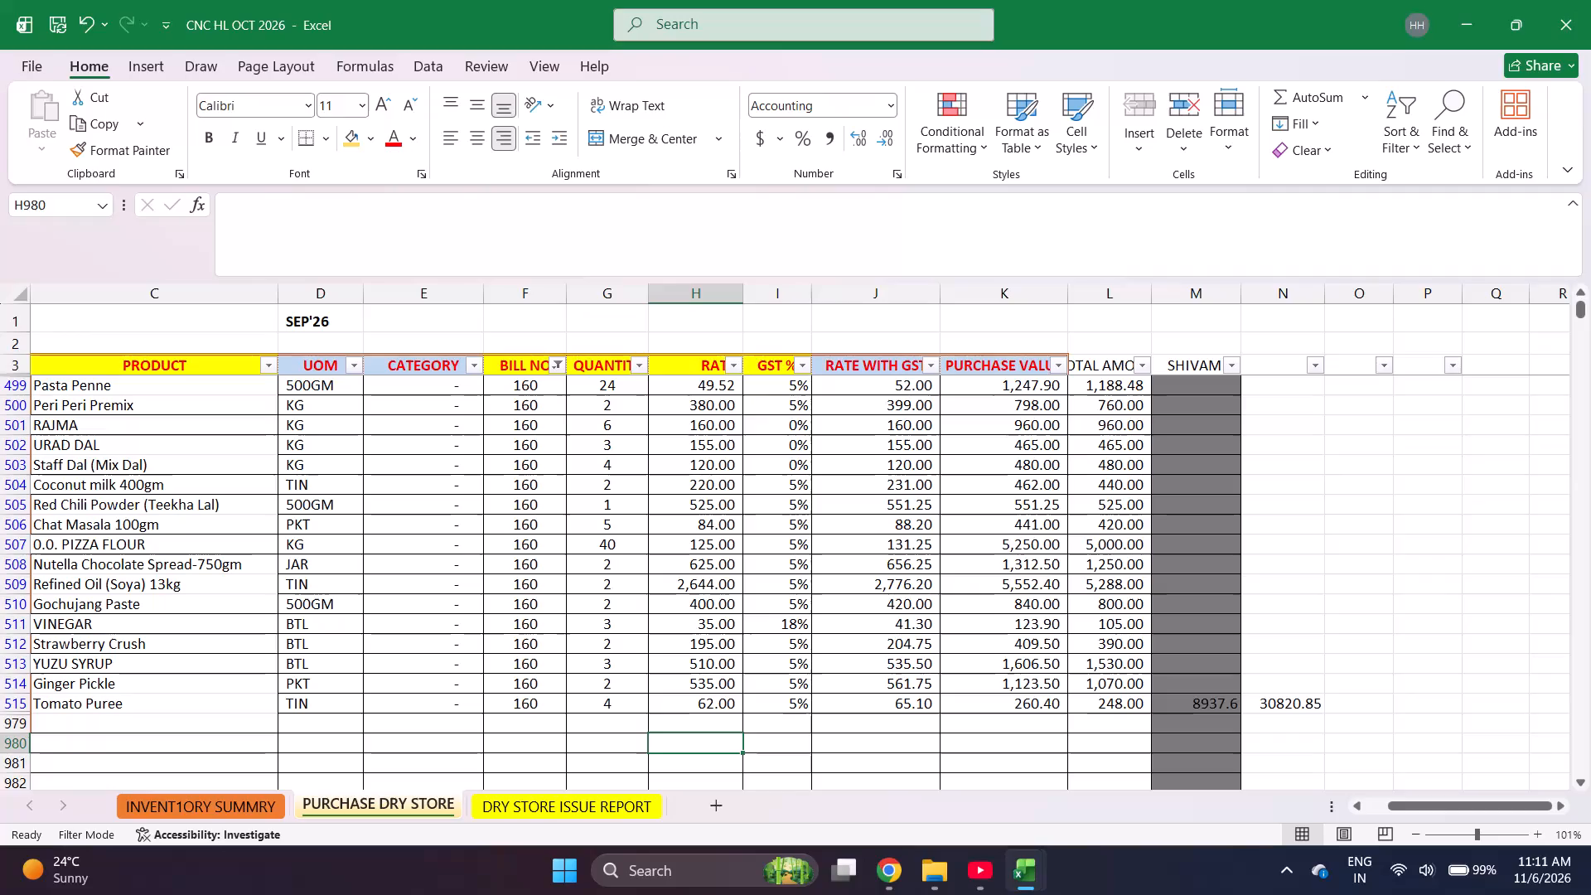
Examine the item rows on the inventory summary sheet of the CNC HL OCT 2026 workbook.
{"action": "left_click", "coordinate": [192, 800]}
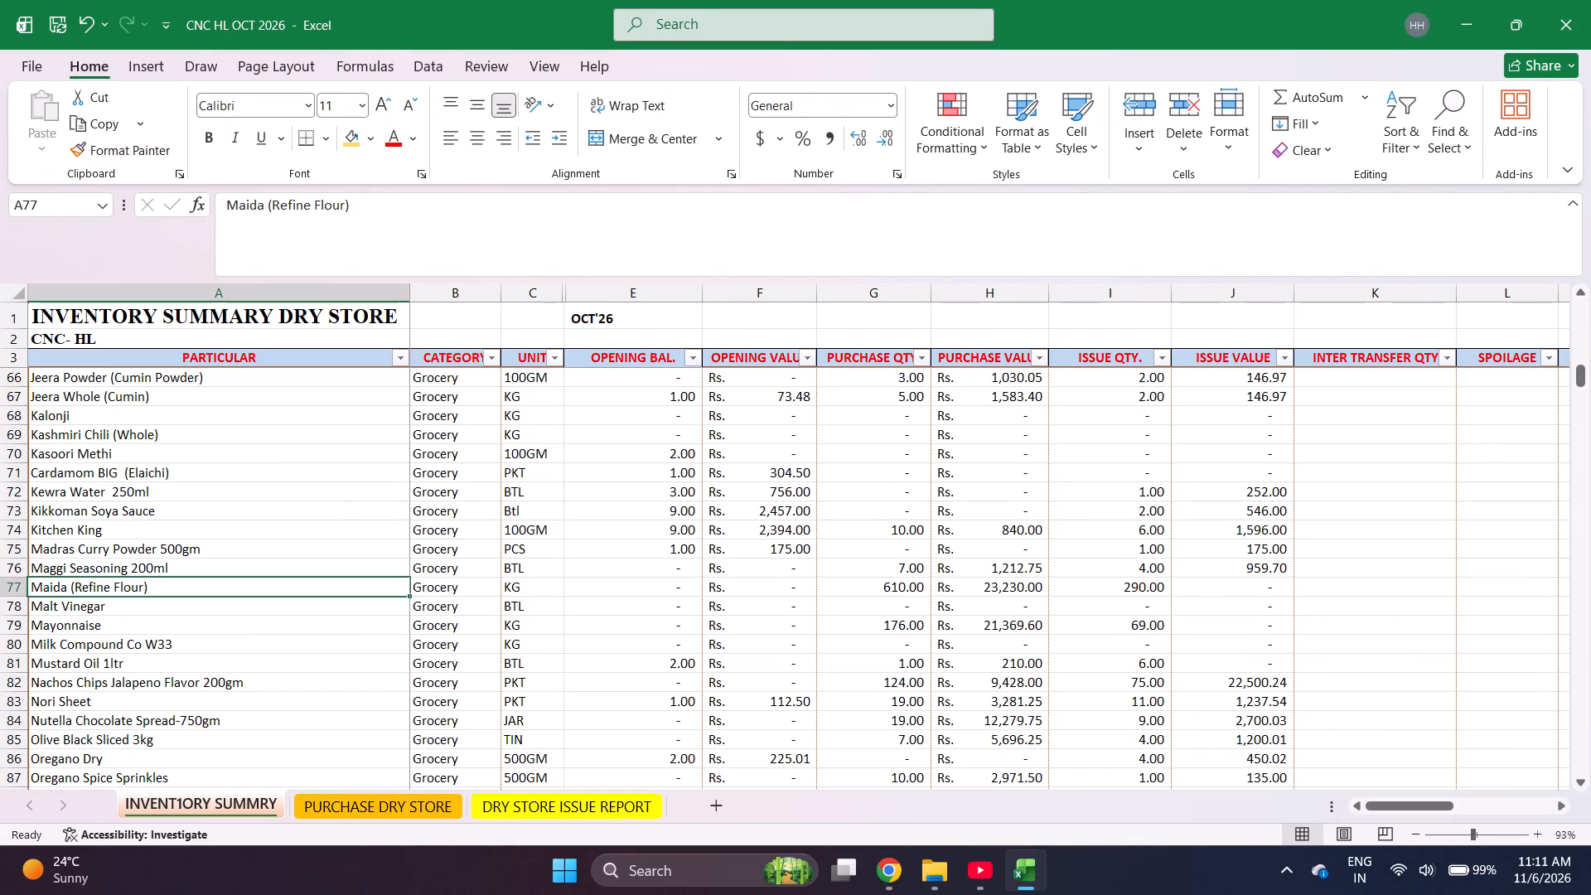
{"action": "left_click", "coordinate": [679, 552]}
{"action": "scroll", "coordinate": [662, 566], "scroll_direction": "down", "scroll_amount": 2}
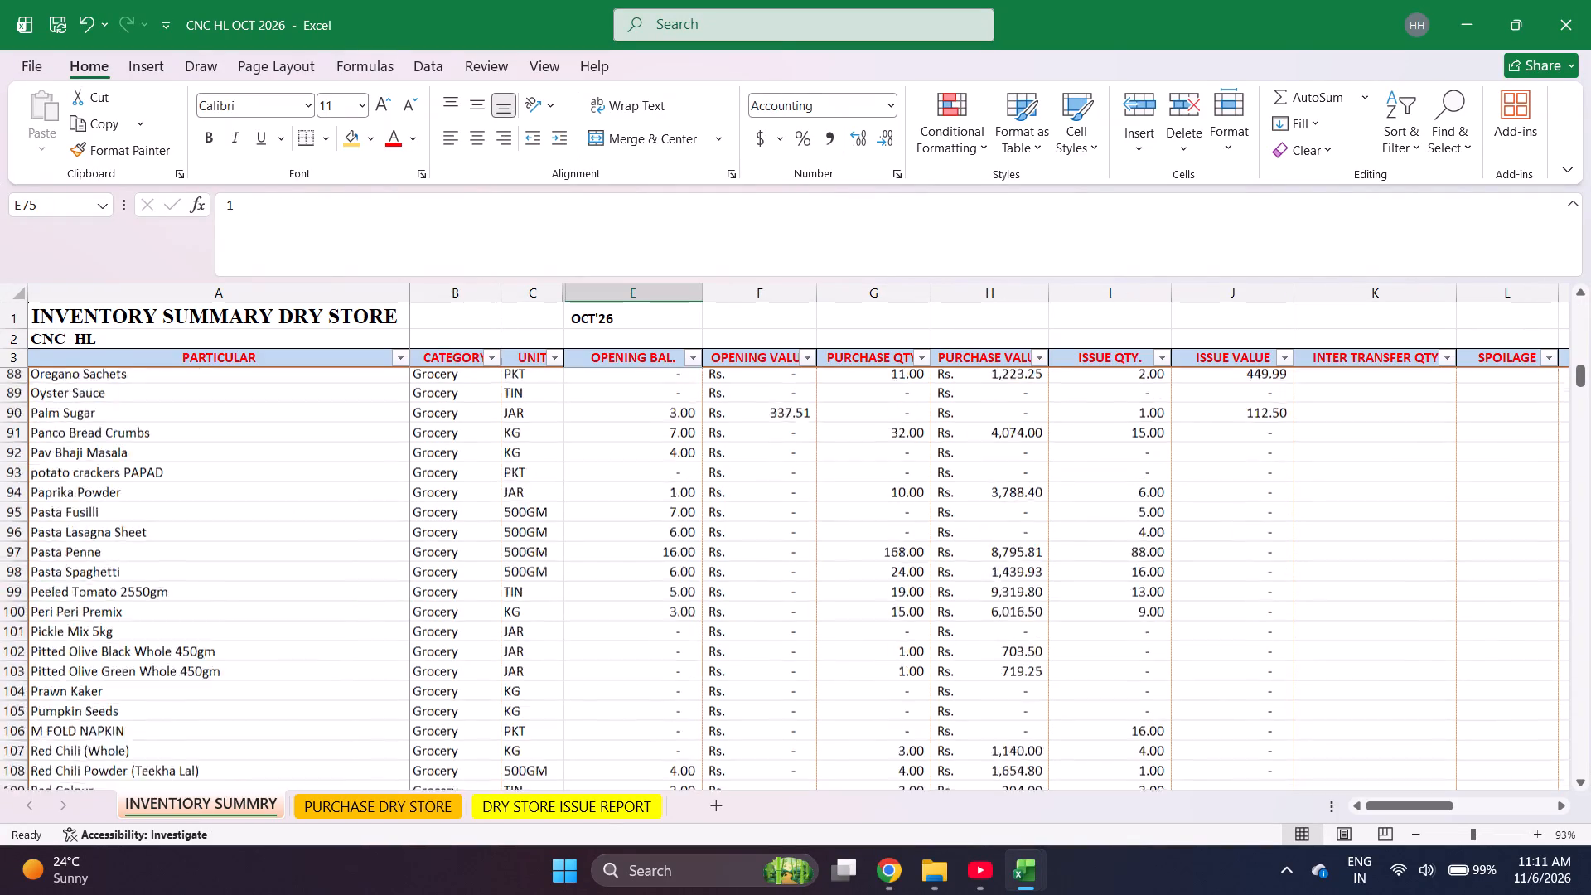
{"action": "scroll", "coordinate": [662, 566], "scroll_direction": "down", "scroll_amount": 1}
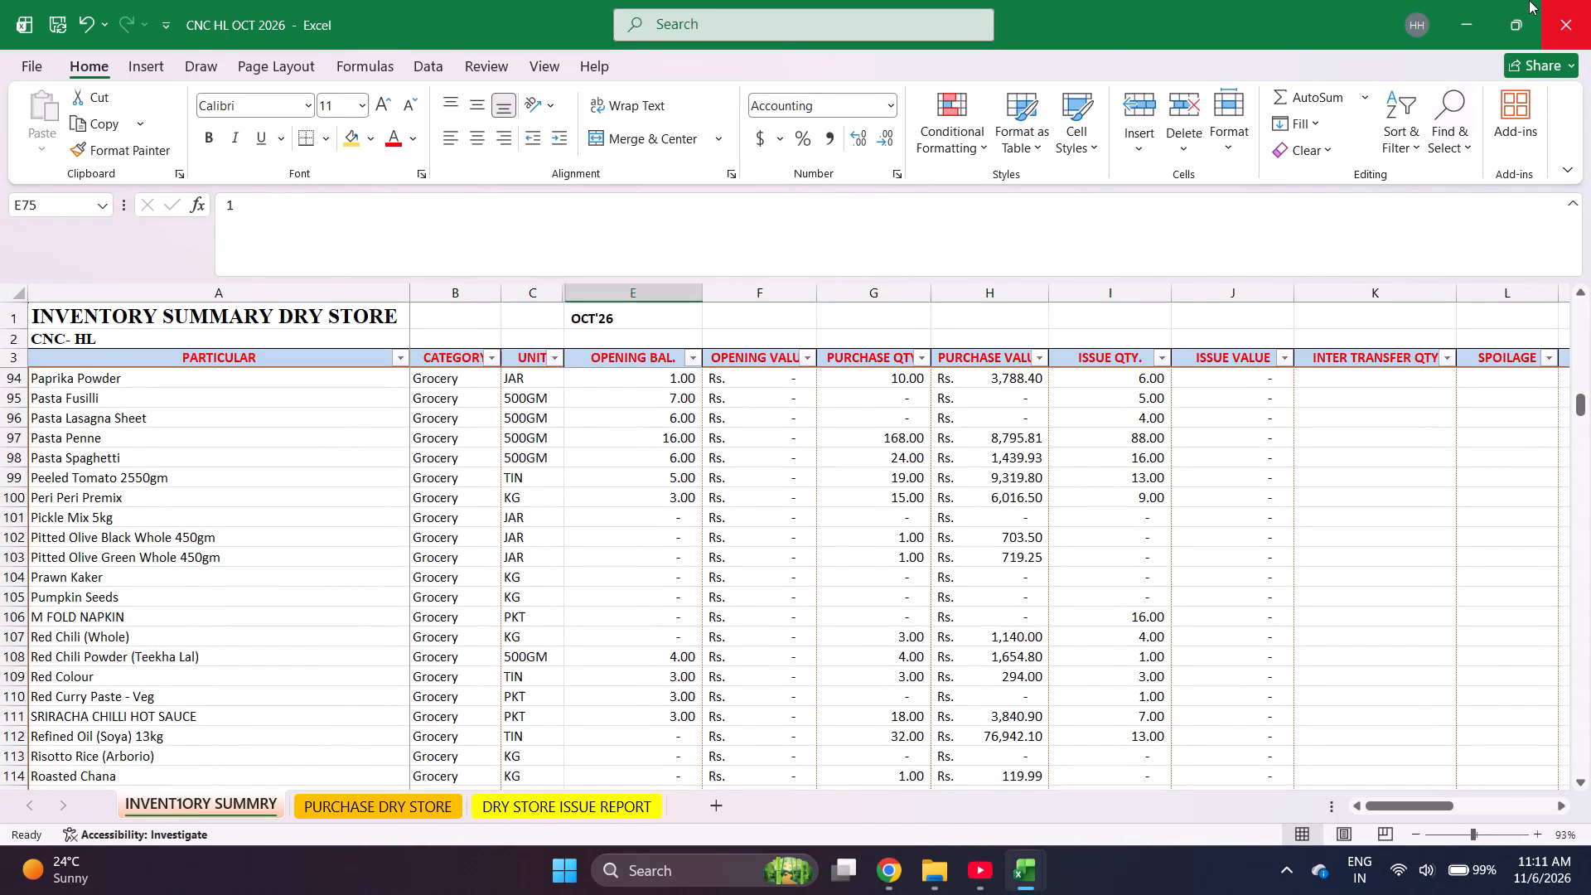
In the PASAFIC MALL OCT 2026 2 workbook, find the 0.0. Pizza Flour row and enter an opening balance of 80.
{"action": "left_click", "coordinate": [1477, 22]}
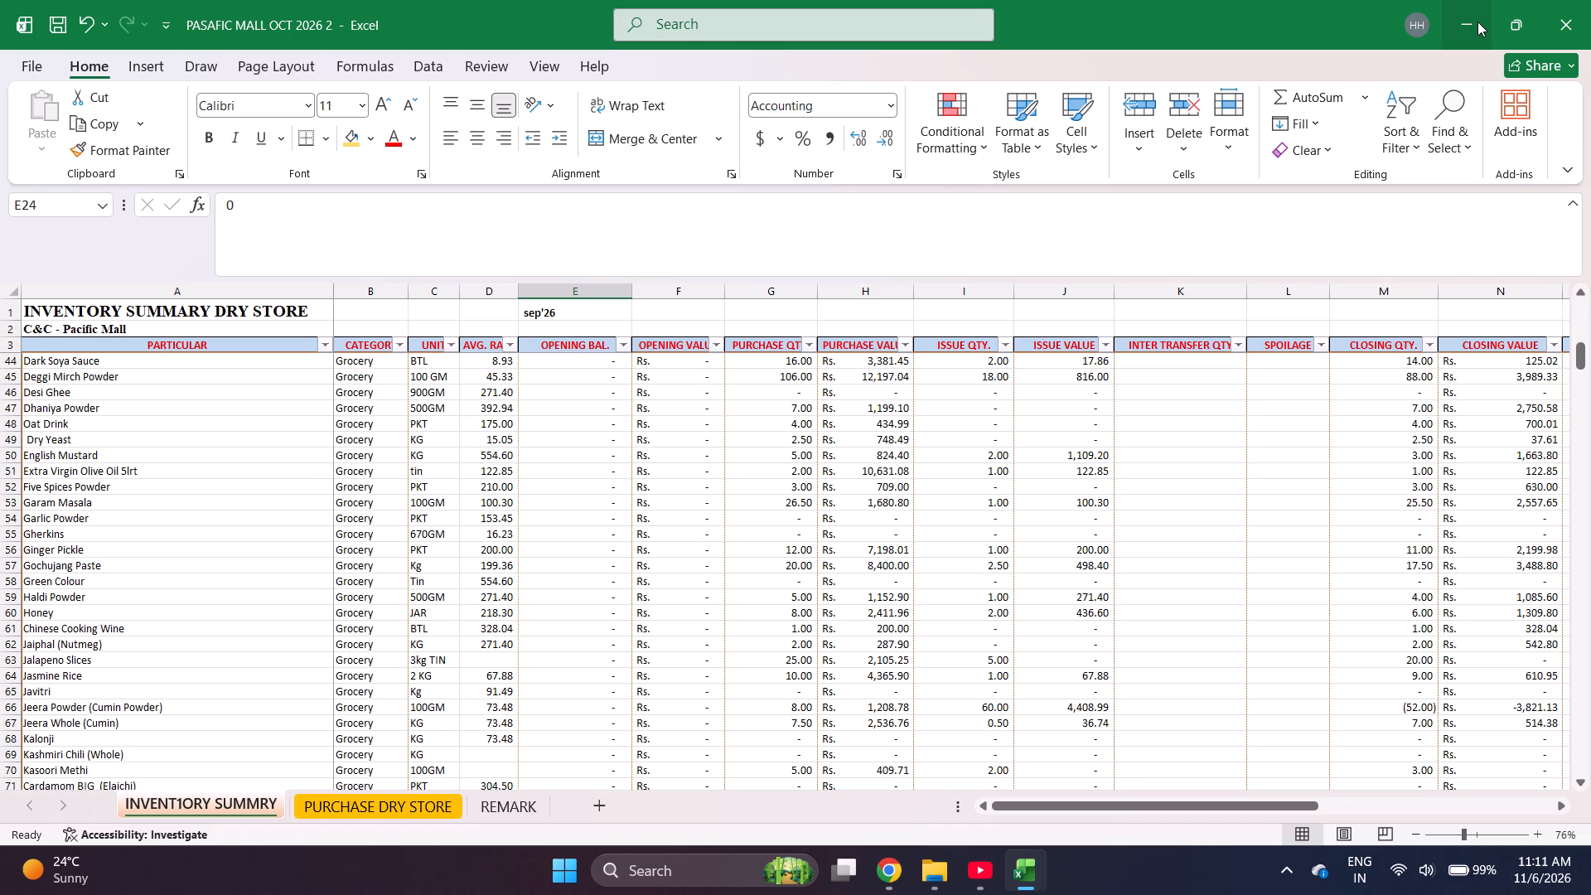
{"action": "key", "text": "ctrl+f"}
{"action": "type", "text": "0.0."}
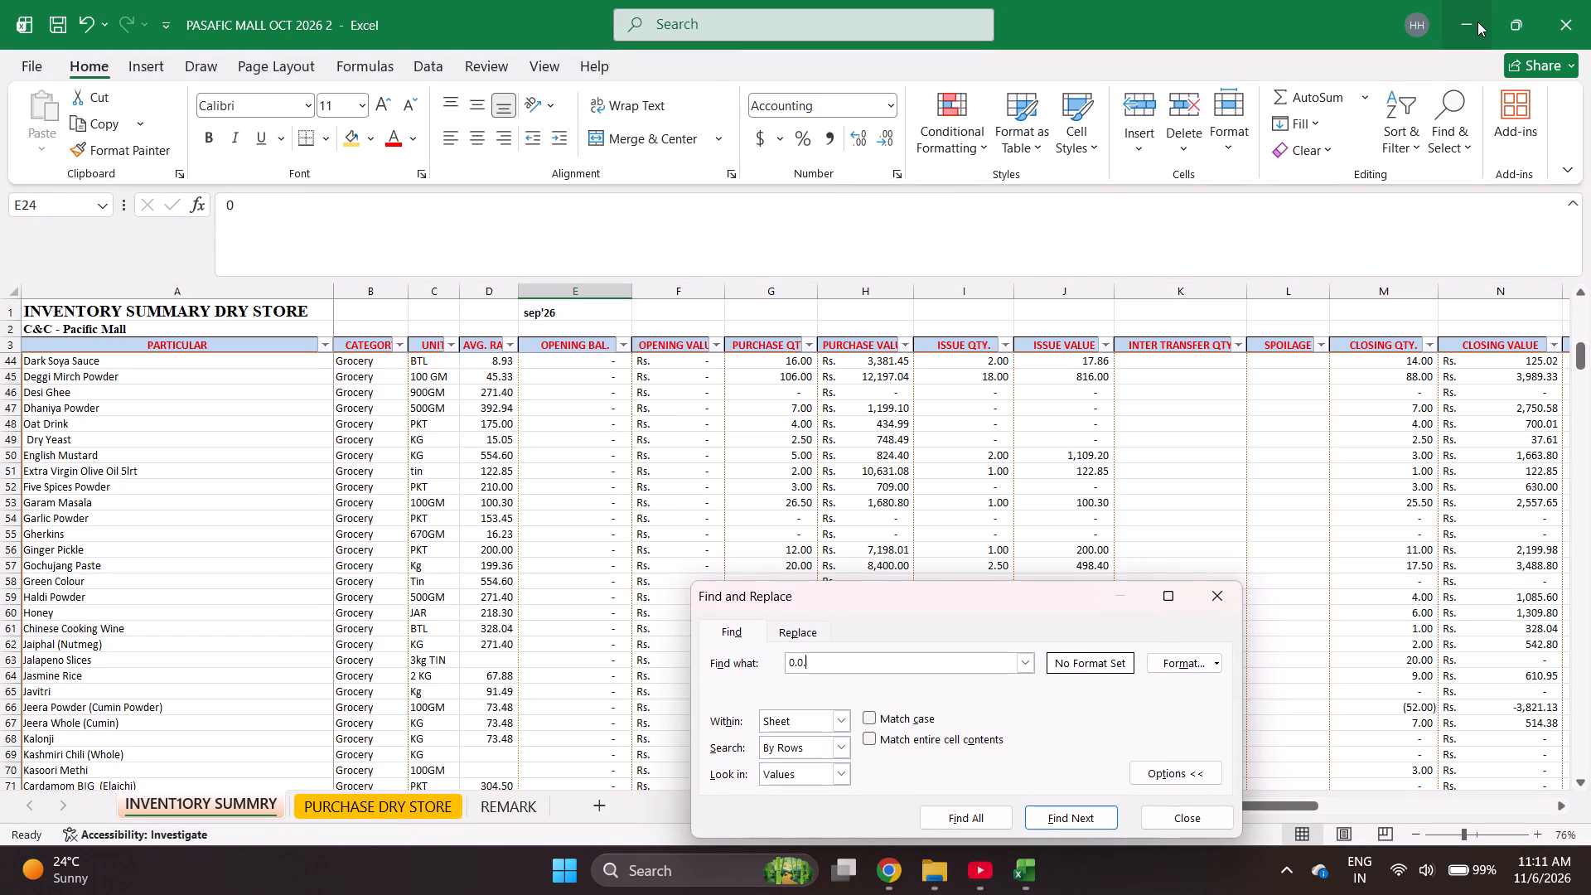
{"action": "key", "text": "Return"}
{"action": "key", "text": "Escape"}
{"action": "key", "text": "Right"}
{"action": "key", "text": "Right"}
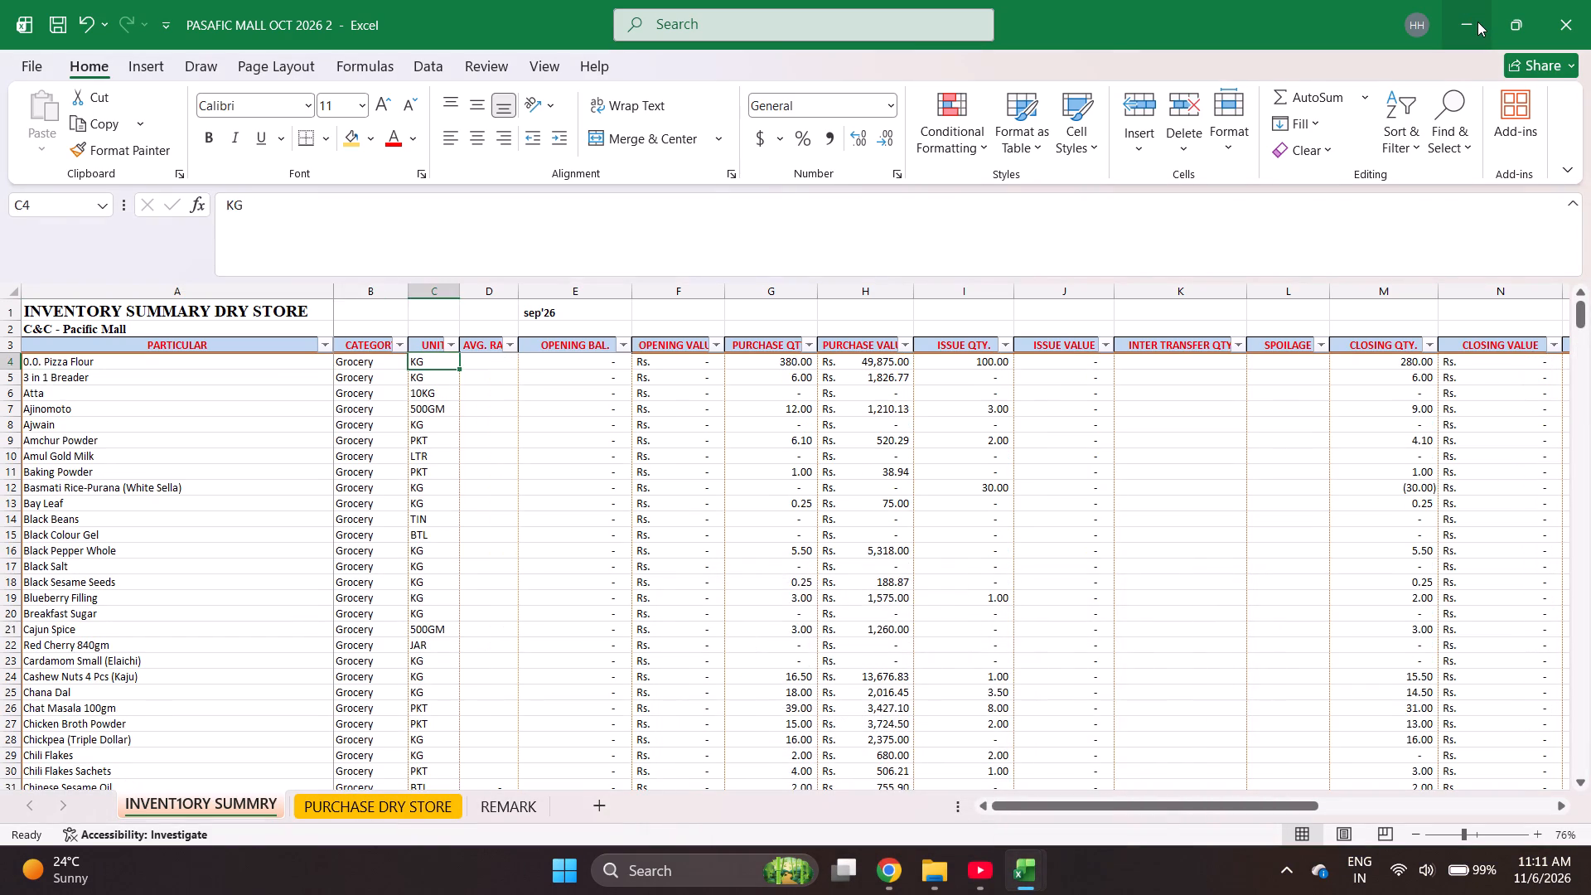
{"action": "key", "text": "Right"}
{"action": "key", "text": "Right"}
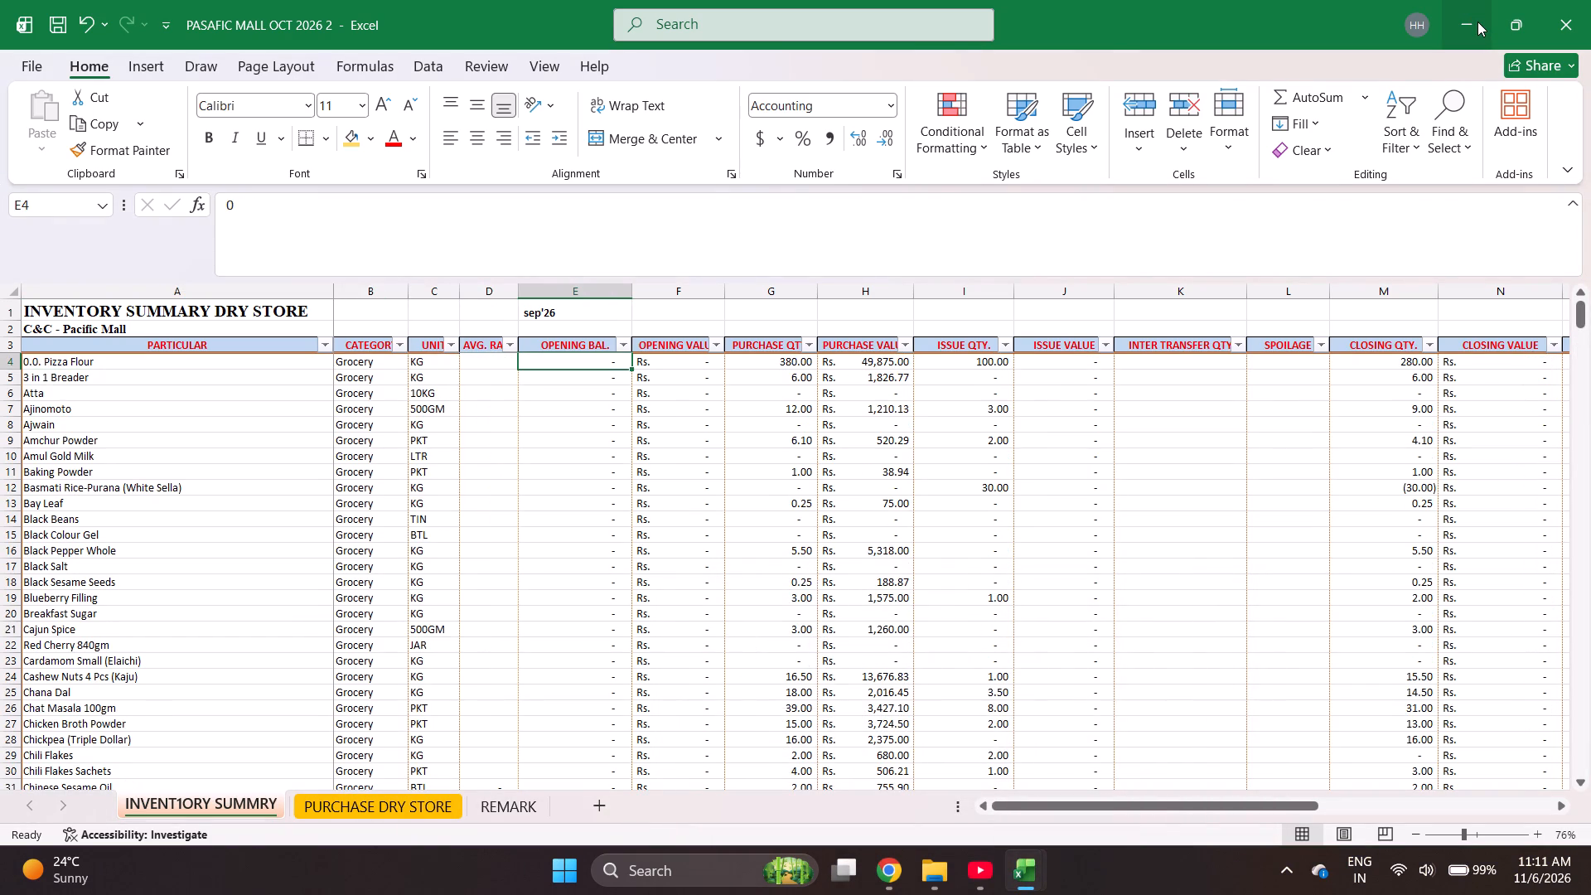
{"action": "type", "text": "80"}
{"action": "key", "text": "Return"}
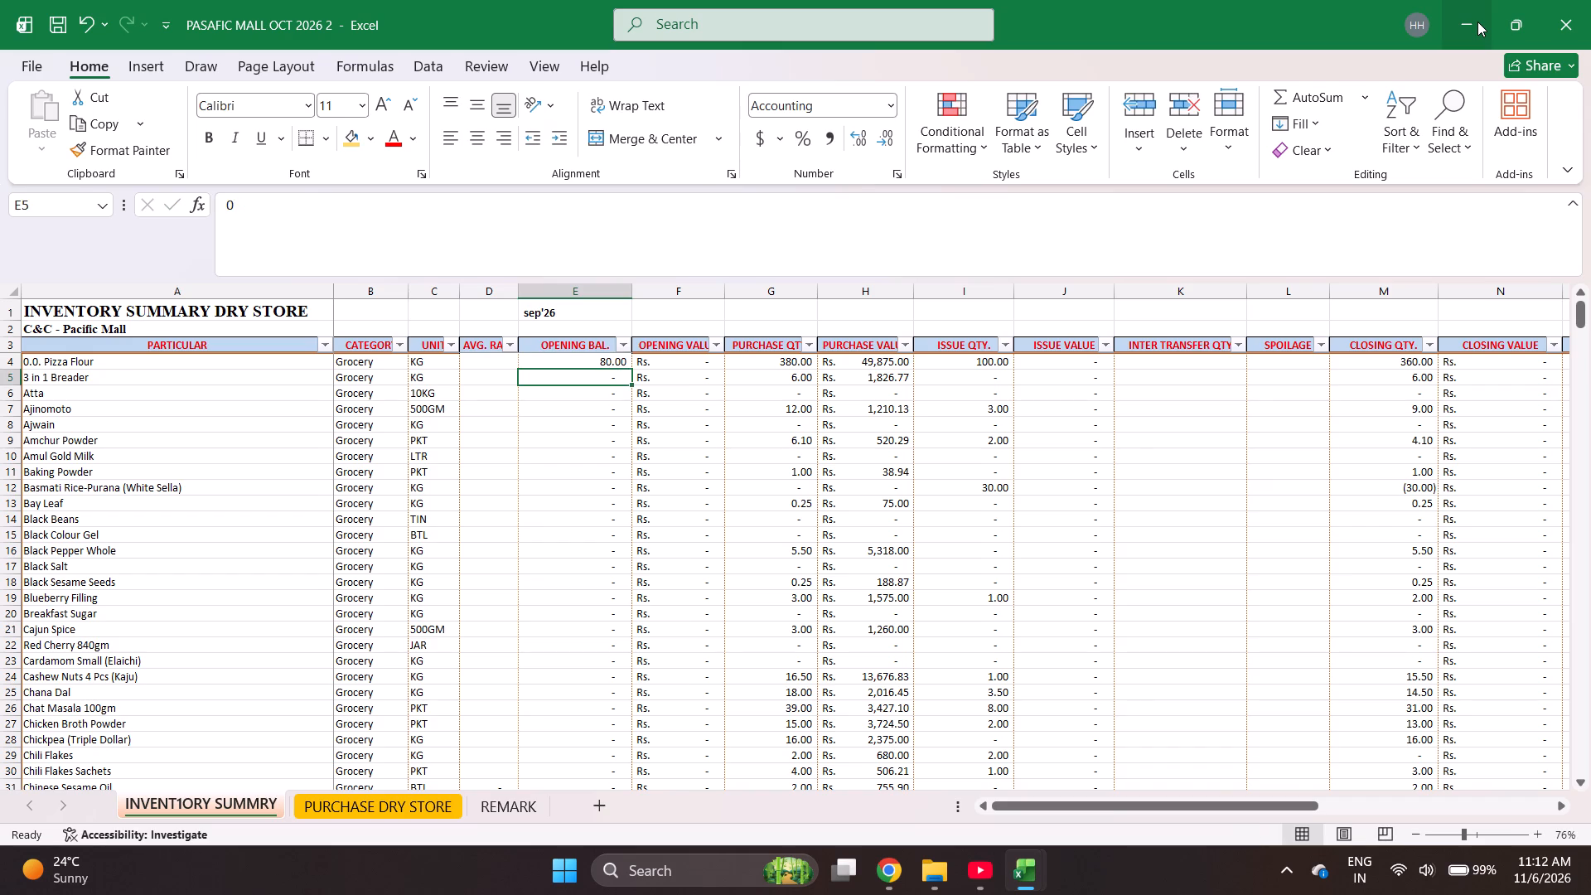
Go to the opening balance cell of Amchur Powder in the inventory summary.
{"action": "key", "text": "Down"}
{"action": "key", "text": "Down"}
{"action": "key", "text": "Down"}
{"action": "key", "text": "Down"}
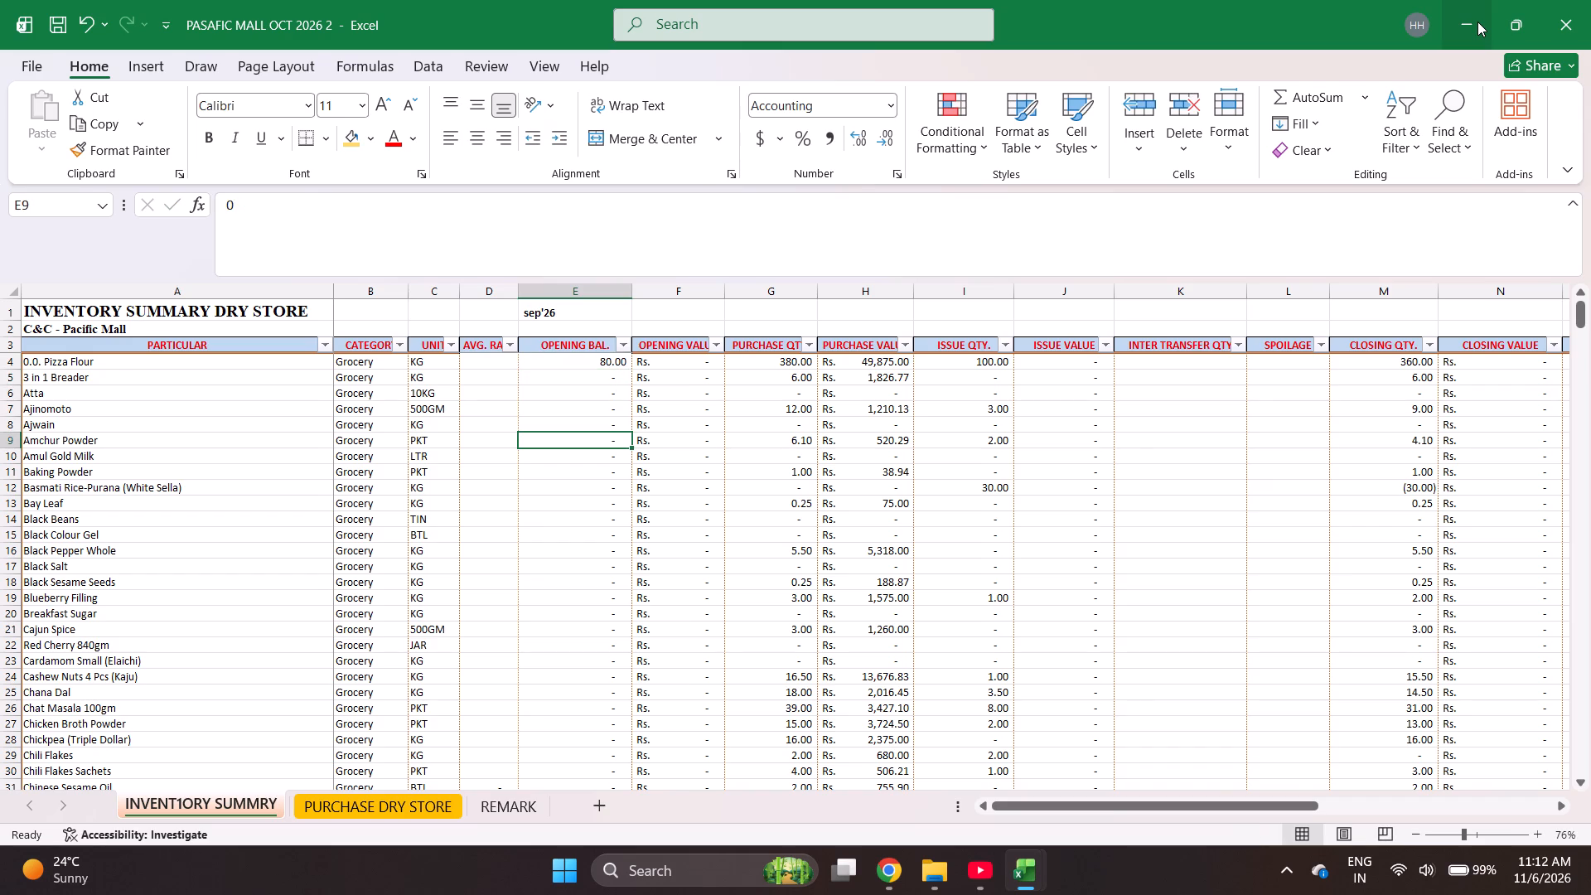
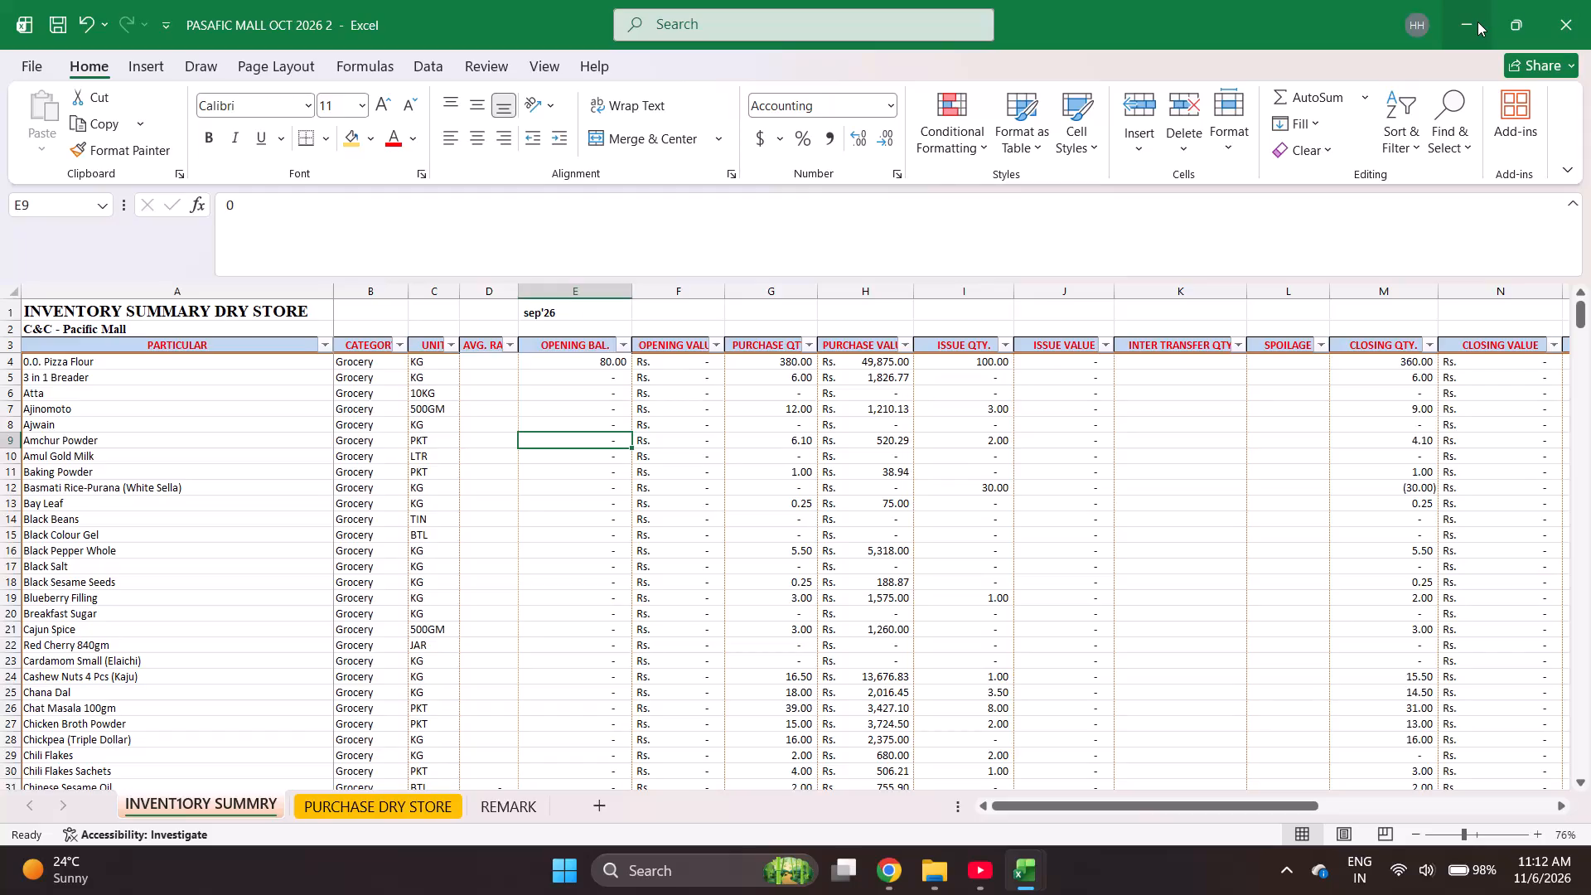
Enter opening balances of 1 for Baking Powder and 210 for Basmati Rice-Purana (White Sella).
{"action": "key", "text": "Return"}
{"action": "key", "text": "Return"}
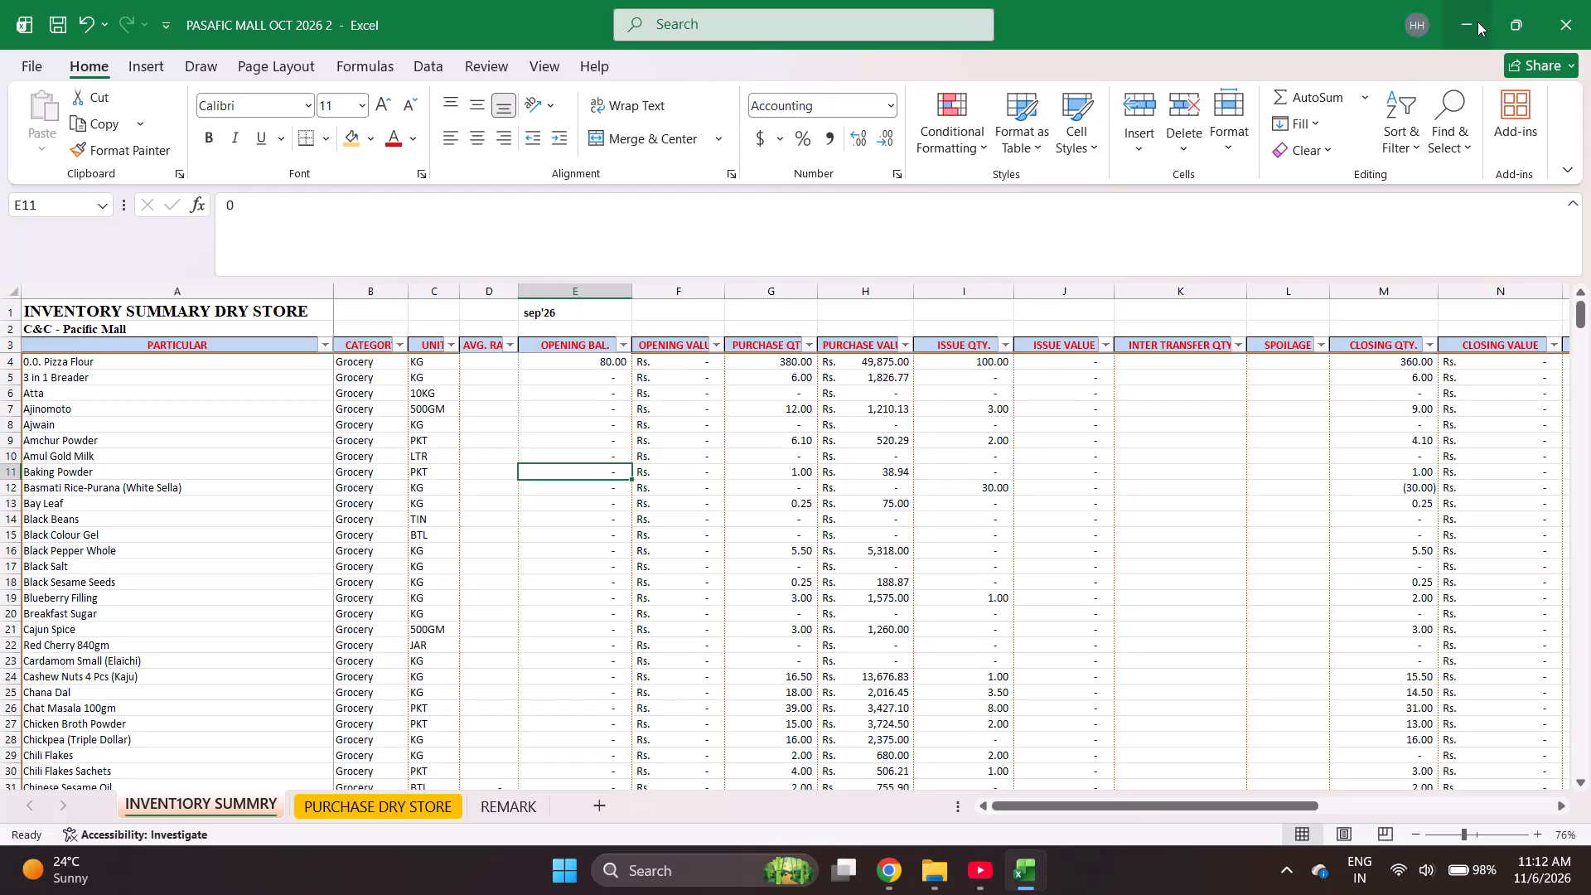
{"action": "key", "text": "1"}
{"action": "key", "text": "Return"}
{"action": "type", "text": "210"}
{"action": "key", "text": "Return"}
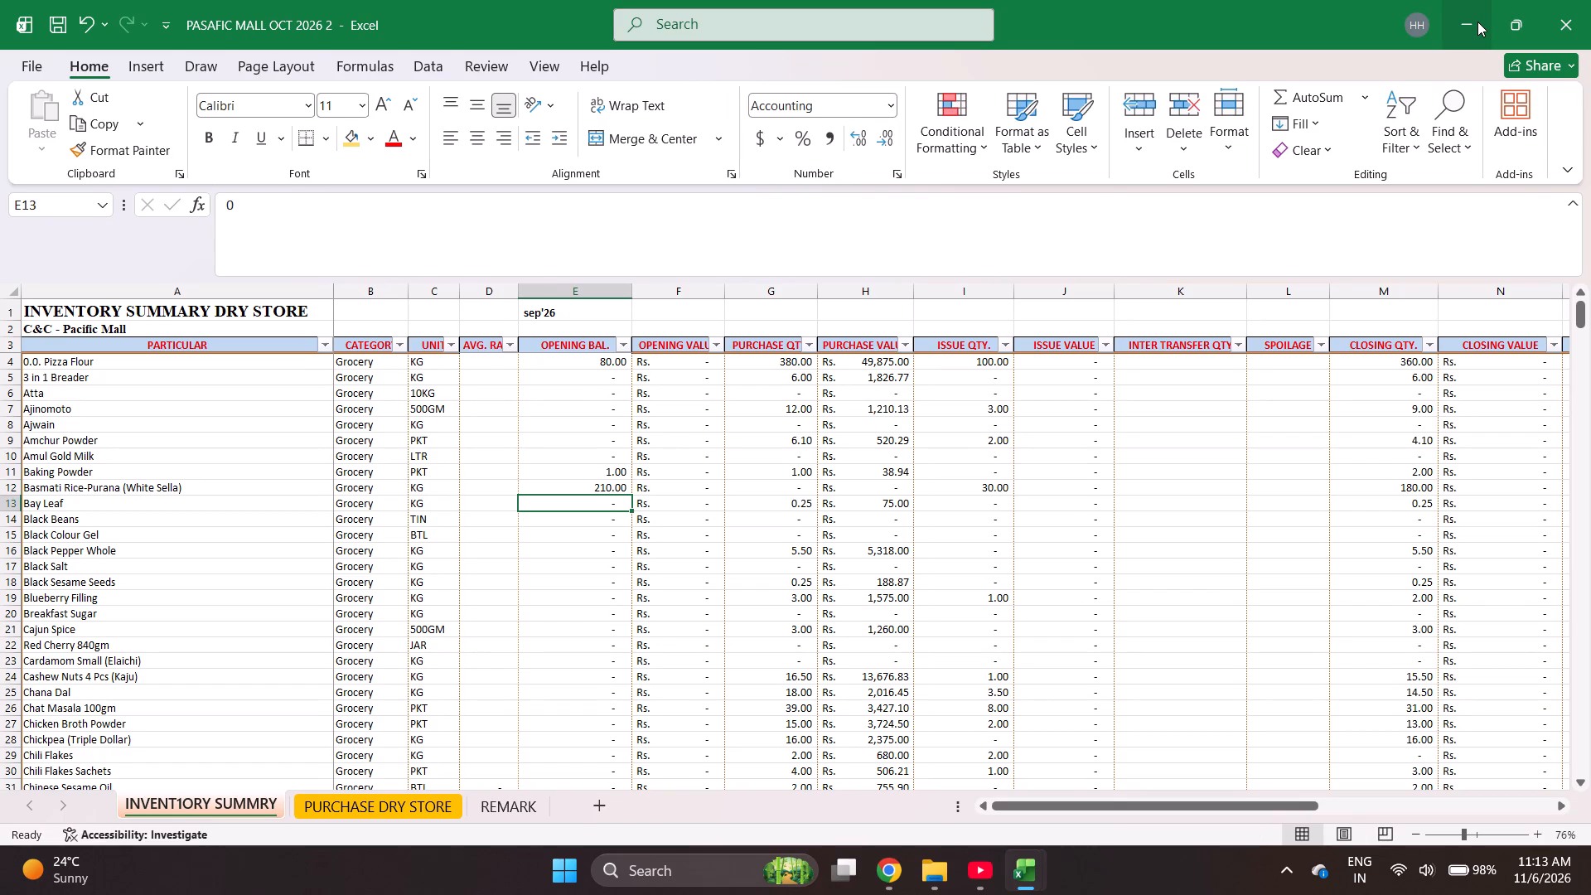
Enter an opening balance of 1 for both Blueberry Filling and Cajun Spice.
{"action": "key", "text": "Return"}
{"action": "key", "text": "Return"}
{"action": "key", "text": "Return"}
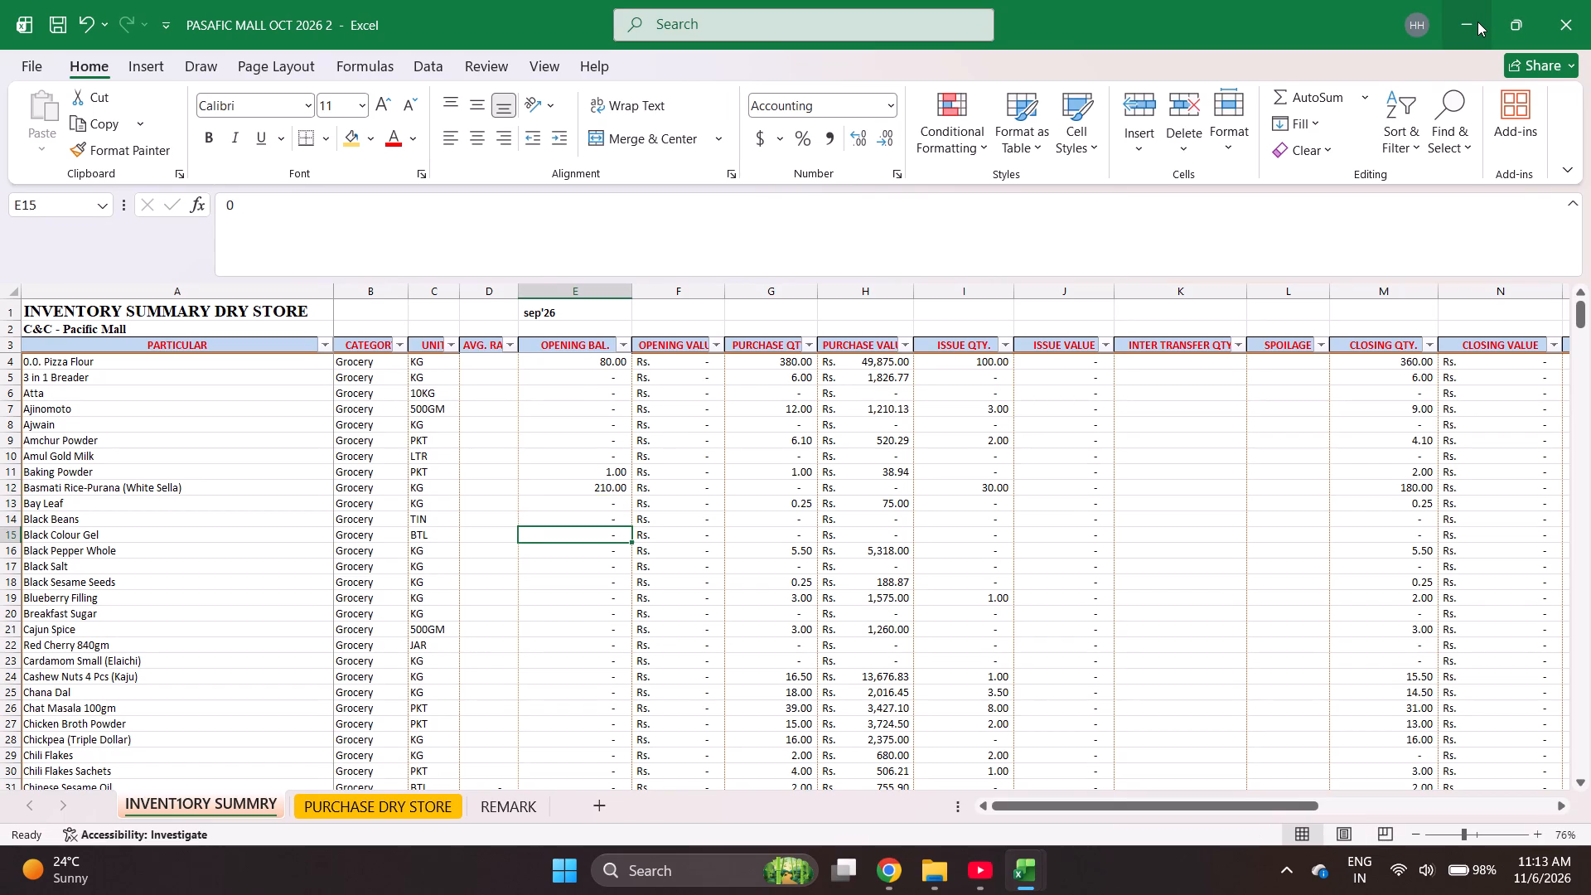
{"action": "key", "text": "Return"}
{"action": "key", "text": "Return"}
{"action": "key", "text": "Return"}
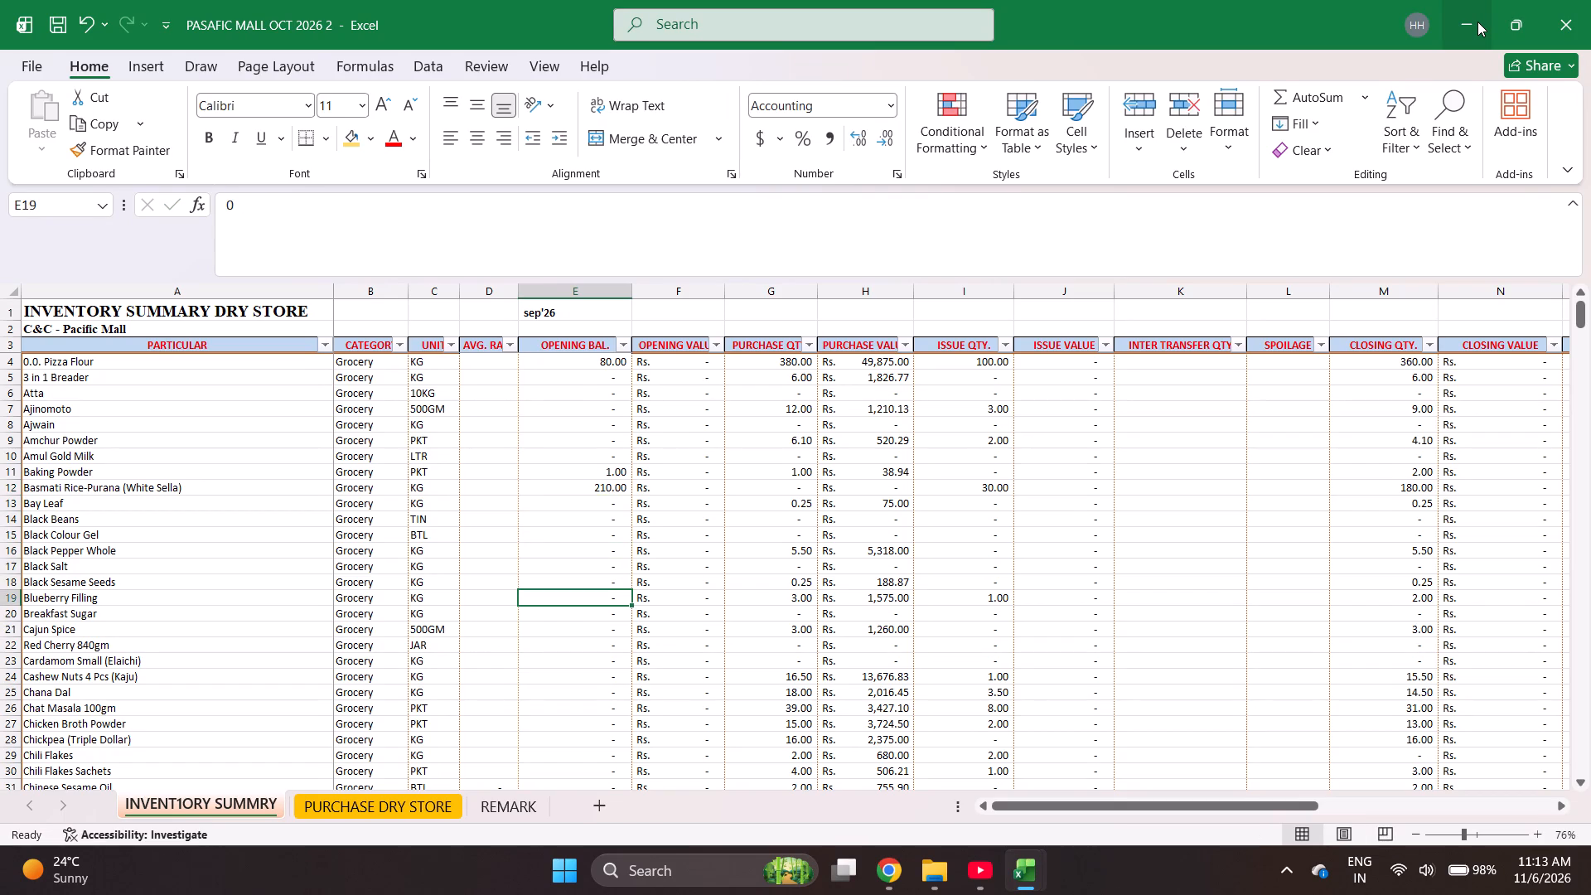
{"action": "key", "text": "1"}
{"action": "key", "text": "Return"}
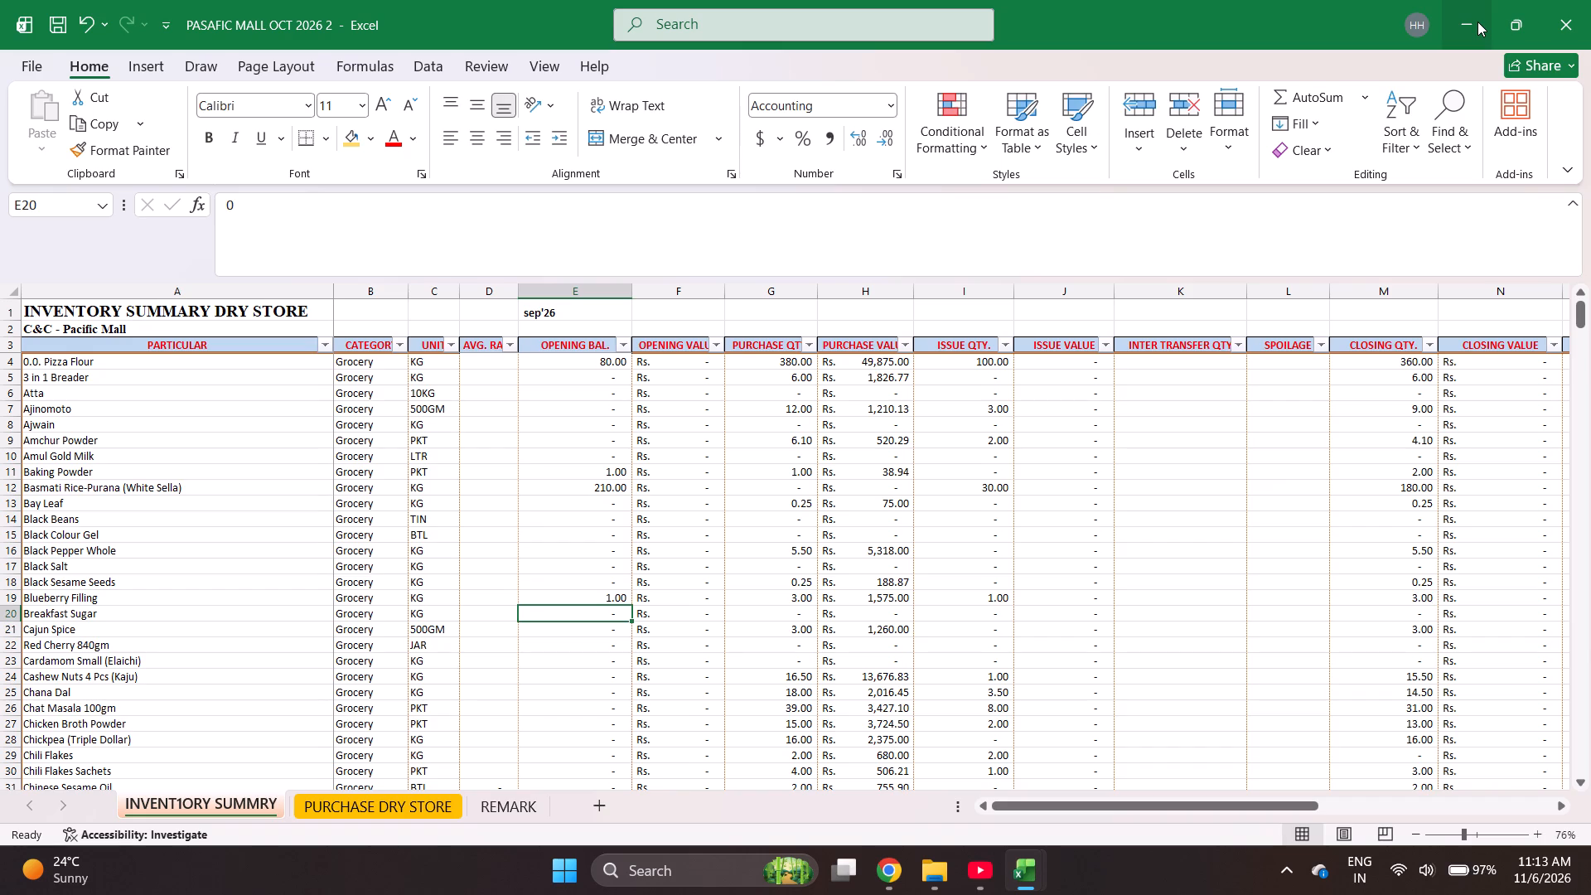
{"action": "key", "text": "Return"}
{"action": "key", "text": "1"}
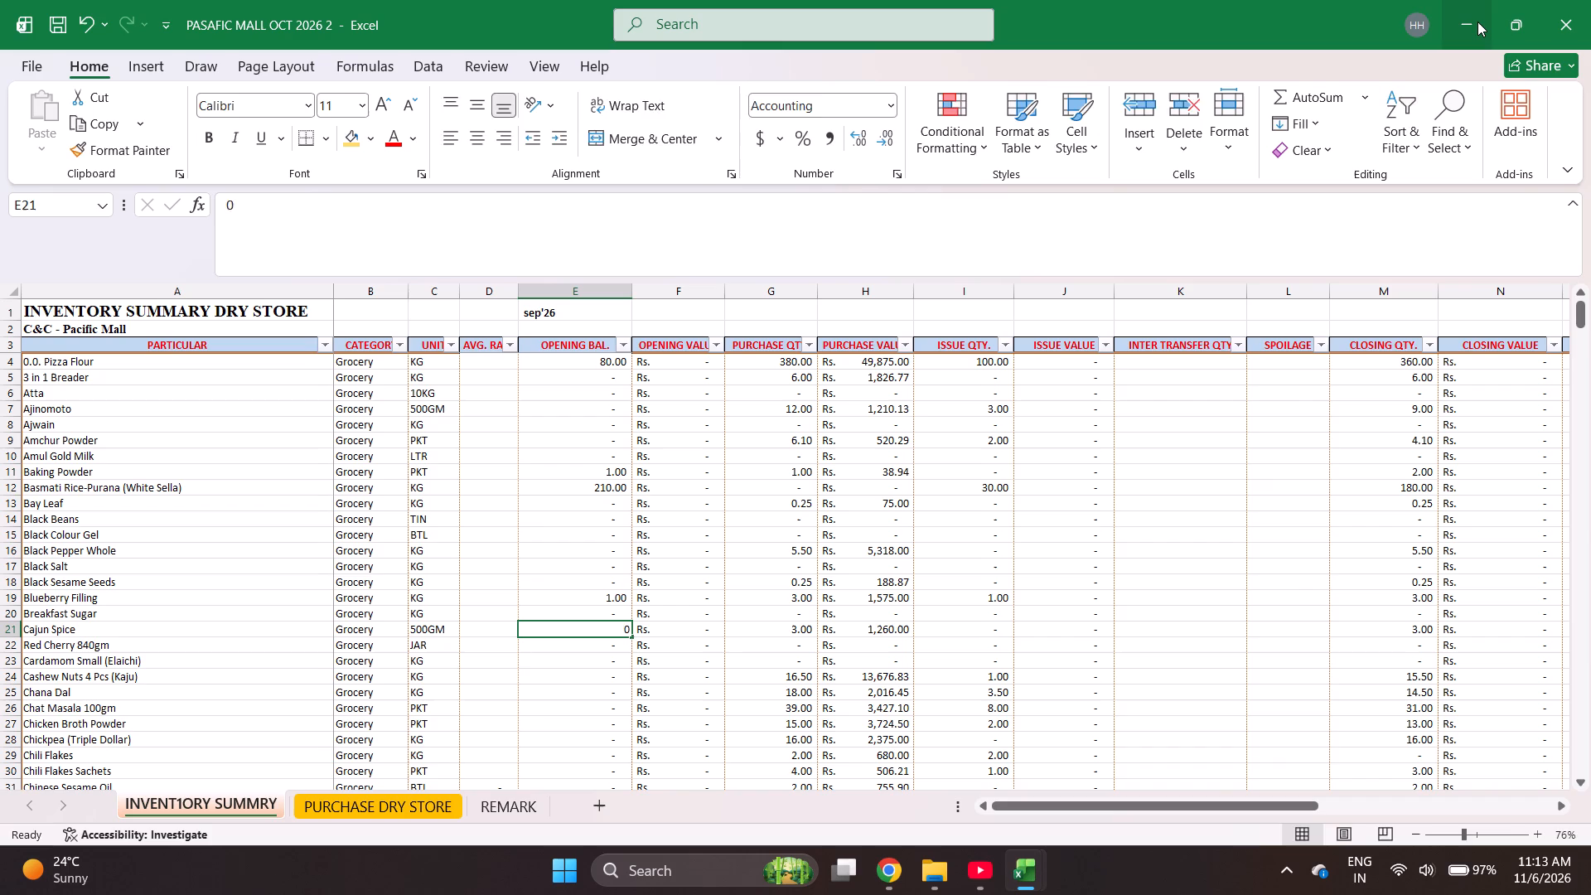
{"action": "key", "text": "Return"}
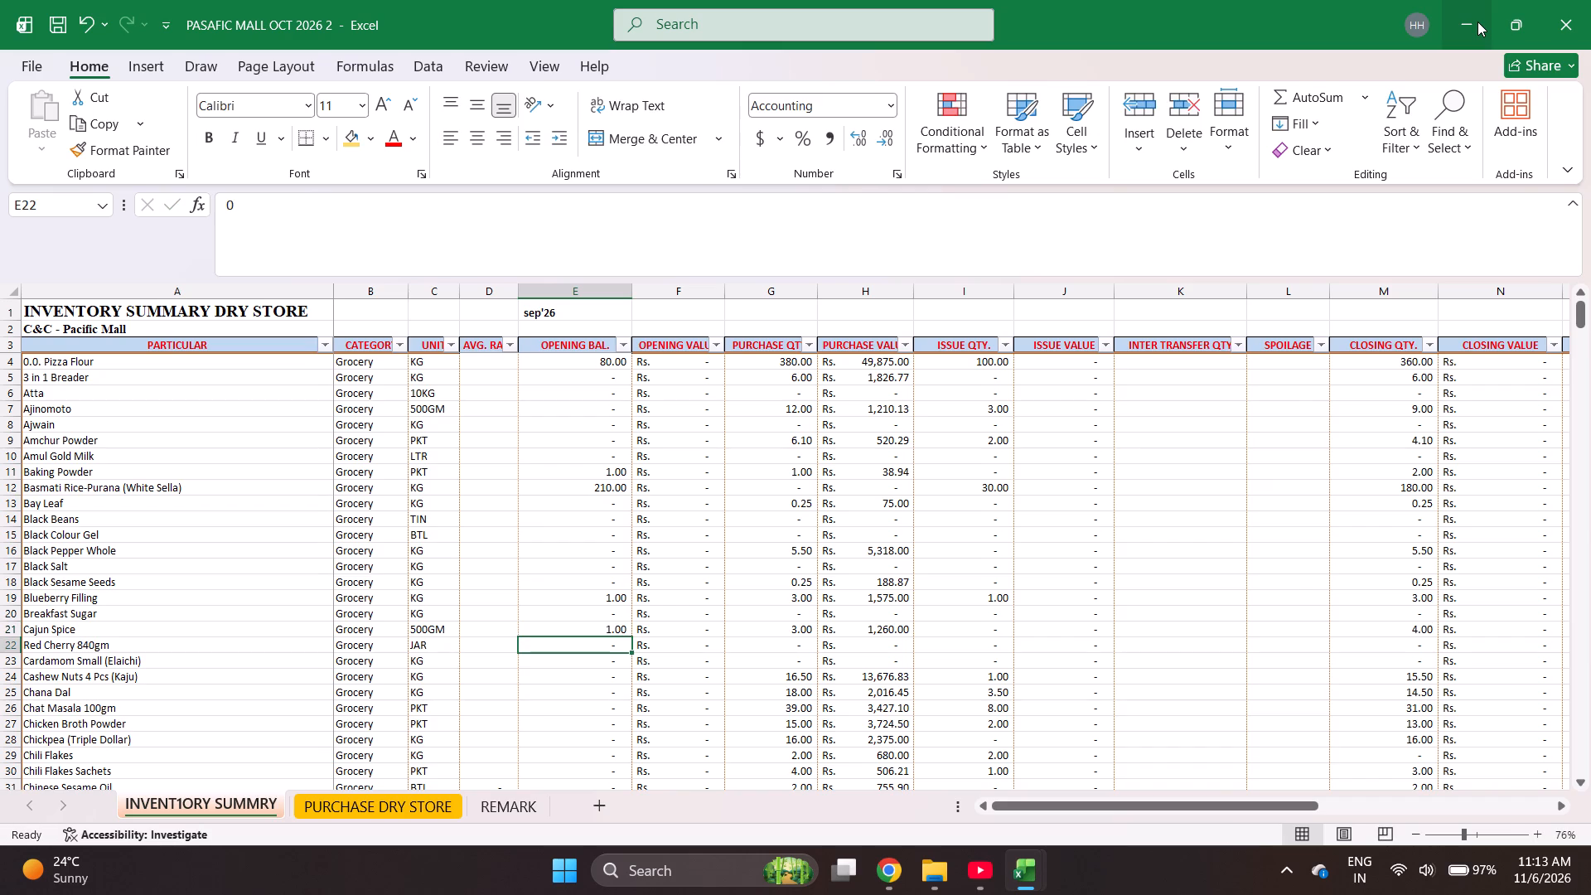
Enter opening balances of 0.5 for Cardamom Small (Elaichi), 1 for Cashew Nuts 4 Pcs (Kaju) and 0.5 for Chana Dal.
{"action": "key", "text": "Return"}
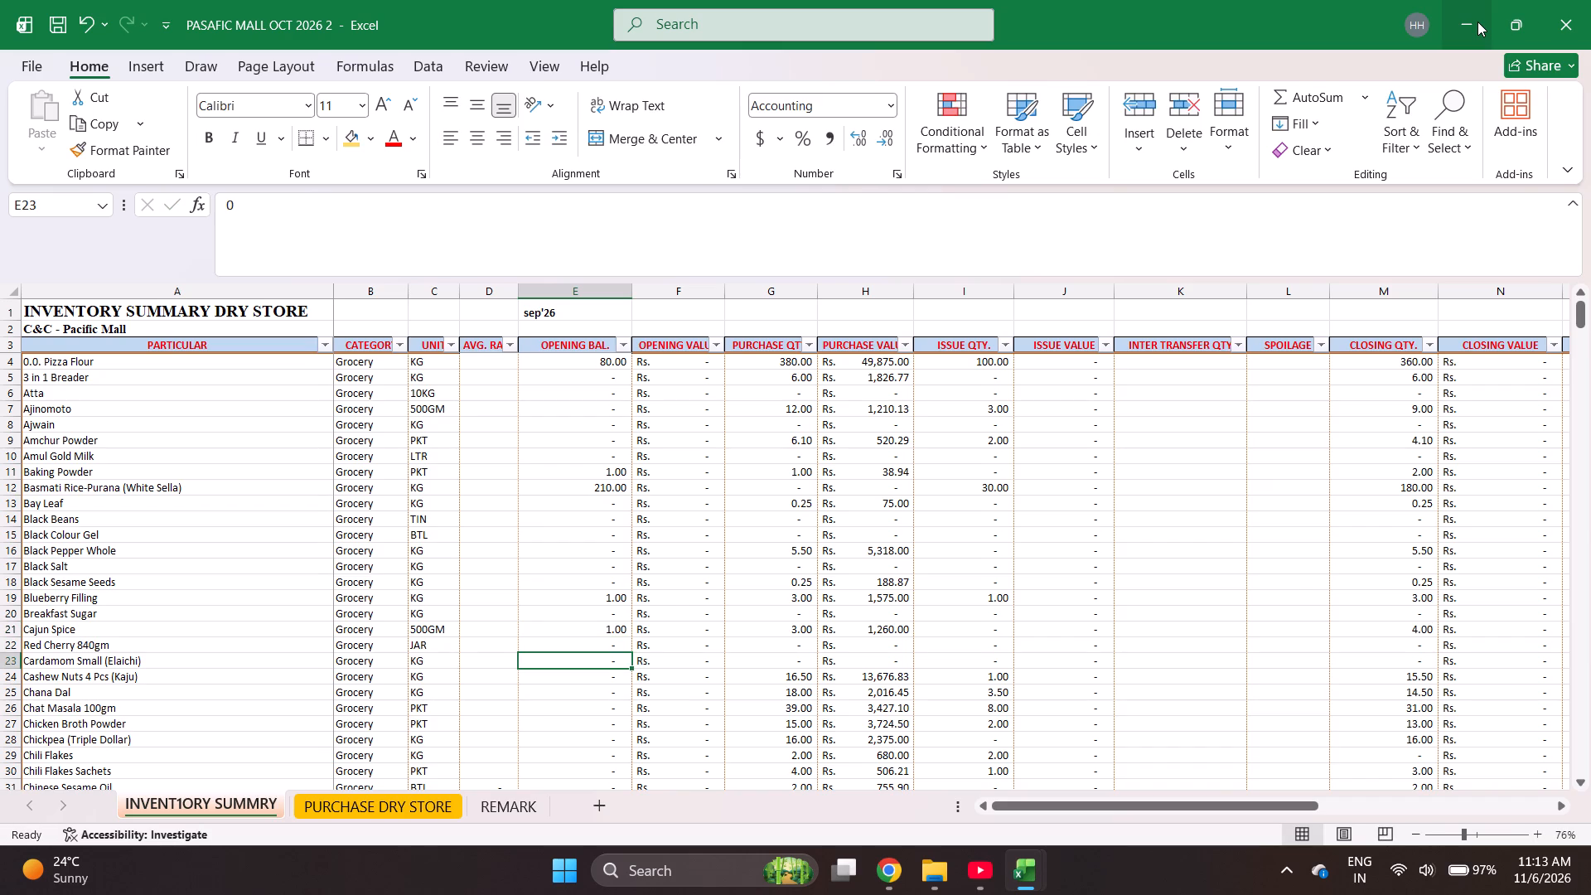
{"action": "type", "text": "0."}
{"action": "key", "text": "5"}
{"action": "key", "text": "Return"}
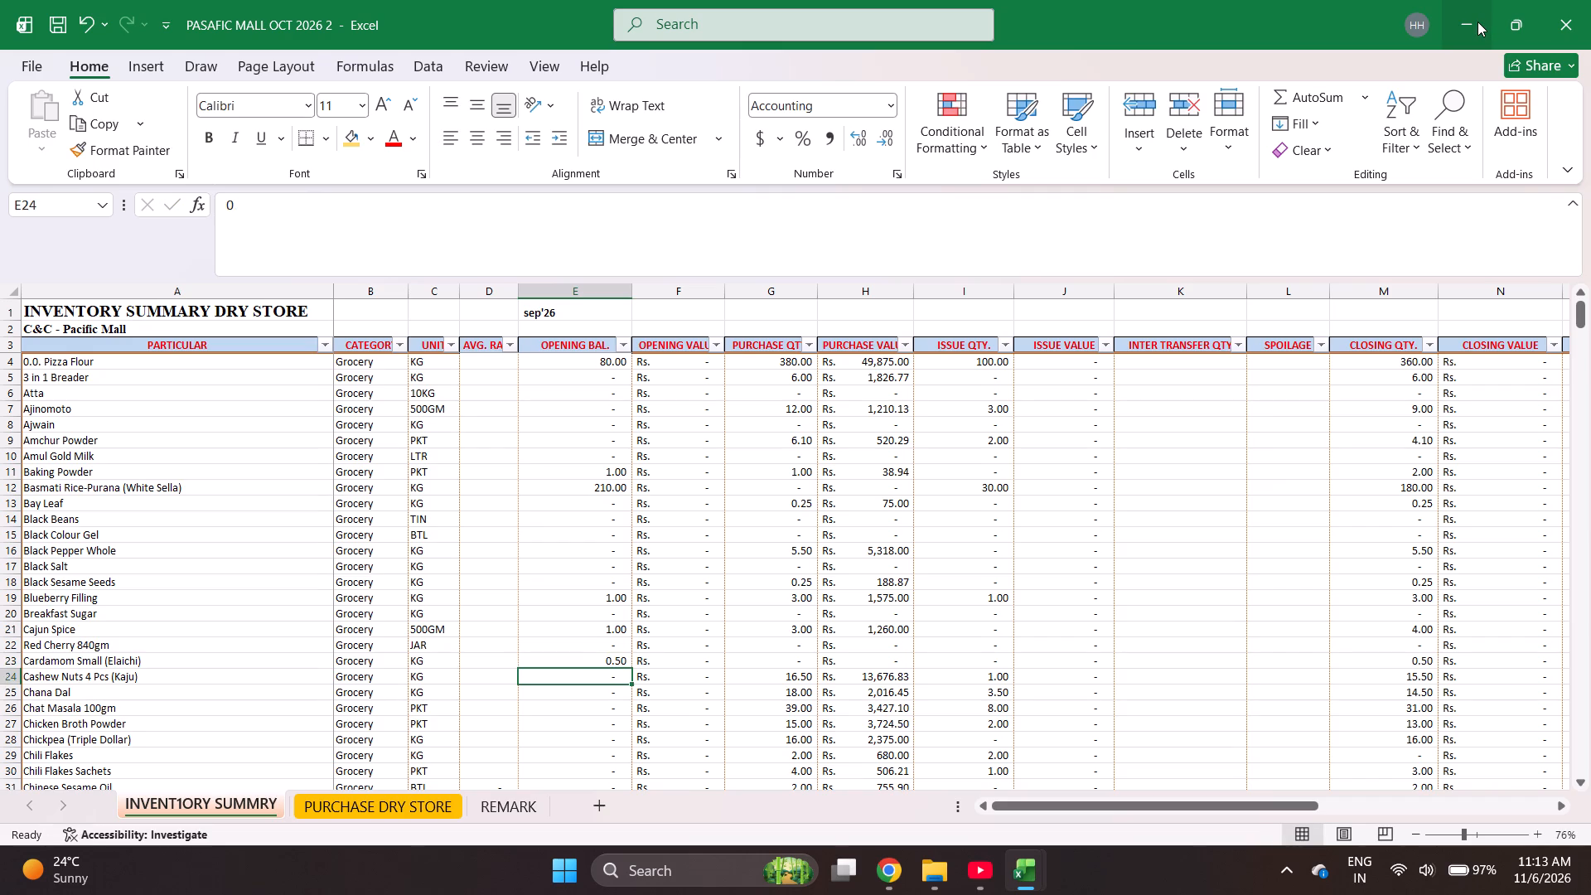
{"action": "key", "text": "1"}
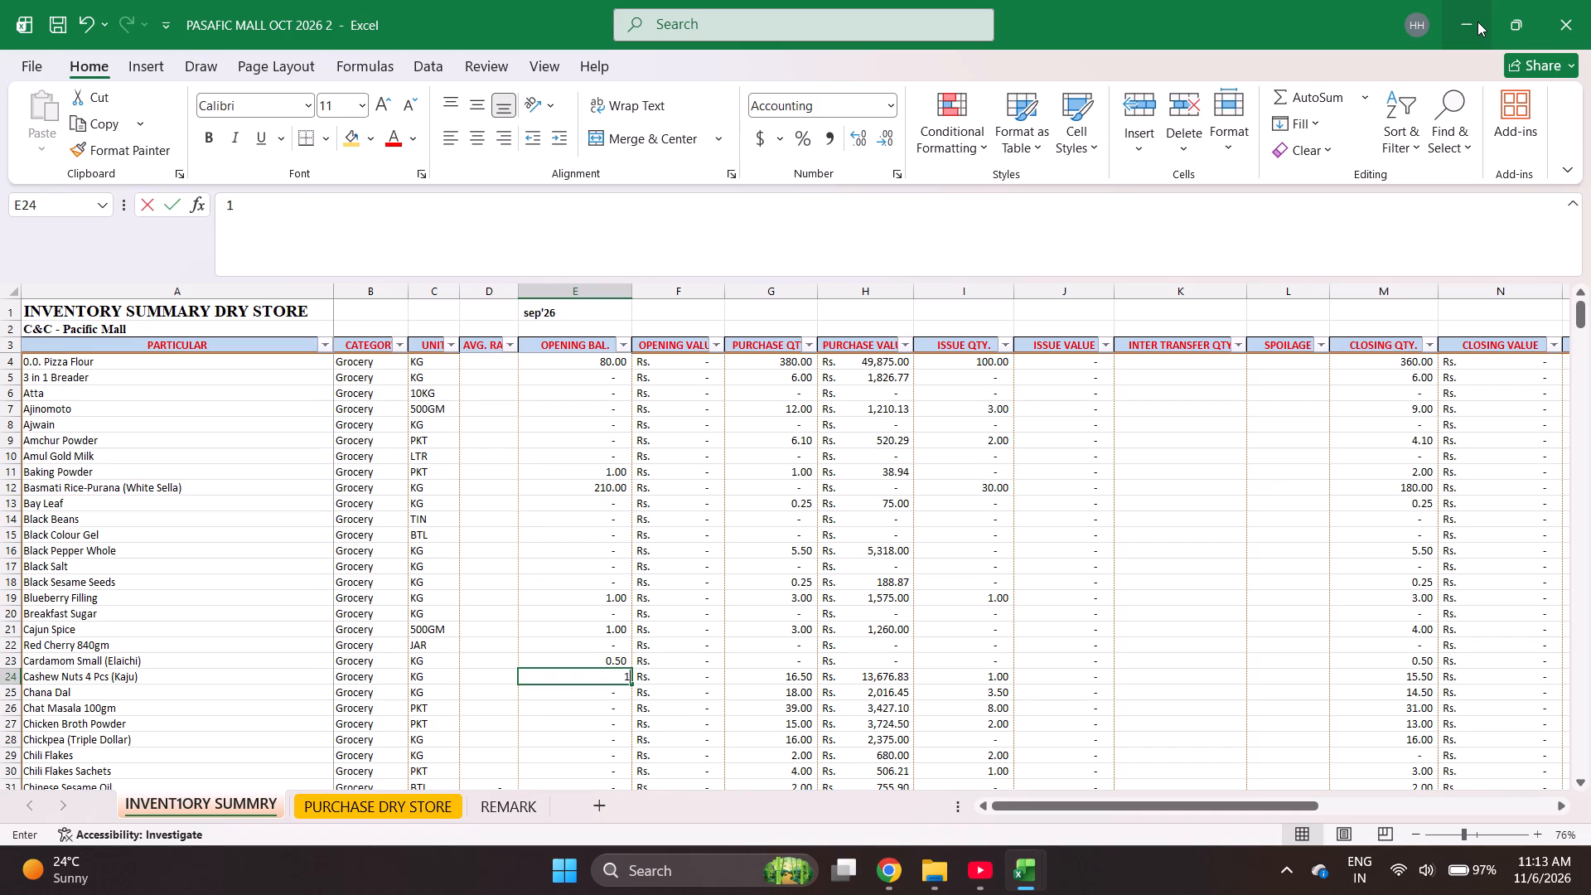
{"action": "key", "text": "Return"}
{"action": "type", "text": "0.5"}
{"action": "key", "text": "Return"}
Enter opening balances of 2 for Chicken Broth Powder and 8 for Chipotle Premix.
{"action": "key", "text": "Return"}
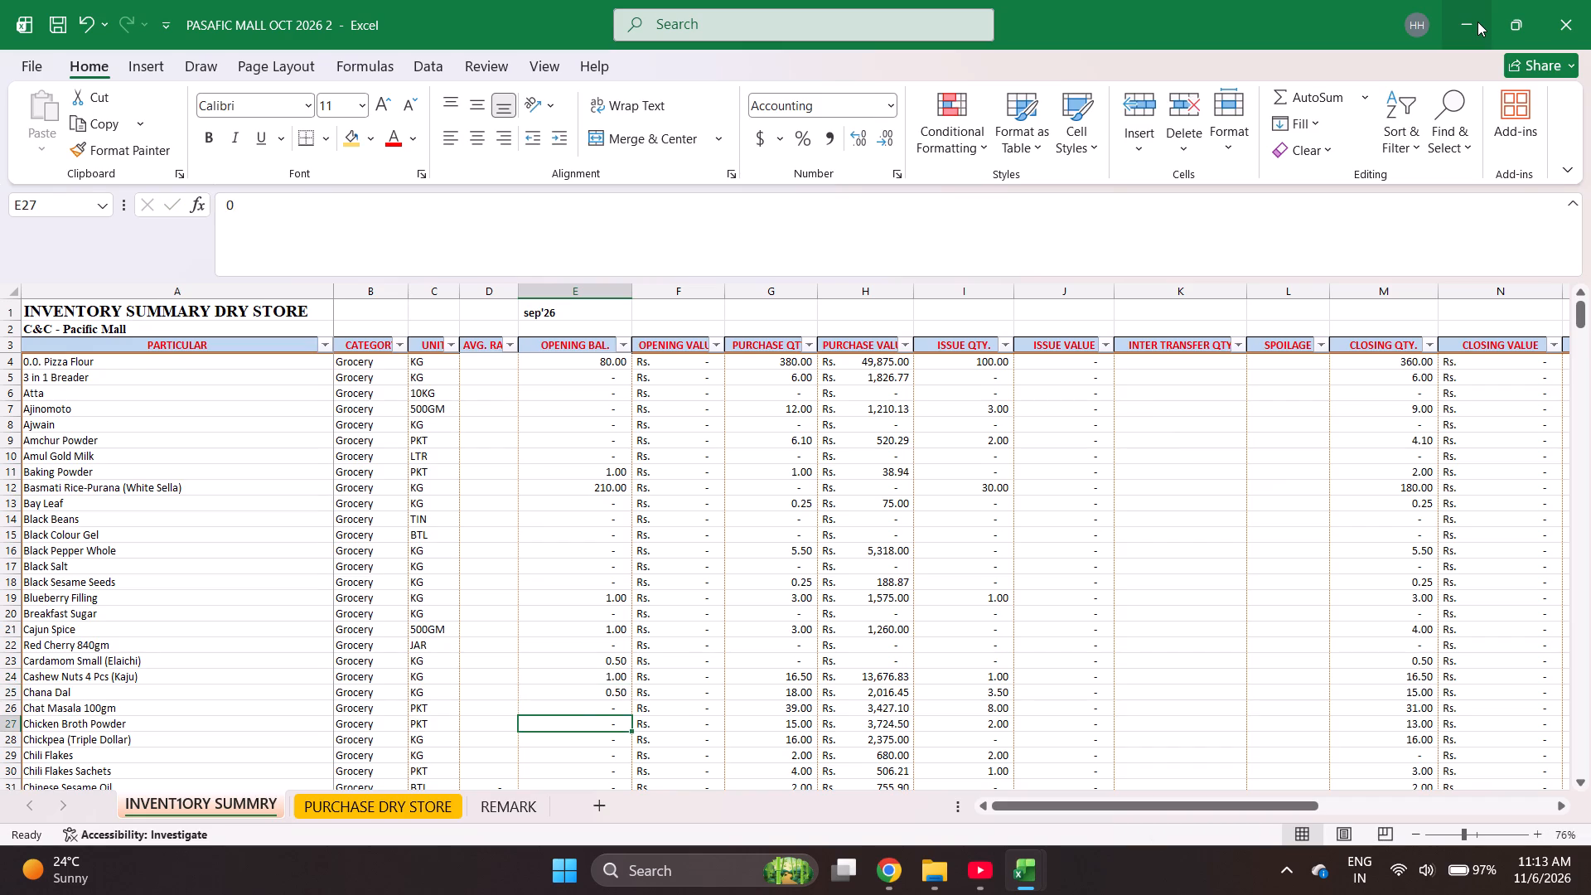
{"action": "key", "text": "Up"}
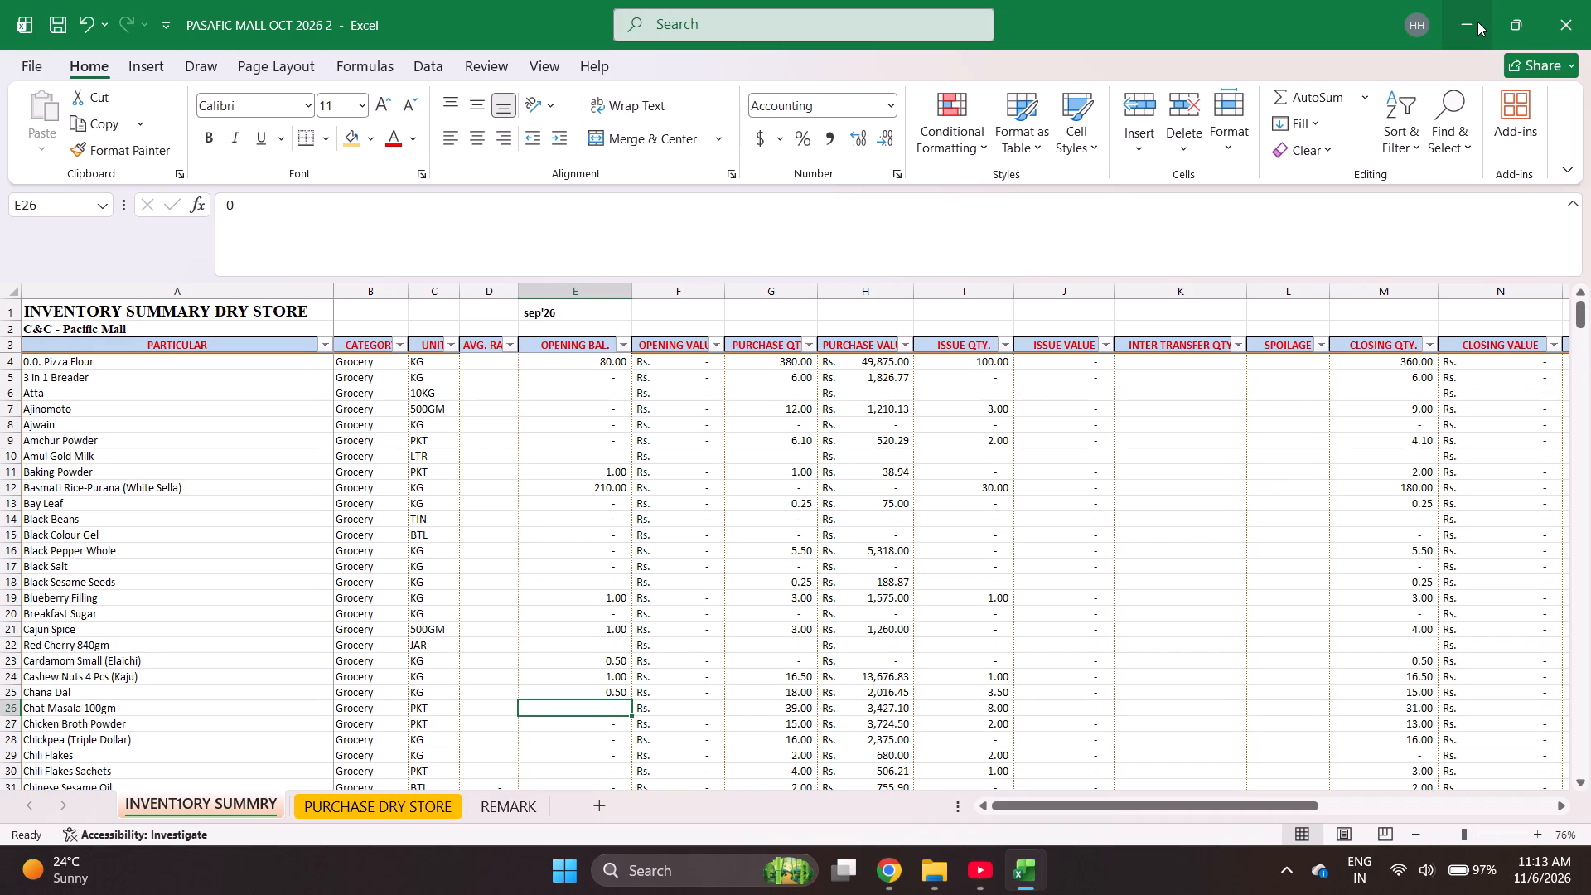
{"action": "key", "text": "Down"}
{"action": "key", "text": "2"}
{"action": "key", "text": "Return"}
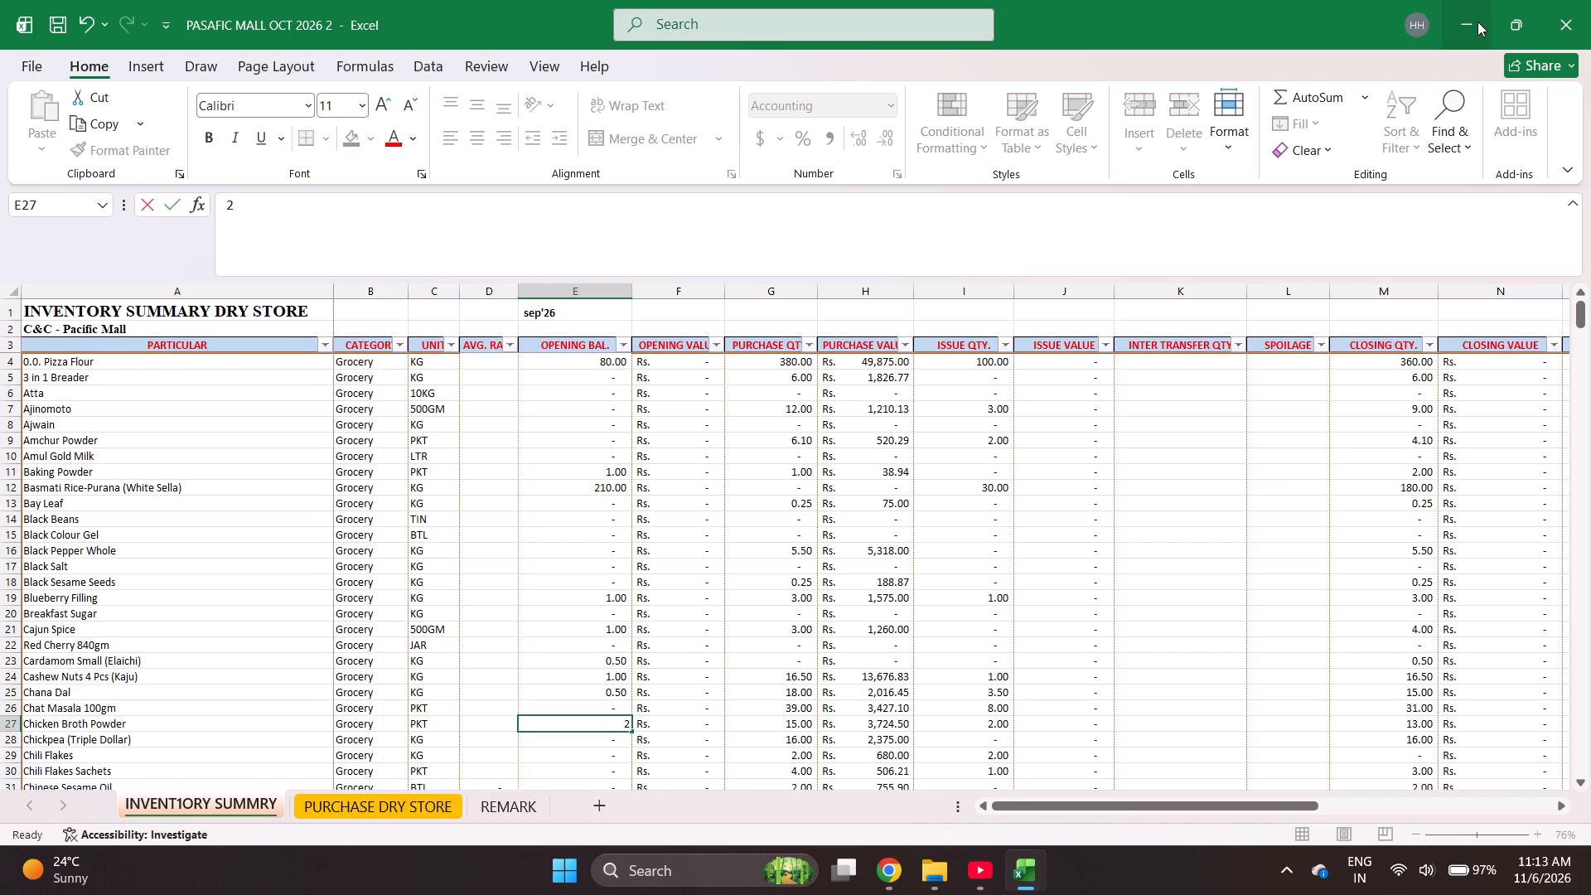
{"action": "key", "text": "Return"}
{"action": "key", "text": "Return"}
{"action": "key", "text": "Return"}
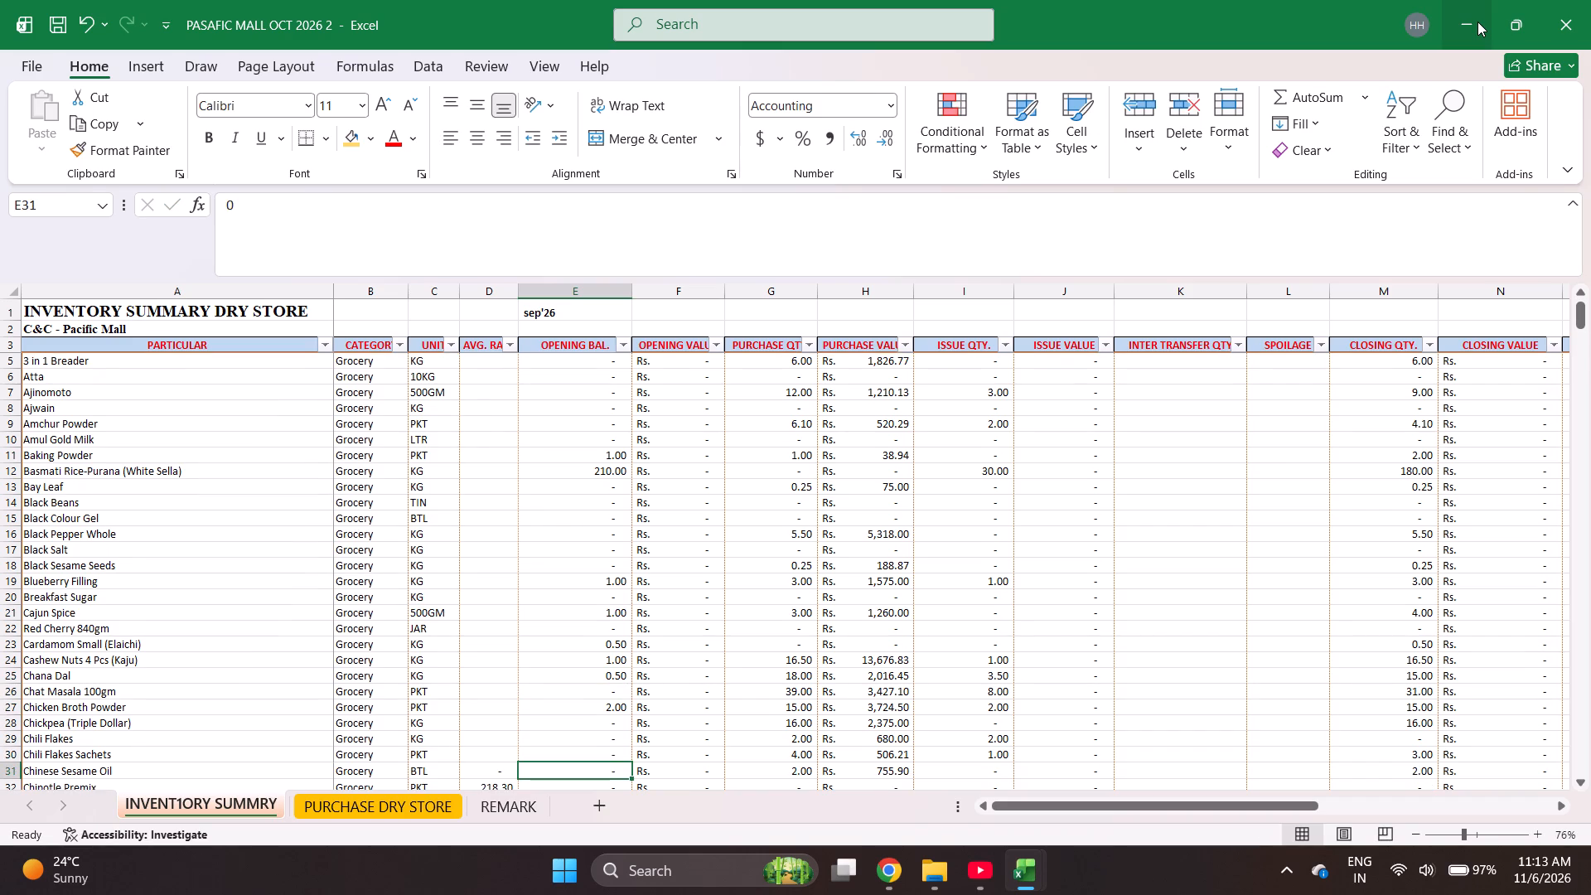
{"action": "key", "text": "Return"}
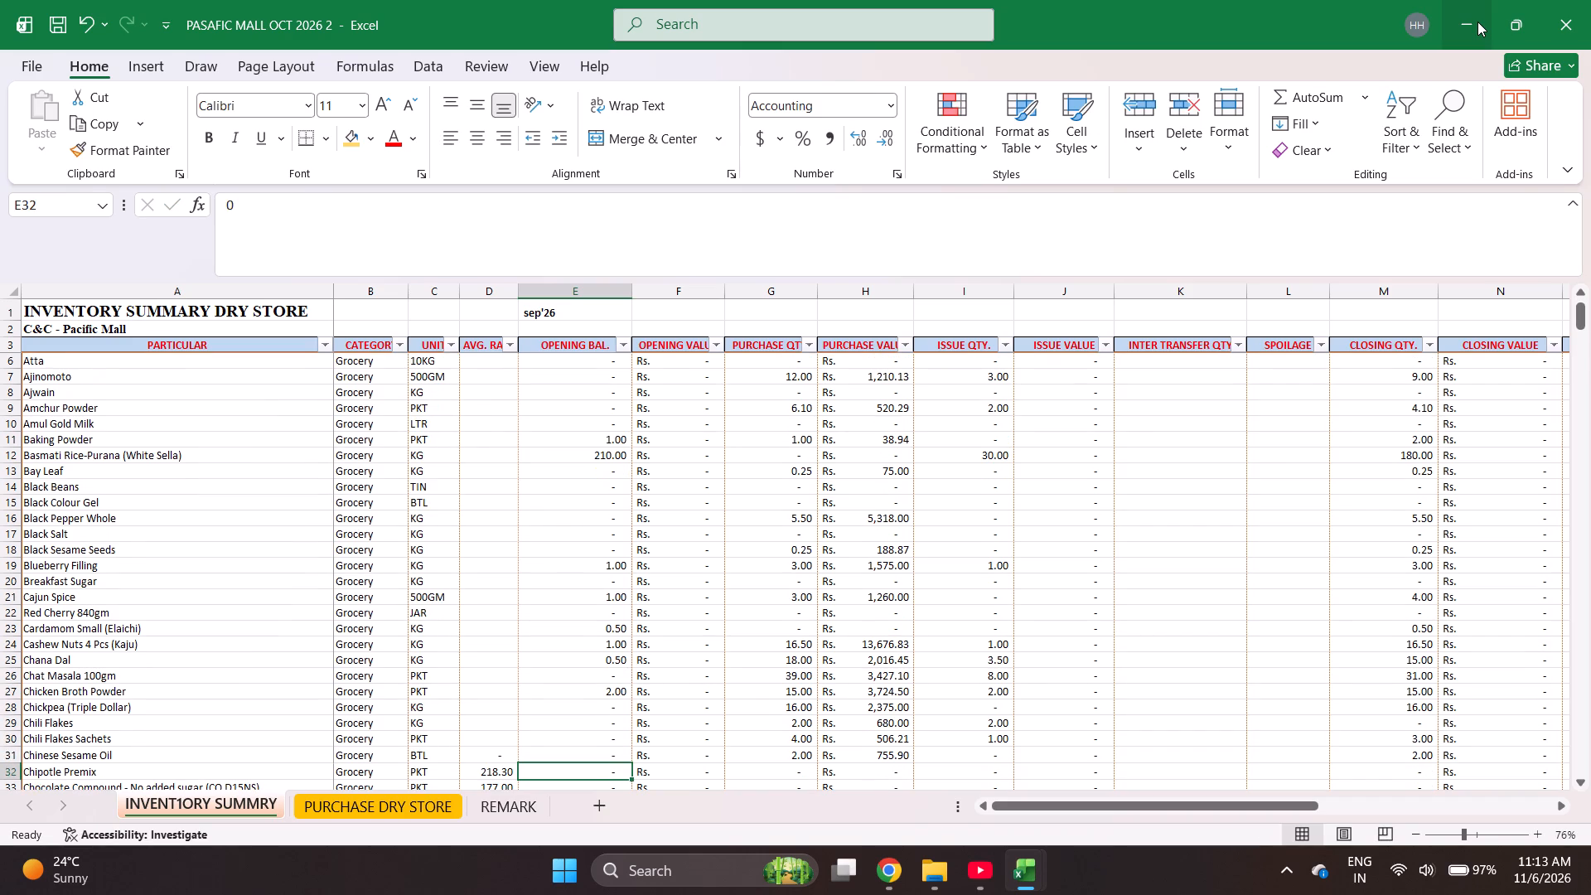
{"action": "key", "text": "shift+space"}
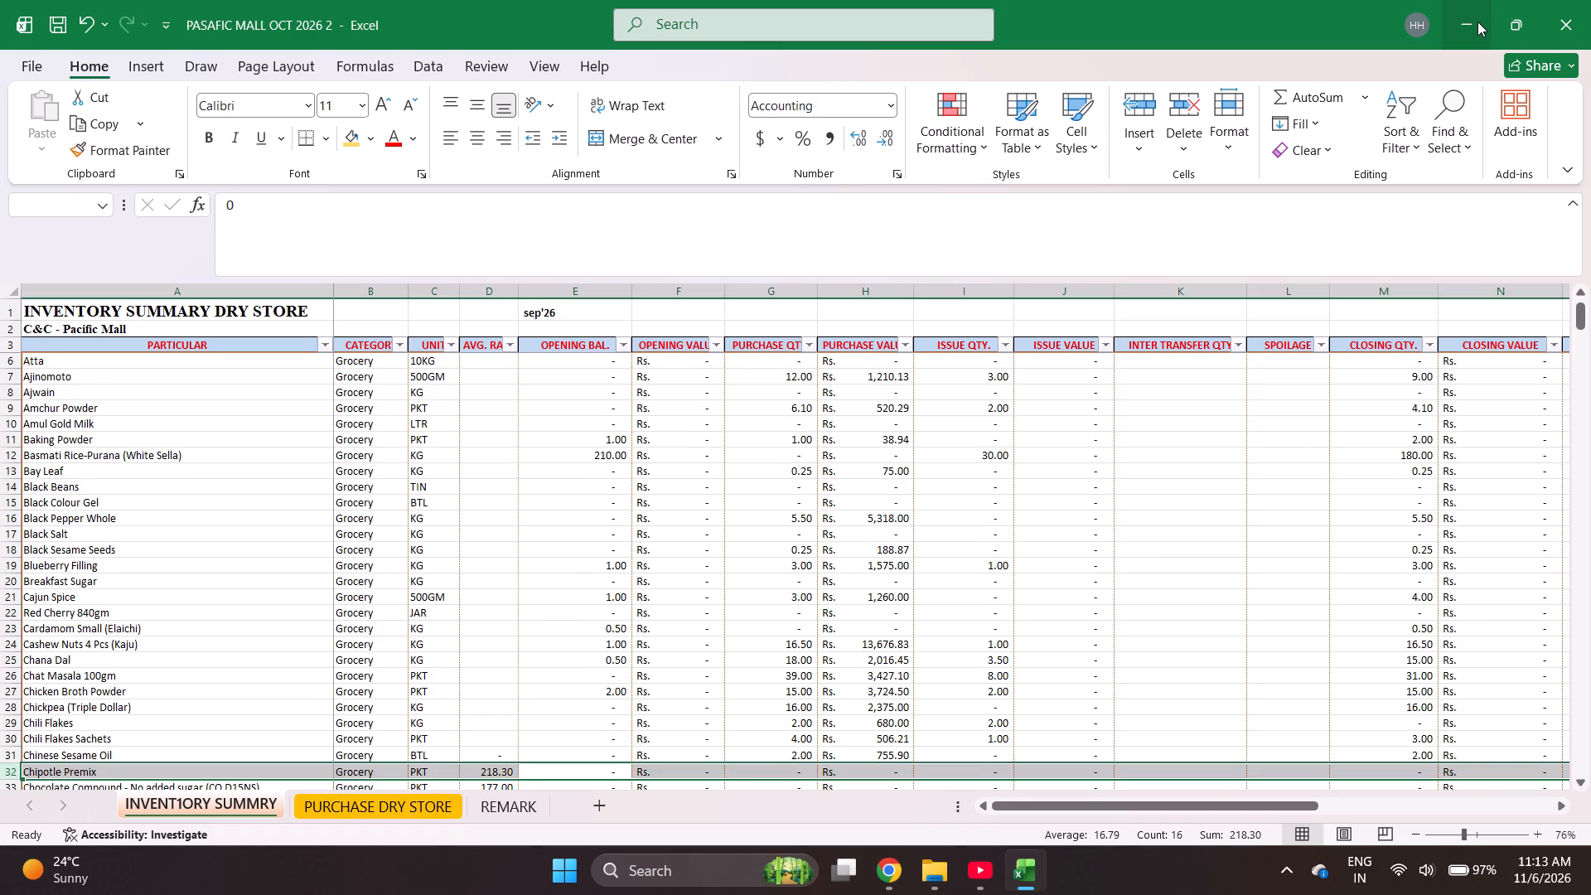
{"action": "key", "text": "Down"}
{"action": "key", "text": "Up"}
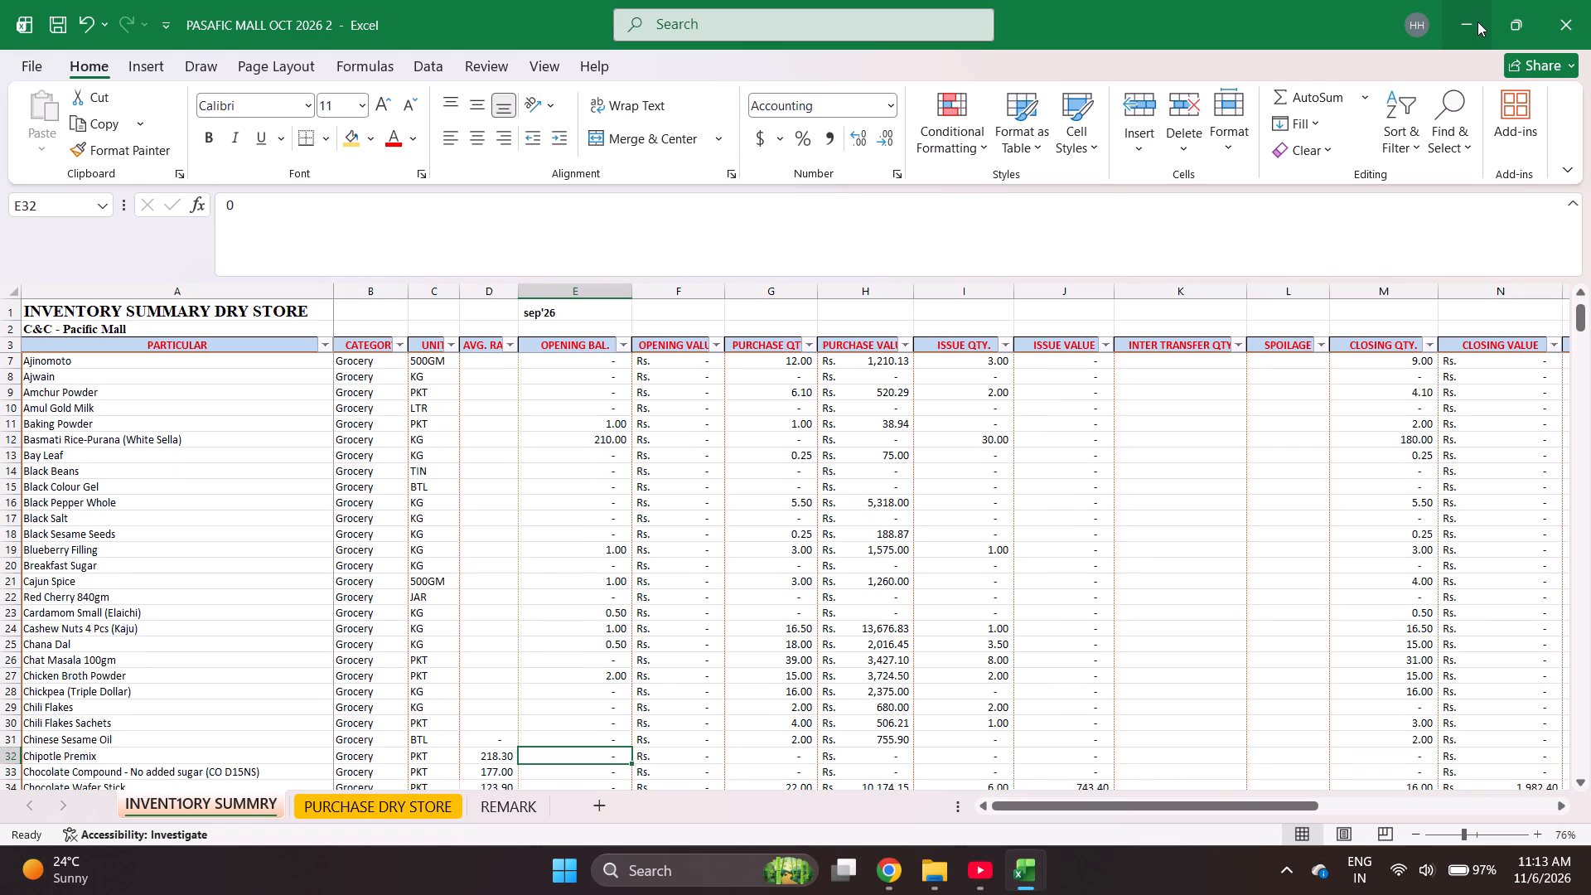
{"action": "key", "text": "8"}
{"action": "key", "text": "Return"}
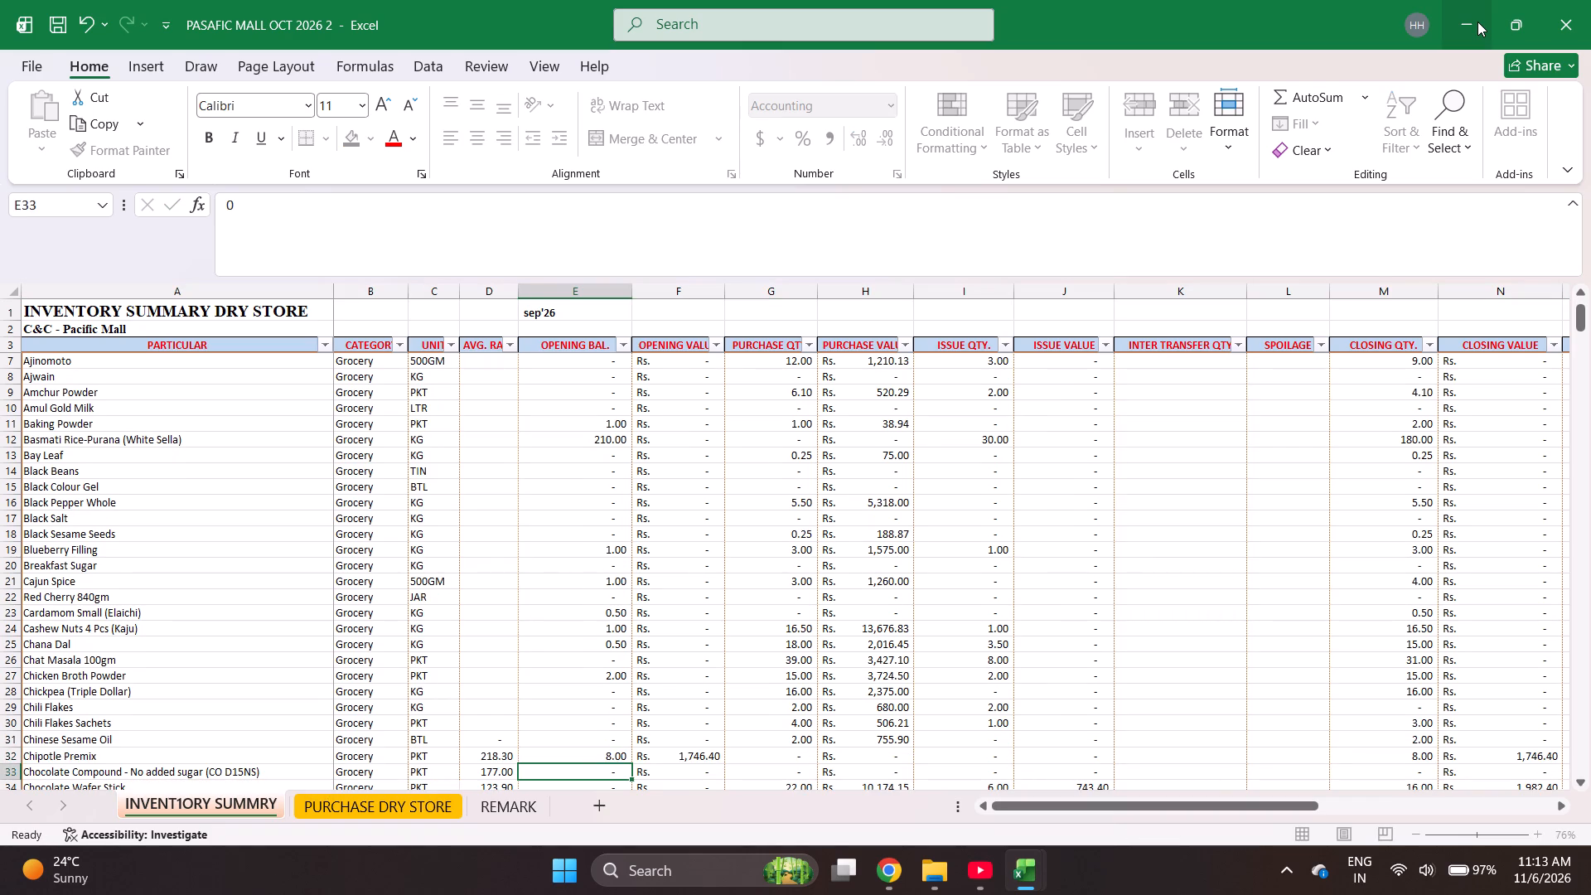
Enter opening balances of 0.75 for Cinnamon Stick and 1 for Coconut milk 400gm.
{"action": "key", "text": "Return"}
{"action": "key", "text": "Return"}
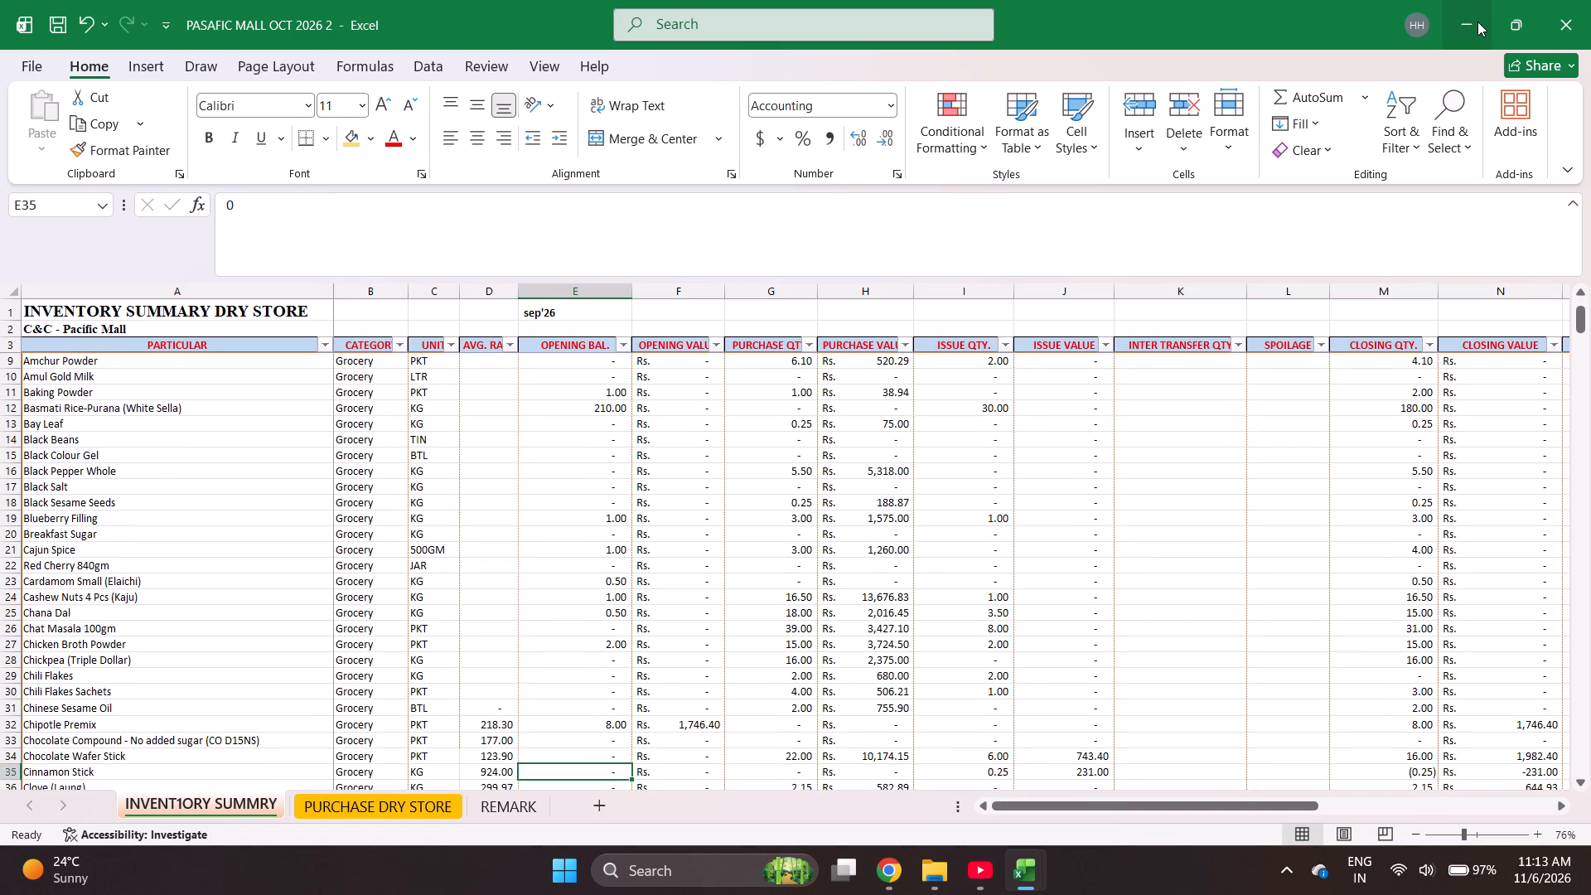
{"action": "type", "text": "0.75"}
{"action": "key", "text": "Return"}
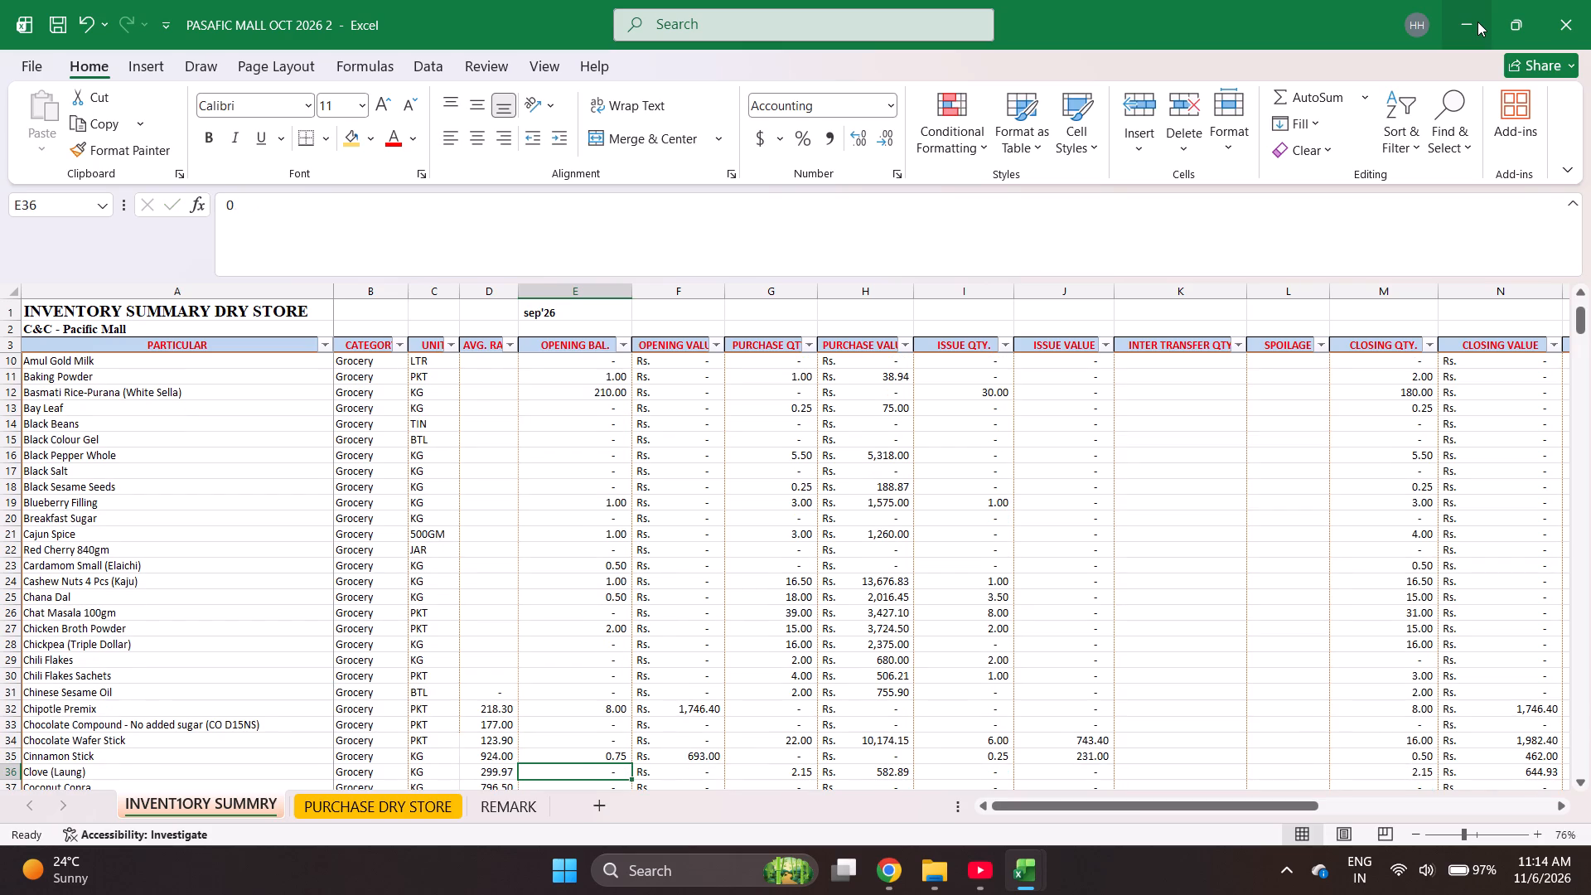
{"action": "key", "text": "Return"}
{"action": "key", "text": "Return"}
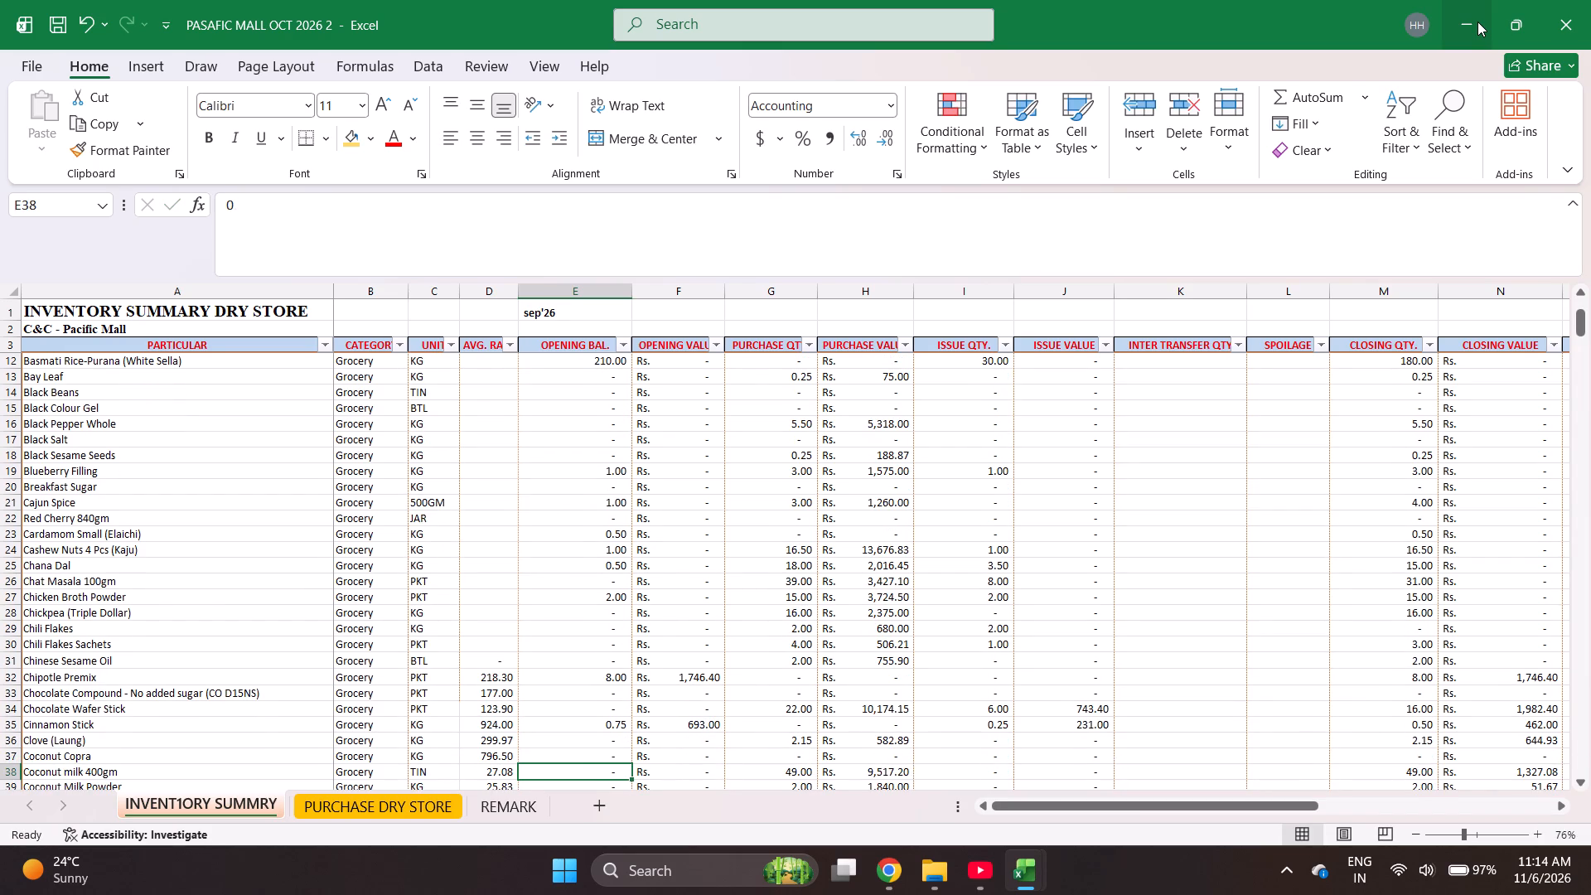
{"action": "key", "text": "1"}
{"action": "key", "text": "Return"}
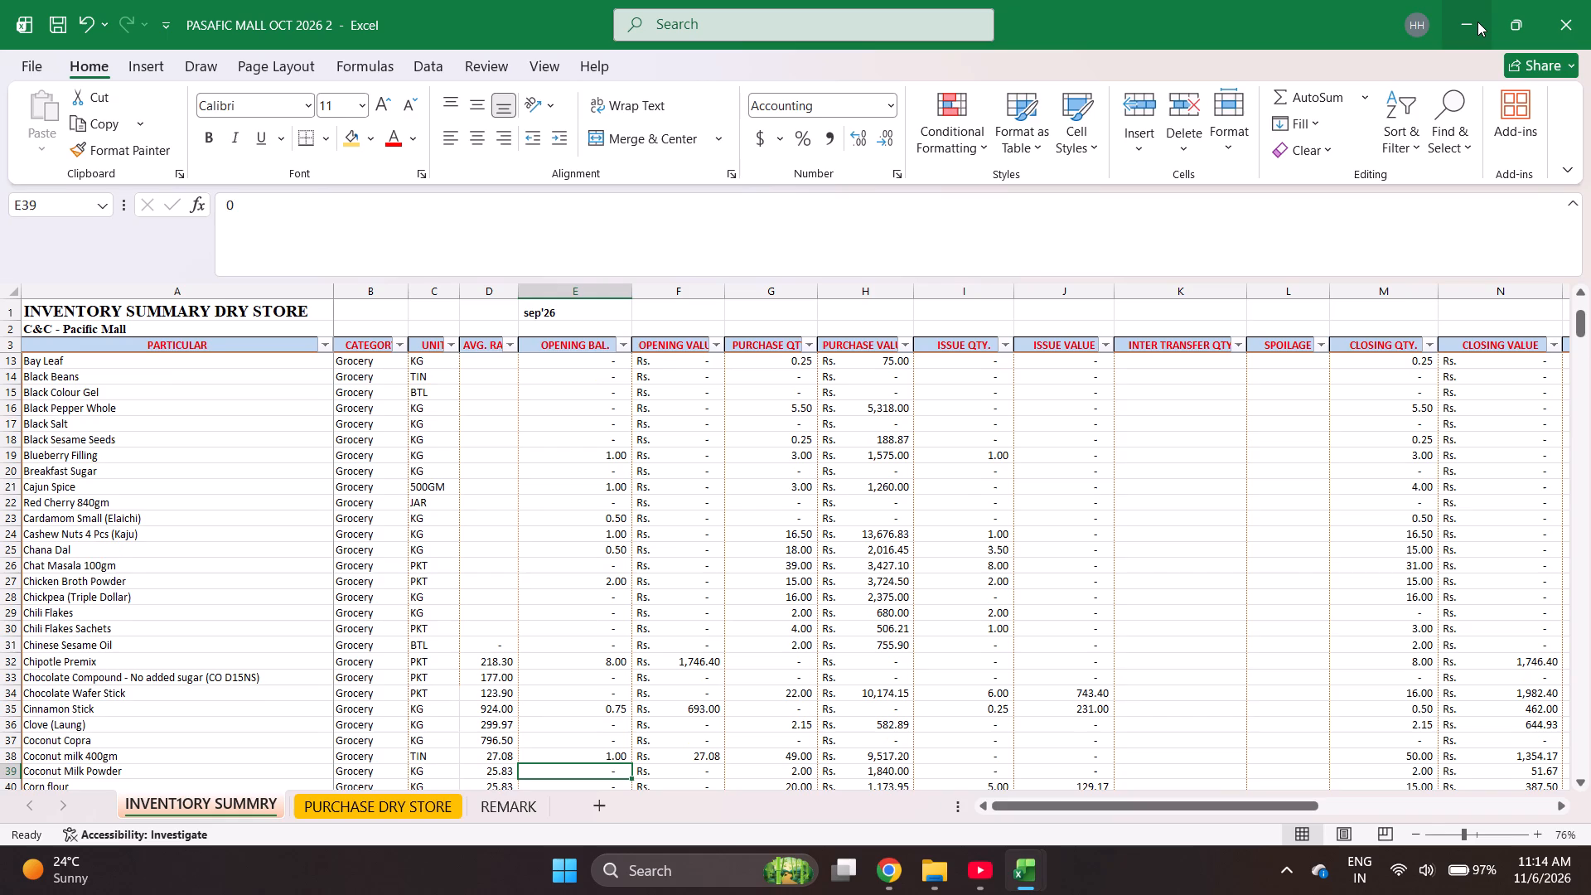
Enter opening balances of 2 for Coconut Milk Powder and 7 for Curry Powder.
{"action": "key", "text": "2"}
{"action": "key", "text": "Return"}
{"action": "key", "text": "Return"}
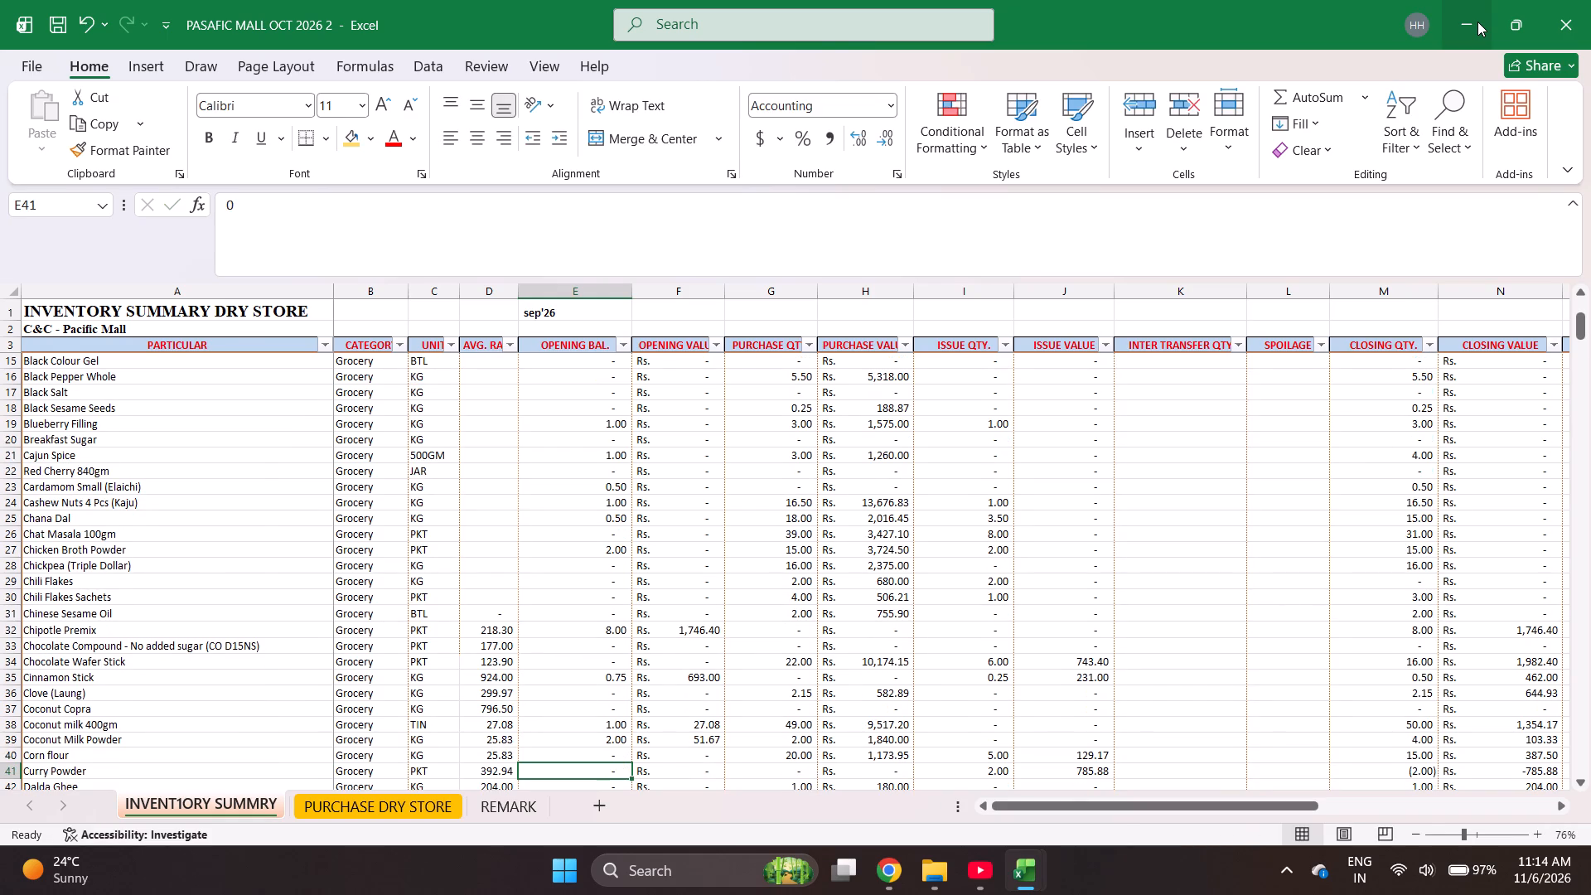
{"action": "key", "text": "7"}
{"action": "key", "text": "Return"}
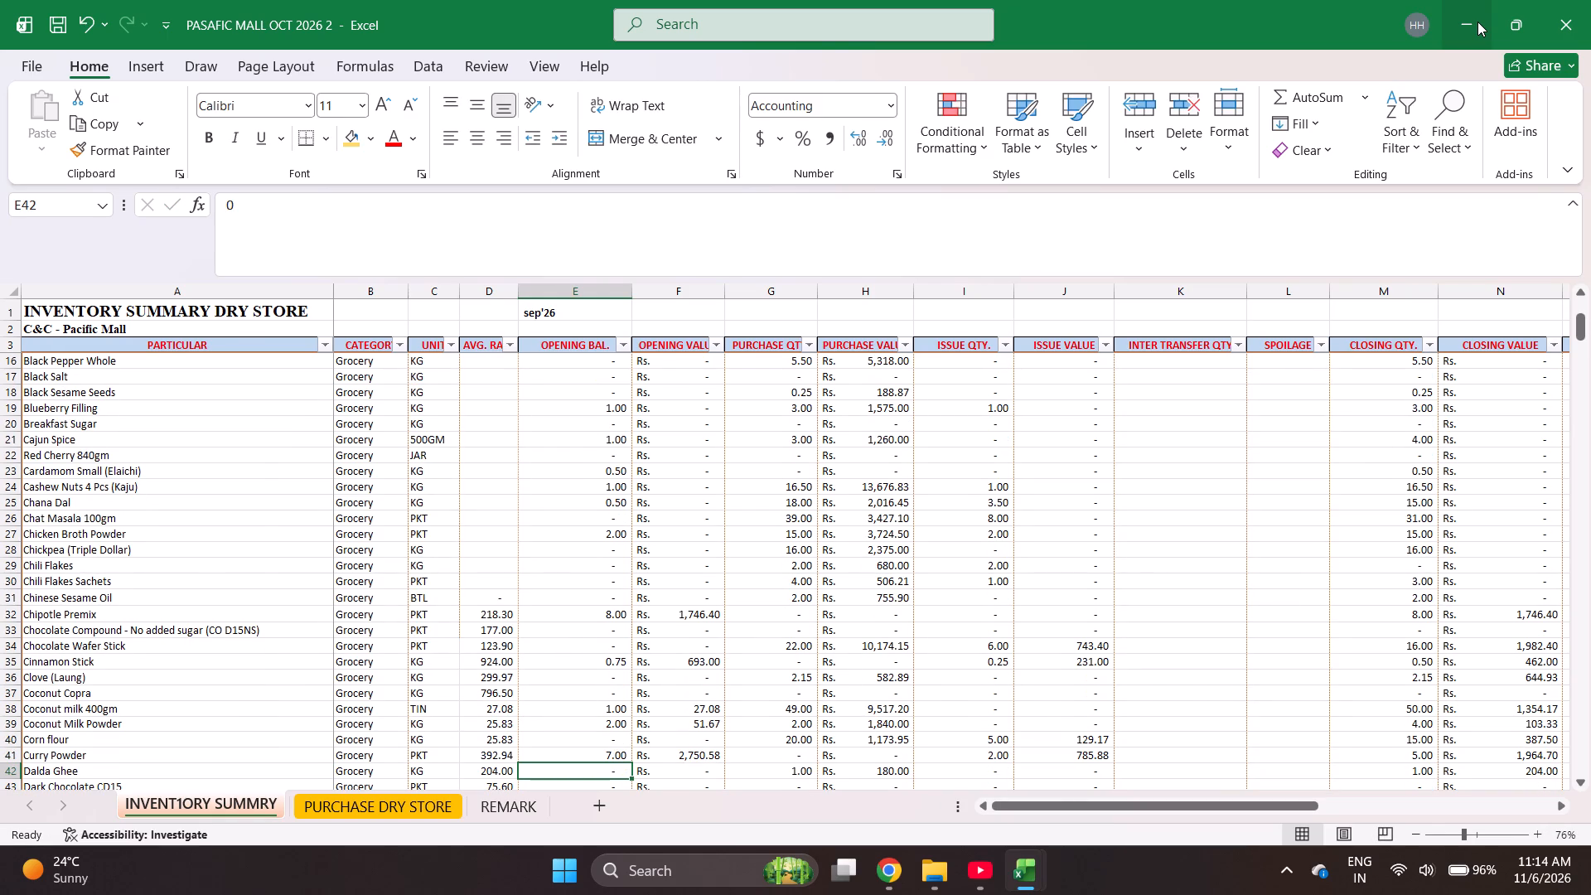
Search the inventory summary sheet for egg.
{"action": "key", "text": "ctrl+f"}
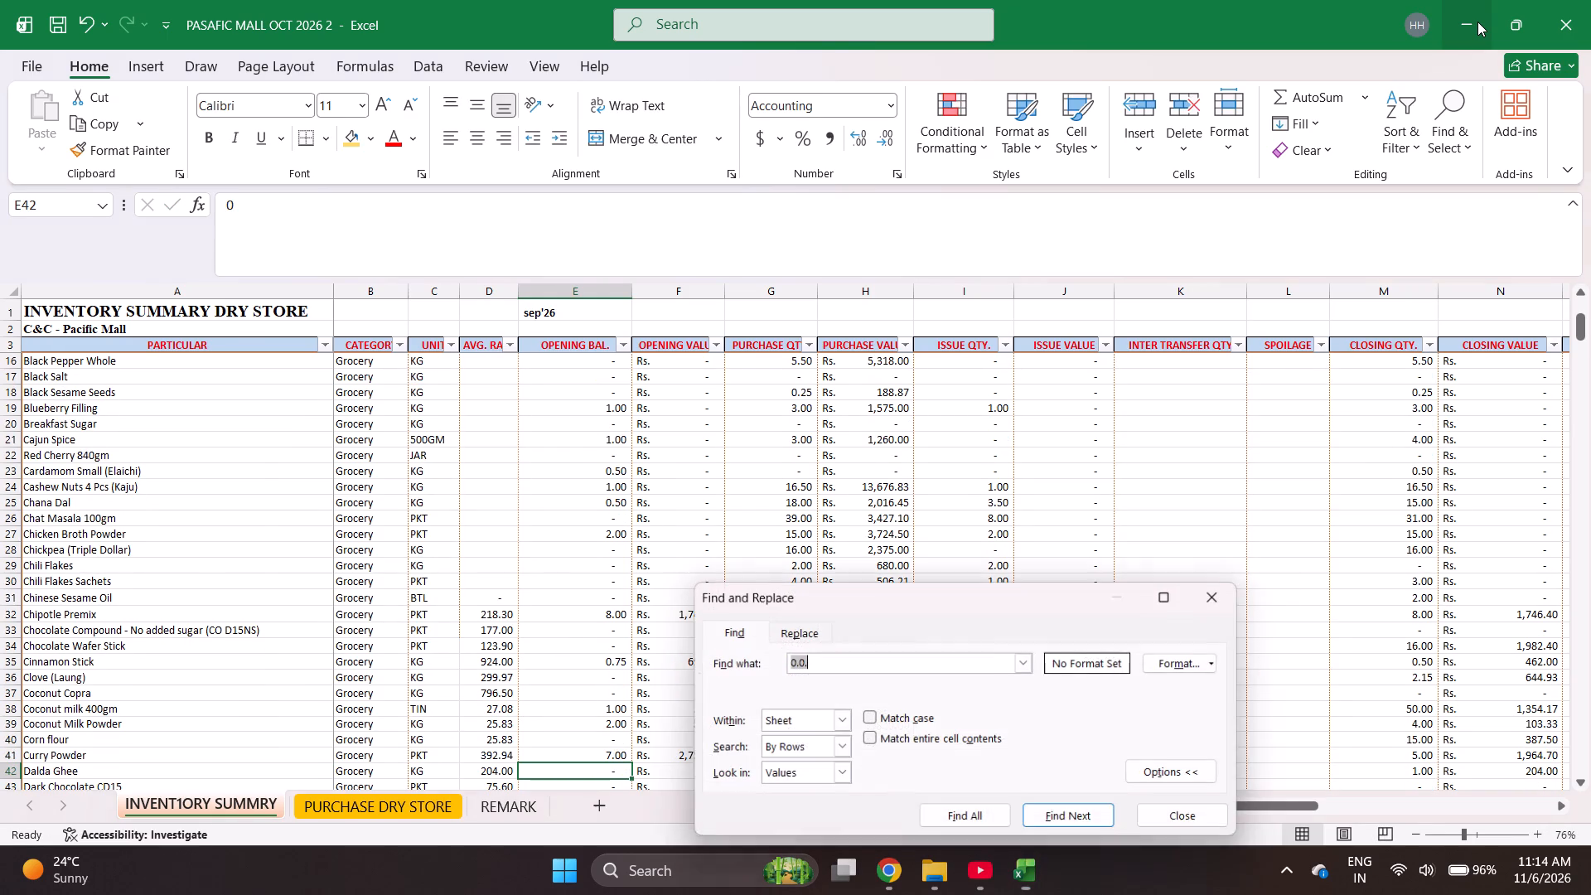
{"action": "type", "text": "egg"}
{"action": "key", "text": "Return"}
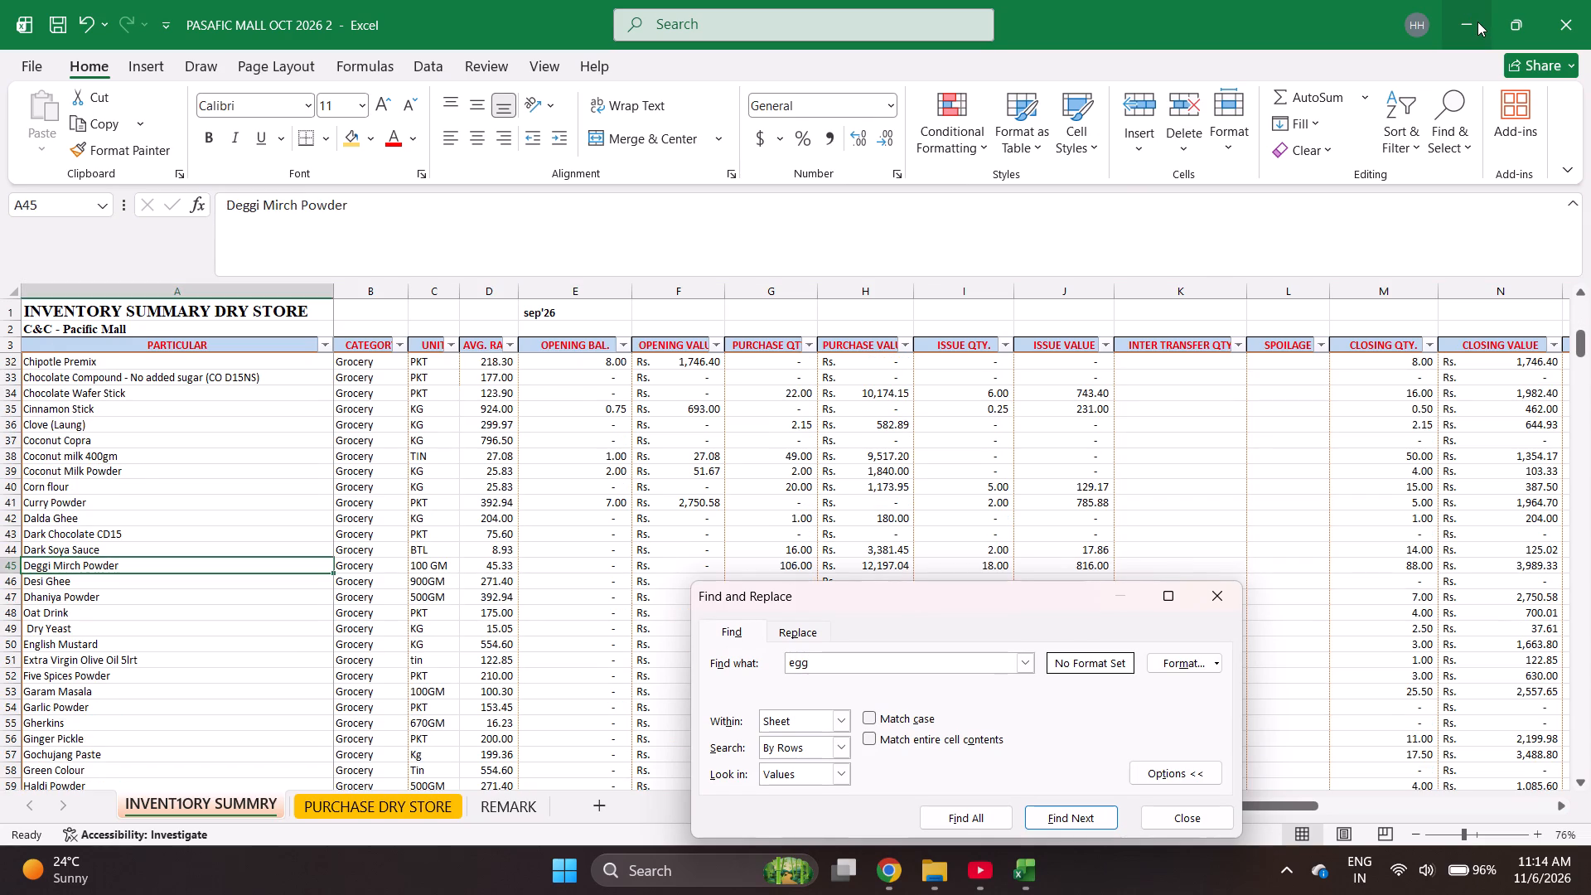
{"action": "key", "text": "Return"}
{"action": "key", "text": "space"}
{"action": "key", "text": "Return"}
{"action": "key", "text": "Return"}
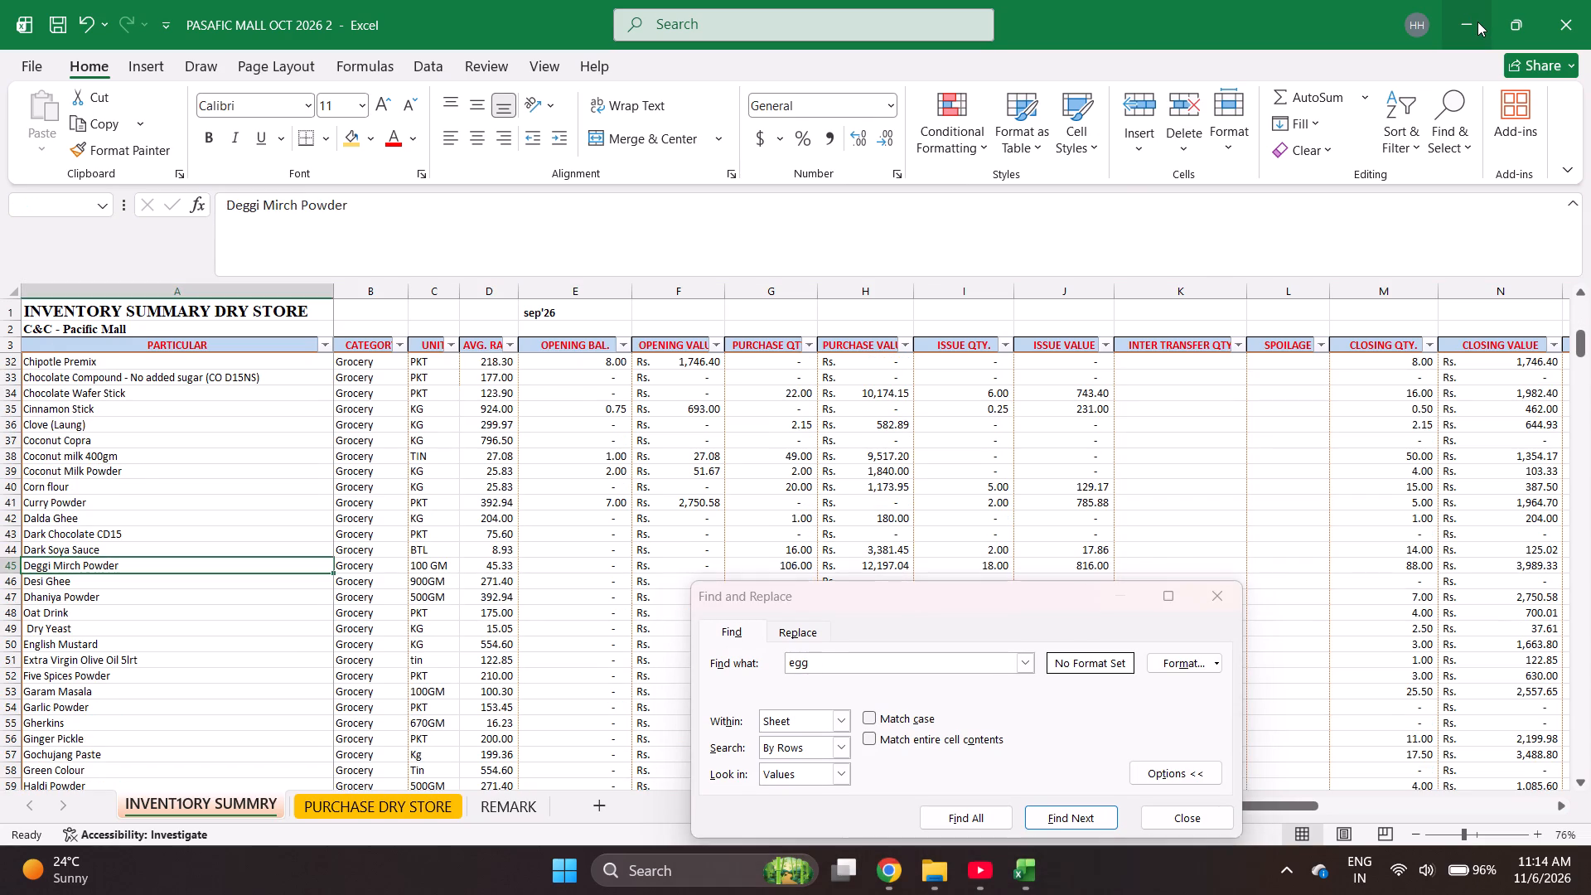
{"action": "key", "text": "Return"}
{"action": "key", "text": "Escape"}
{"action": "key", "text": "Escape"}
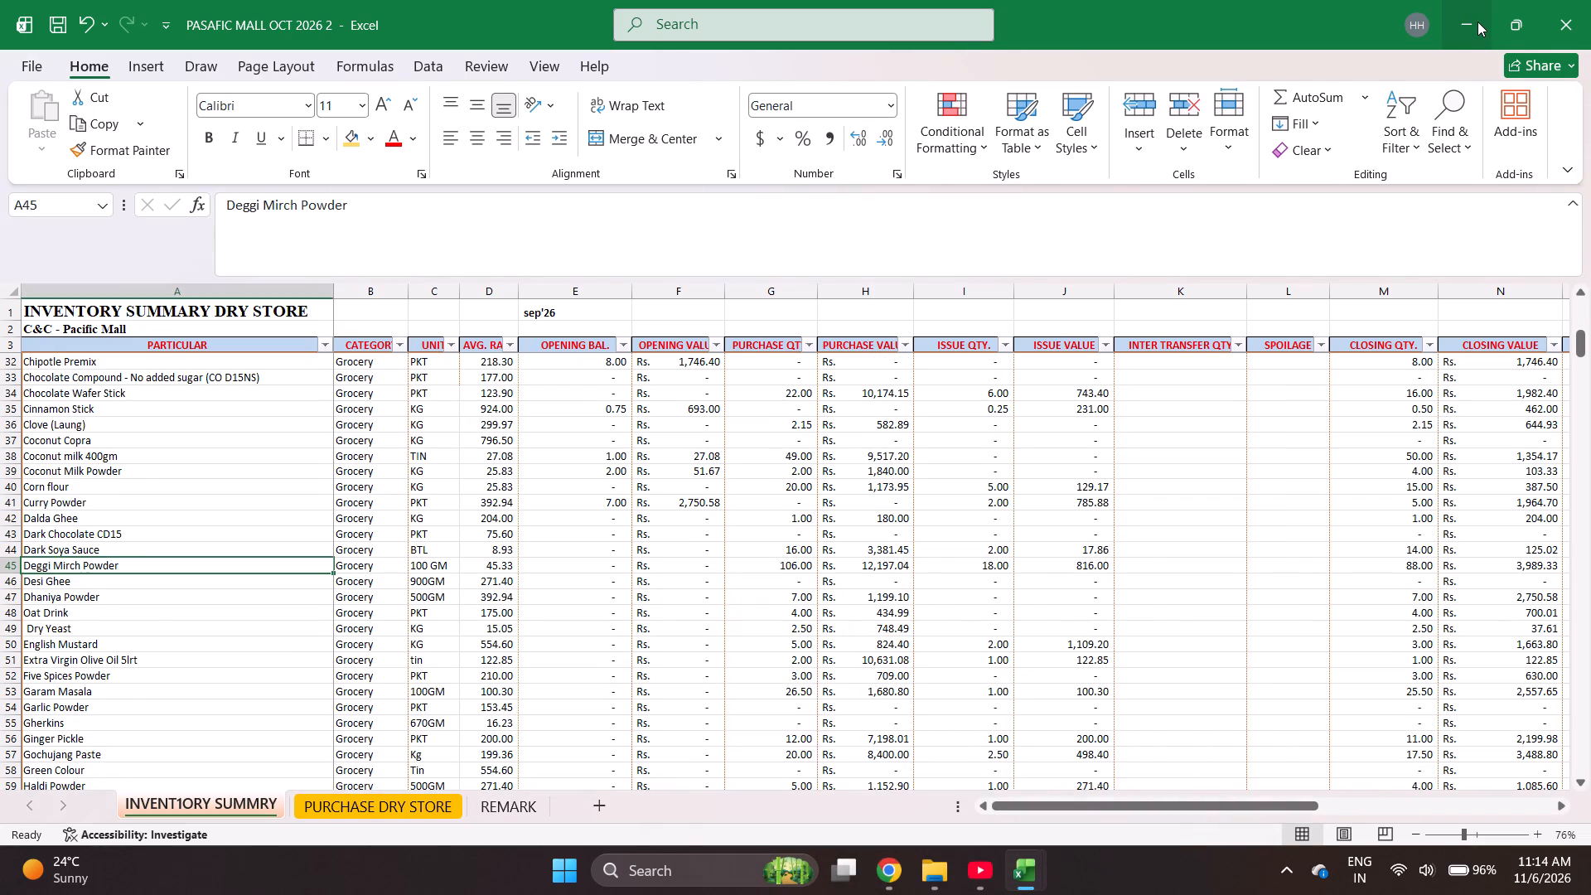
Name a new item ZERO EGG REPLACER in the first NA row below REFINED 15 KG at the end of the grocery list.
{"action": "key", "text": "Page_Down"}
{"action": "key", "text": "Page_Down"}
{"action": "key", "text": "Page_Down"}
{"action": "key", "text": "Page_Down"}
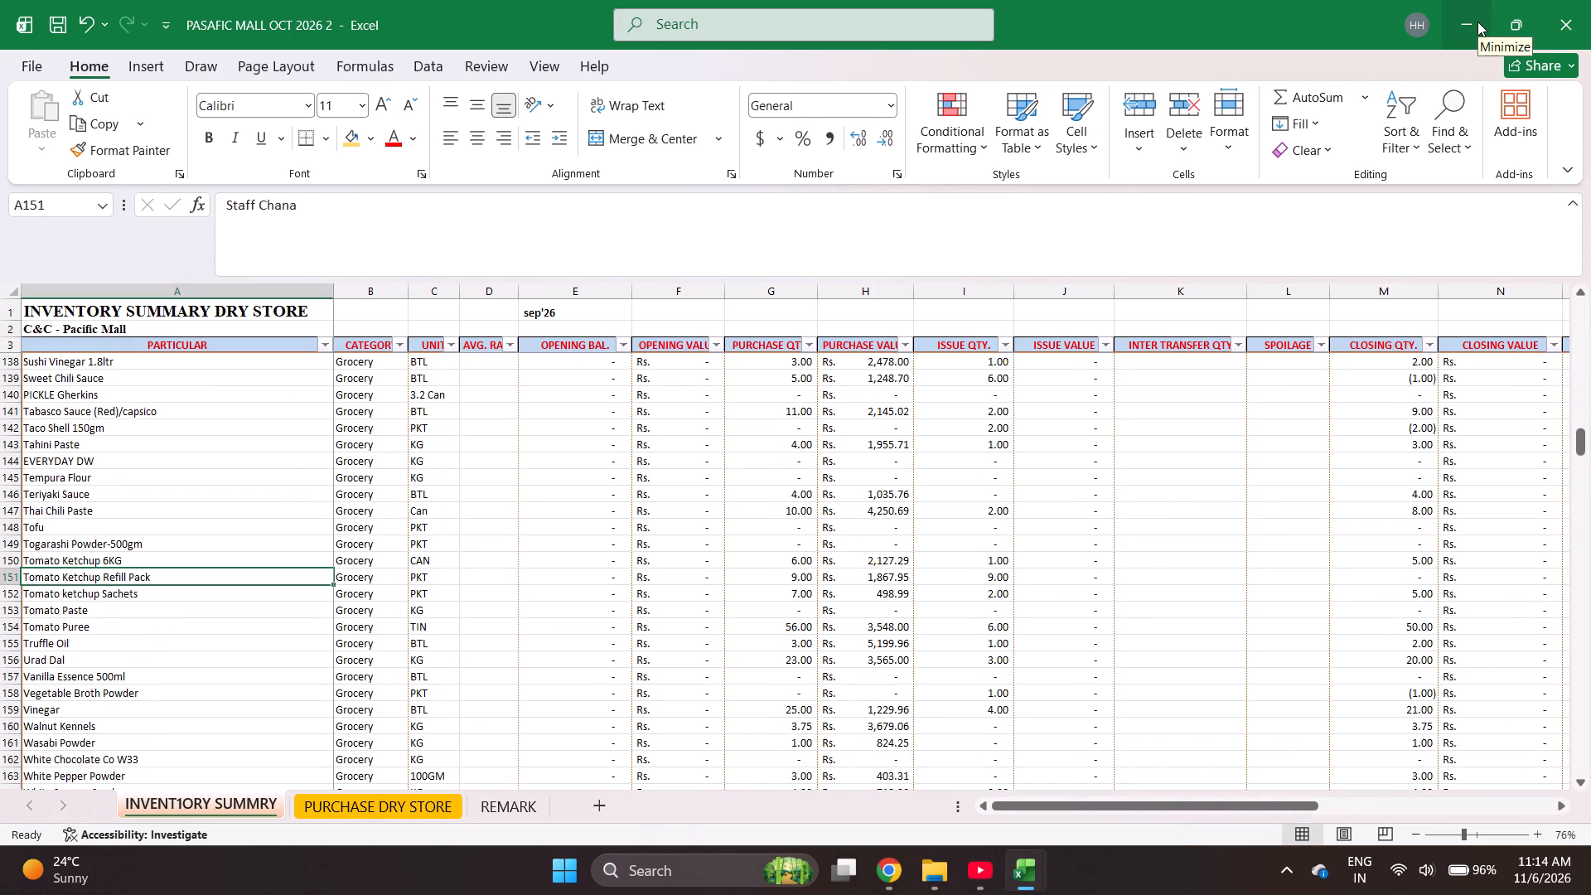
{"action": "key", "text": "Page_Down"}
{"action": "key", "text": "Page_Down"}
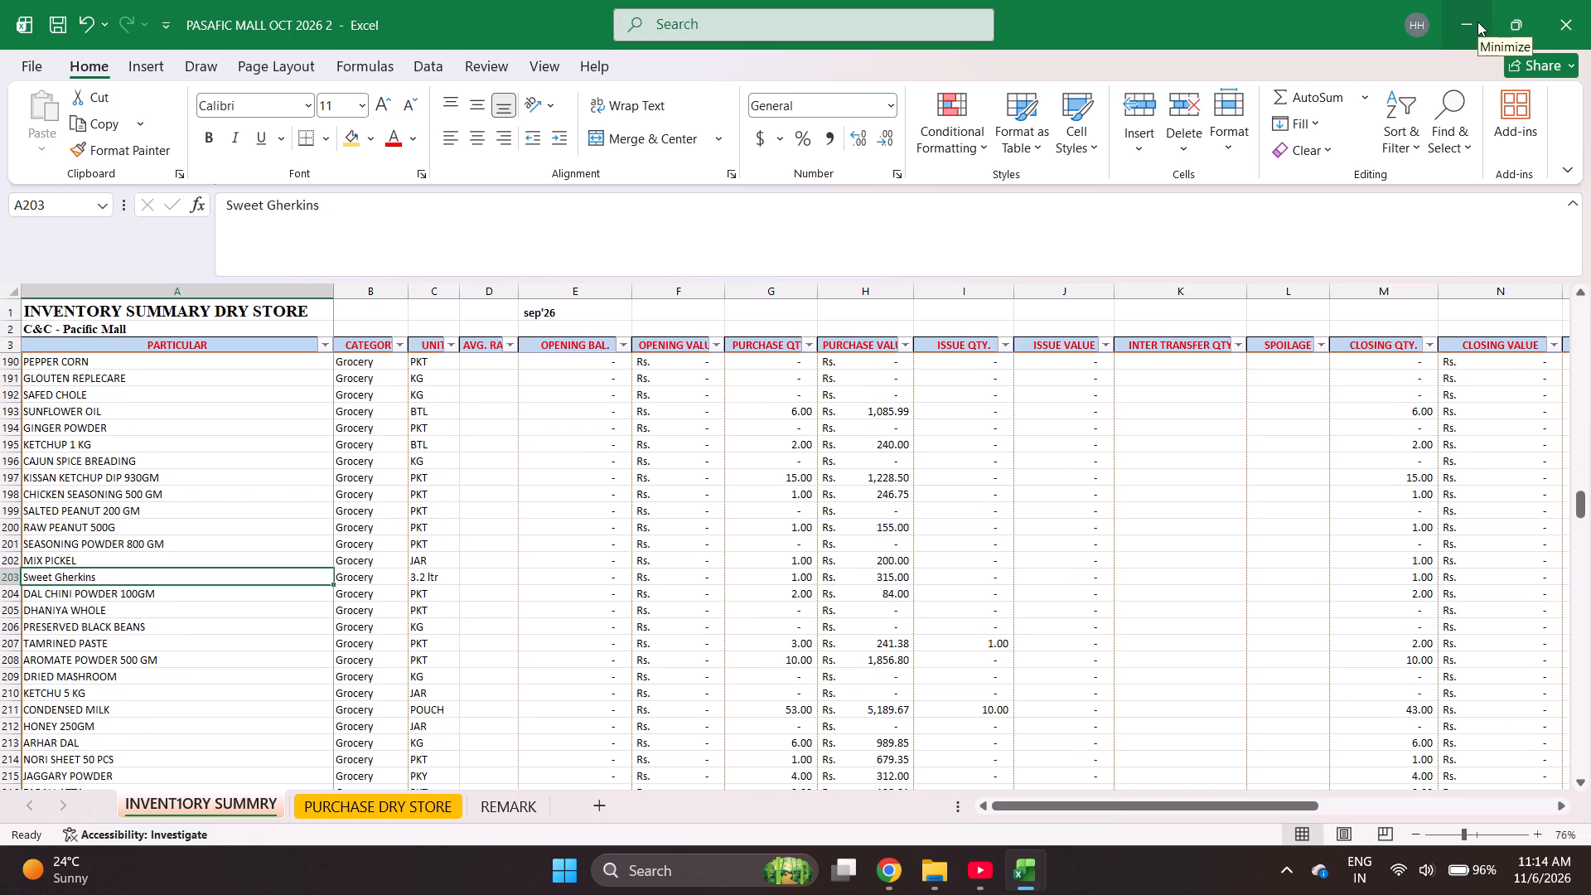
{"action": "key", "text": "Page_Down"}
{"action": "key", "text": "Down"}
{"action": "type", "text": "e="}
{"action": "key", "text": "BackSpace"}
{"action": "key", "text": "BackSpace"}
{"action": "key", "text": "BackSpace"}
{"action": "type", "text": "zw"}
{"action": "key", "text": "BackSpace"}
{"action": "type", "text": "ero w"}
{"action": "key", "text": "BackSpace"}
{"action": "type", "text": "egg repla"}
{"action": "type", "text": "cer"}
{"action": "key", "text": "BackSpace"}
{"action": "key", "text": "BackSpace"}
{"action": "key", "text": "BackSpace"}
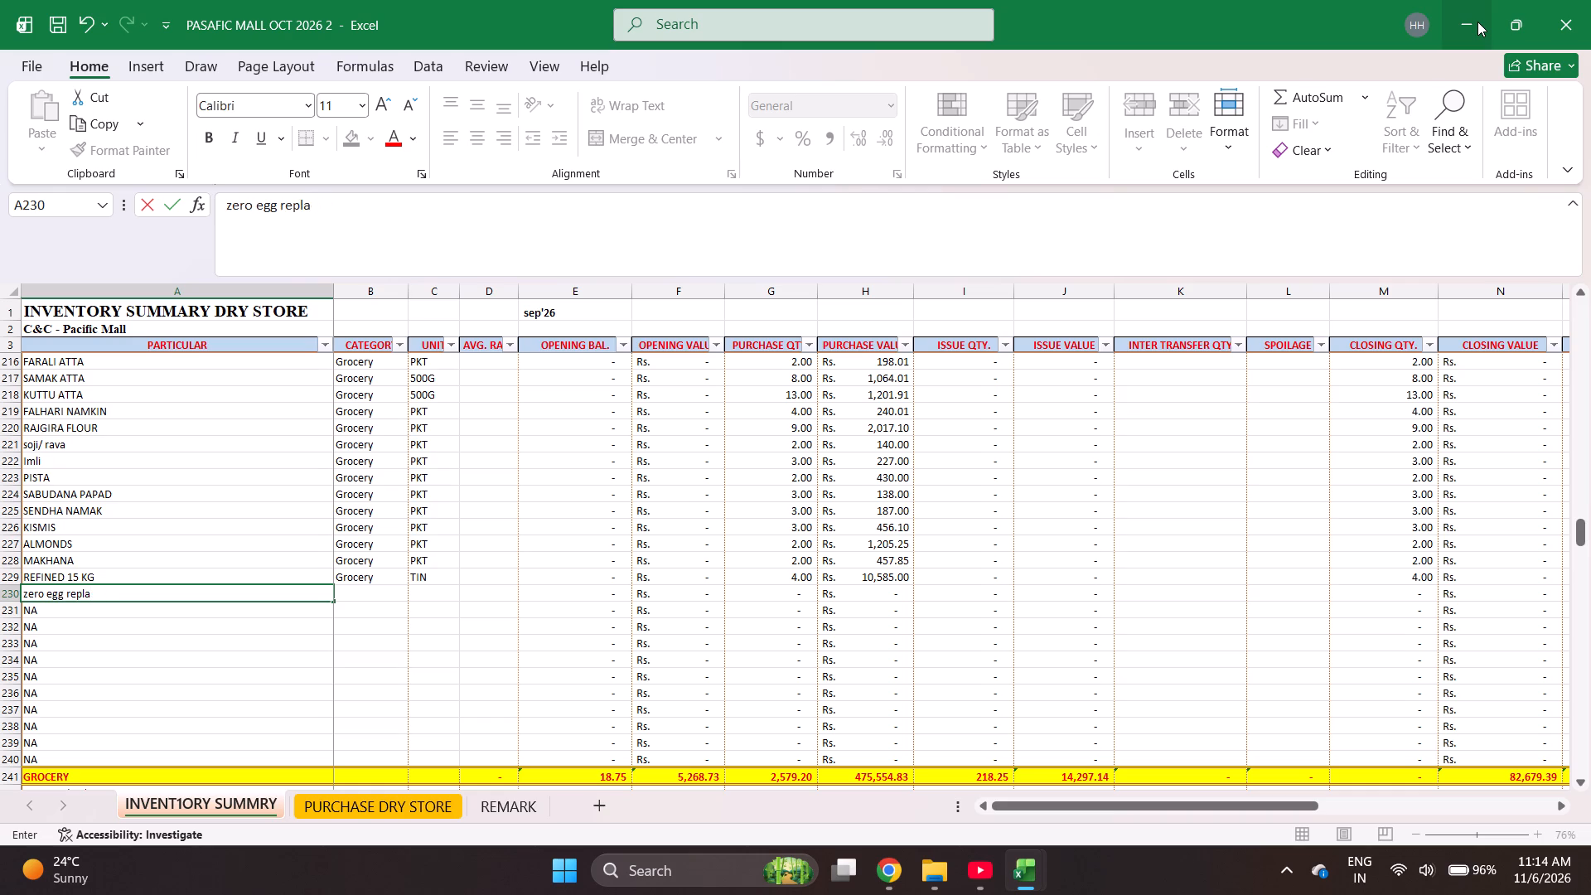
{"action": "key", "text": "BackSpace"}
{"action": "key", "text": "BackSpace"}
{"action": "key", "text": "BackSpace"}
{"action": "key", "text": "BackSpace"}
{"action": "key", "text": "z"}
{"action": "type", "text": "ERO EGG"}
{"action": "key", "text": "space"}
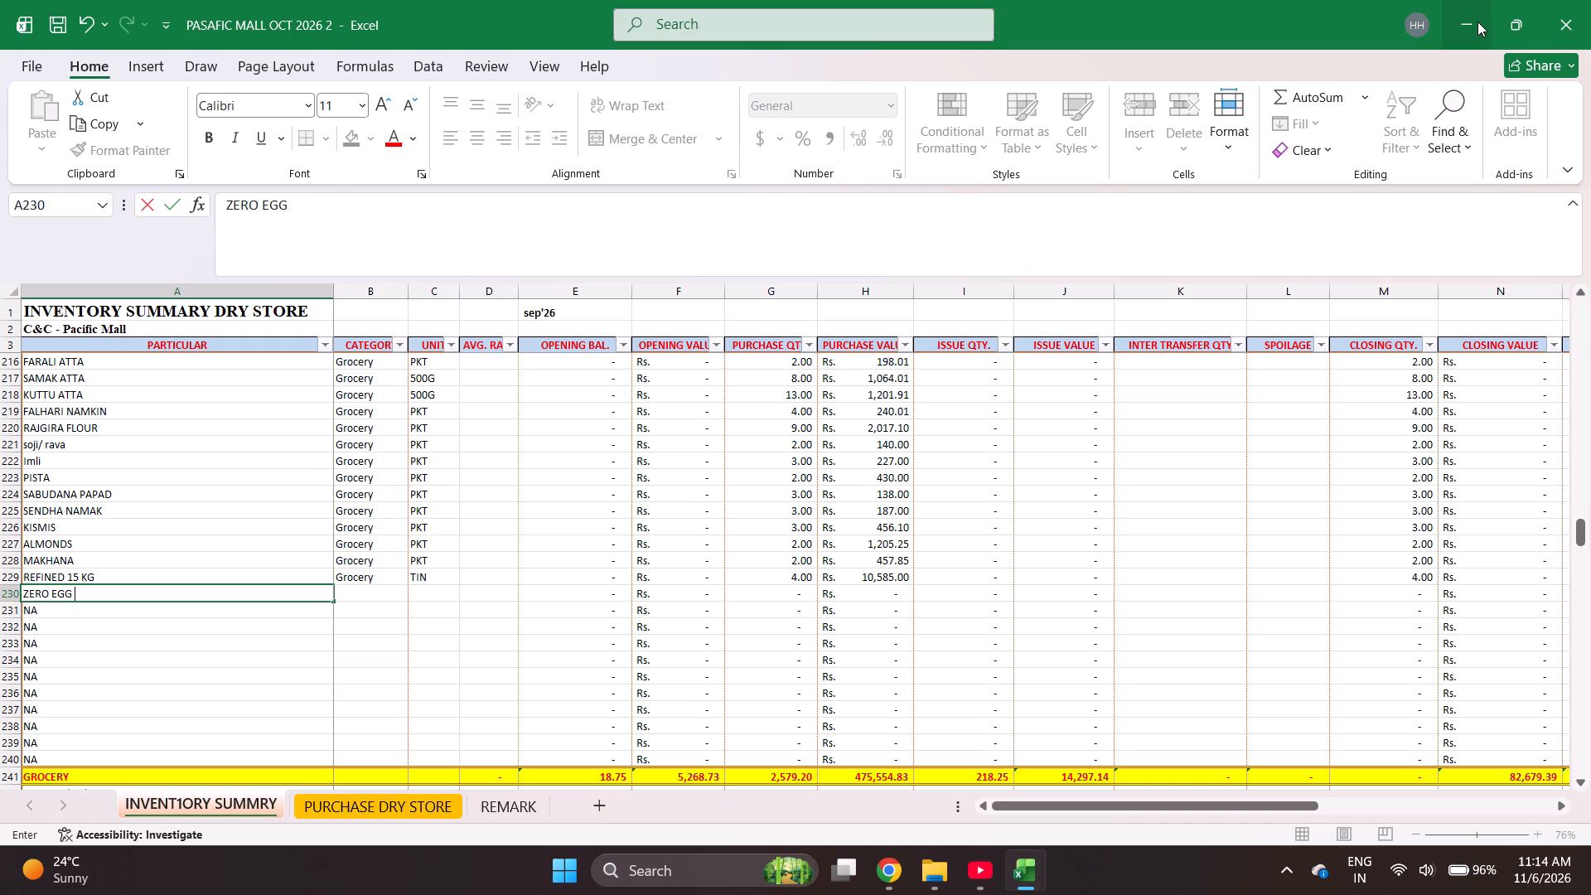
{"action": "type", "text": "RE"}
{"action": "type", "text": "PLACER"}
{"action": "key", "text": "Right"}
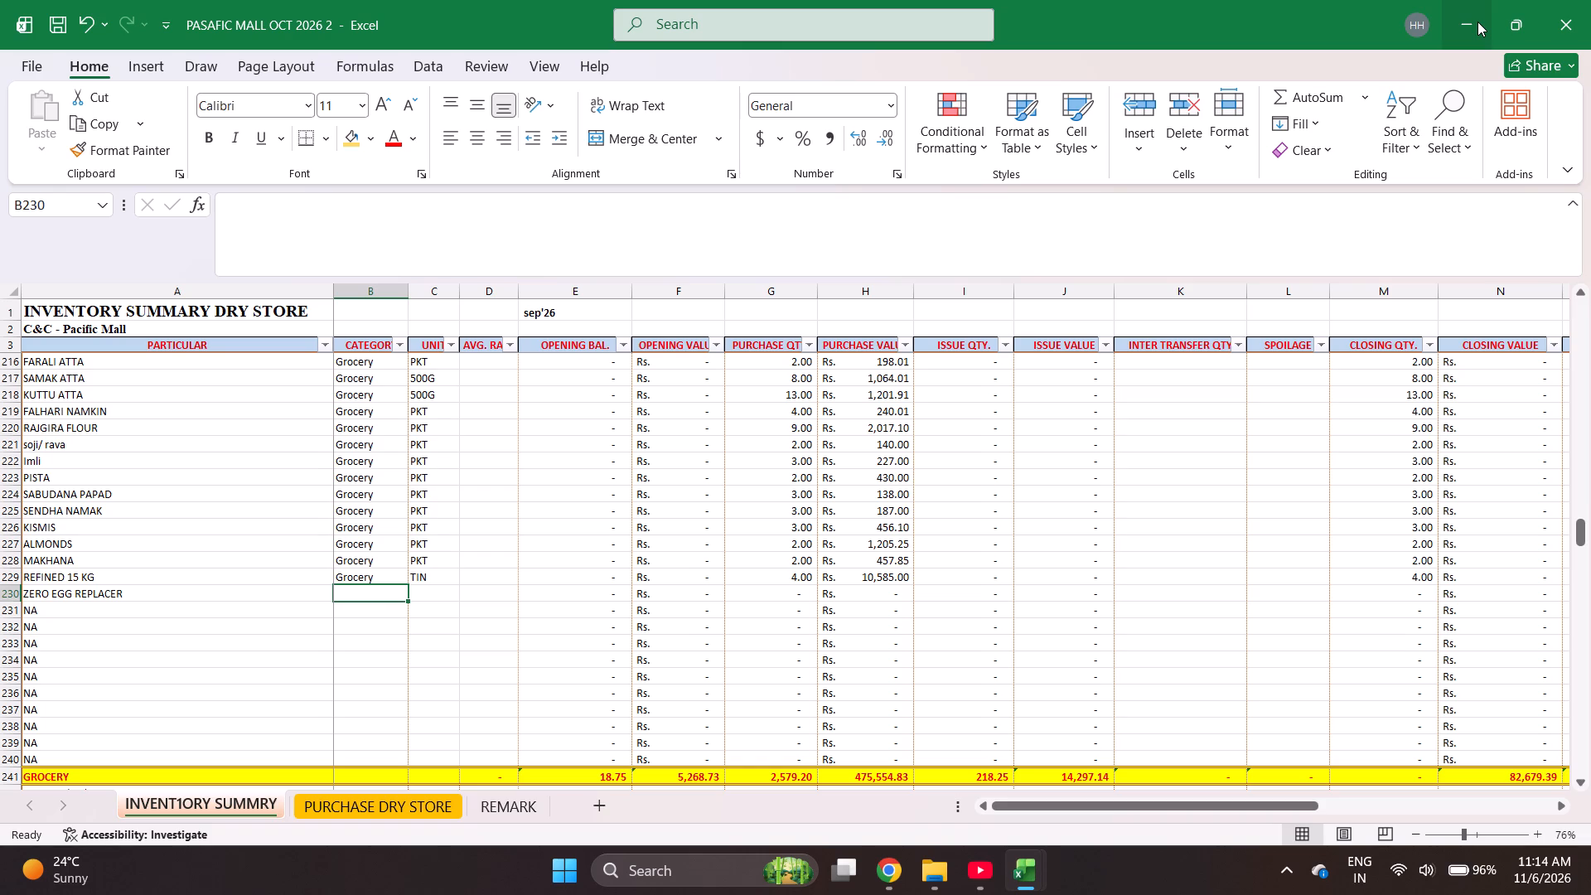
Fill in the ZERO EGG REPLACER row with category Grocery, unit PKT and an opening balance of 3.
{"action": "key", "text": "ctrl+d"}
{"action": "key", "text": "Right"}
{"action": "type", "text": "PK"}
{"action": "key", "text": "Right"}
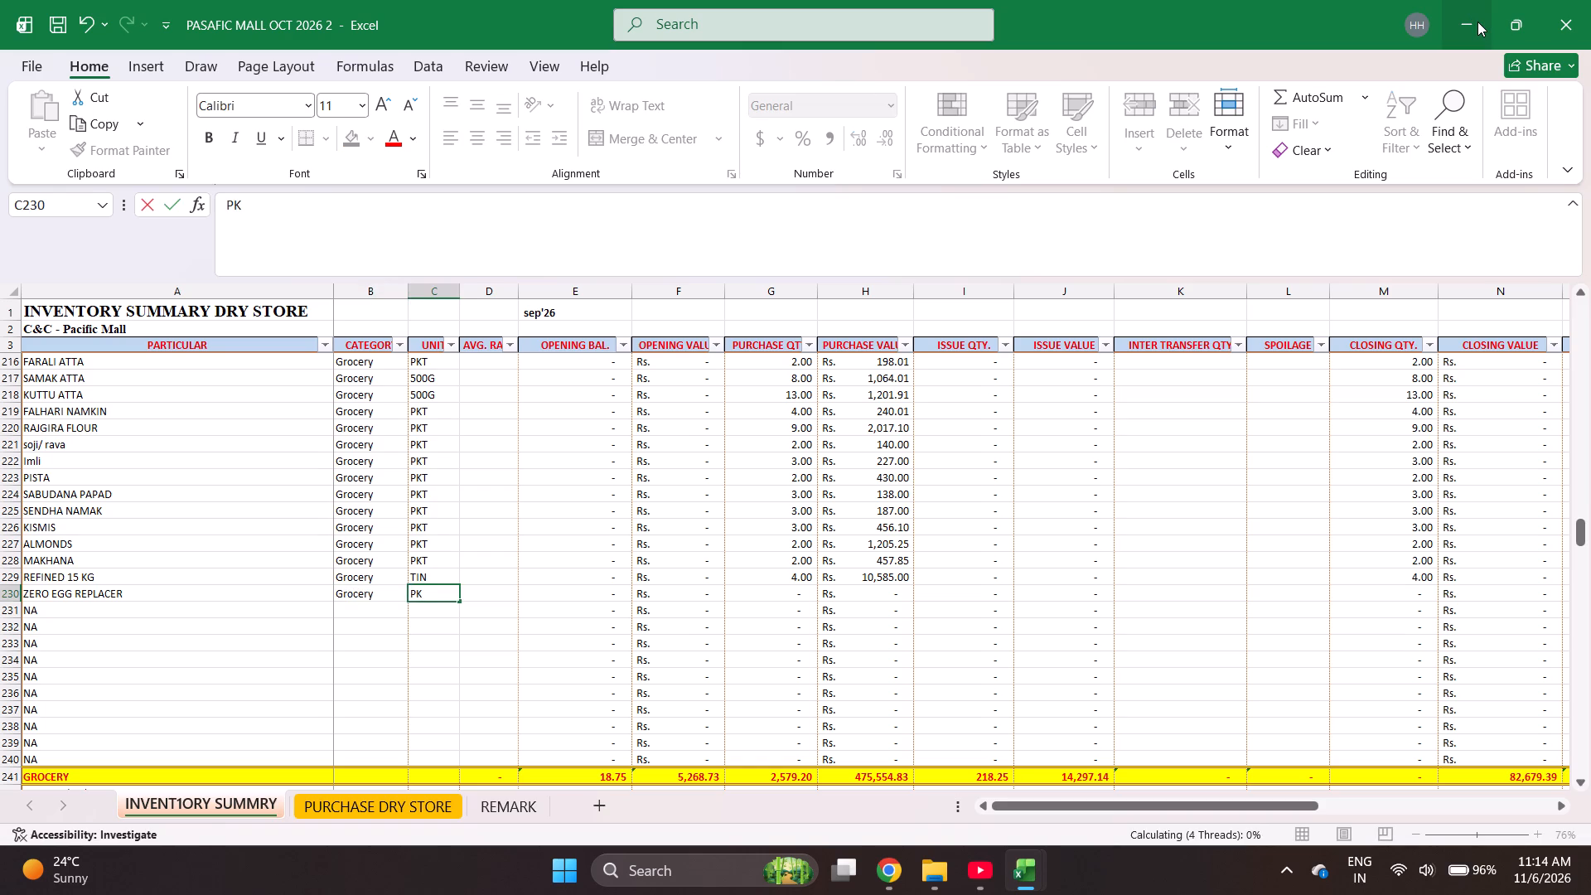
{"action": "key", "text": "Left"}
{"action": "type", "text": "PK"}
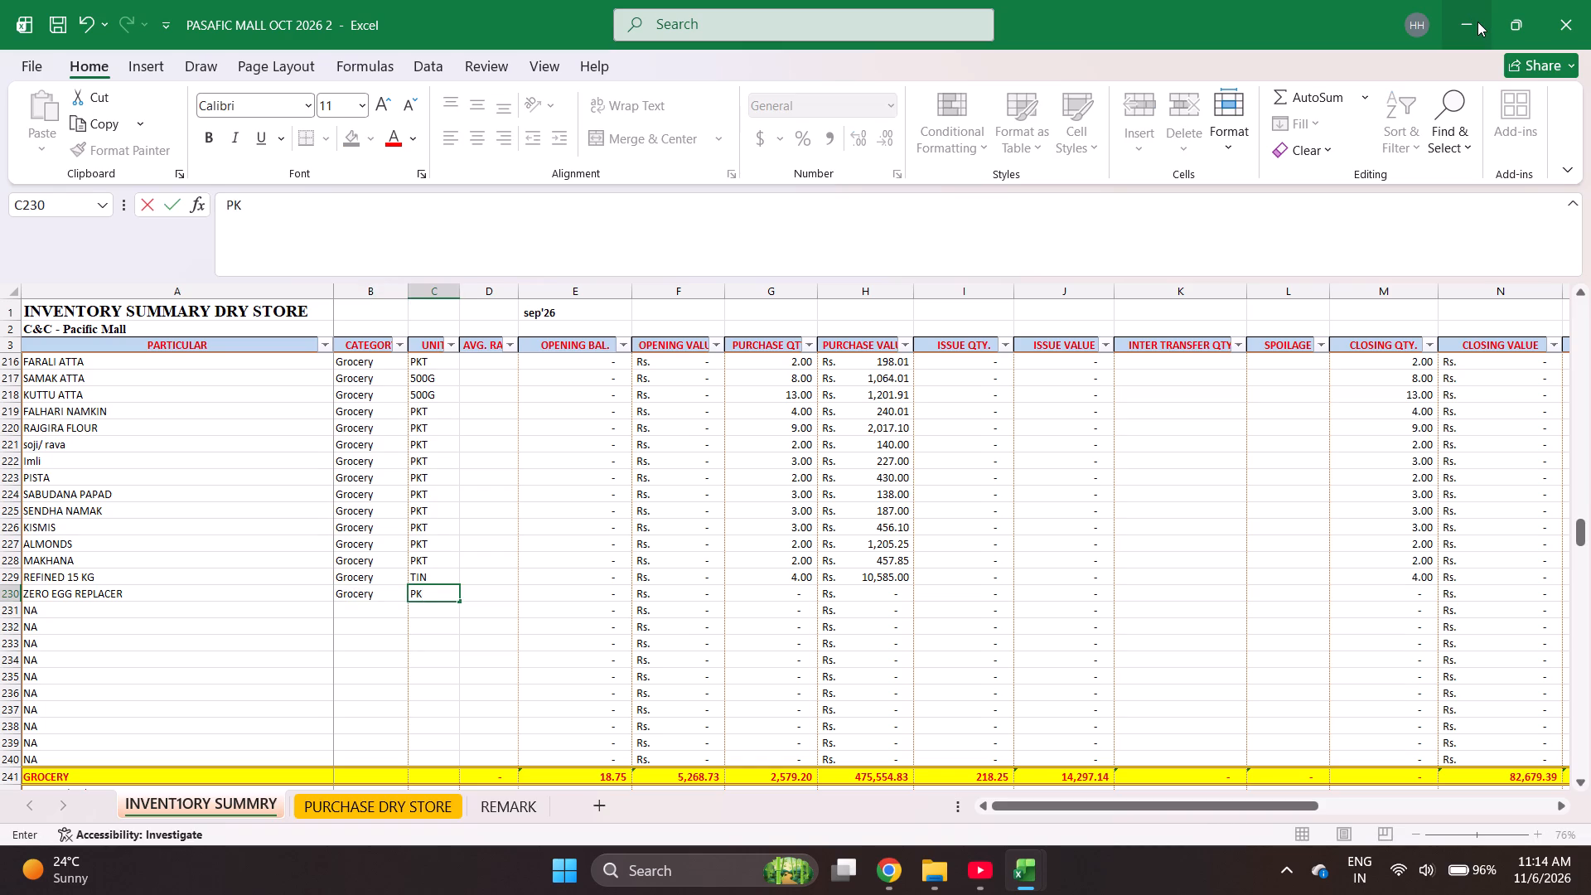
{"action": "key", "text": "t"}
{"action": "key", "text": "Right"}
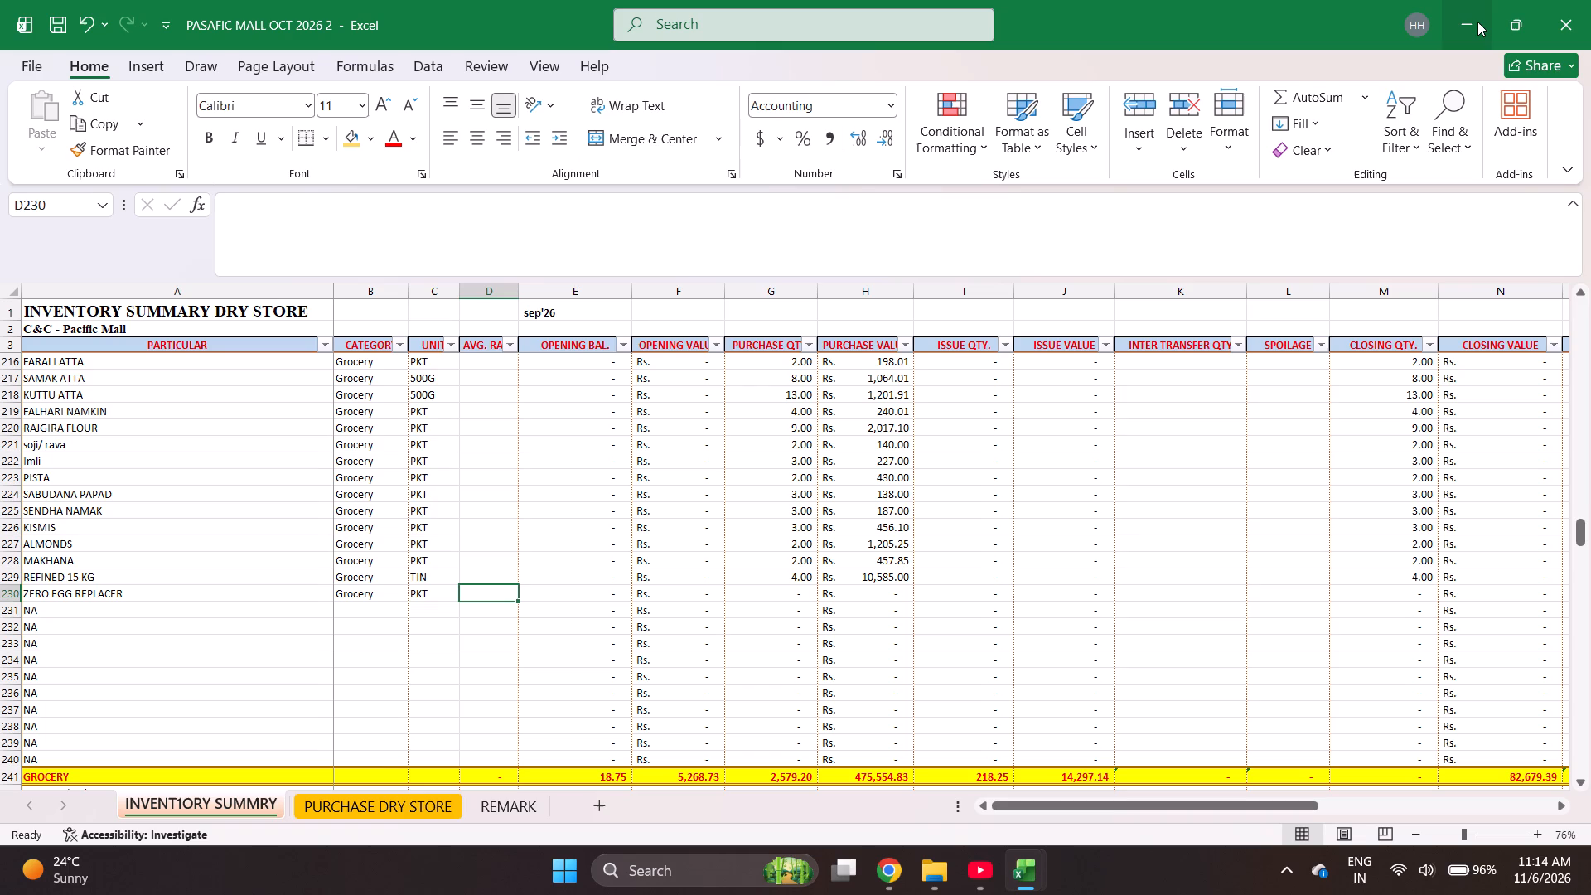
{"action": "key", "text": "Down"}
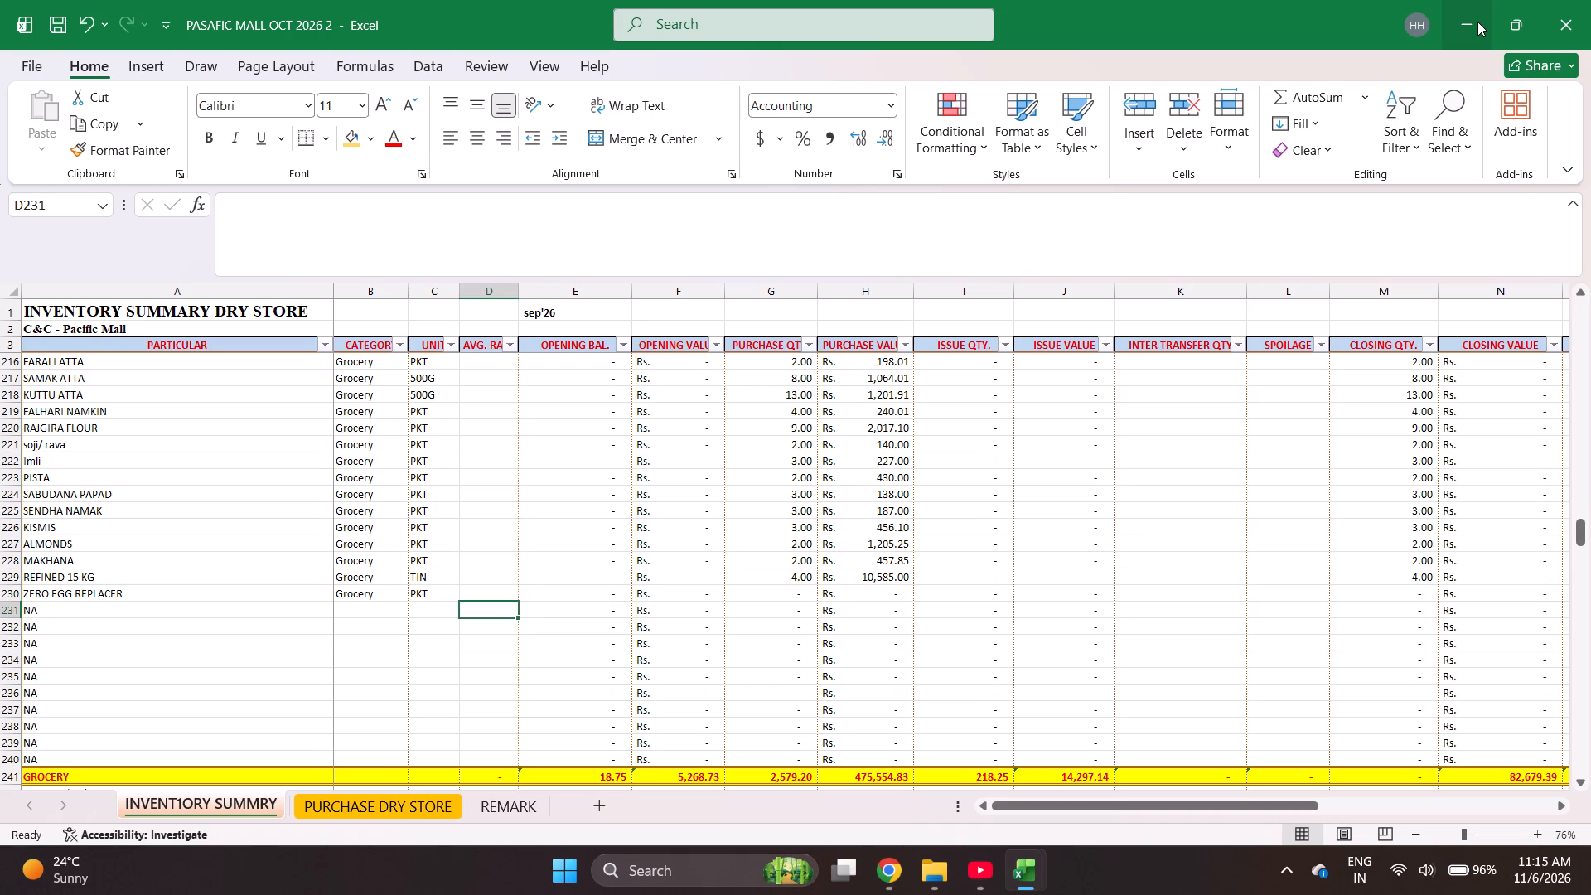
{"action": "key", "text": "Up"}
{"action": "key", "text": "Right"}
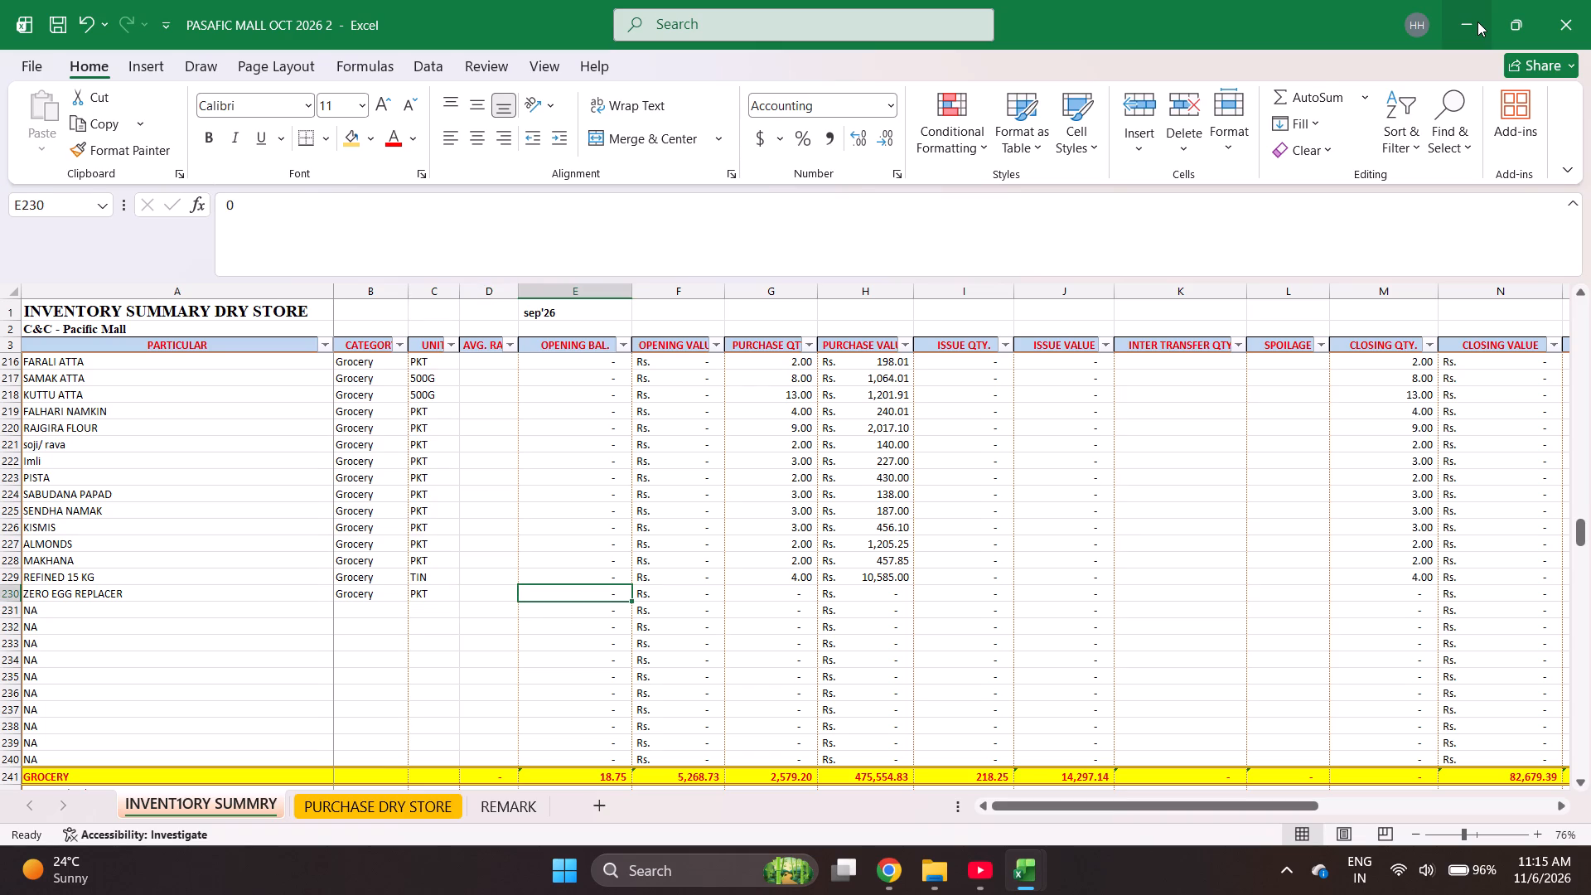
{"action": "key", "text": "3"}
{"action": "key", "text": "Return"}
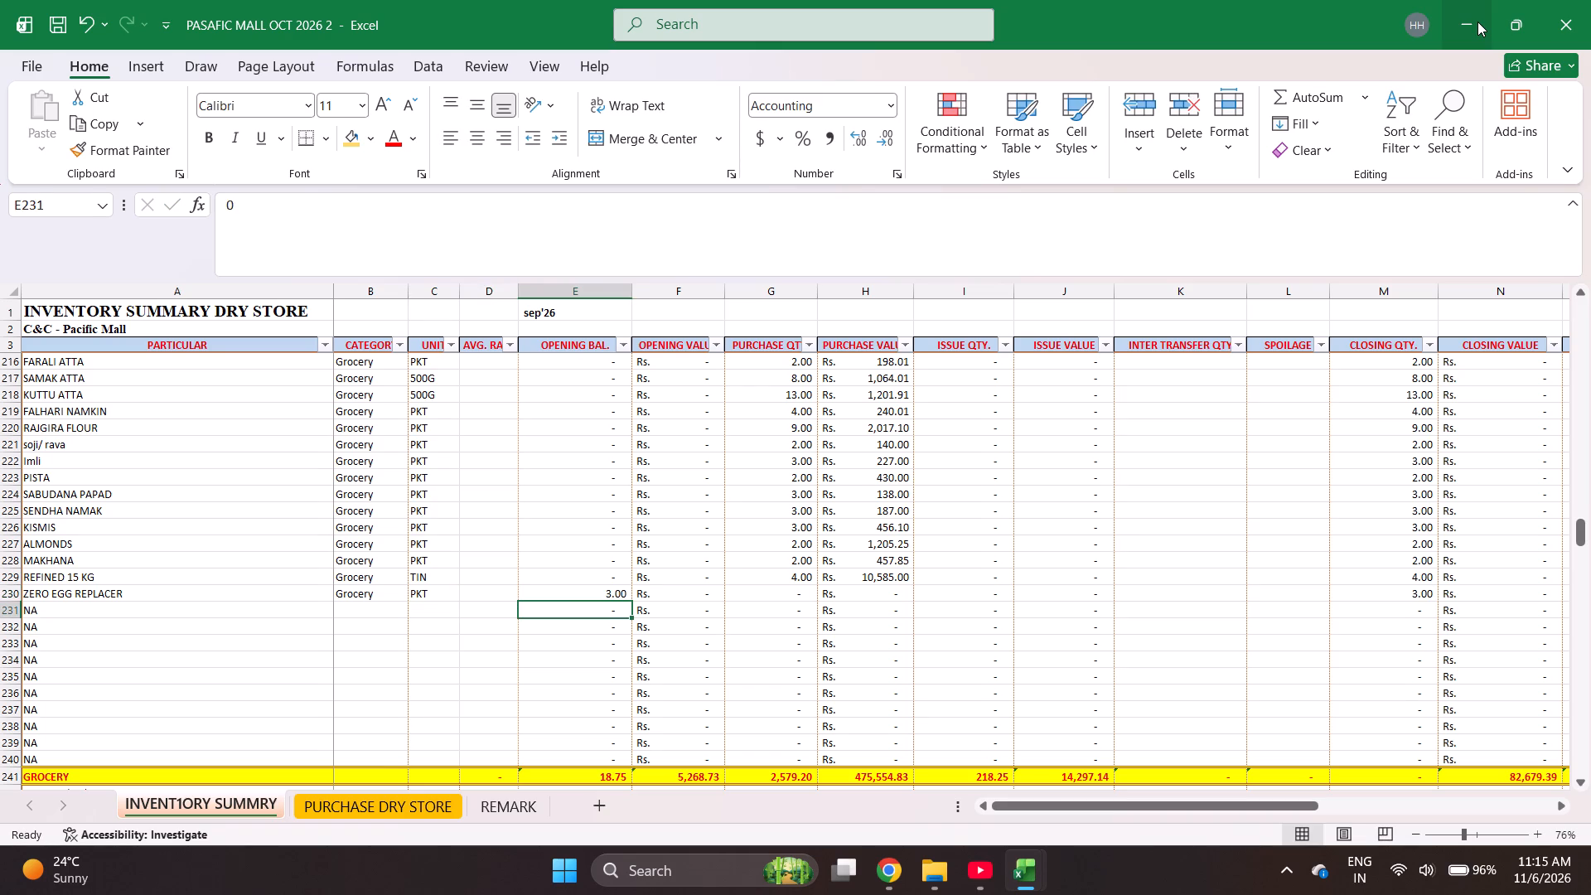
Search the inventory summary sheet for BBQ, including the shortened term BB.
{"action": "key", "text": "ctrl+f"}
{"action": "type", "text": "BBQ"}
{"action": "key", "text": "space"}
{"action": "key", "text": "Return"}
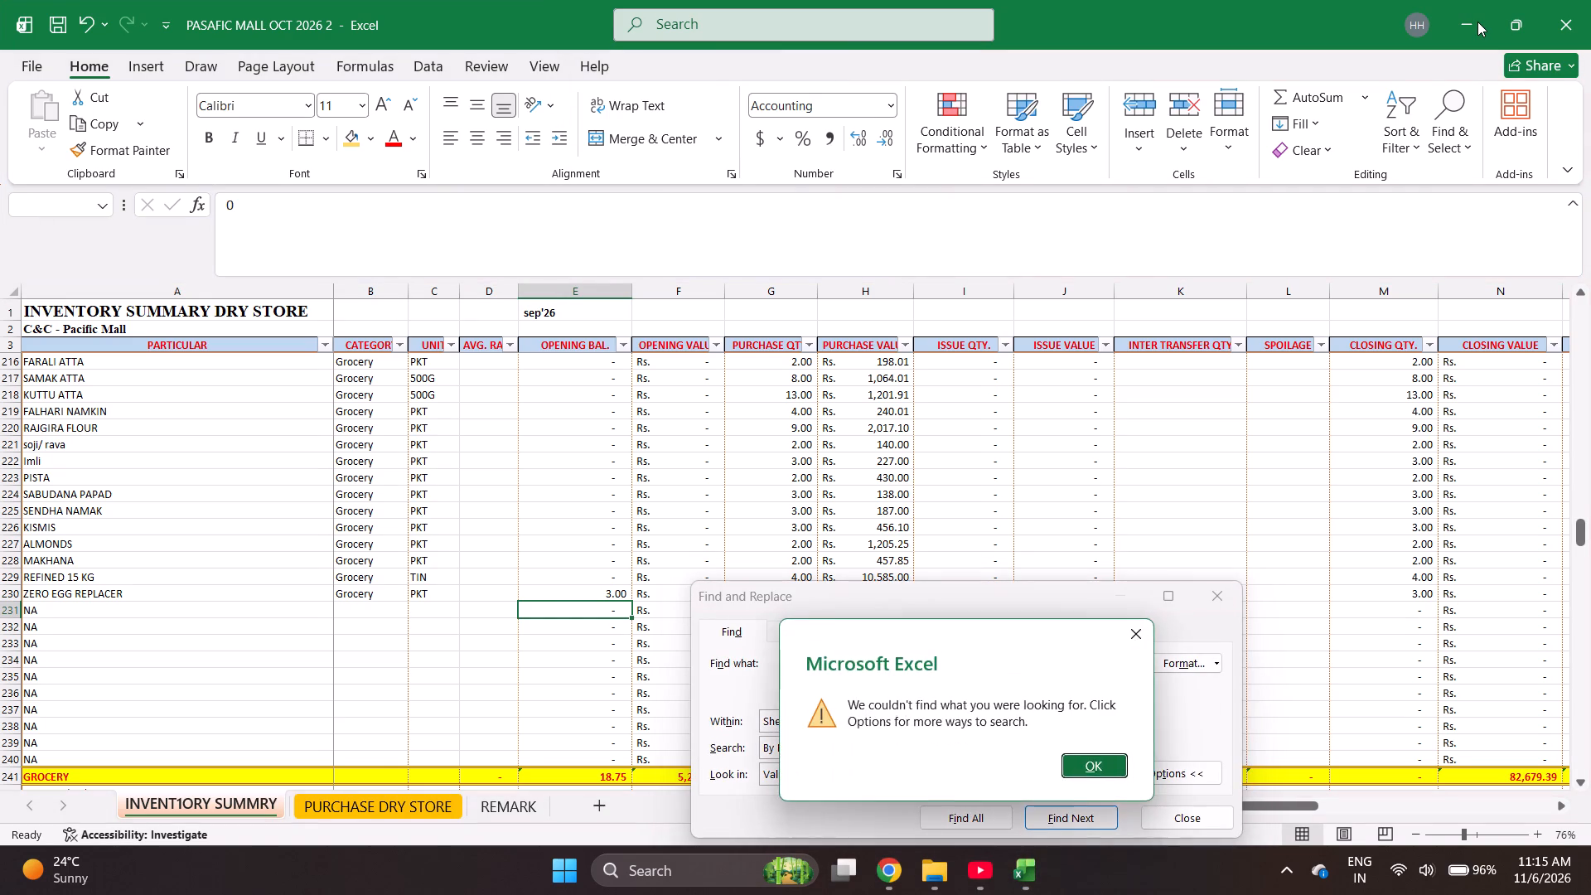
{"action": "key", "text": "Return"}
{"action": "key", "text": "BackSpace"}
{"action": "key", "text": "BackSpace"}
{"action": "key", "text": "Return"}
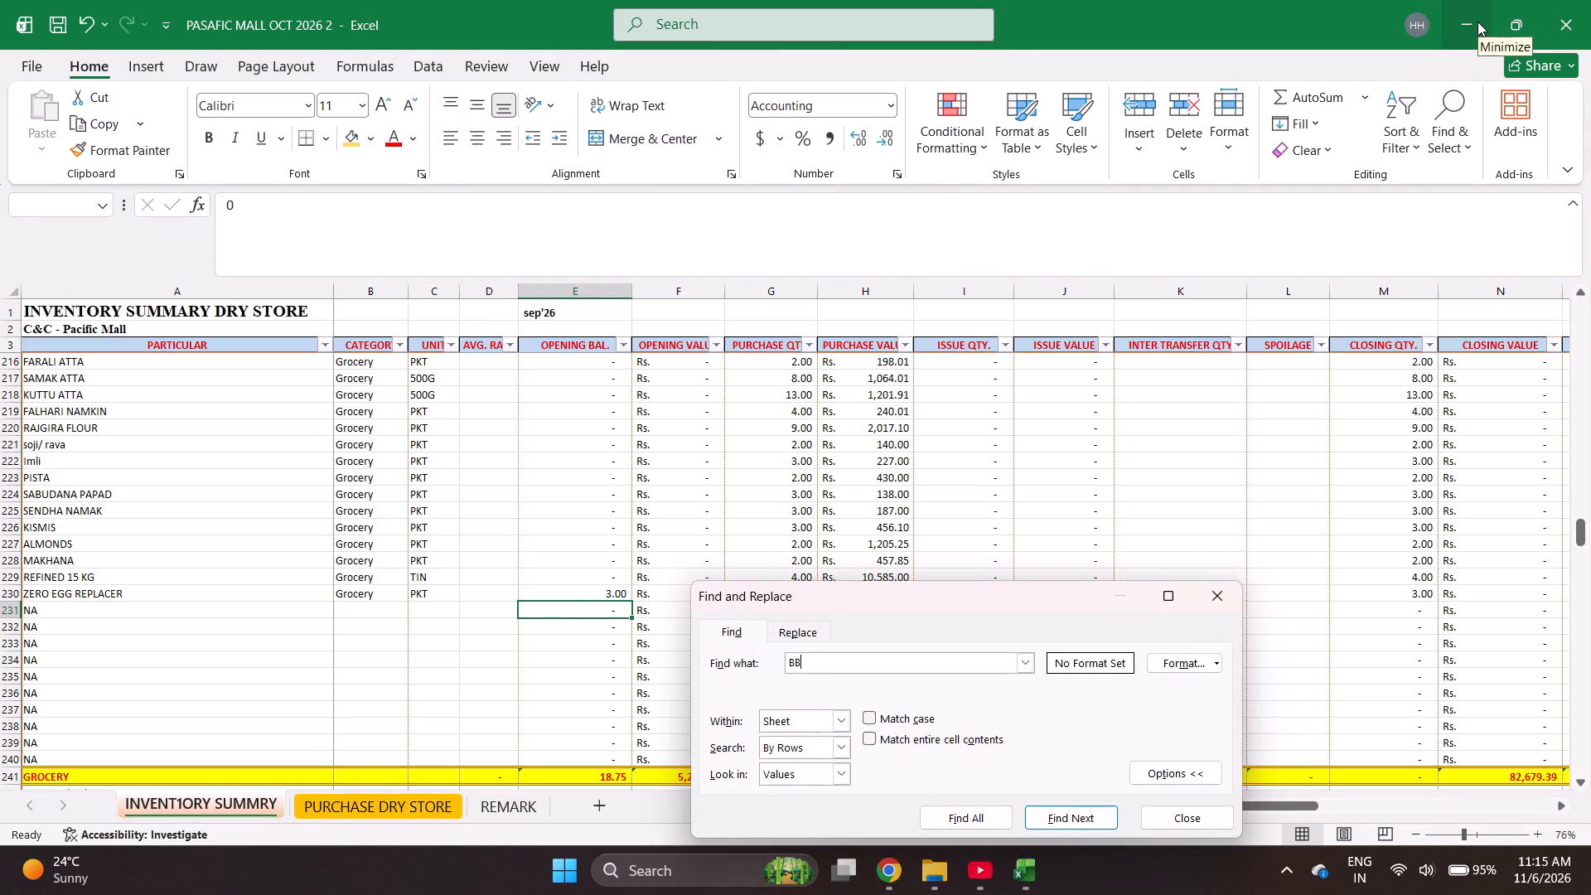
{"action": "key", "text": "Return"}
{"action": "key", "text": "Escape"}
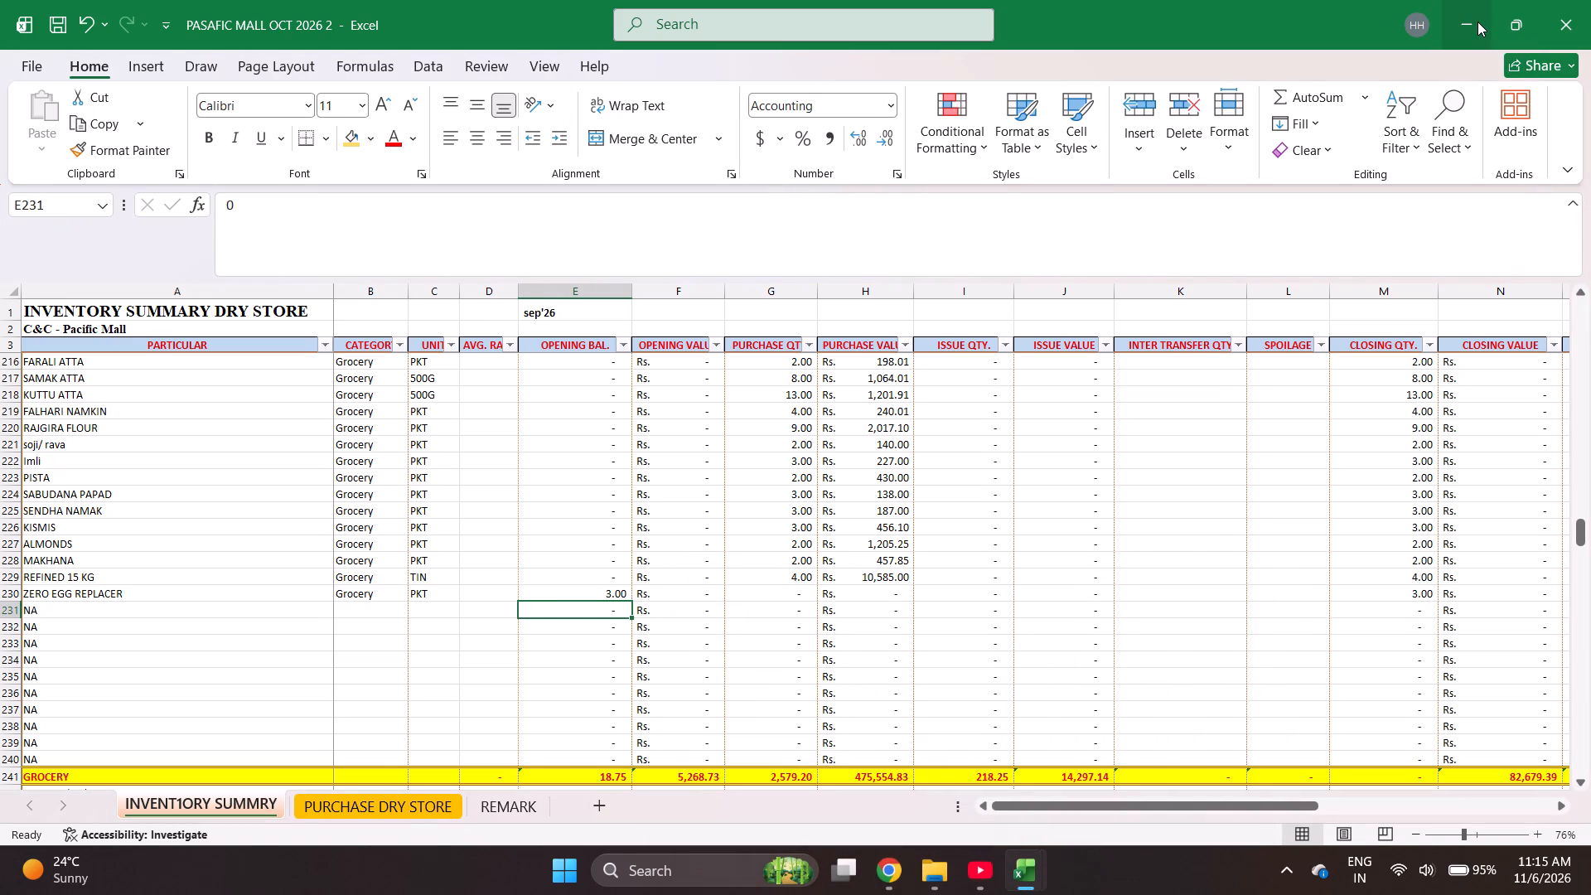
Repeat the BBQ search from the item-name column and look through the grocery items below Besan.
{"action": "key", "text": "Left"}
{"action": "key", "text": "Left"}
{"action": "key", "text": "Left"}
{"action": "key", "text": "Left"}
{"action": "key", "text": "Left"}
{"action": "key", "text": "Left"}
{"action": "key", "text": "Left"}
{"action": "key", "text": "Left"}
{"action": "key", "text": "Page_Up"}
{"action": "key", "text": "Page_Up"}
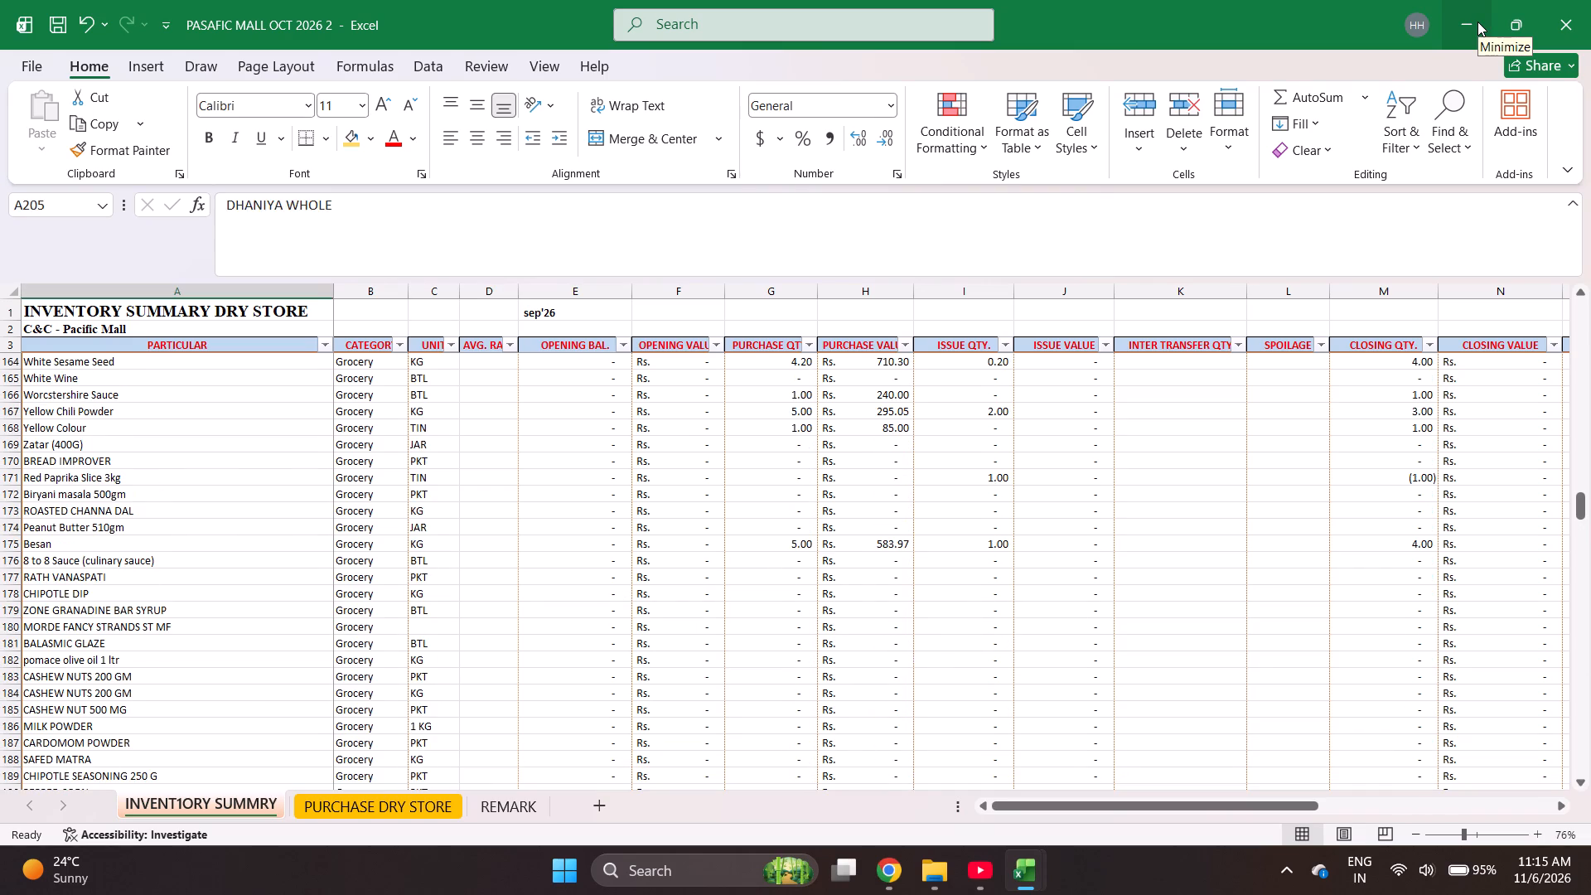
{"action": "key", "text": "Up"}
{"action": "key", "text": "Up"}
{"action": "key", "text": "Up"}
{"action": "key", "text": "Up"}
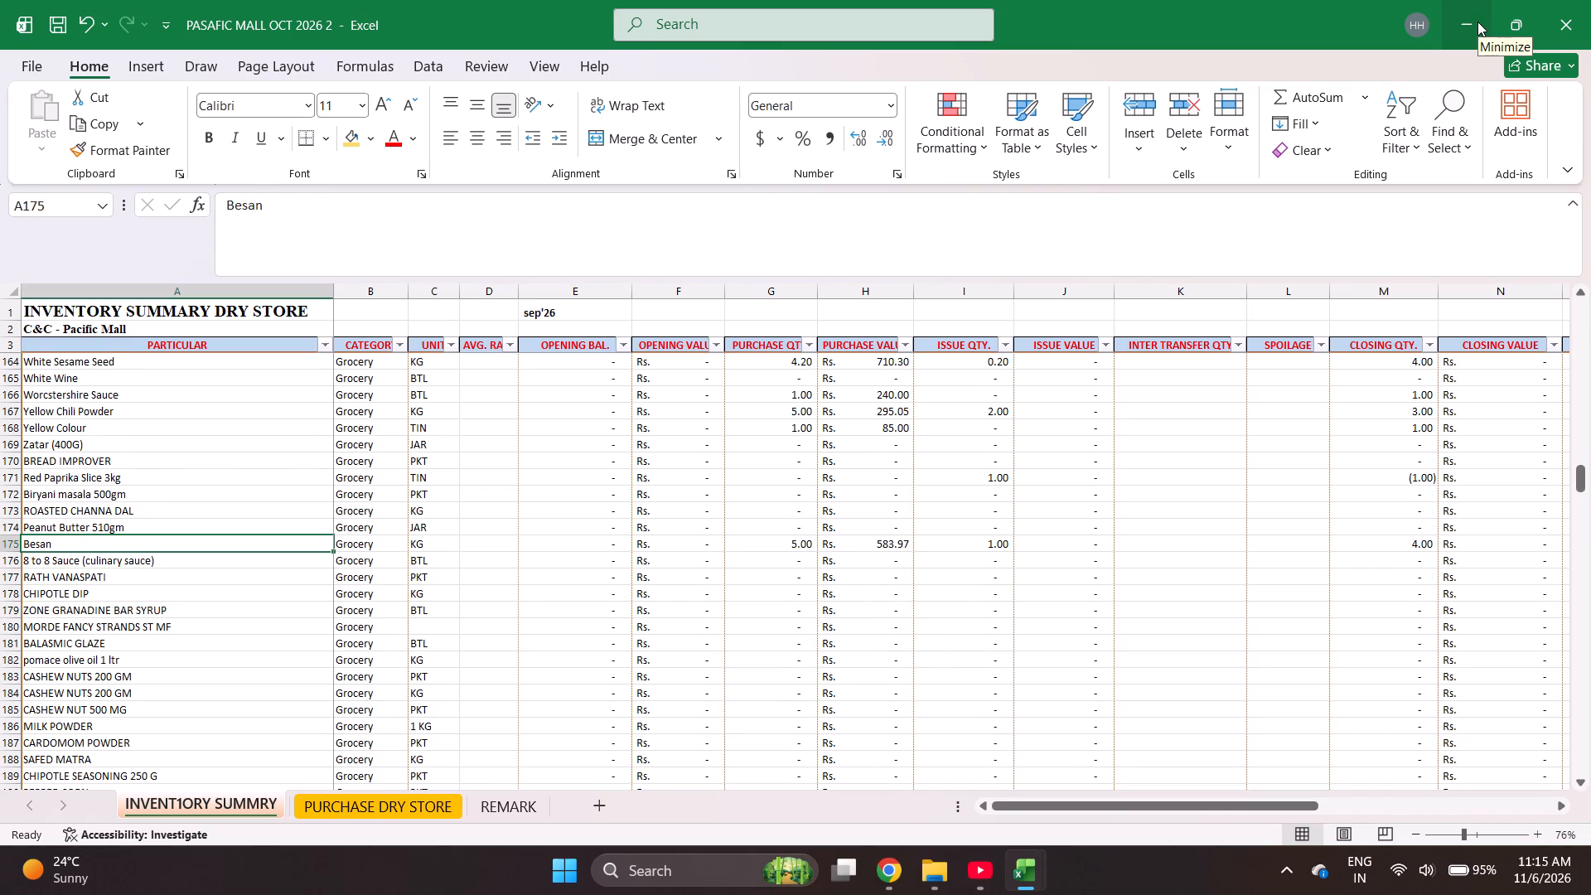
{"action": "key", "text": "ctrl+f"}
{"action": "type", "text": "BBQ"}
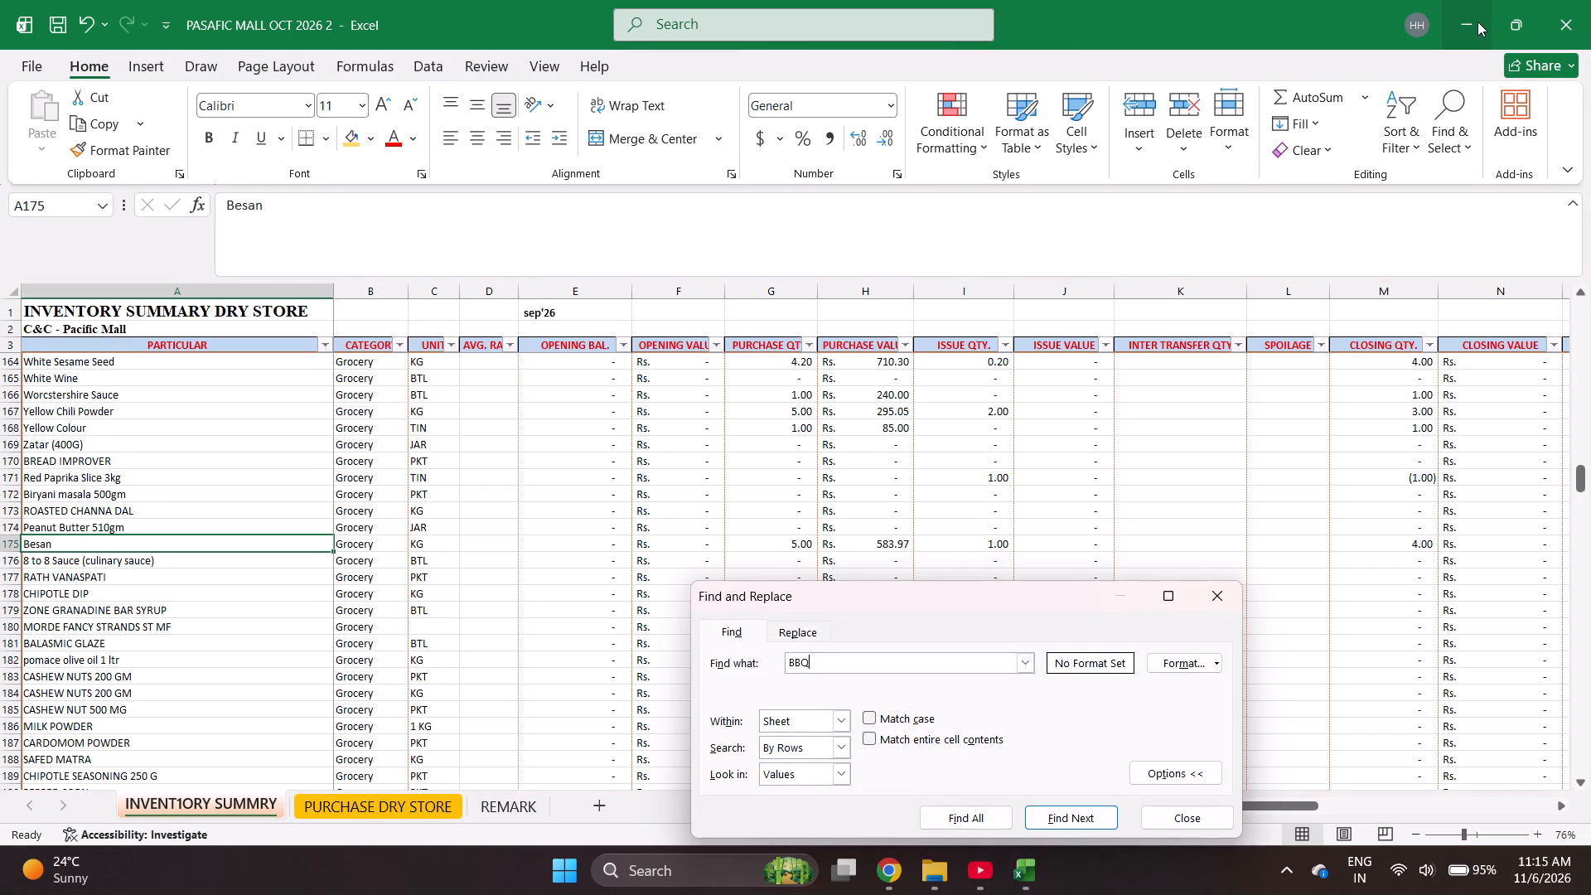
{"action": "key", "text": "Return"}
{"action": "key", "text": "Return"}
{"action": "key", "text": "BackSpace"}
{"action": "key", "text": "BackSpace"}
{"action": "key", "text": "BackSpace"}
{"action": "key", "text": "Escape"}
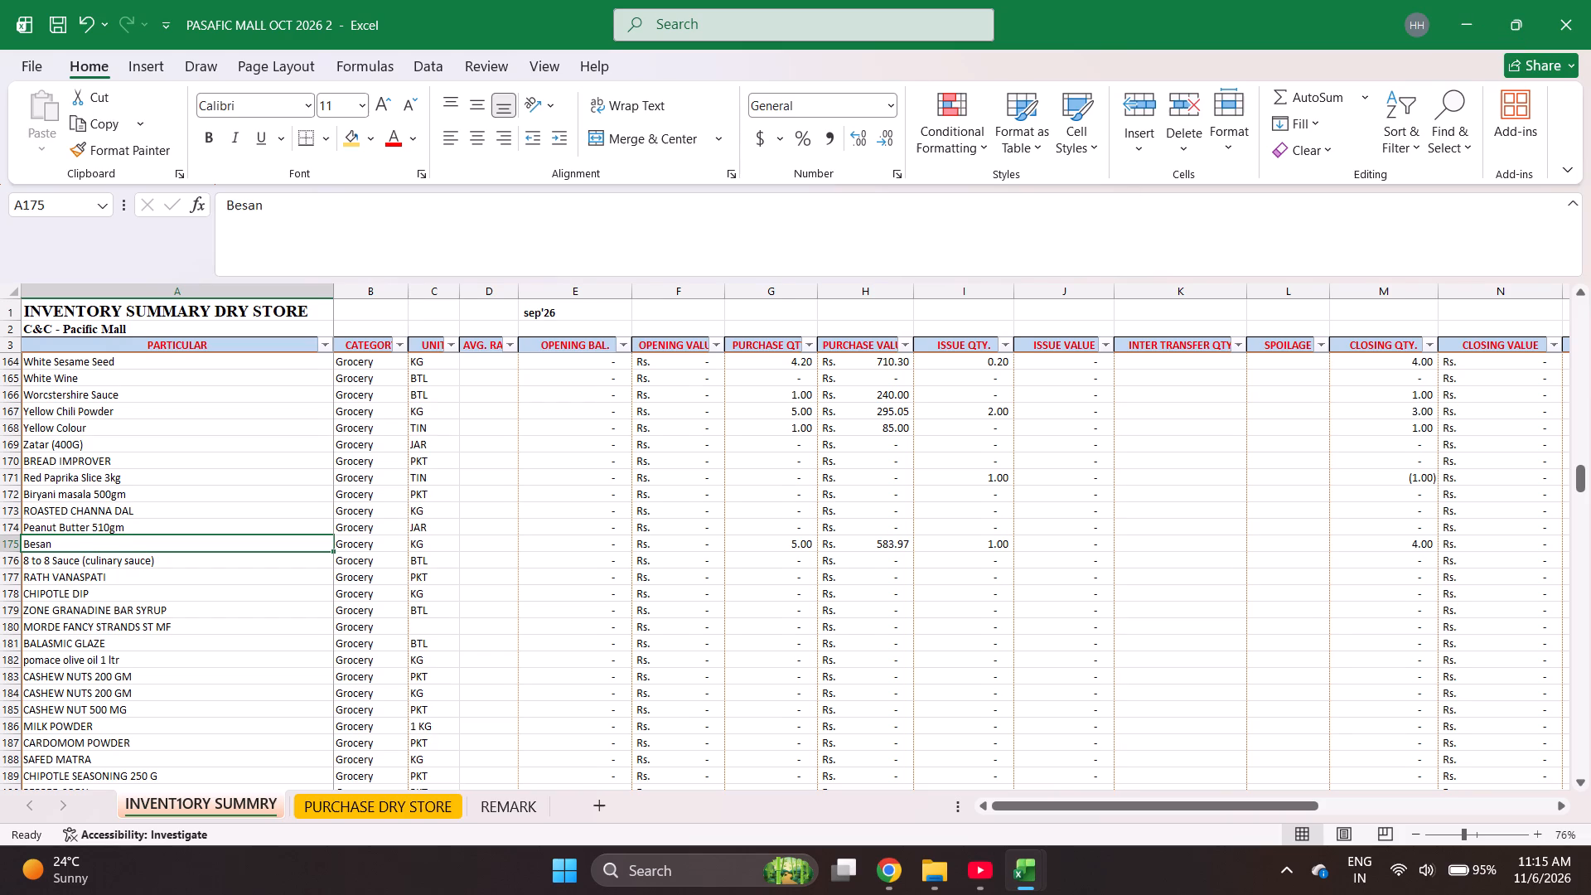
{"action": "scroll", "coordinate": [421, 477], "scroll_direction": "down", "scroll_amount": 2}
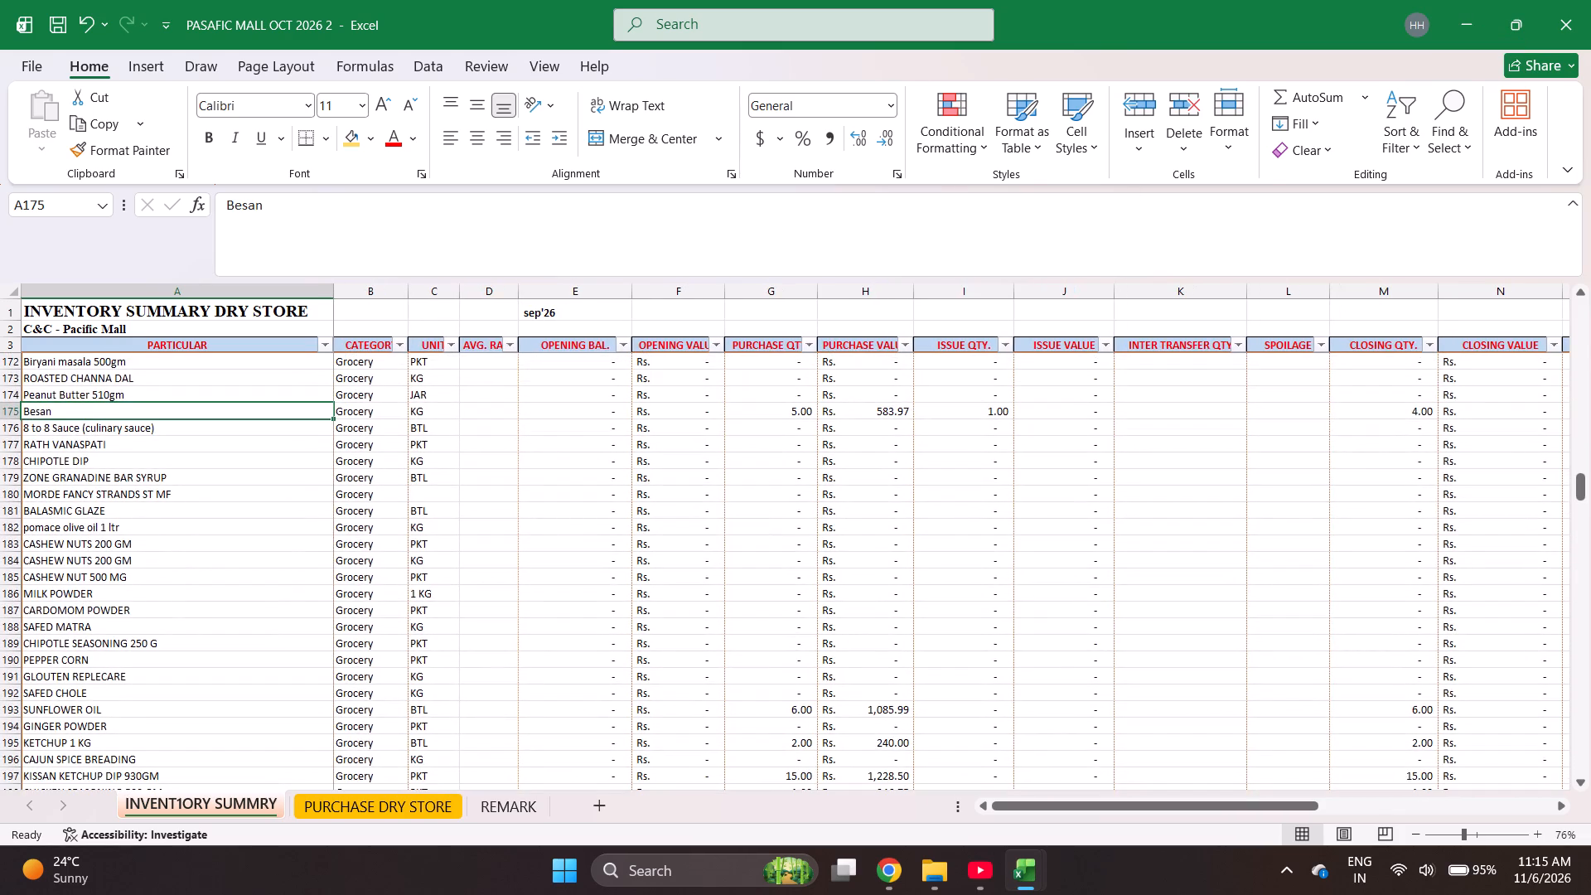
{"action": "scroll", "coordinate": [270, 658], "scroll_direction": "down", "scroll_amount": 3}
Switch to the CNC HL OCT 2026 workbook and search its inventory summary for BBQ.
{"action": "key", "text": "alt+Tab"}
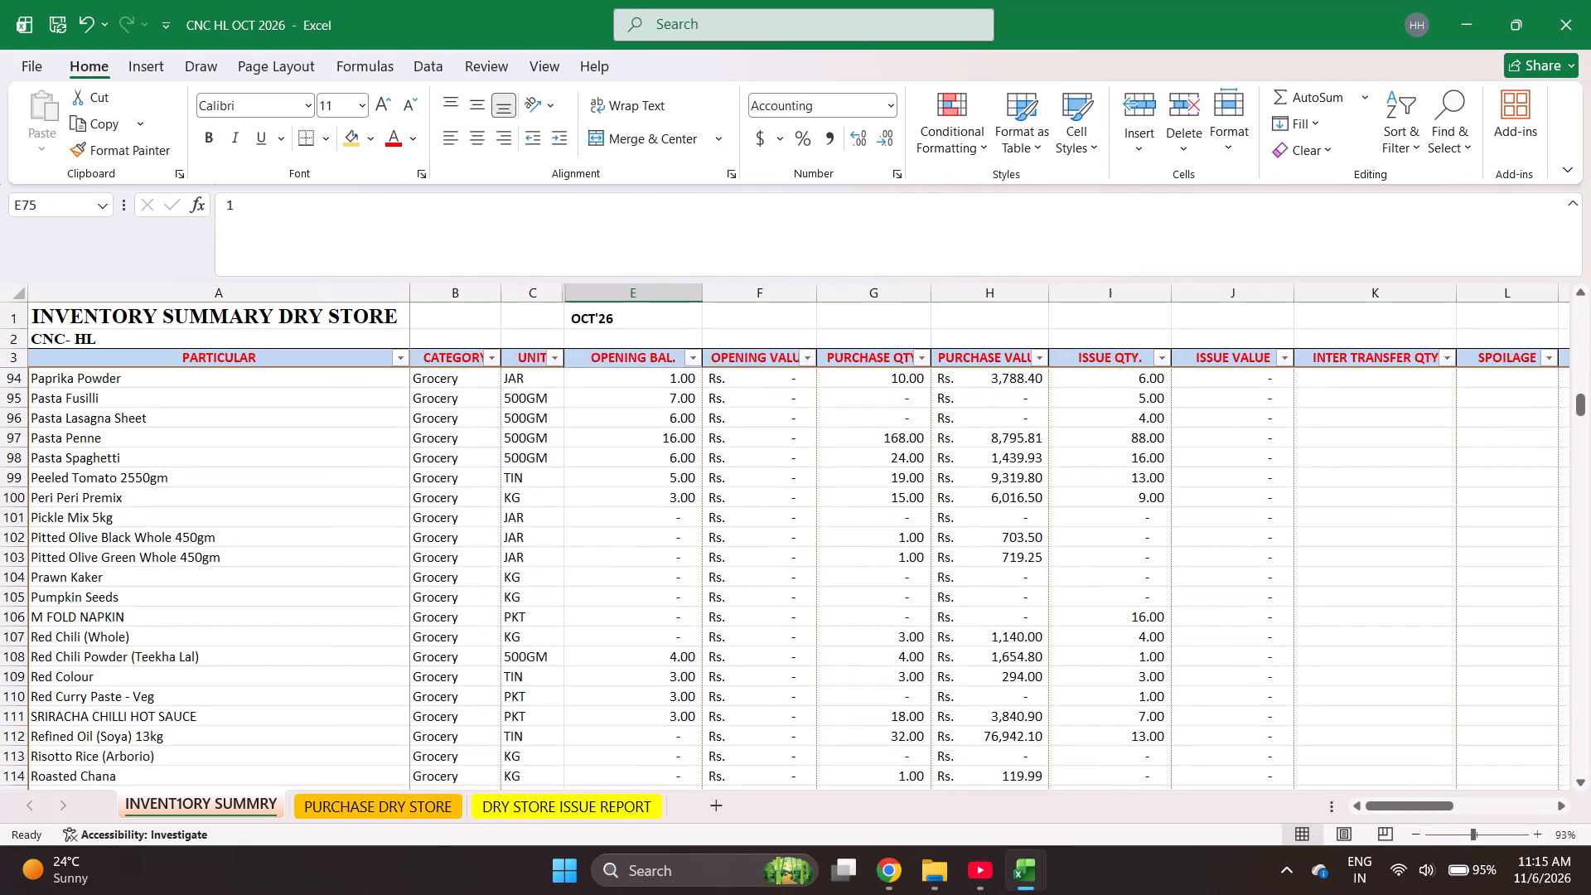
{"action": "key", "text": "ctrl+f"}
{"action": "type", "text": "BBQ"}
{"action": "key", "text": "Return"}
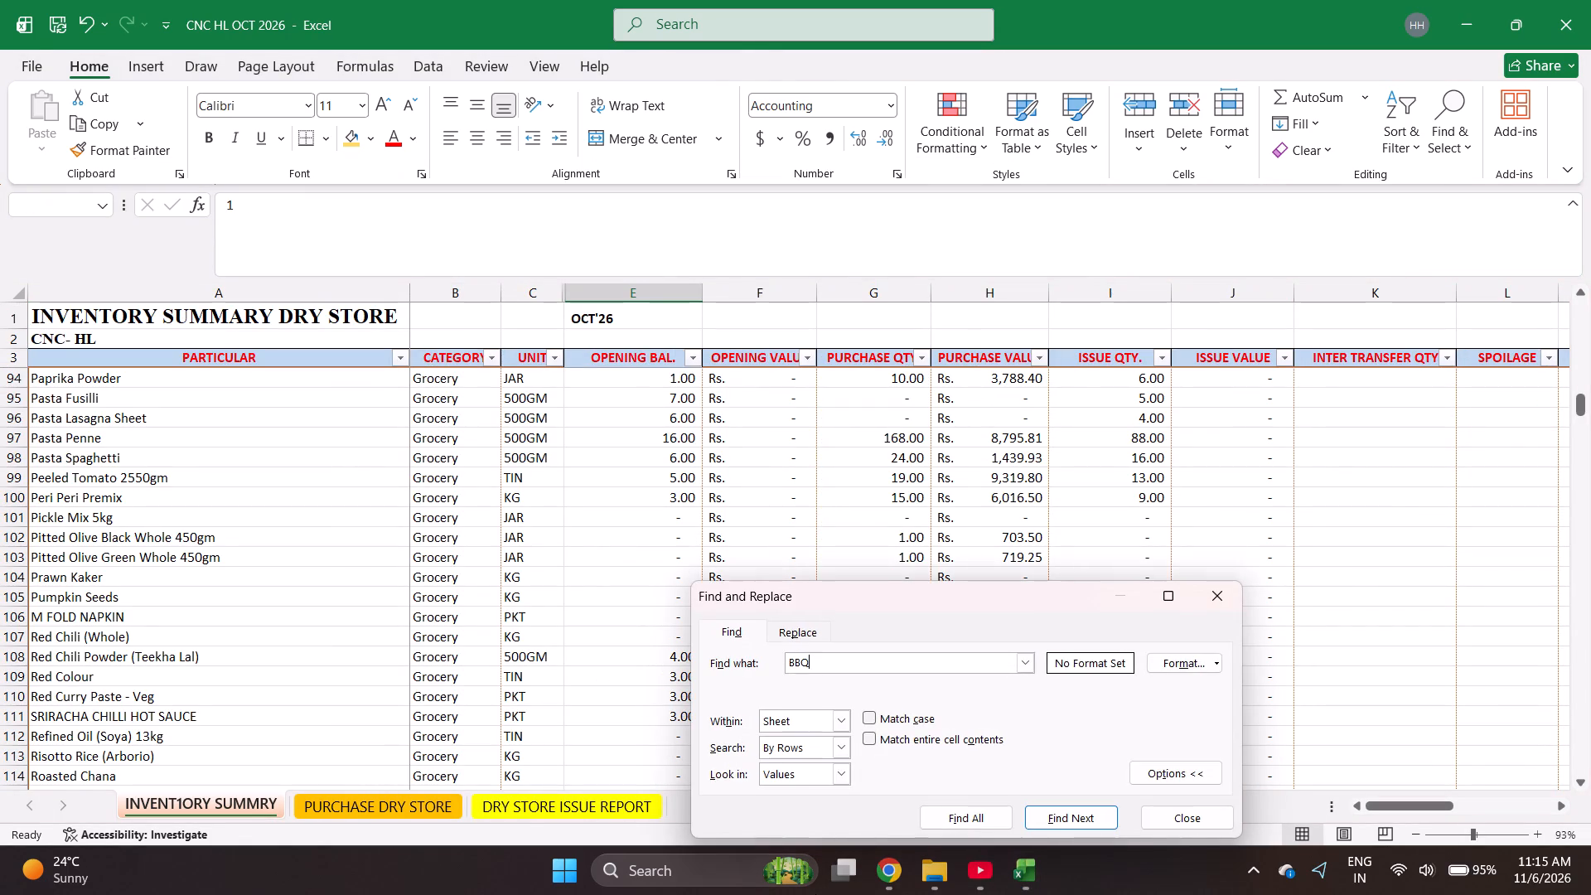
{"action": "key", "text": "Return"}
{"action": "key", "text": "Escape"}
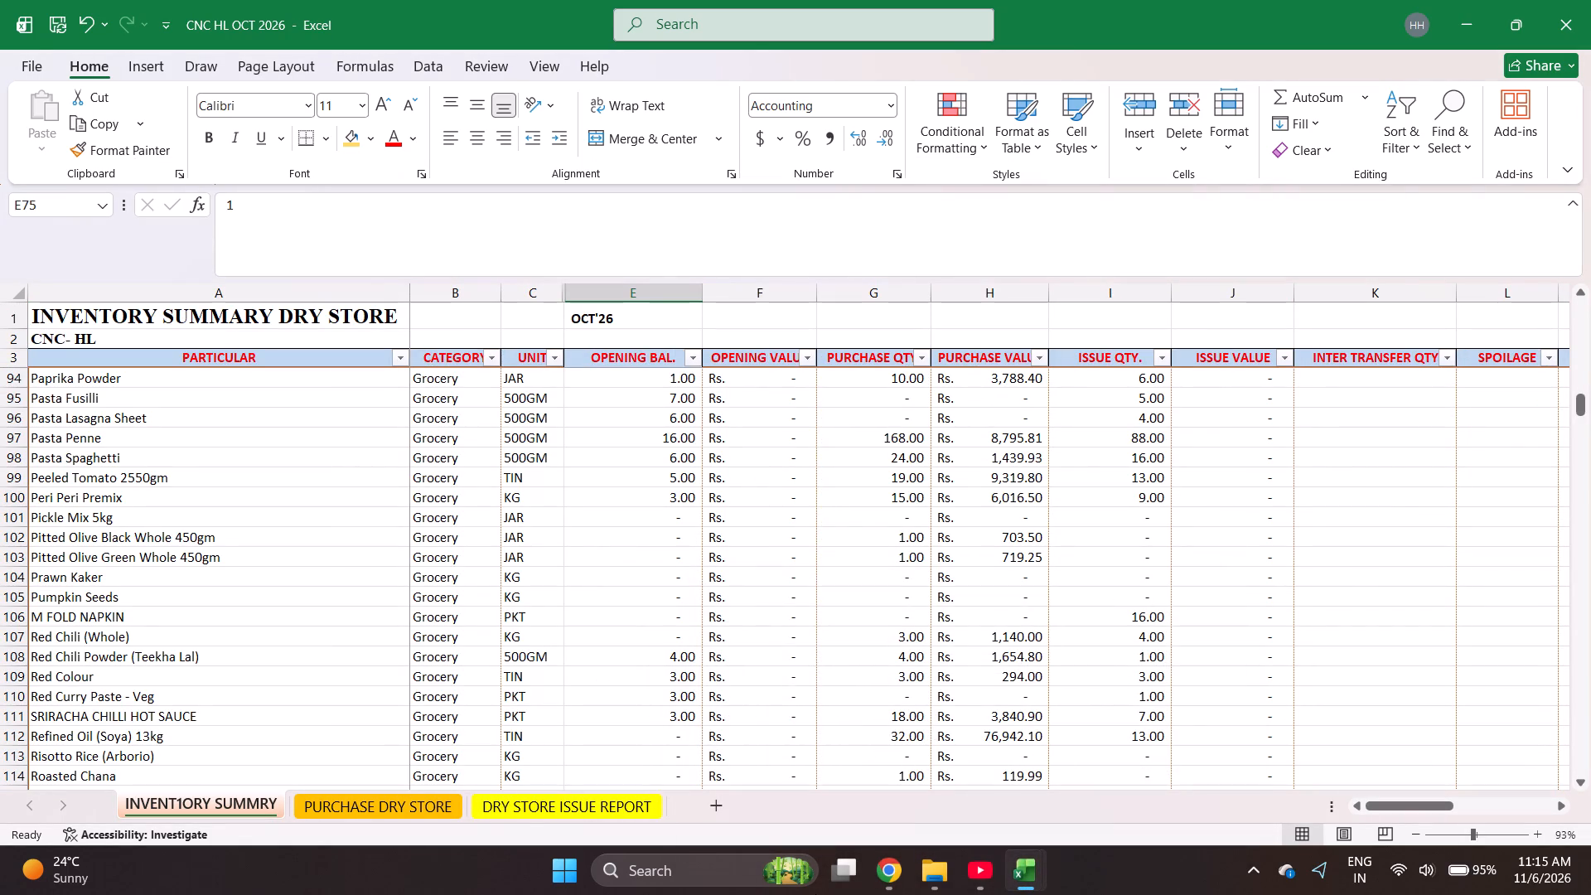
{"action": "key", "text": "ctrl+Page_Up"}
{"action": "key", "text": "ctrl+Page_Up"}
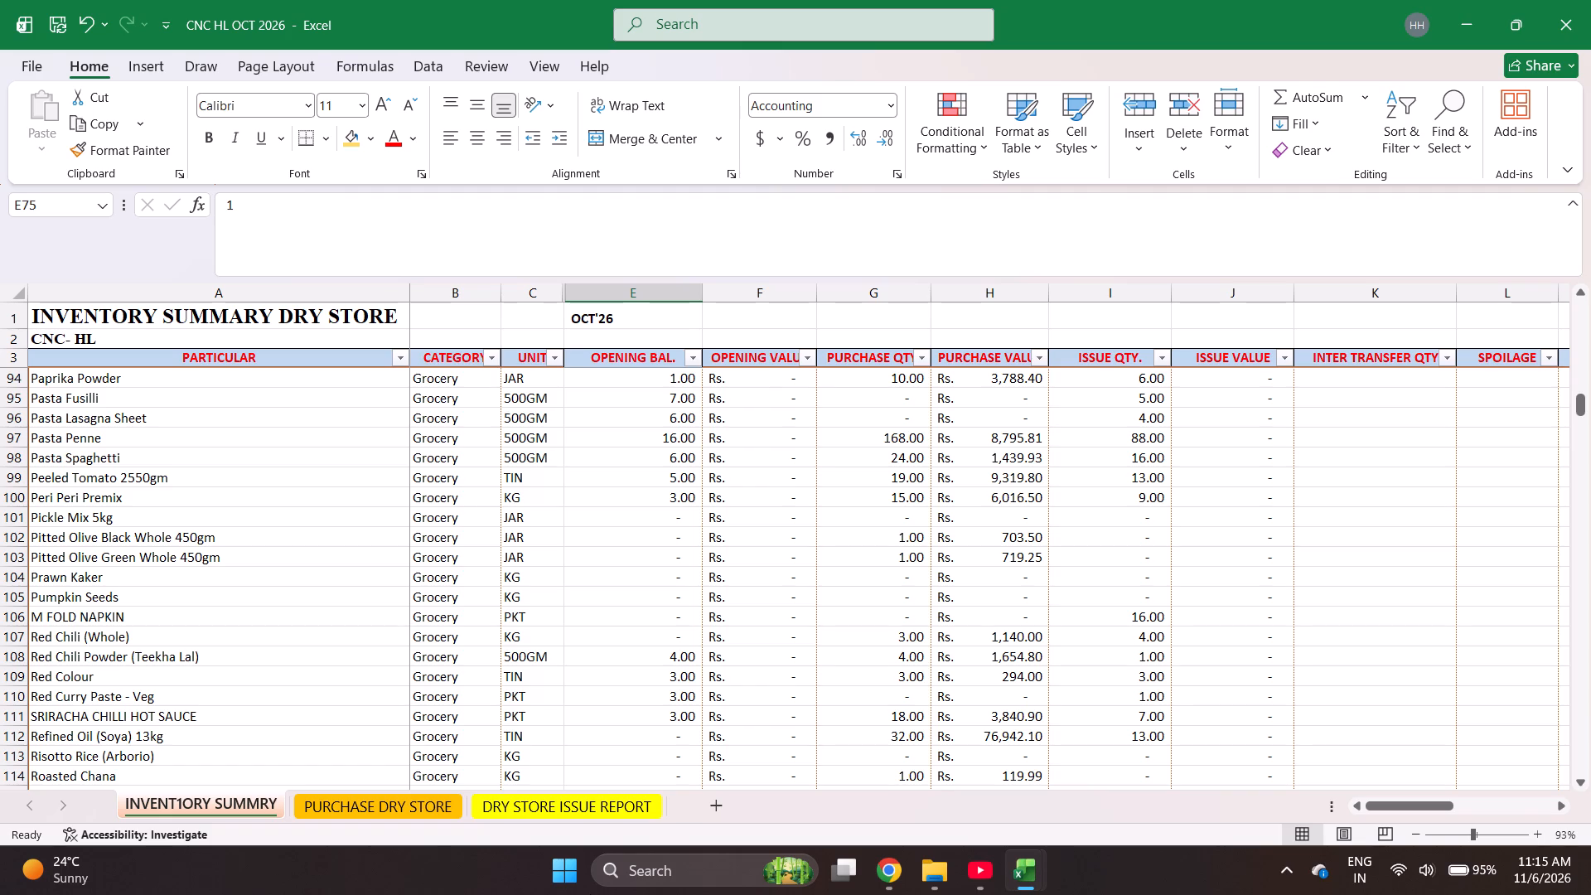
{"action": "left_click", "coordinate": [98, 656]}
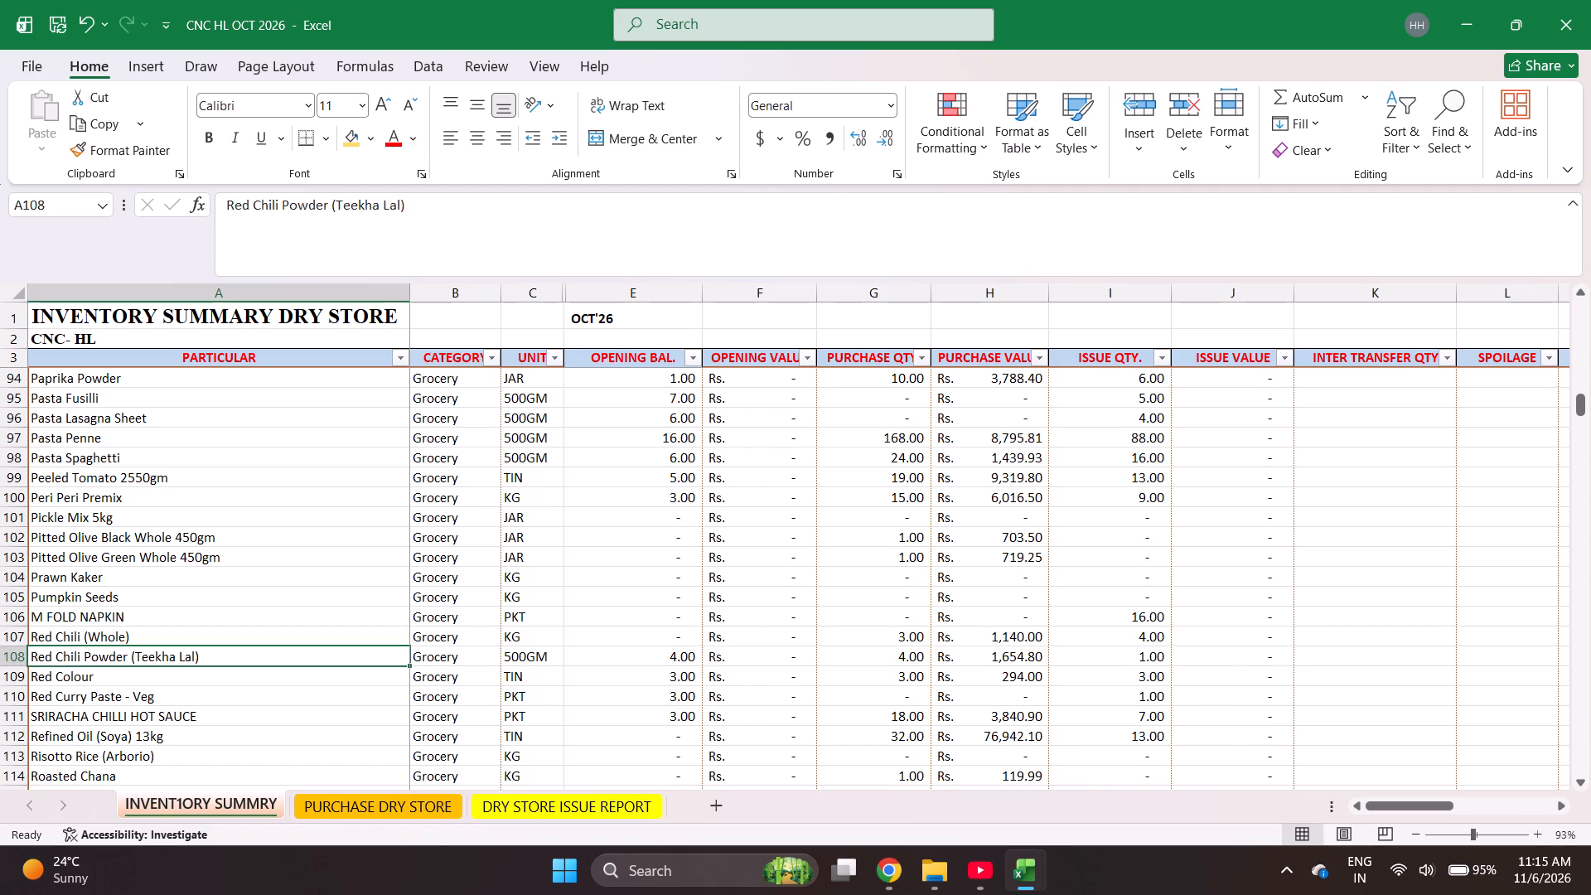
{"action": "key", "text": "ctrl+f"}
{"action": "key", "text": "Return"}
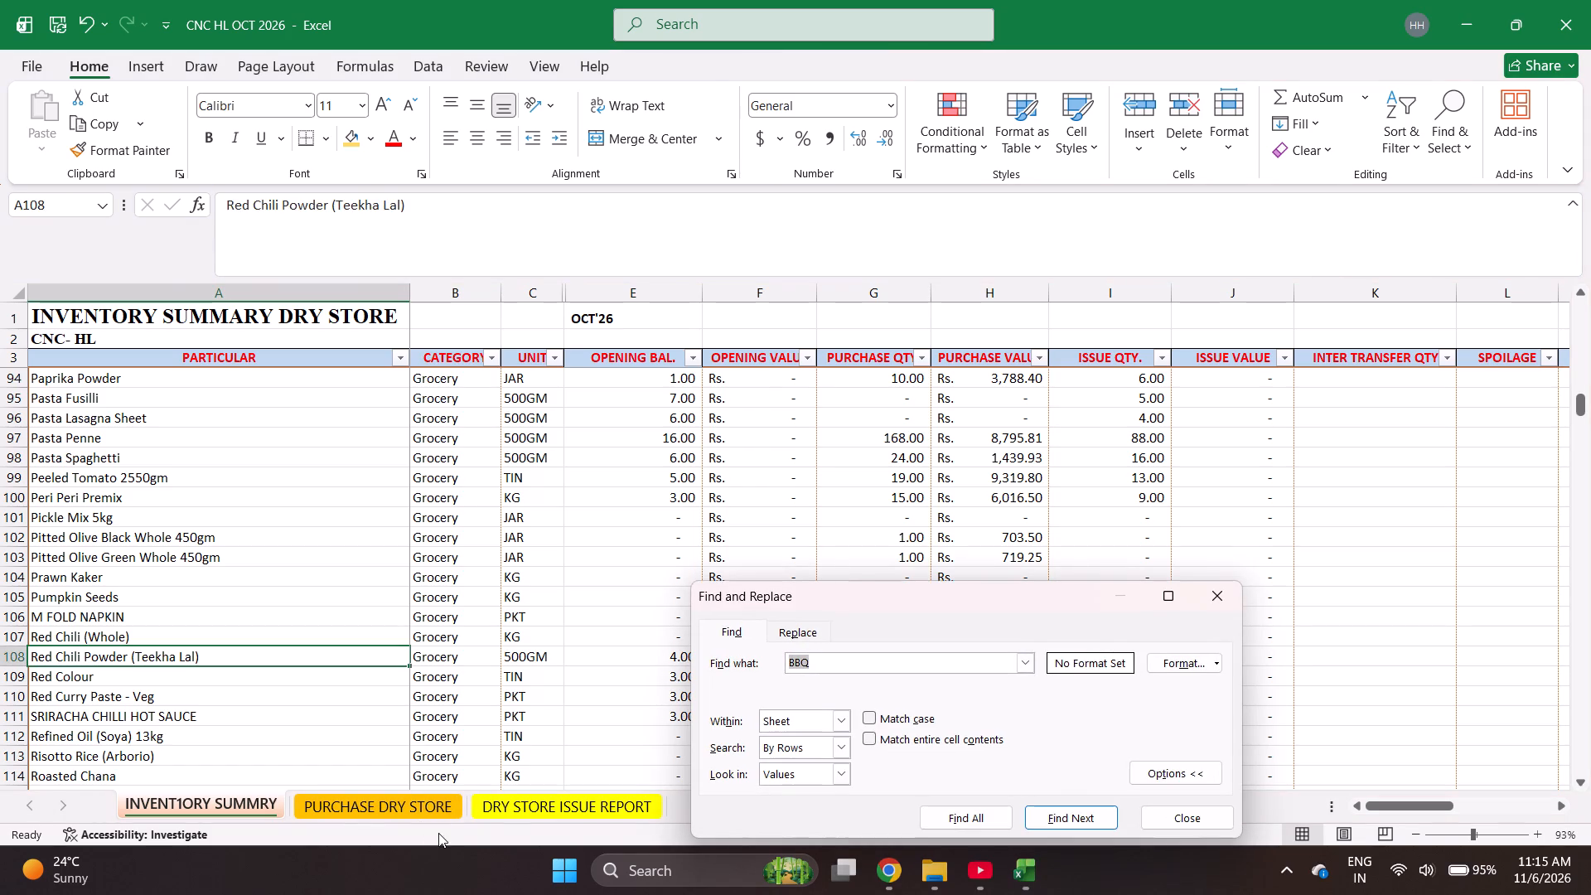
{"action": "key", "text": "Return"}
{"action": "key", "text": "Return"}
{"action": "key", "text": "Return"}
{"action": "key", "text": "Escape"}
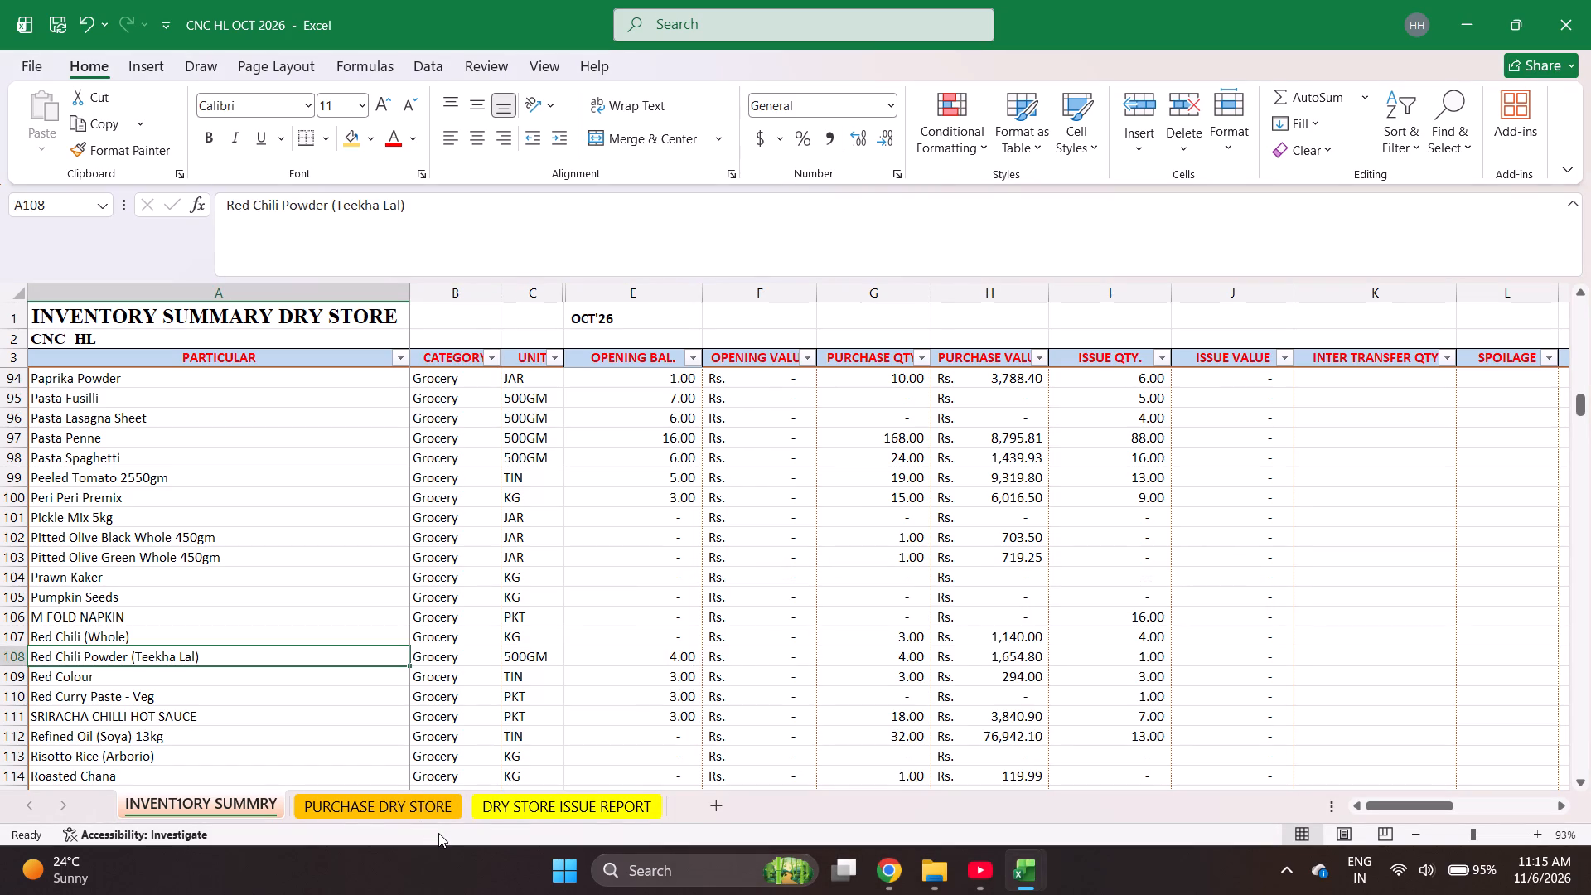
Return to the PASAFIC MALL OCT 2026 2 workbook and name a new item BBQ SAUCE in the first NA row below ZERO EGG REPLACER.
{"action": "key", "text": "alt+Tab"}
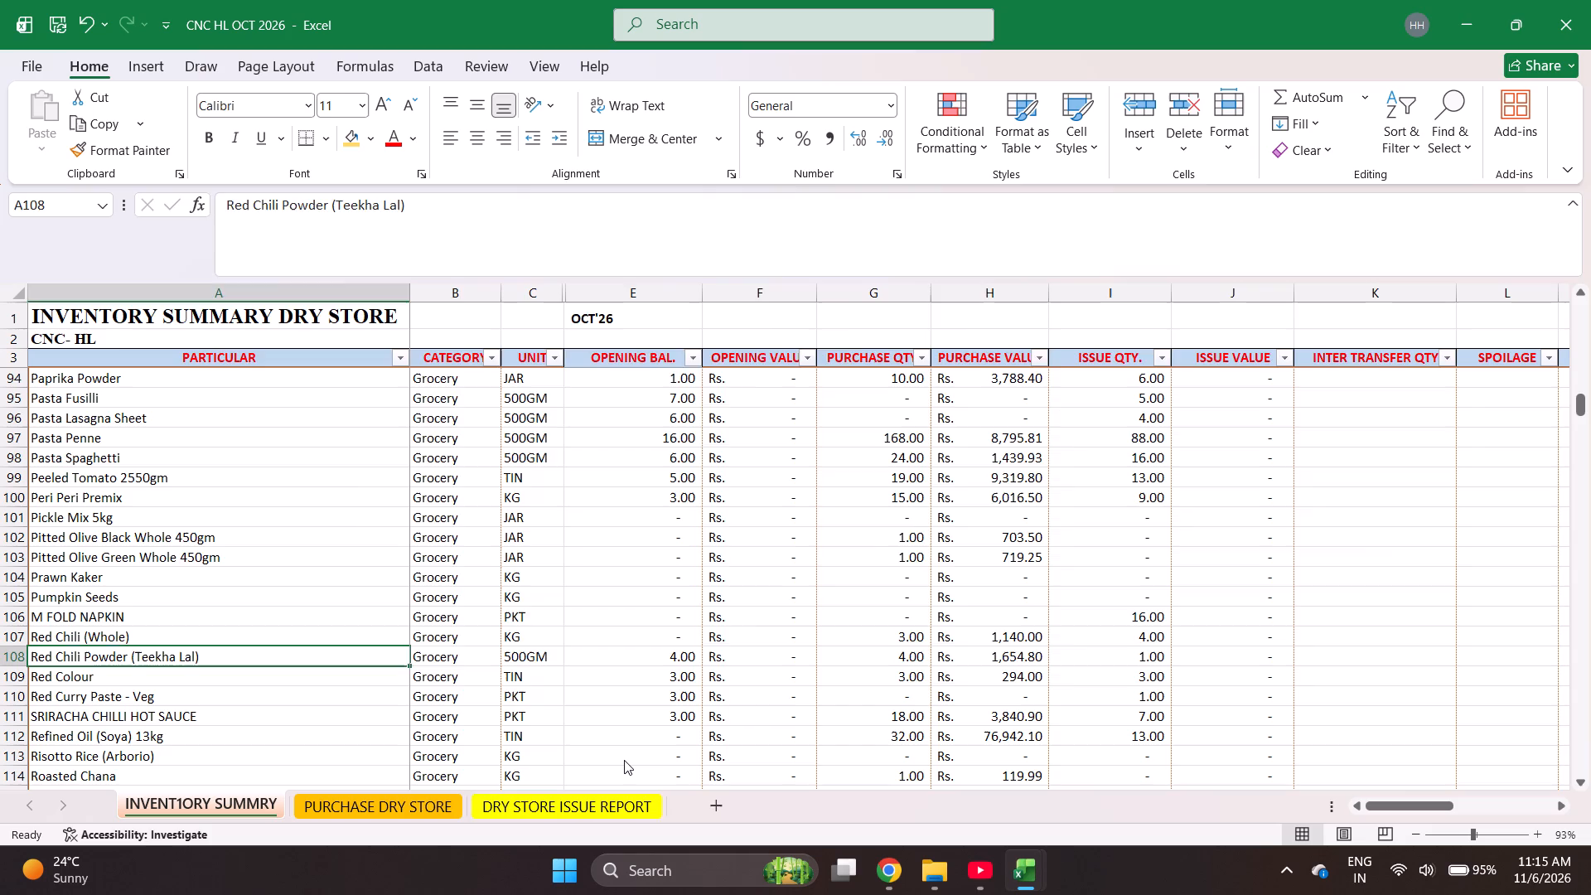
{"action": "left_click", "coordinate": [230, 625]}
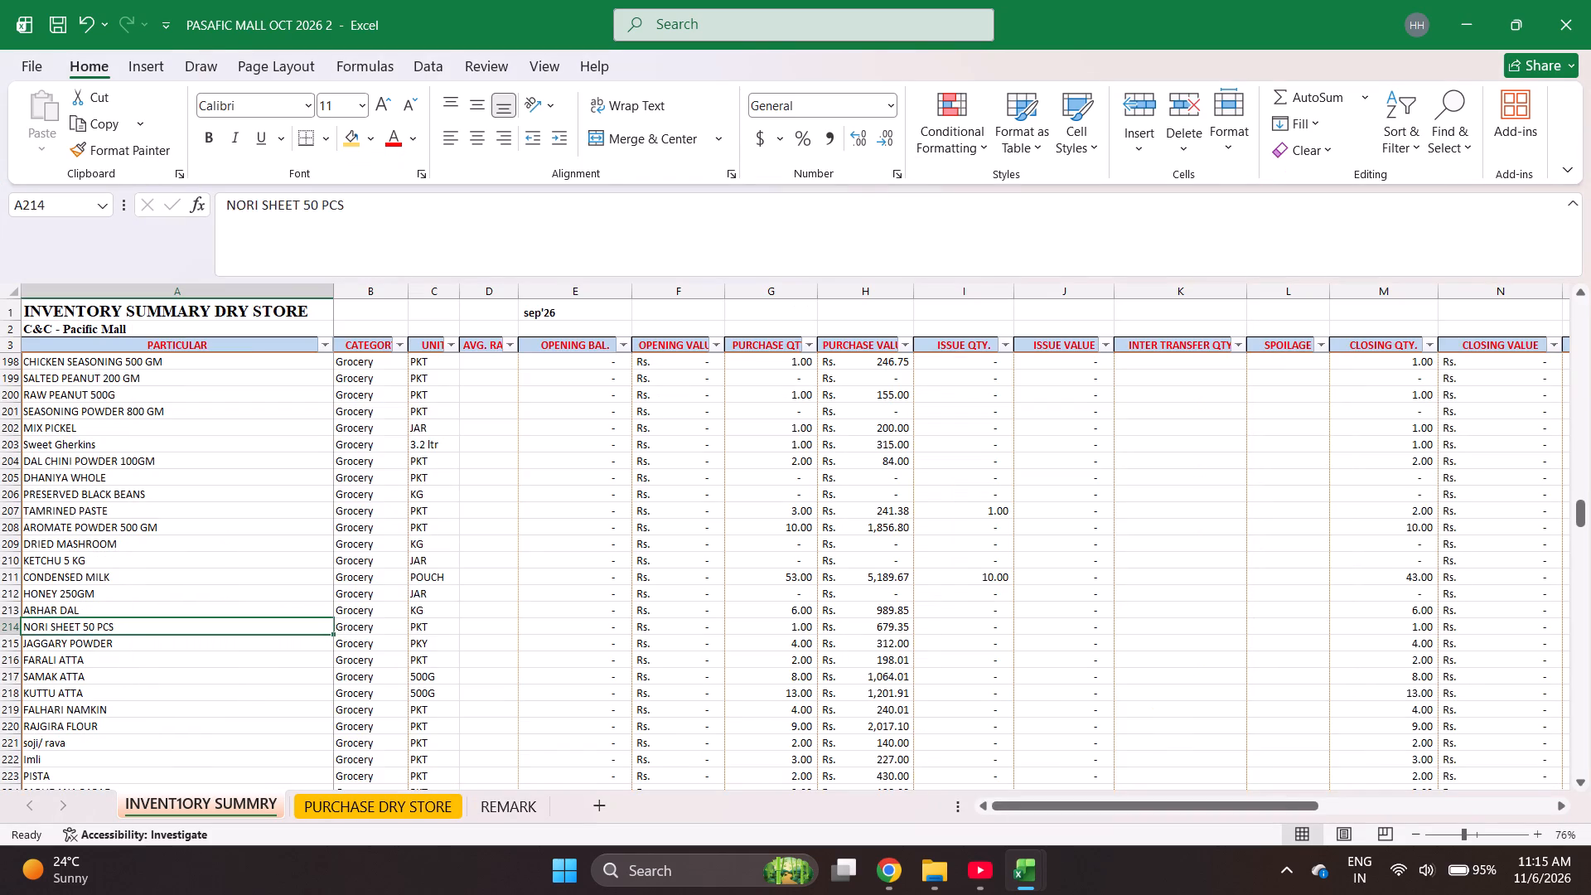
{"action": "key", "text": "Page_Down"}
{"action": "key", "text": "Up"}
{"action": "key", "text": "Up"}
{"action": "key", "text": "Up"}
{"action": "key", "text": "Up"}
{"action": "key", "text": "Up"}
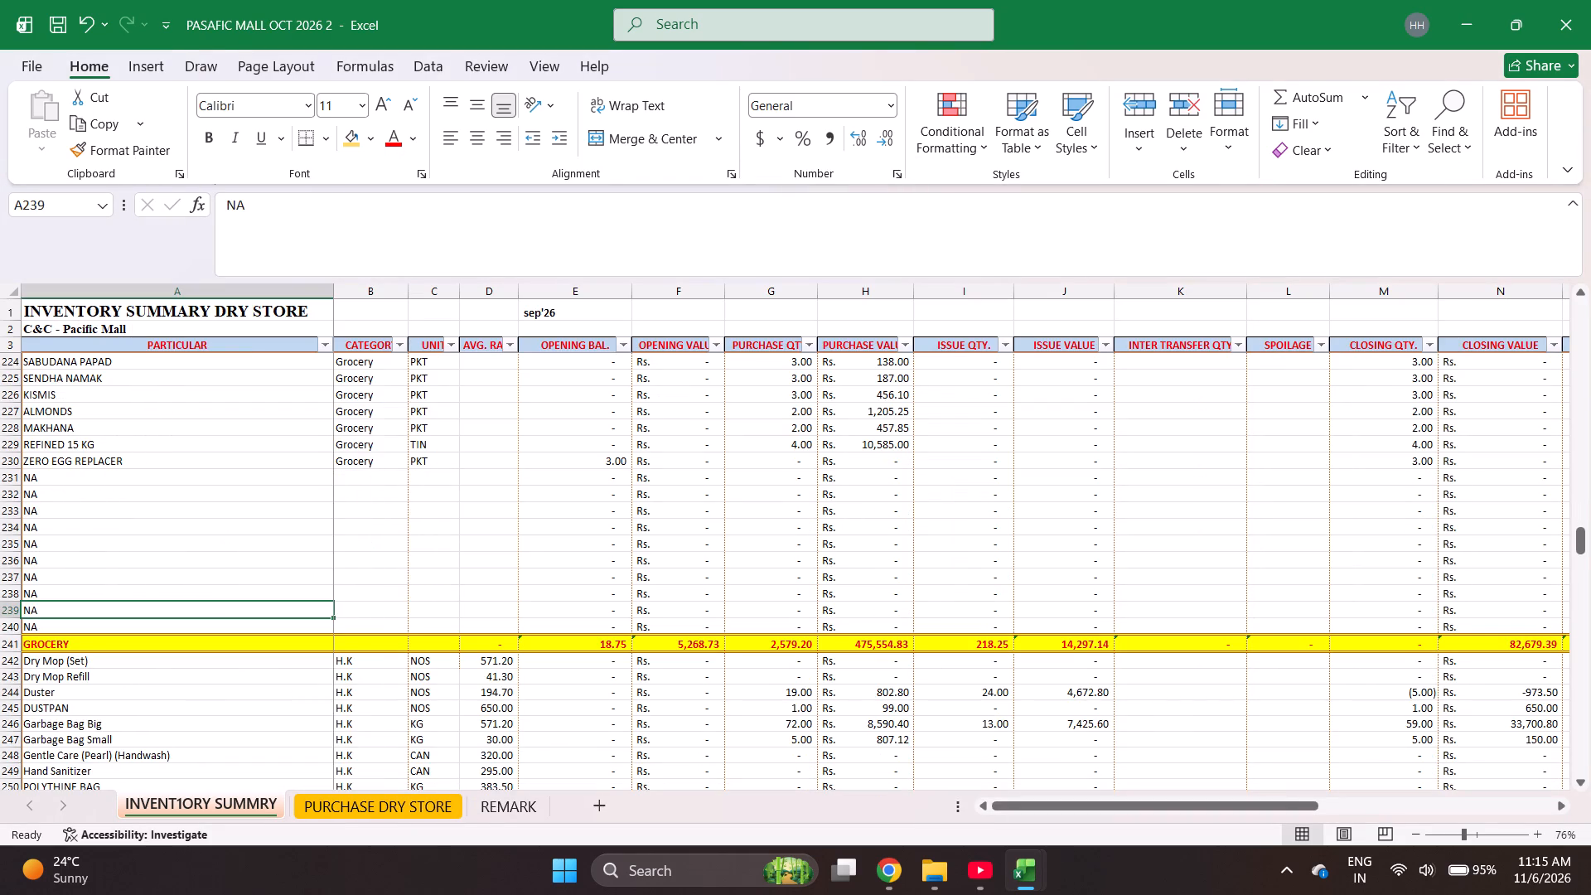
{"action": "key", "text": "Up"}
{"action": "key", "text": "Up"}
{"action": "key", "text": "Up"}
{"action": "key", "text": "Up"}
{"action": "type", "text": "BBQ SAUCE"}
{"action": "key", "text": "Right"}
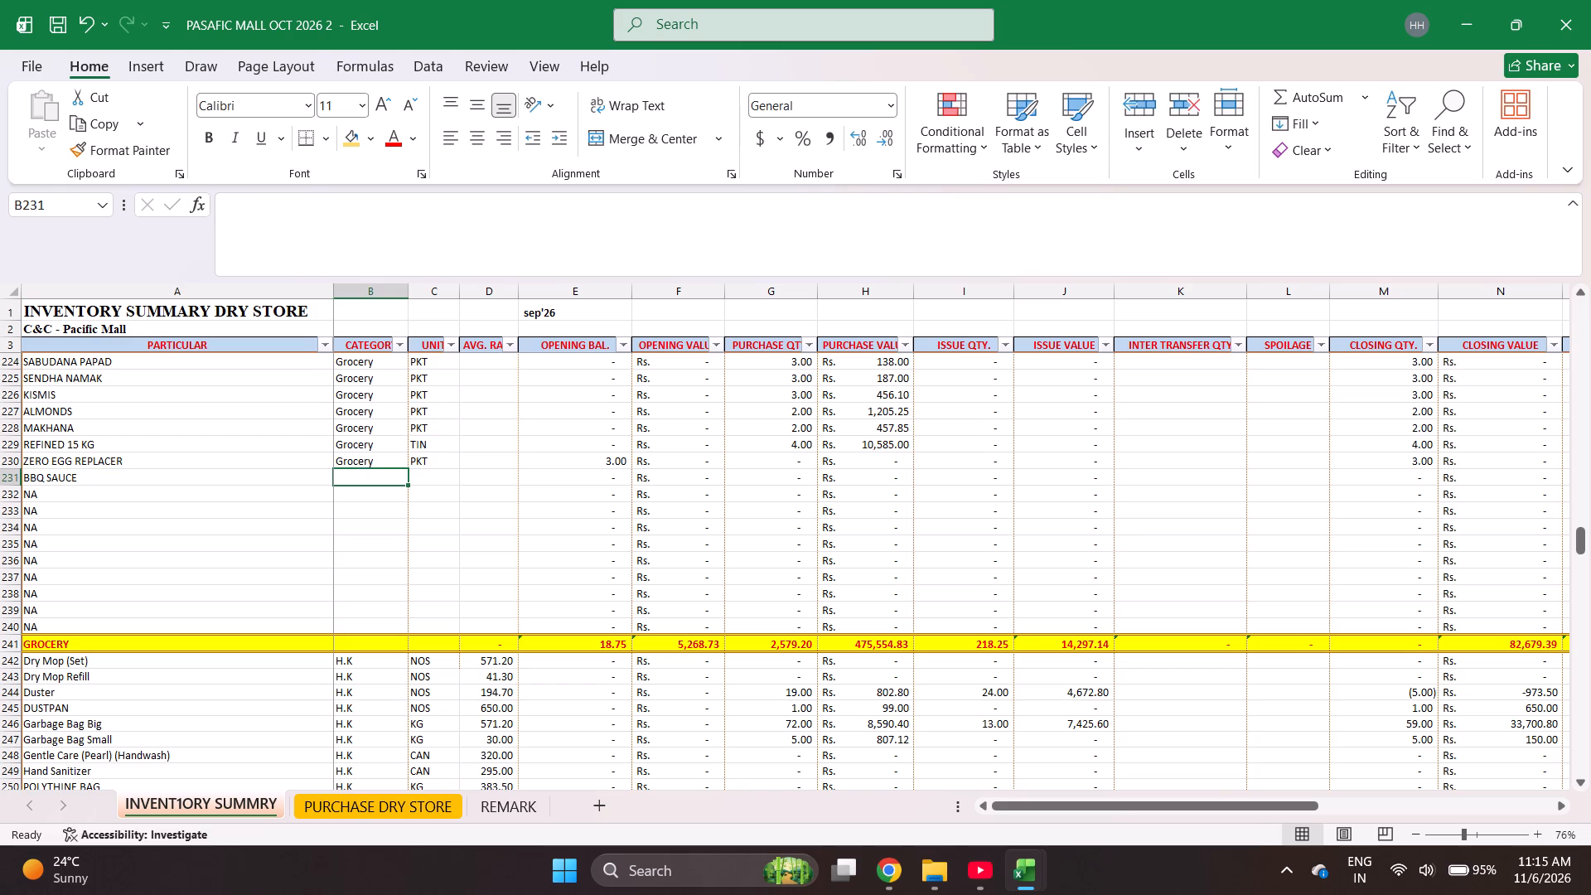
Fill in the BBQ SAUCE row with category Grocery, unit PCS and an opening balance of 1.
{"action": "key", "text": "ctrl+d"}
{"action": "key", "text": "Right"}
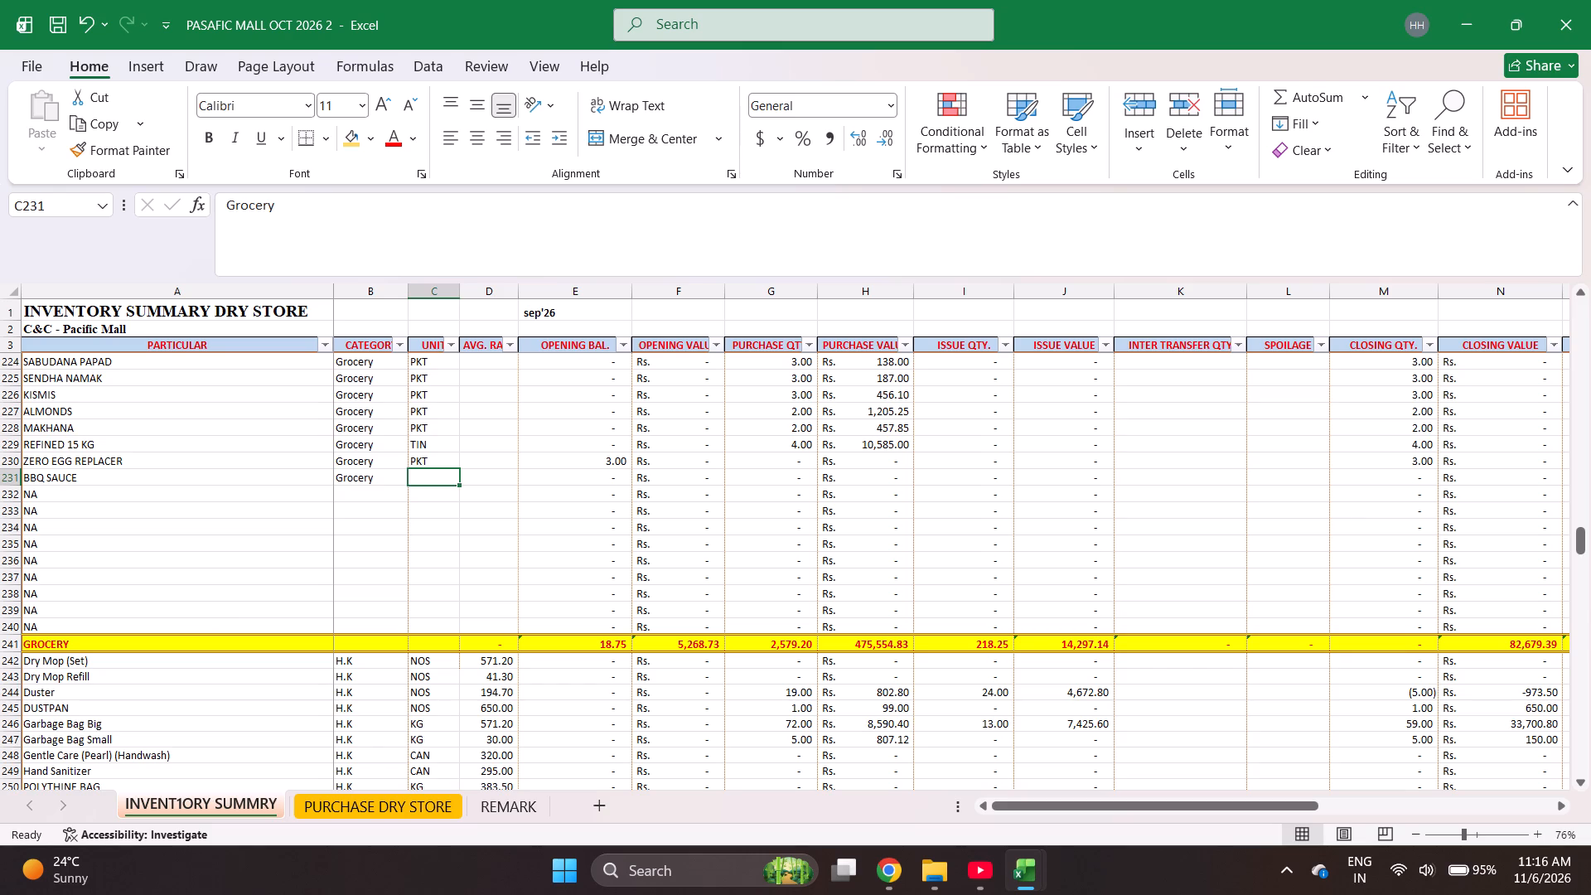
{"action": "key", "text": "p"}
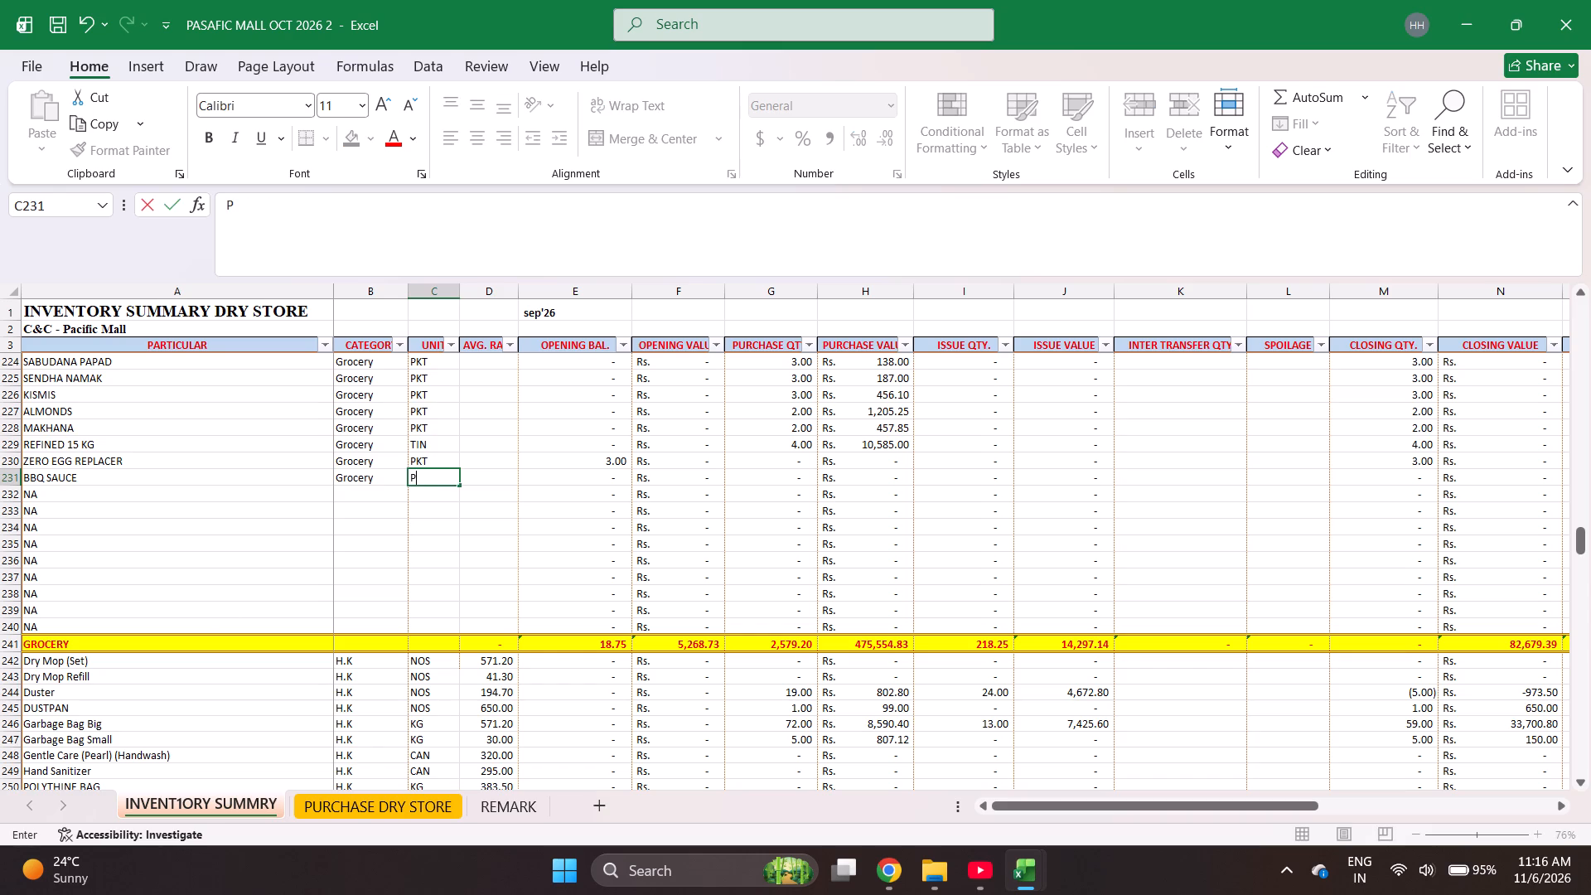
{"action": "type", "text": "CS"}
{"action": "key", "text": "Right"}
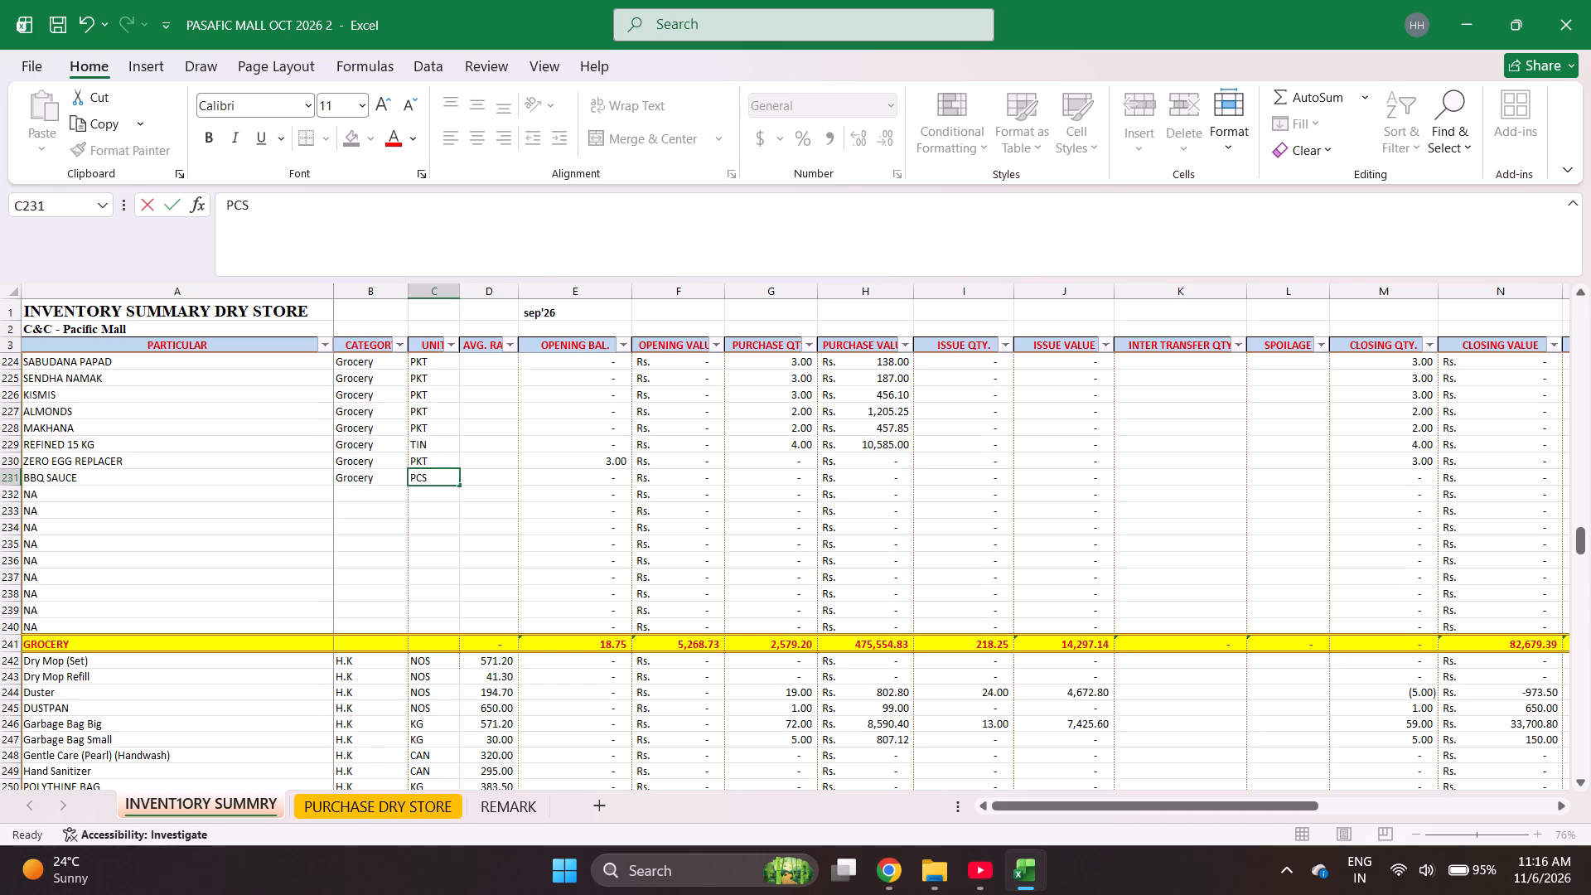
{"action": "key", "text": "Right"}
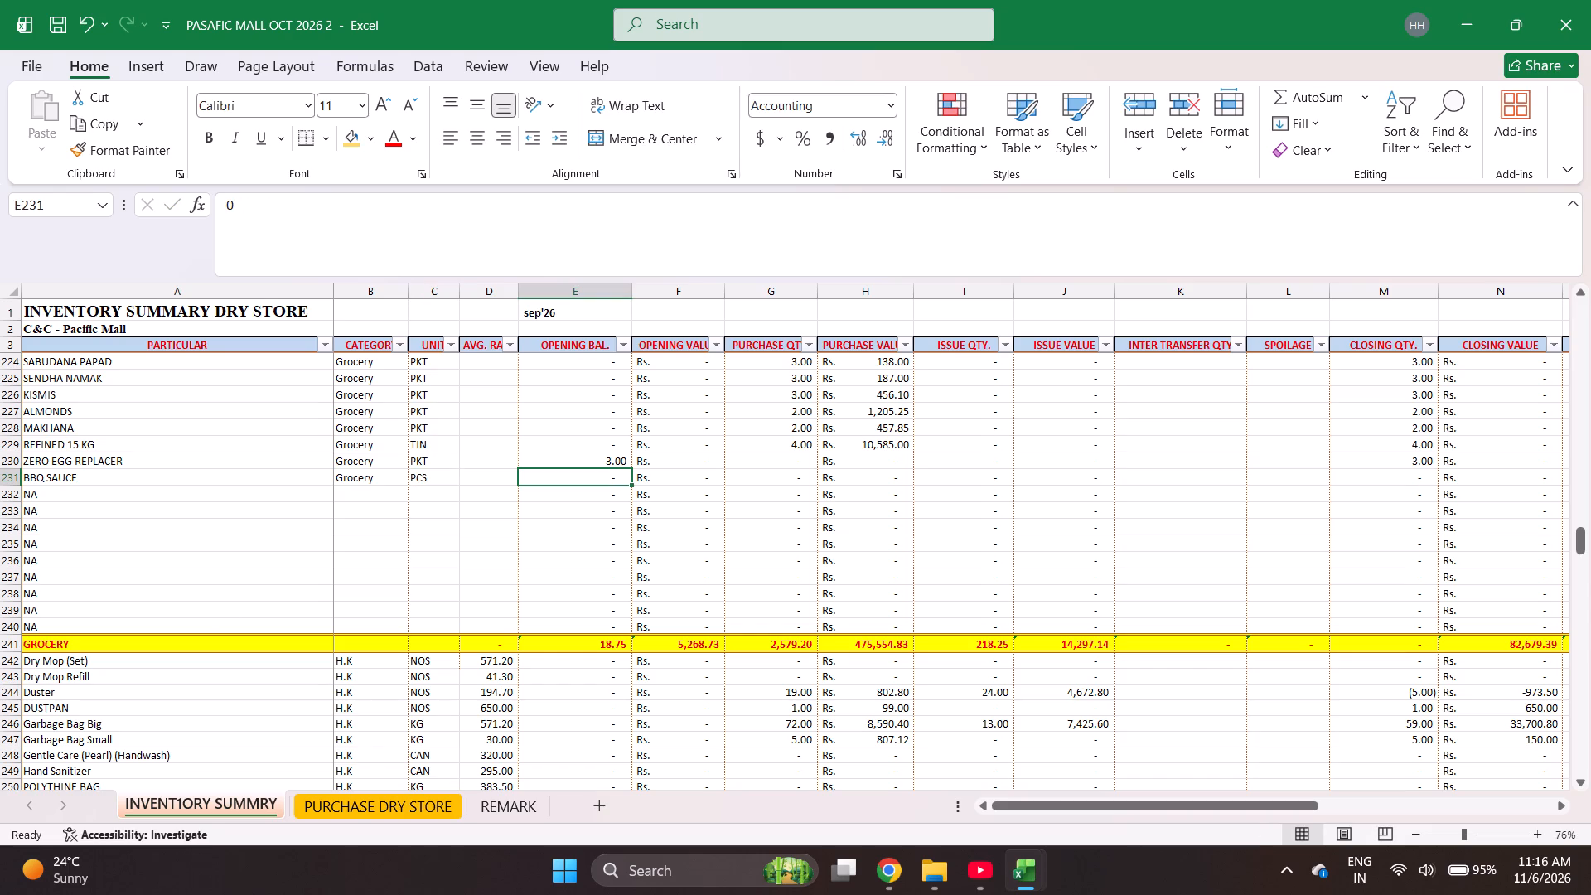
{"action": "key", "text": "1"}
{"action": "key", "text": "Return"}
Search the inventory summary sheet for MUSH.
{"action": "key", "text": "ctrl+f"}
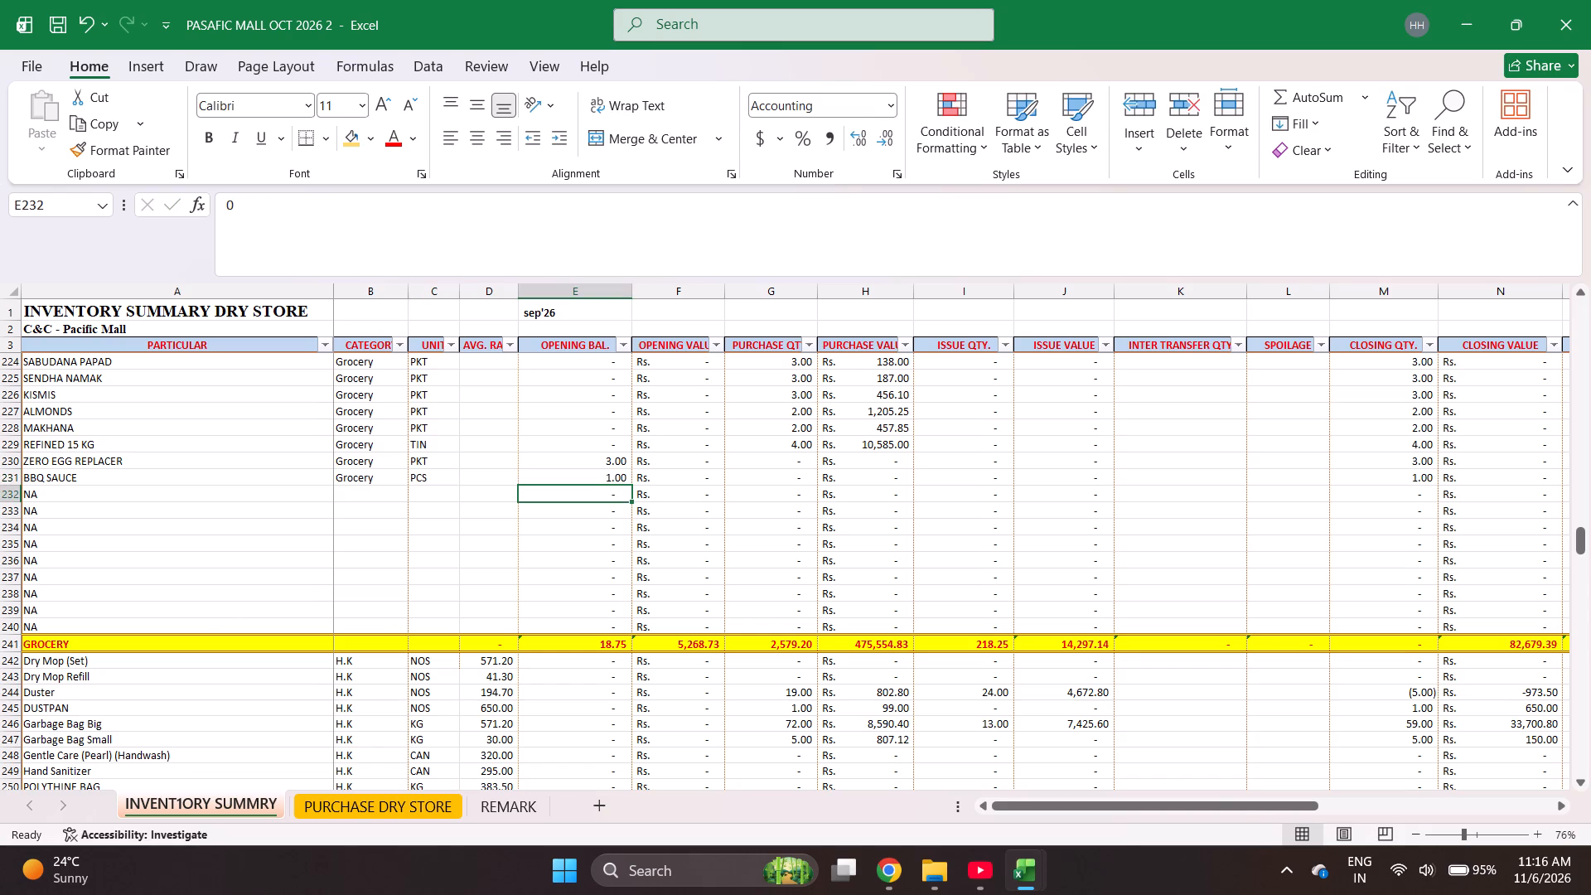
{"action": "type", "text": "MUSH"}
{"action": "key", "text": "Return"}
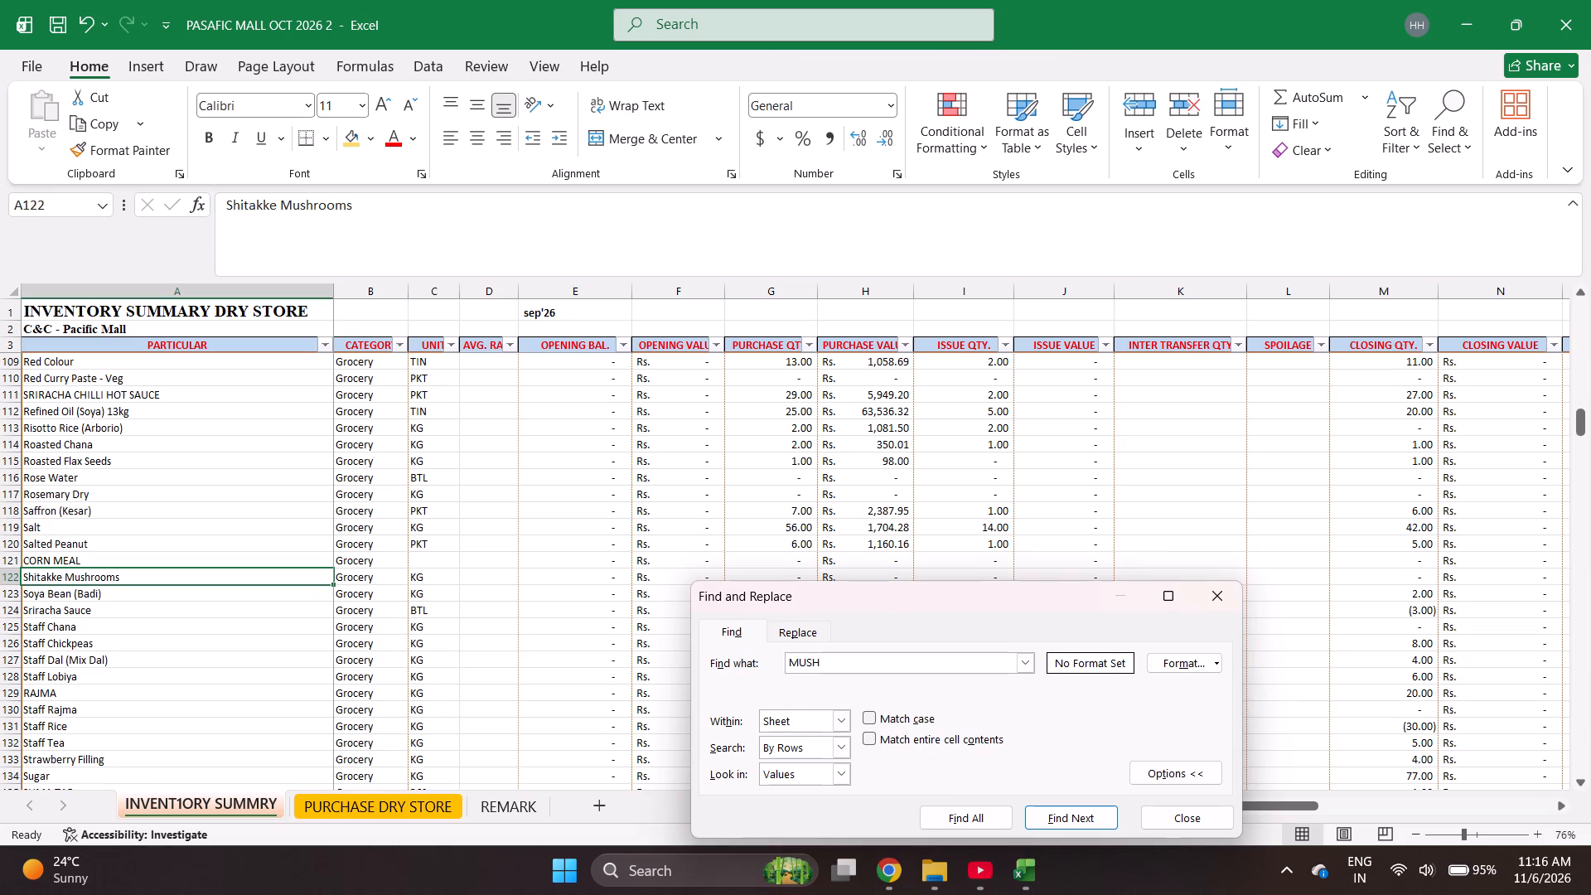
{"action": "key", "text": "Return"}
{"action": "key", "text": "Return"}
{"action": "key", "text": "Return"}
{"action": "key", "text": "Escape"}
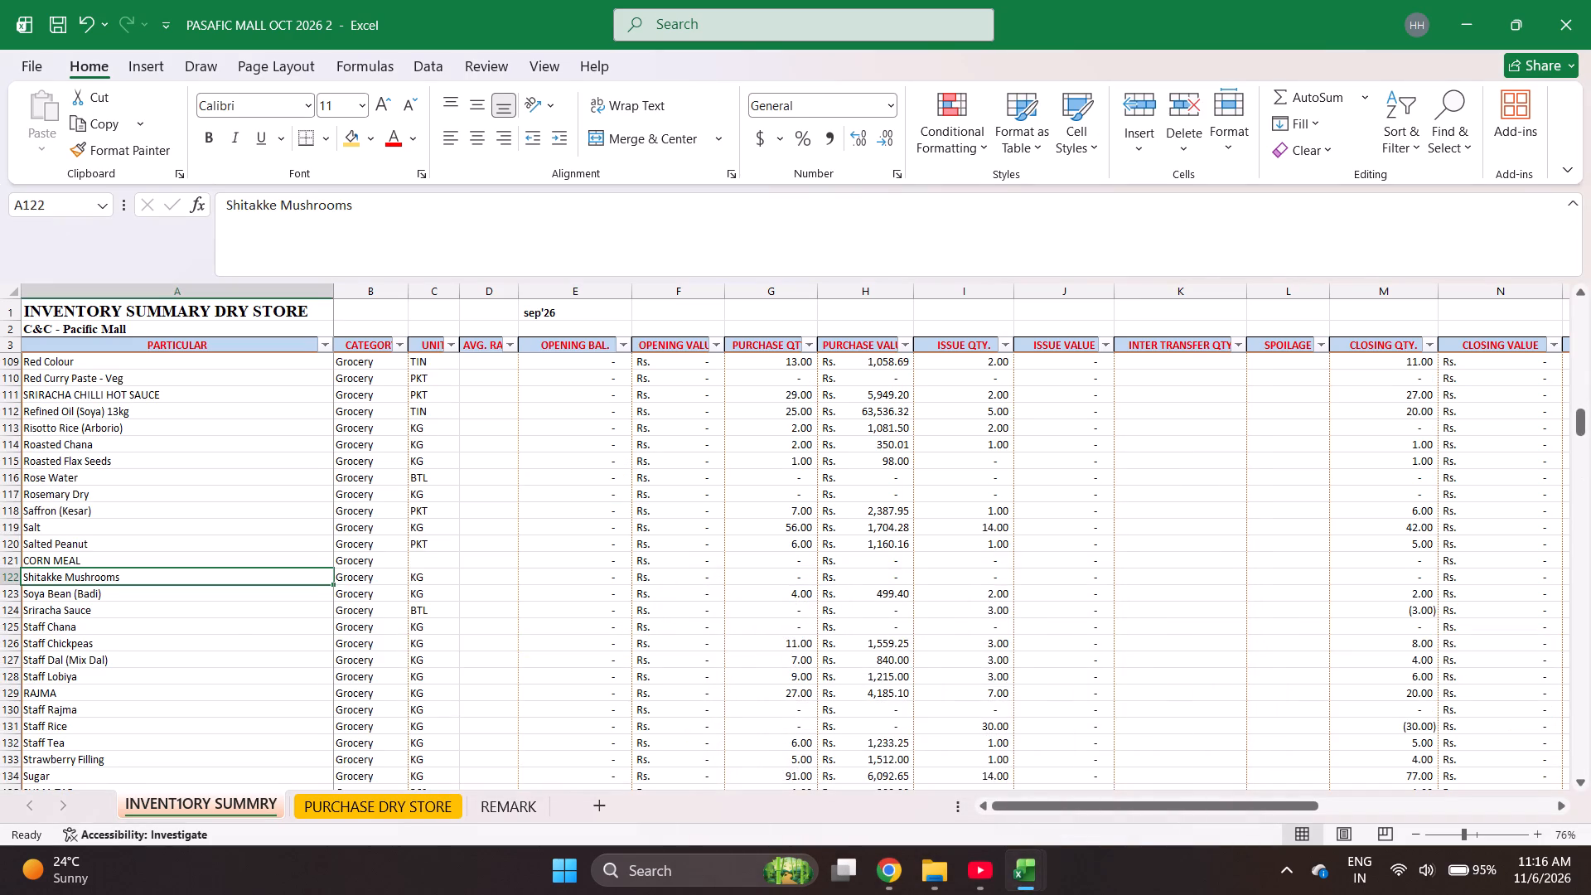
Name a new item PORCHINI MUSHROOM in the first NA row below BBQ SAUCE in the inventory summary.
{"action": "key", "text": "Right"}
{"action": "key", "text": "Right"}
{"action": "key", "text": "Right"}
{"action": "key", "text": "Right"}
{"action": "key", "text": "ctrl+Page_Down"}
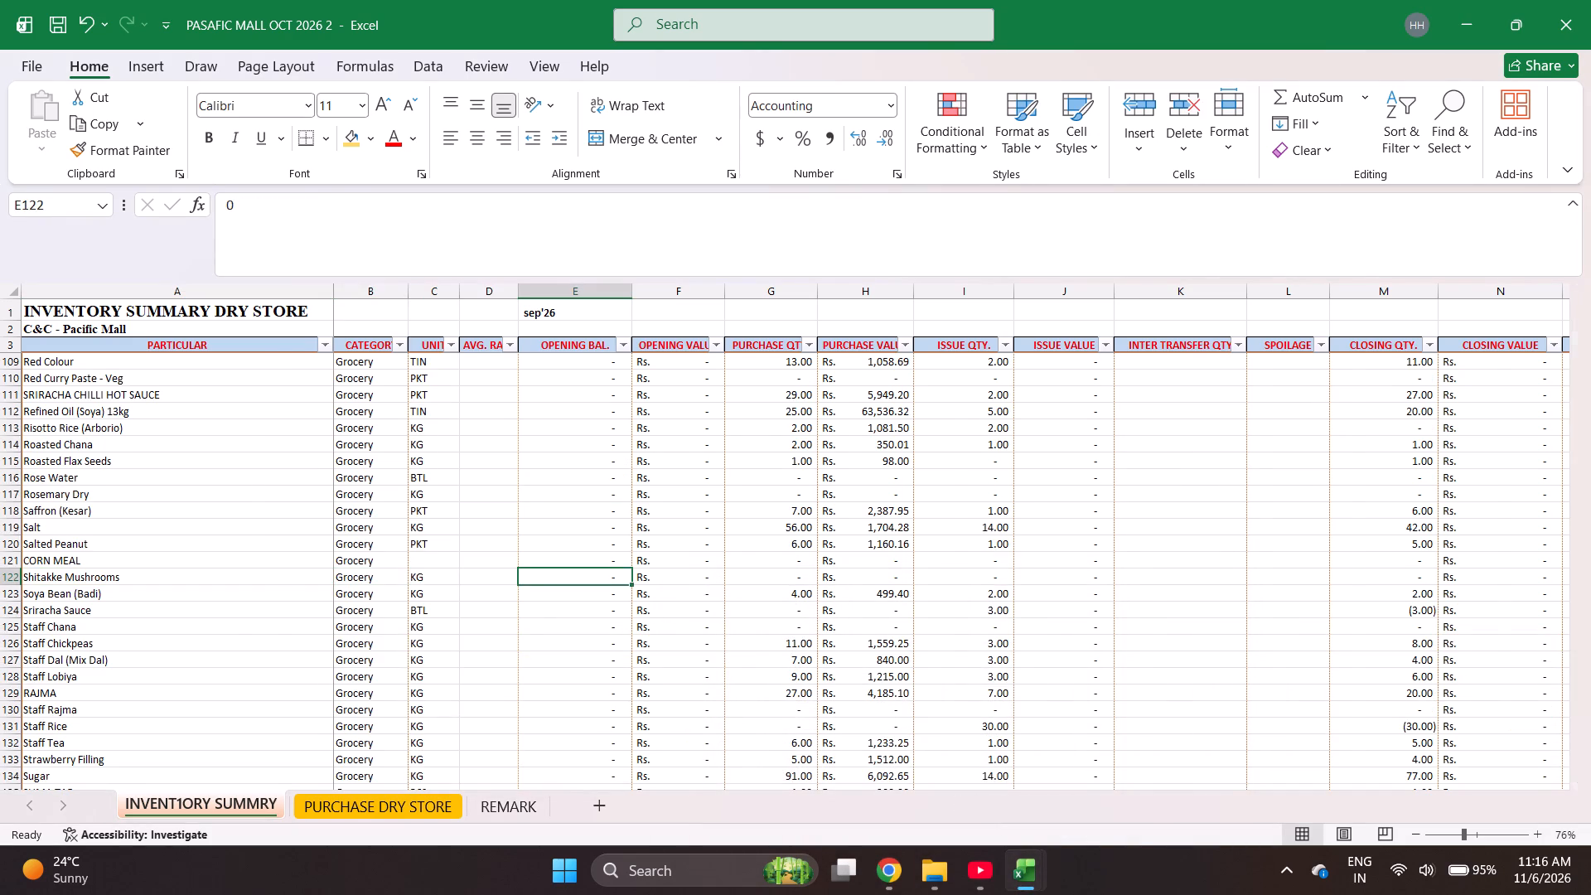
{"action": "key", "text": "ctrl+Page_Up"}
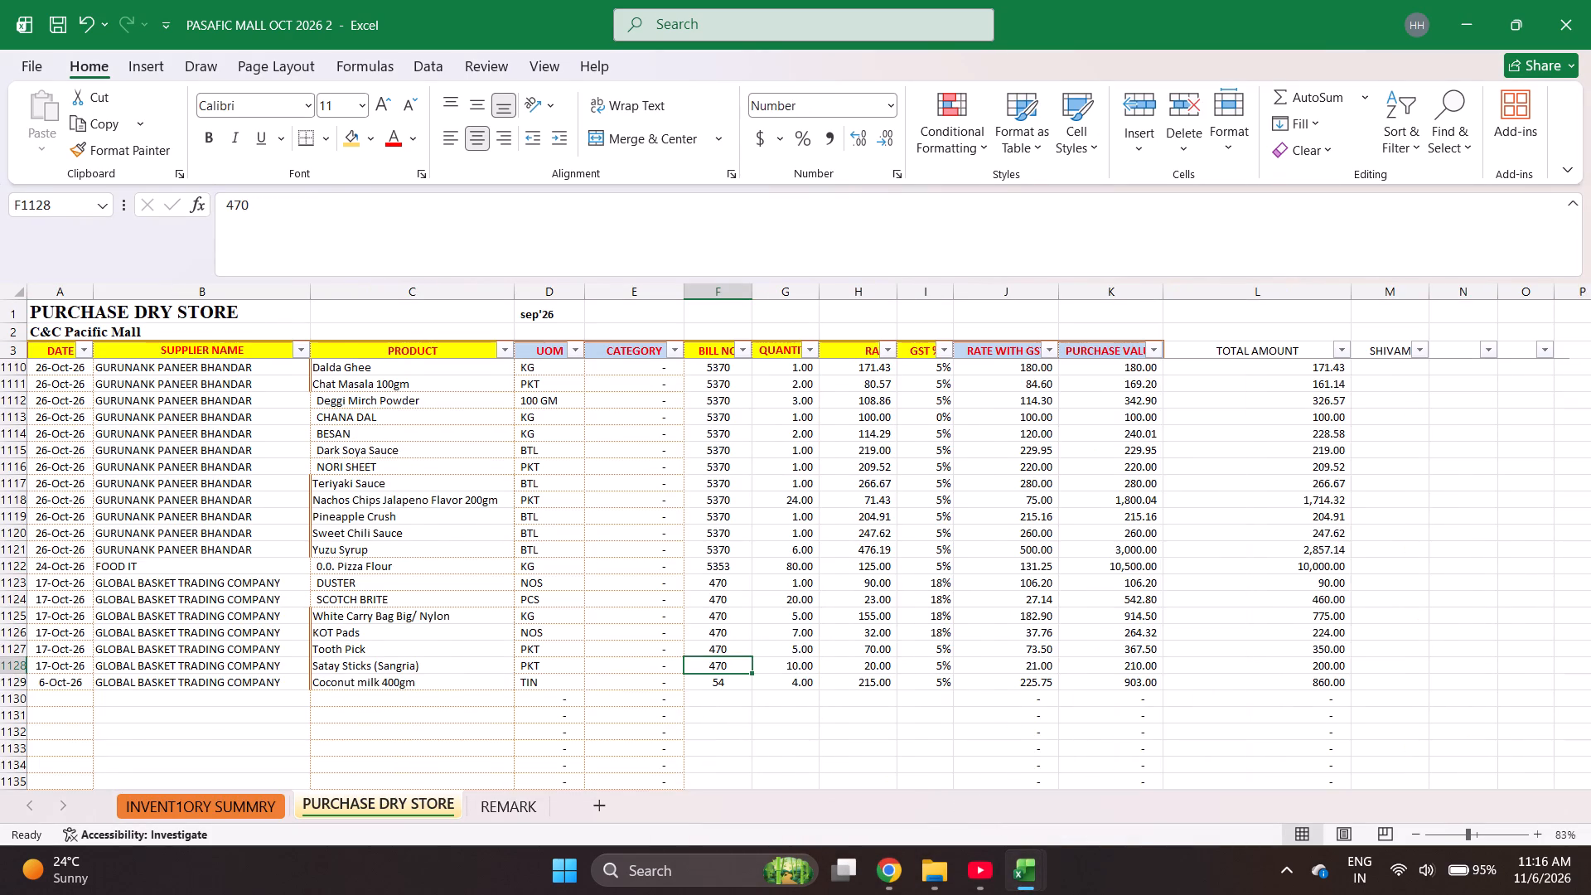
{"action": "key", "text": "ctrl+Down"}
{"action": "key", "text": "ctrl+Up"}
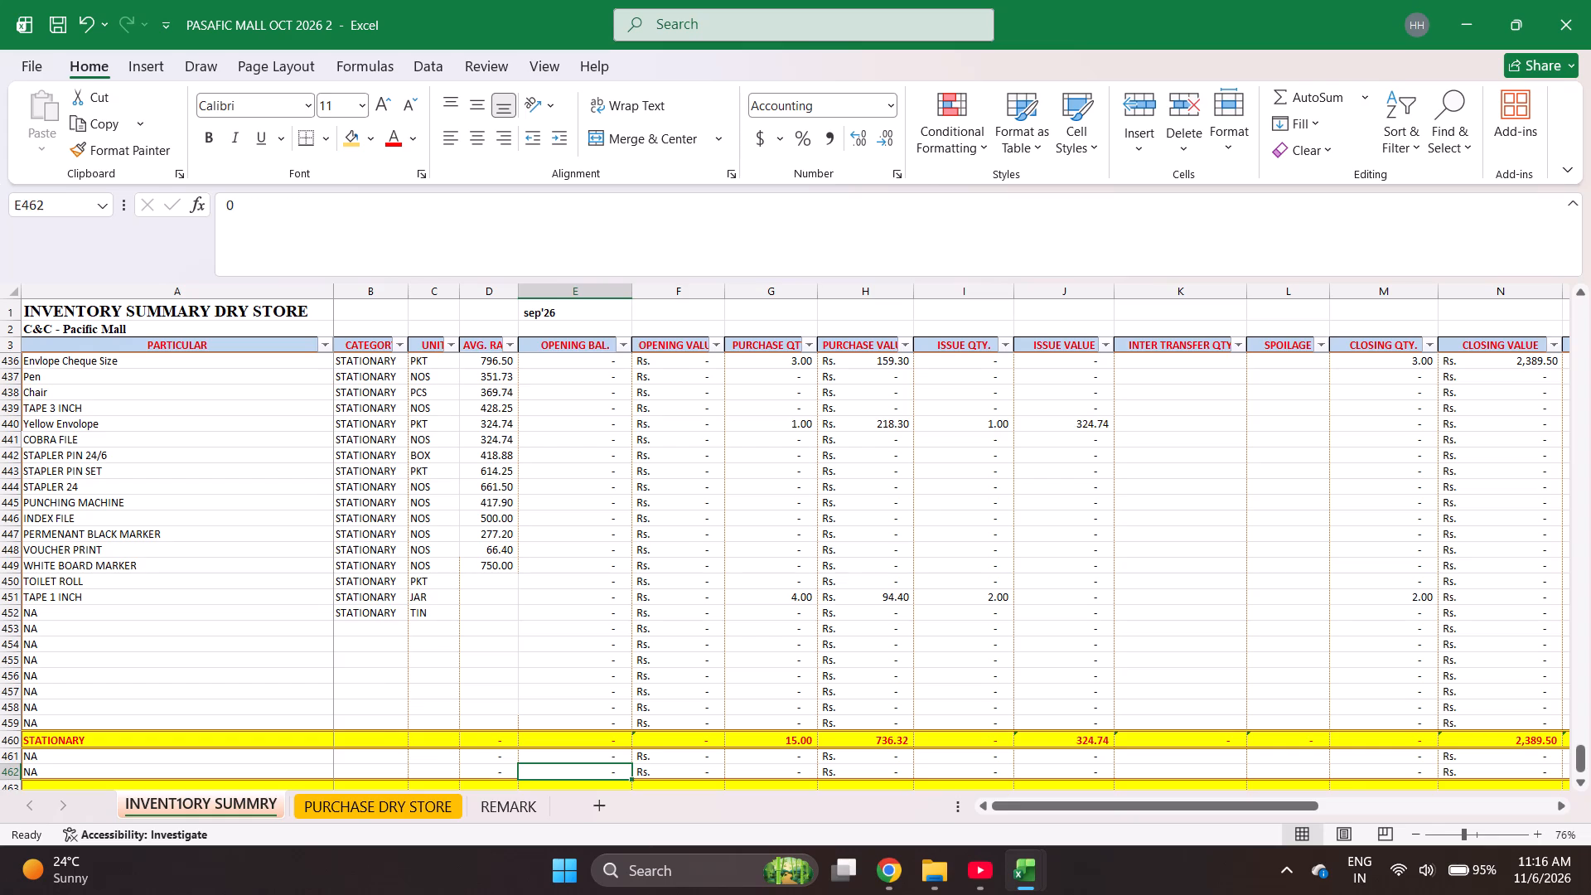
{"action": "key", "text": "Down"}
{"action": "key", "text": "Left"}
{"action": "key", "text": "Left"}
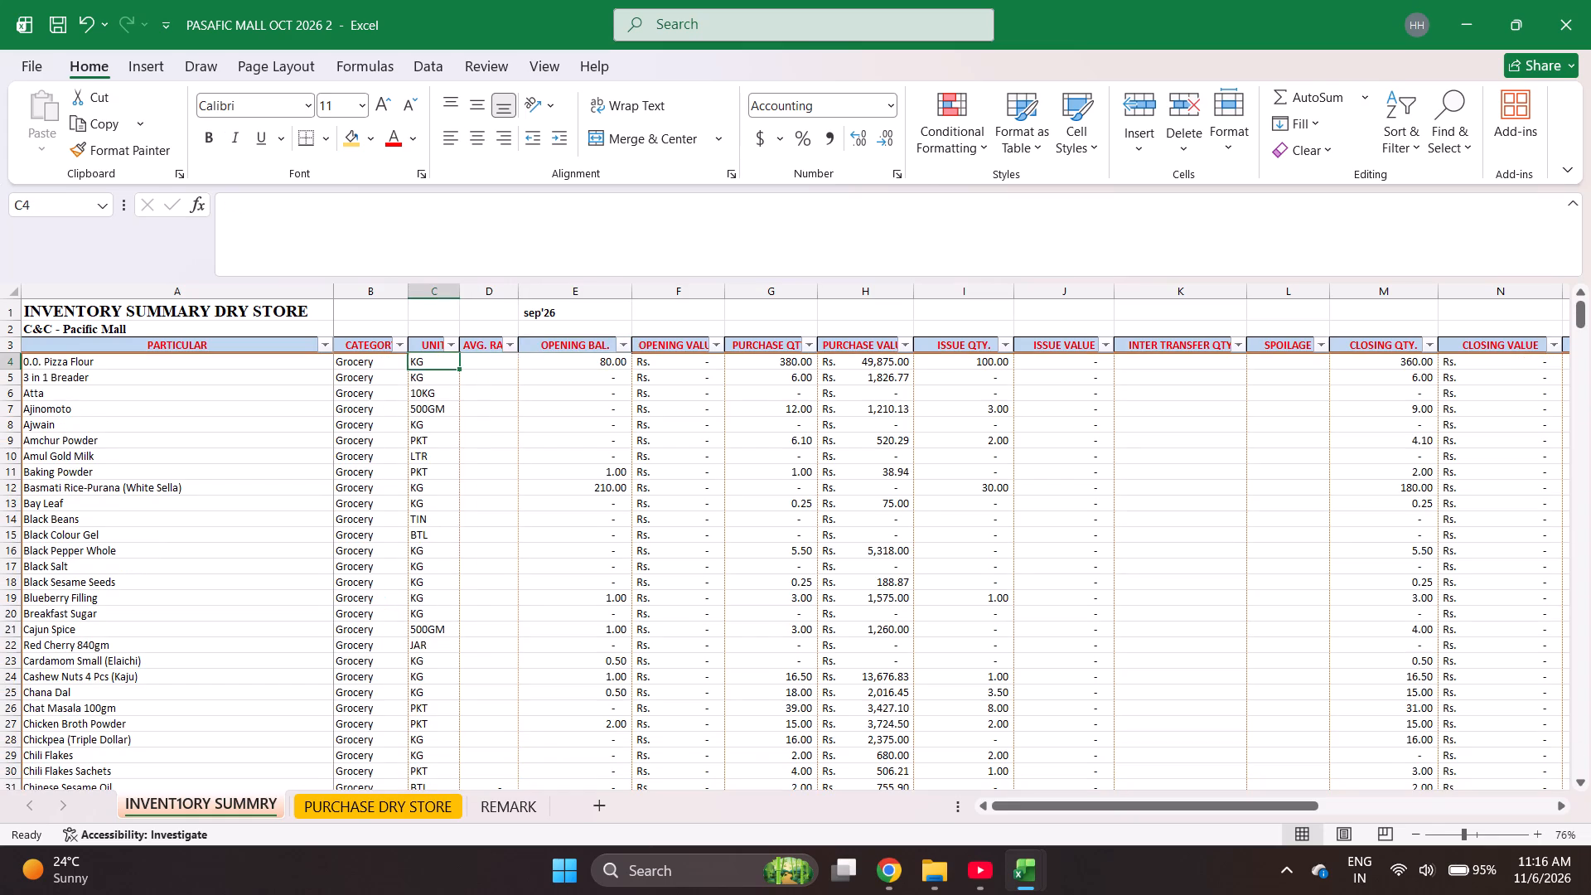
{"action": "key", "text": "Page_Down"}
{"action": "key", "text": "Page_Down"}
{"action": "key", "text": "Page_Down"}
{"action": "key", "text": "Page_Down"}
{"action": "key", "text": "Page_Down"}
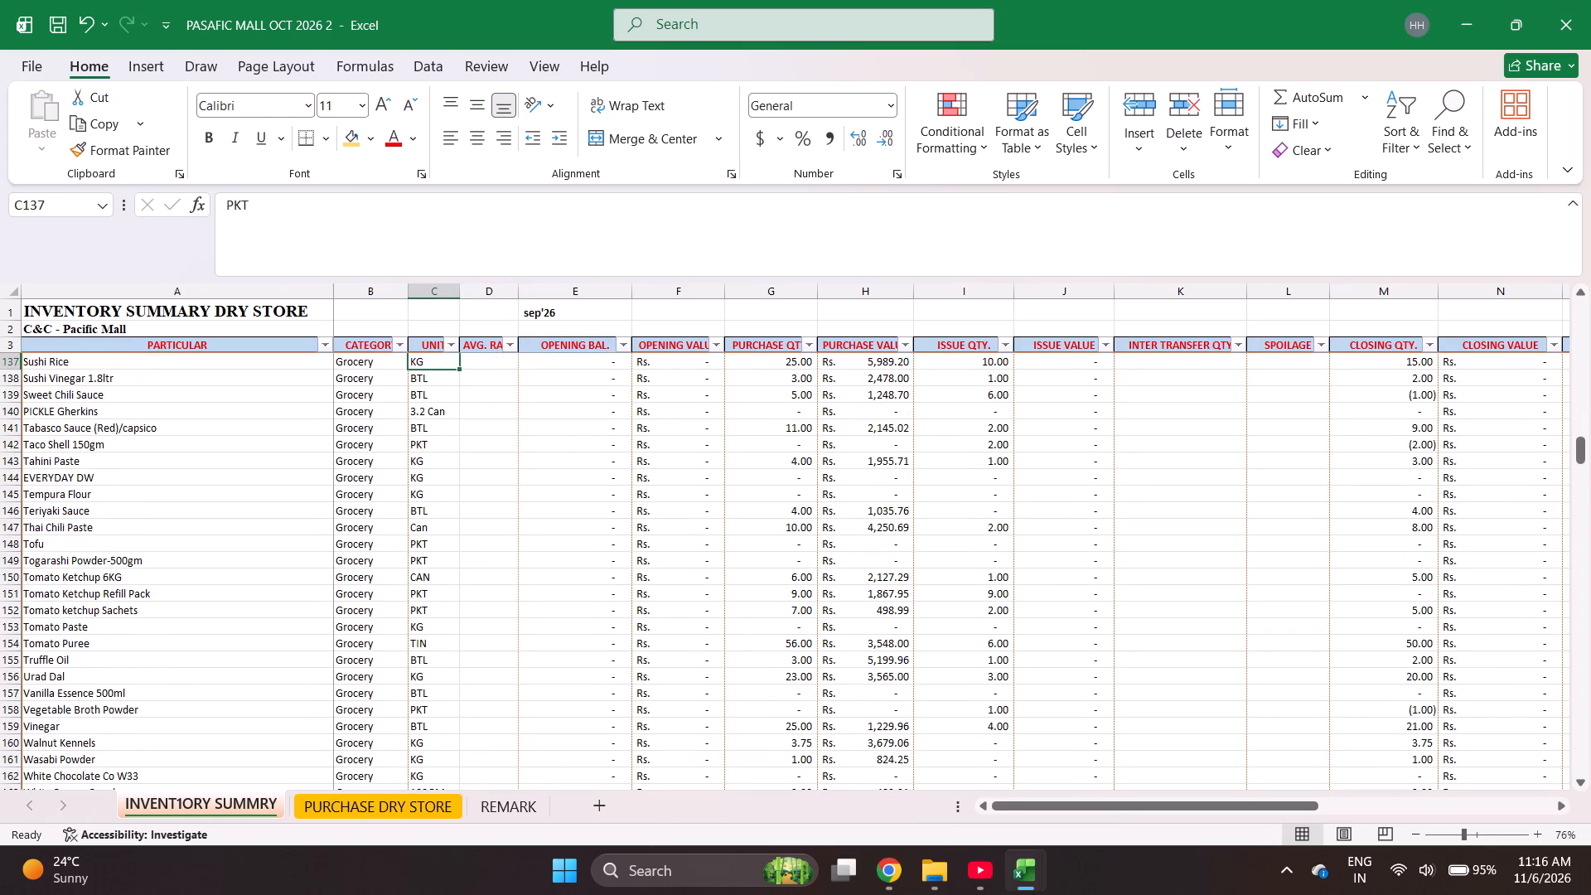
{"action": "key", "text": "Page_Down"}
{"action": "key", "text": "Page_Down"}
{"action": "key", "text": "Page_Down"}
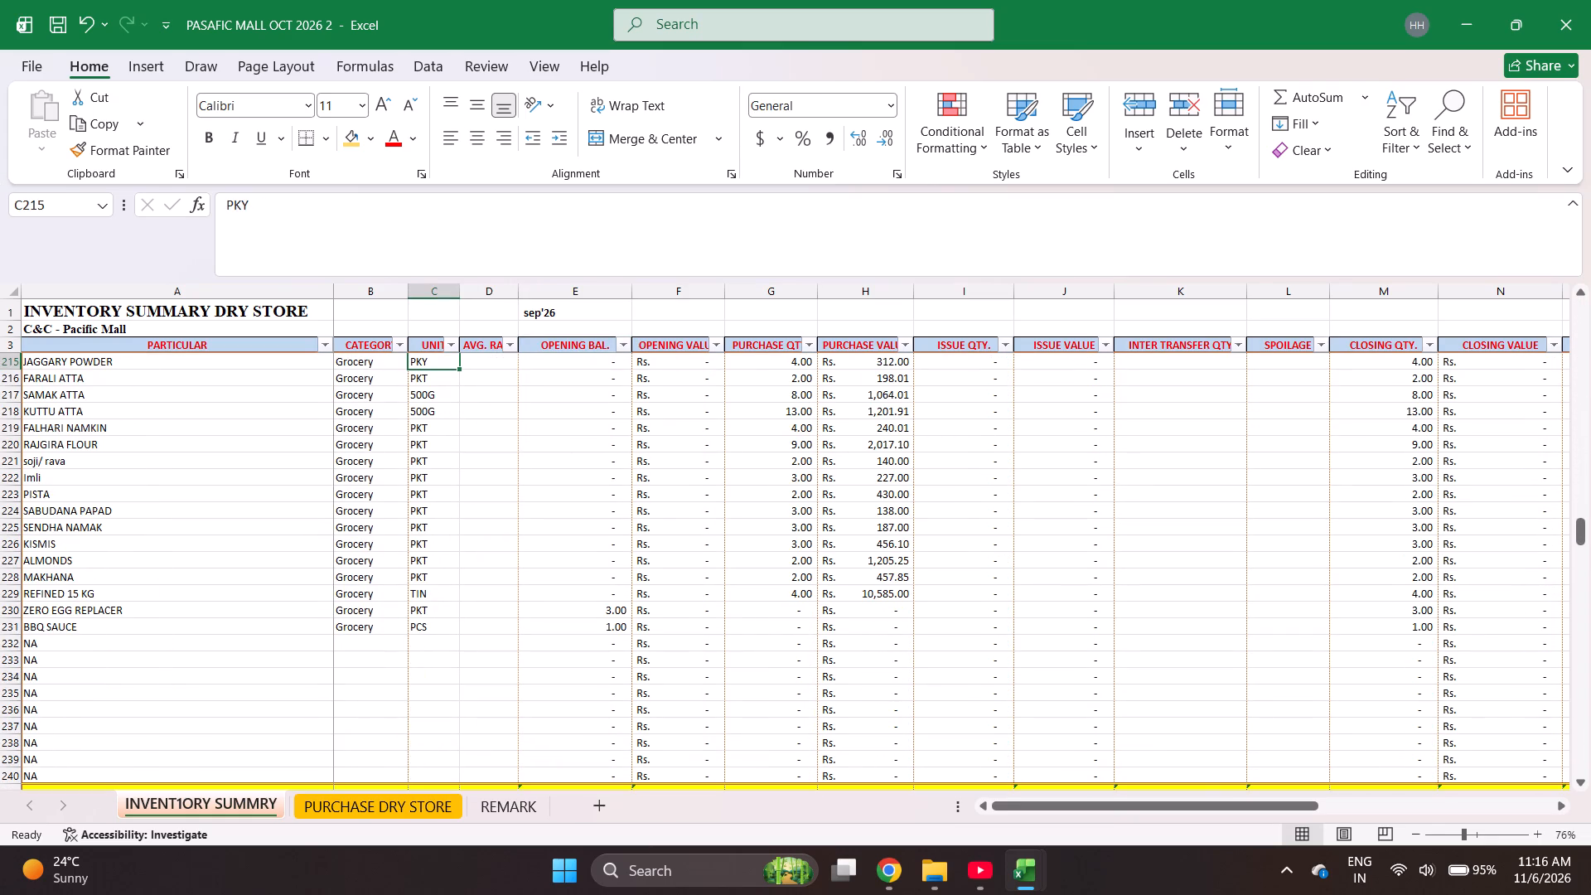
{"action": "key", "text": "Down"}
{"action": "key", "text": "Down"}
{"action": "key", "text": "Down"}
{"action": "key", "text": "Down"}
{"action": "key", "text": "Down"}
{"action": "key", "text": "Down"}
{"action": "key", "text": "Down"}
{"action": "key", "text": "Down"}
{"action": "key", "text": "Down"}
{"action": "key", "text": "Down"}
{"action": "key", "text": "Down"}
{"action": "key", "text": "Down"}
{"action": "key", "text": "Down"}
{"action": "key", "text": "Down"}
{"action": "key", "text": "Down"}
{"action": "key", "text": "Down"}
{"action": "key", "text": "Down"}
{"action": "key", "text": "Left"}
{"action": "key", "text": "Left"}
{"action": "key", "text": "Left"}
{"action": "key", "text": "Left"}
{"action": "key", "text": "Left"}
{"action": "key", "text": "Left"}
{"action": "key", "text": "Left"}
{"action": "key", "text": "Left"}
{"action": "key", "text": "Left"}
{"action": "key", "text": "Left"}
{"action": "key", "text": "Left"}
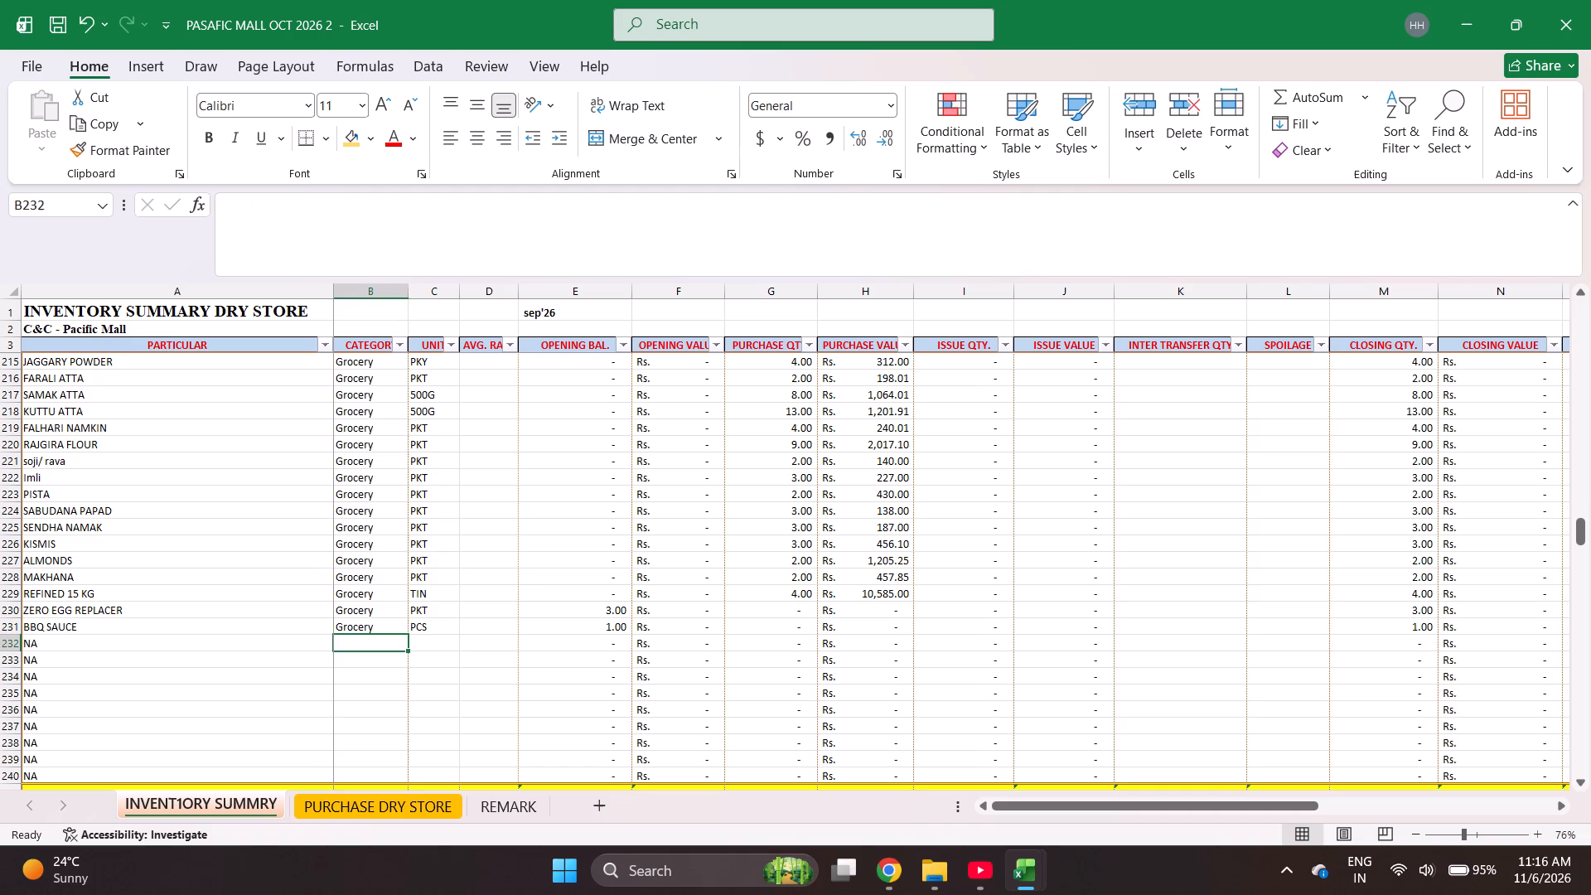
{"action": "key", "text": "p"}
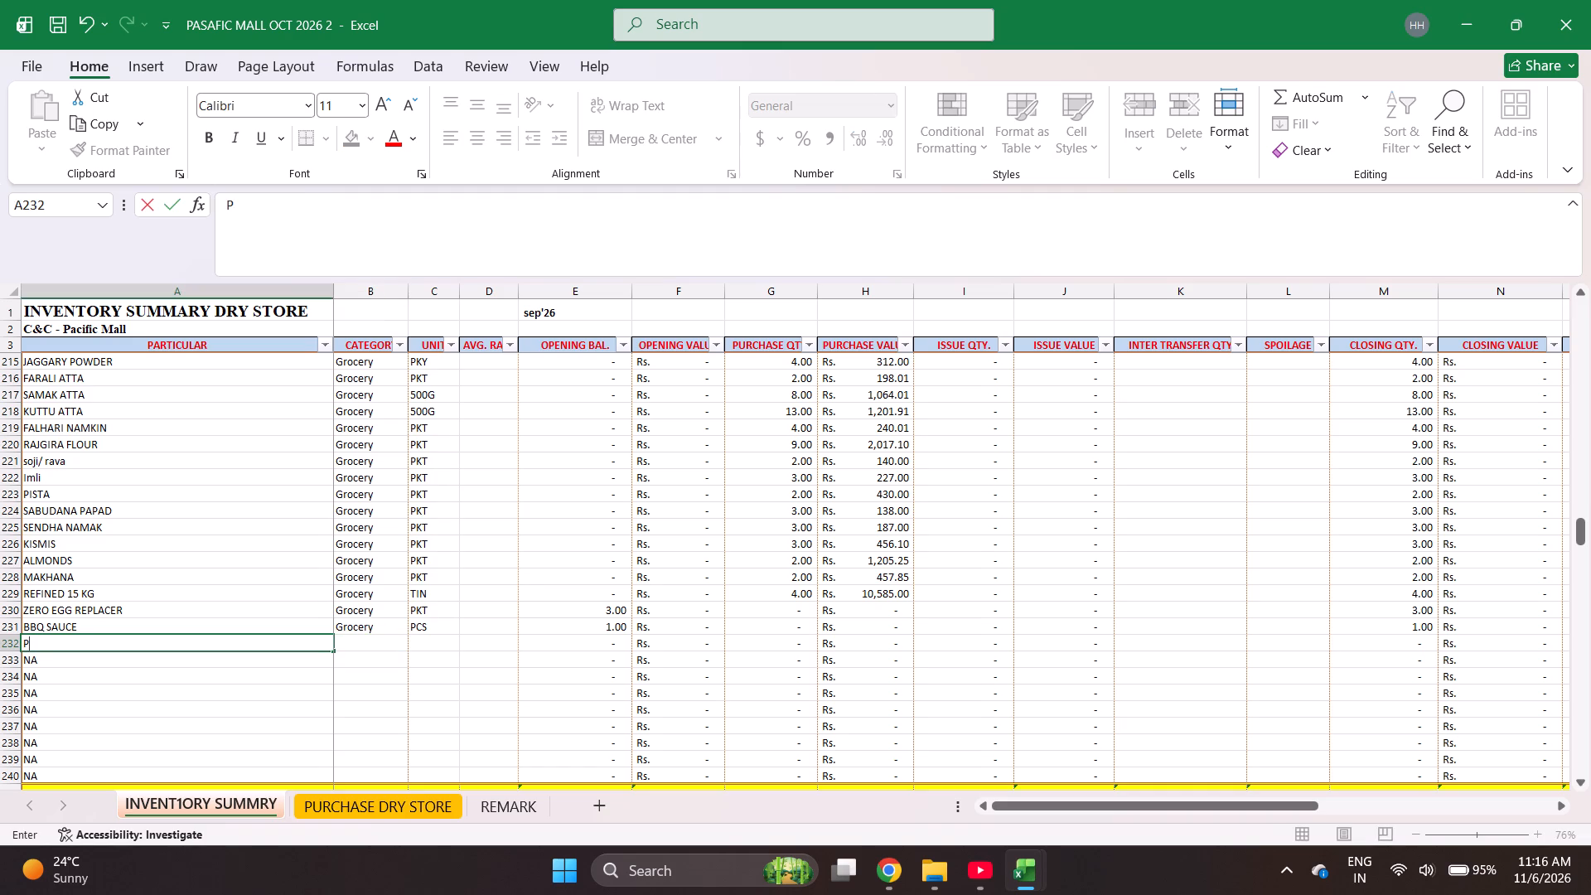
{"action": "type", "text": "ORC"}
{"action": "type", "text": "HINI MUSH"}
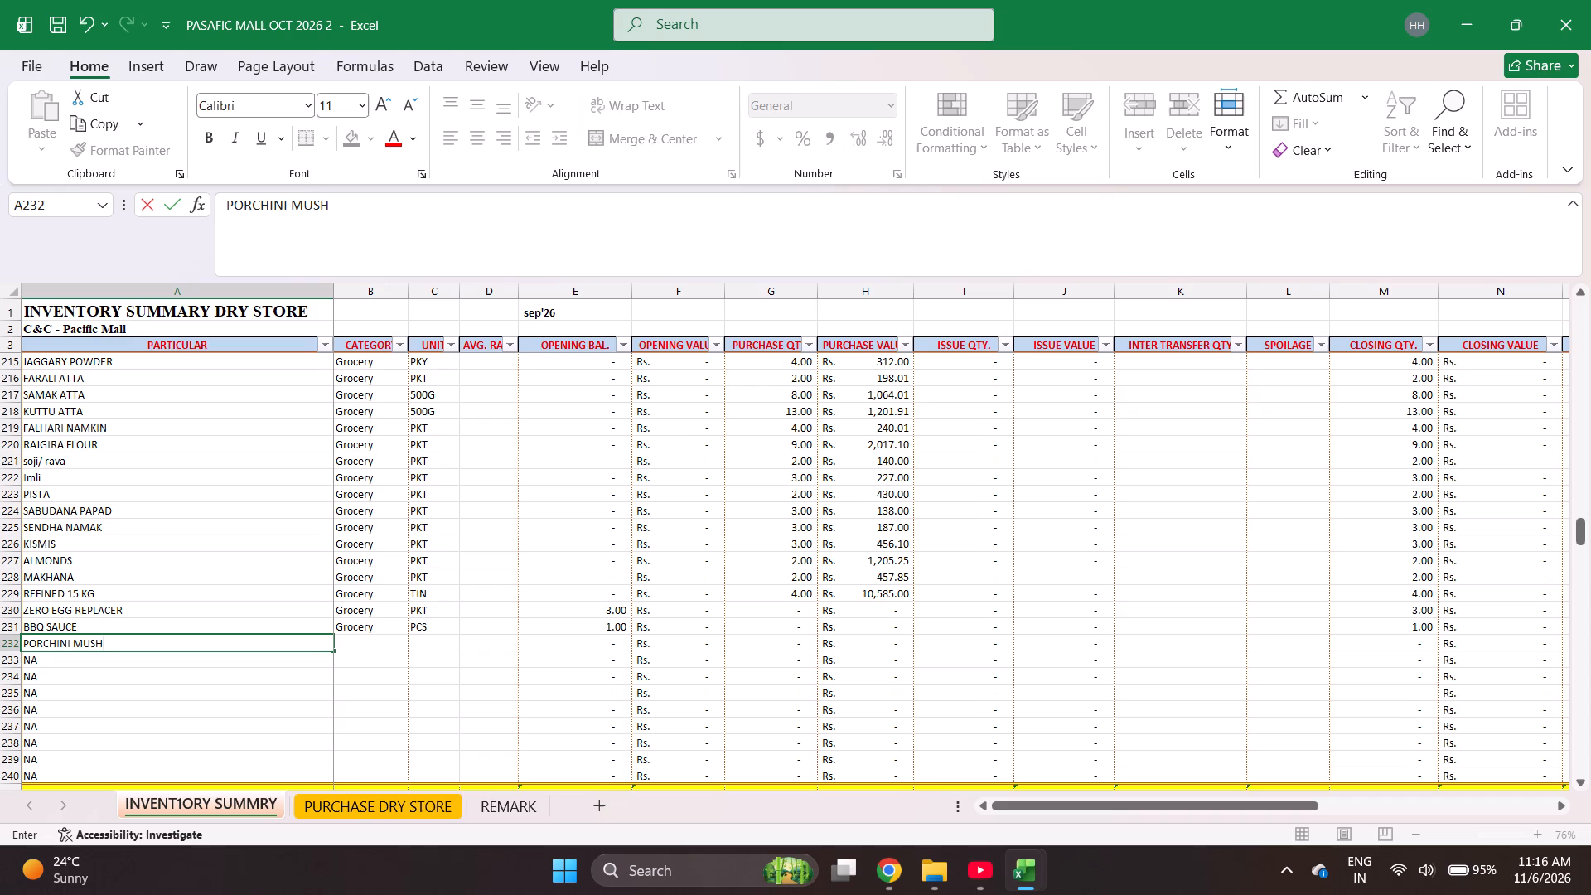
{"action": "type", "text": "ROOM"}
{"action": "key", "text": "Right"}
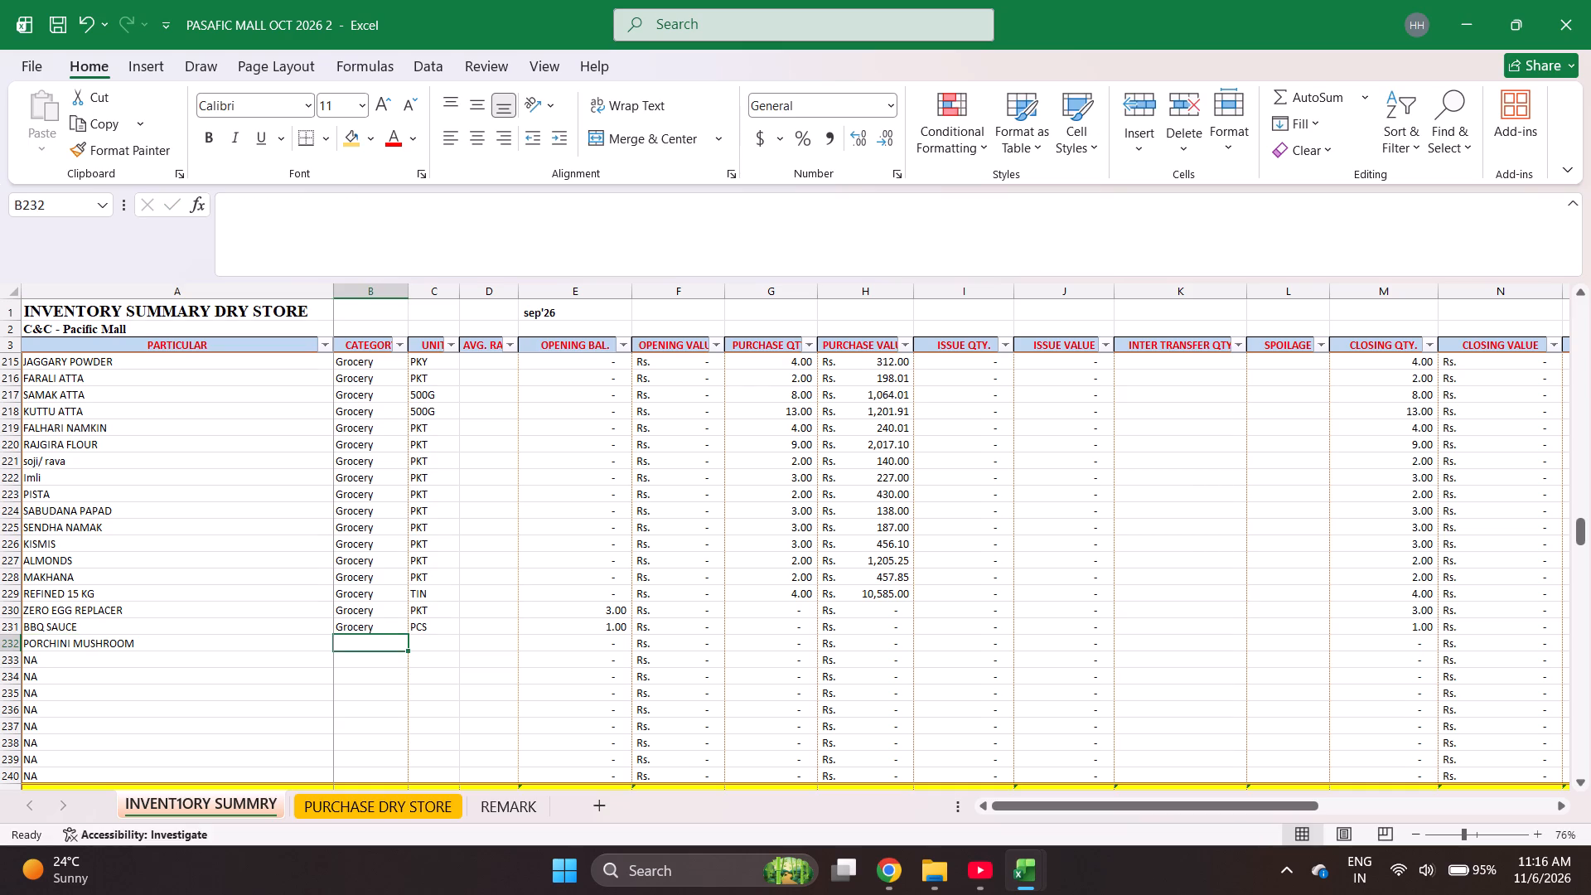
Fill in the PORCHINI MUSHROOM row with category Grocery, unit KG and an opening balance of 1.
{"action": "key", "text": "ctrl+f"}
{"action": "key", "text": "ctrl+d"}
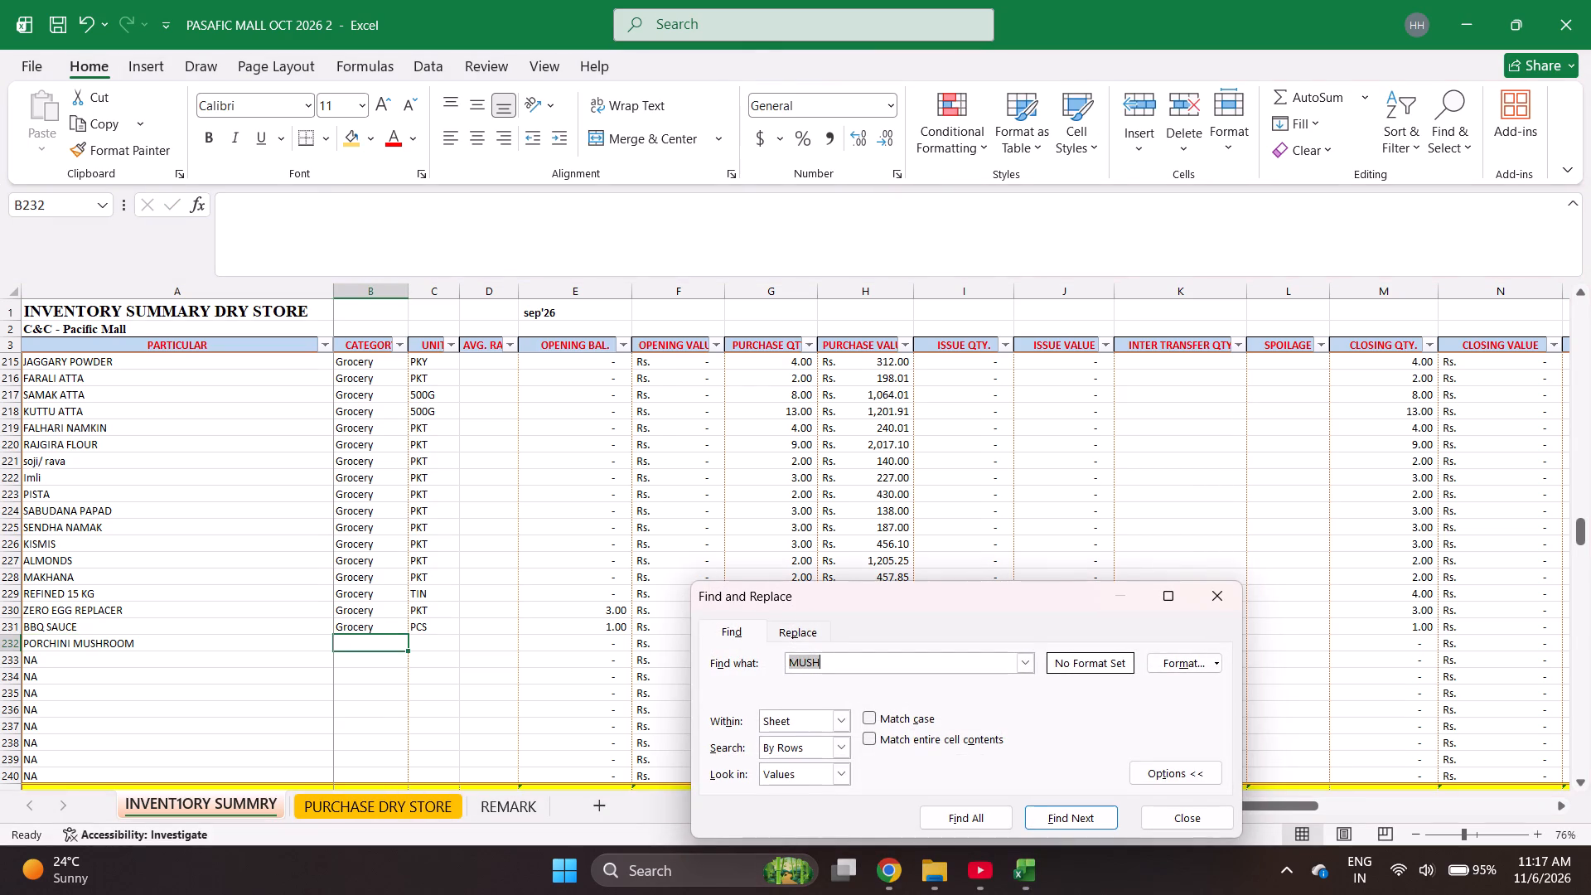
{"action": "key", "text": "Escape"}
{"action": "key", "text": "ctrl+d"}
{"action": "key", "text": "Right"}
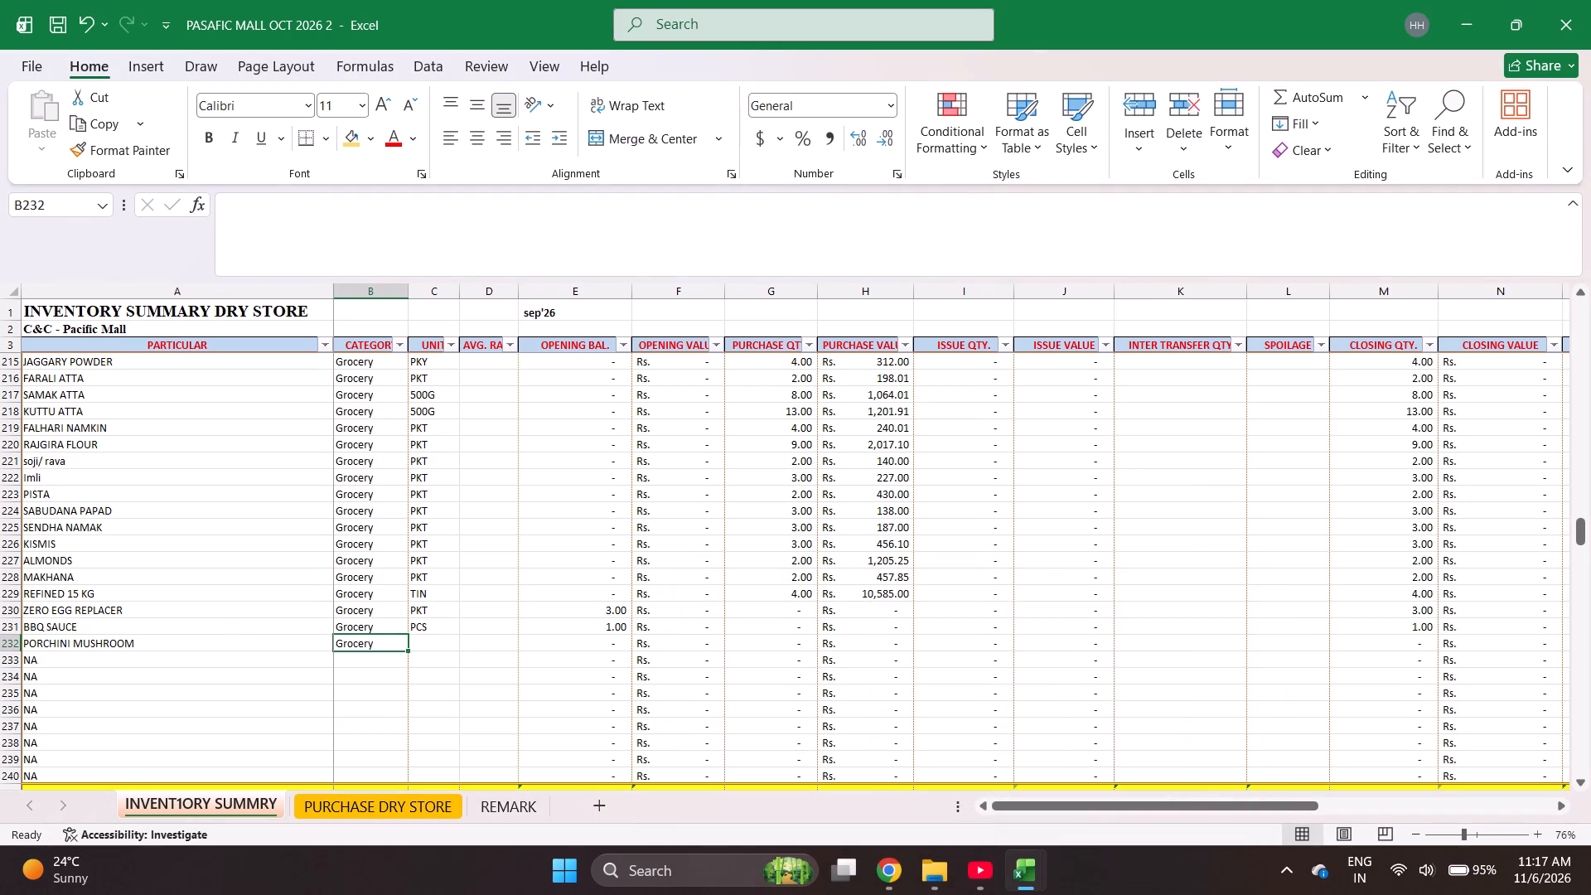
{"action": "type", "text": "KG"}
{"action": "key", "text": "Left"}
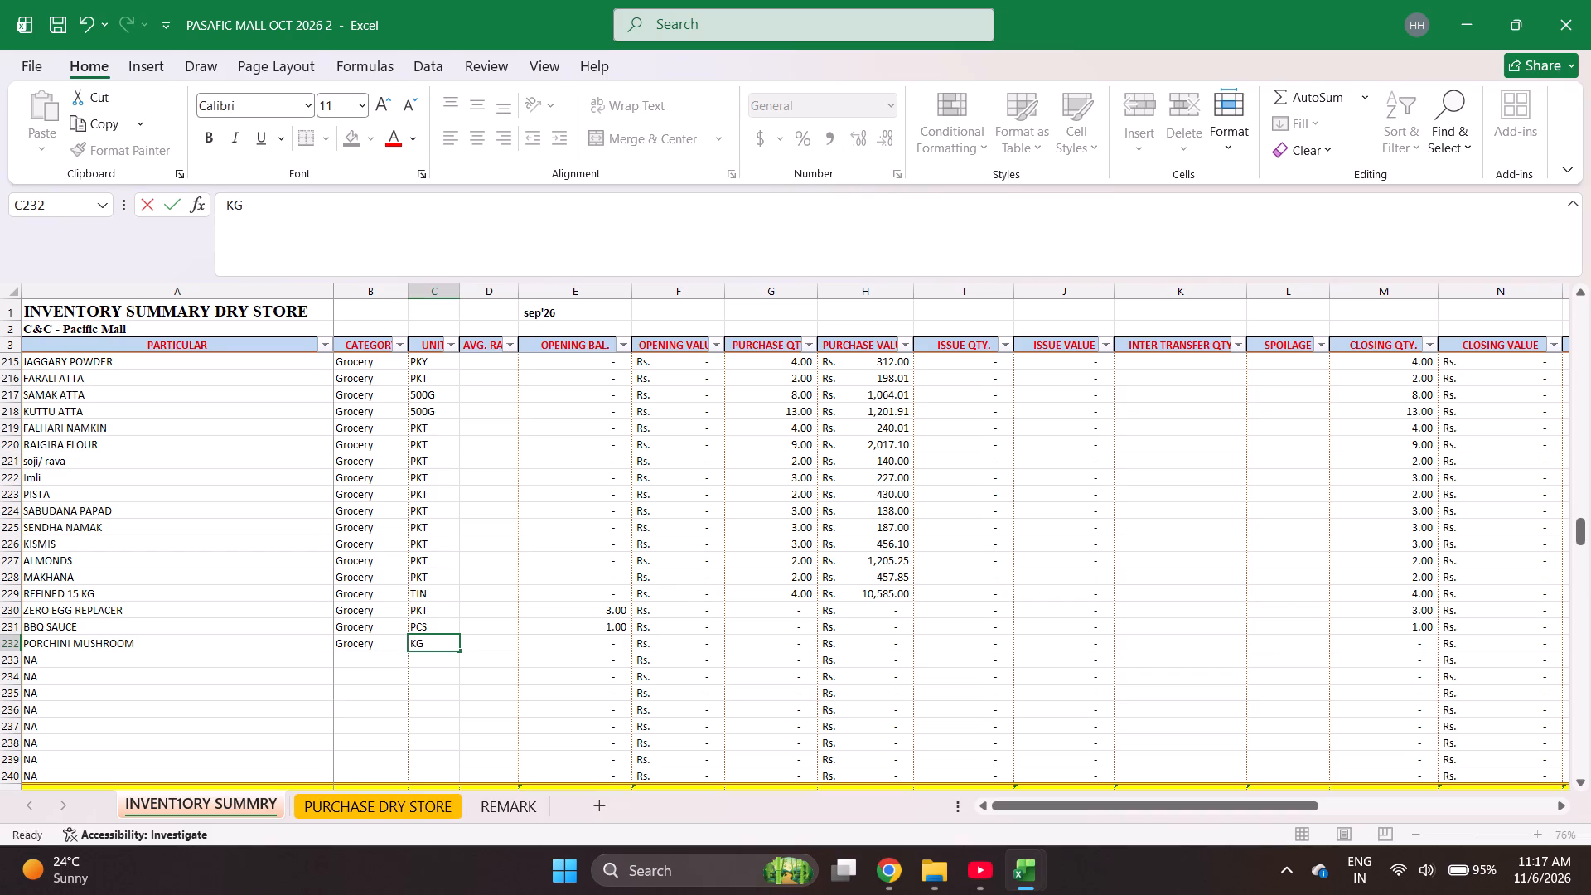
{"action": "key", "text": "Left"}
{"action": "key", "text": "Left"}
{"action": "key", "text": "Left"}
{"action": "key", "text": "Right"}
{"action": "key", "text": "Right"}
{"action": "key", "text": "Right"}
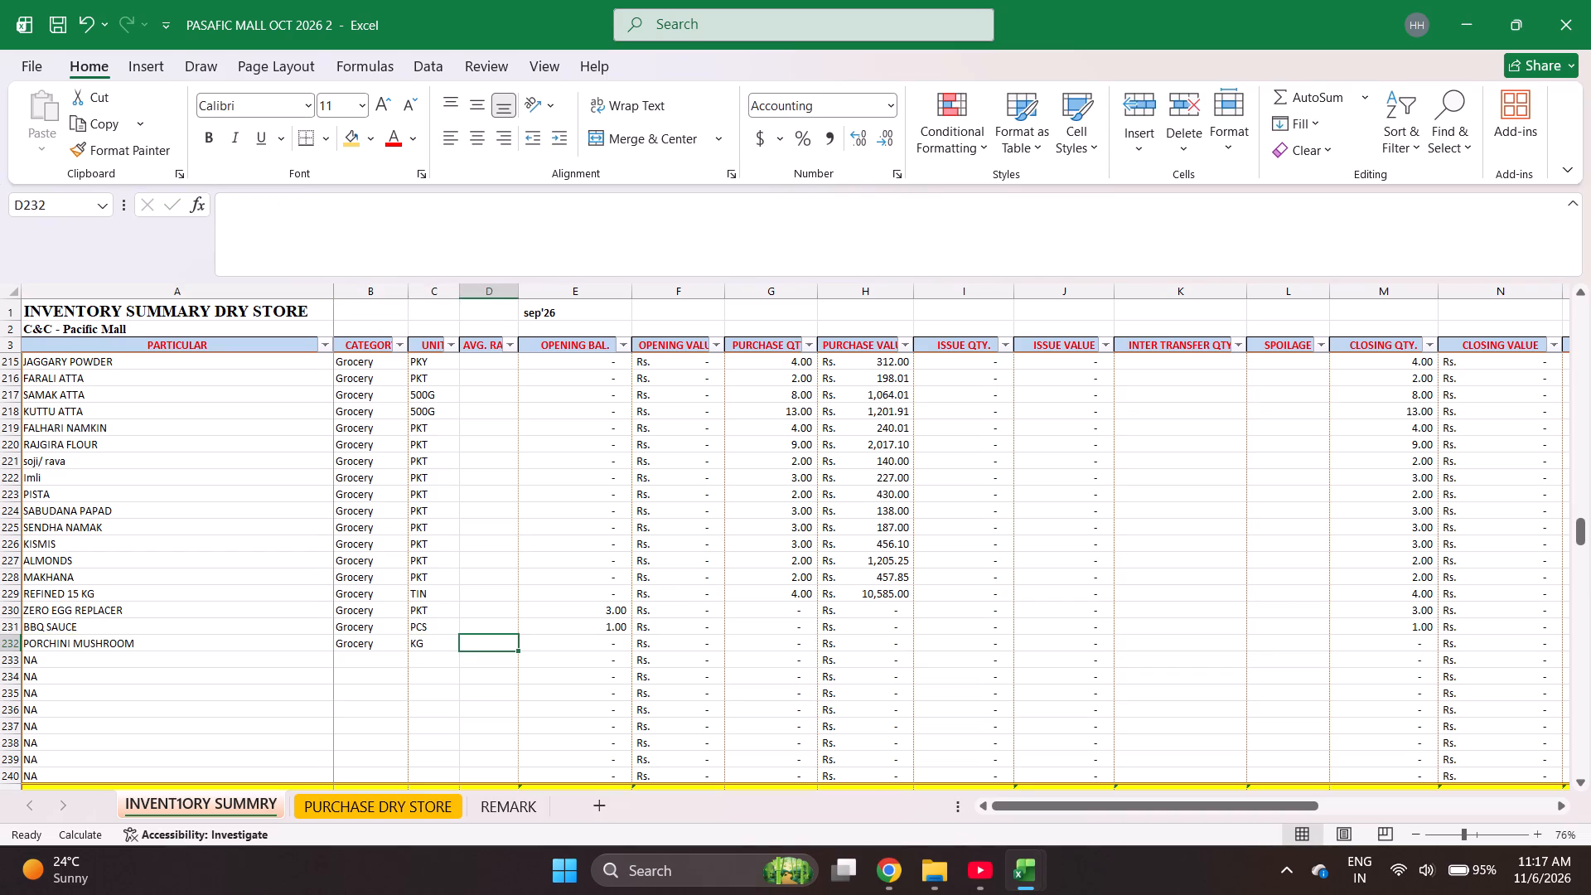
{"action": "key", "text": "Right"}
{"action": "key", "text": "1"}
{"action": "key", "text": "Return"}
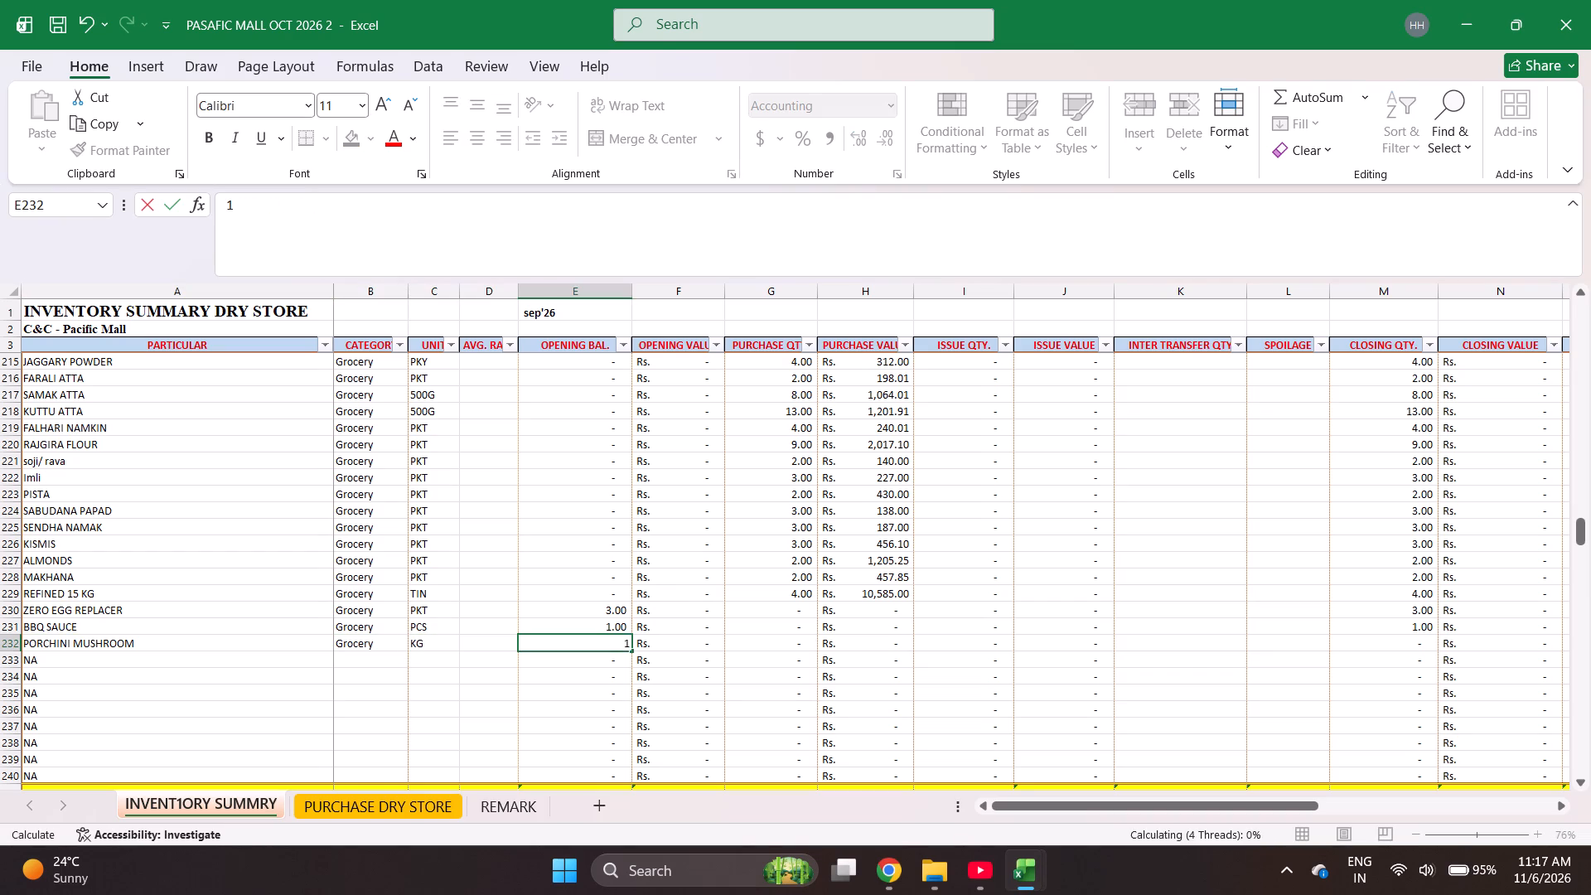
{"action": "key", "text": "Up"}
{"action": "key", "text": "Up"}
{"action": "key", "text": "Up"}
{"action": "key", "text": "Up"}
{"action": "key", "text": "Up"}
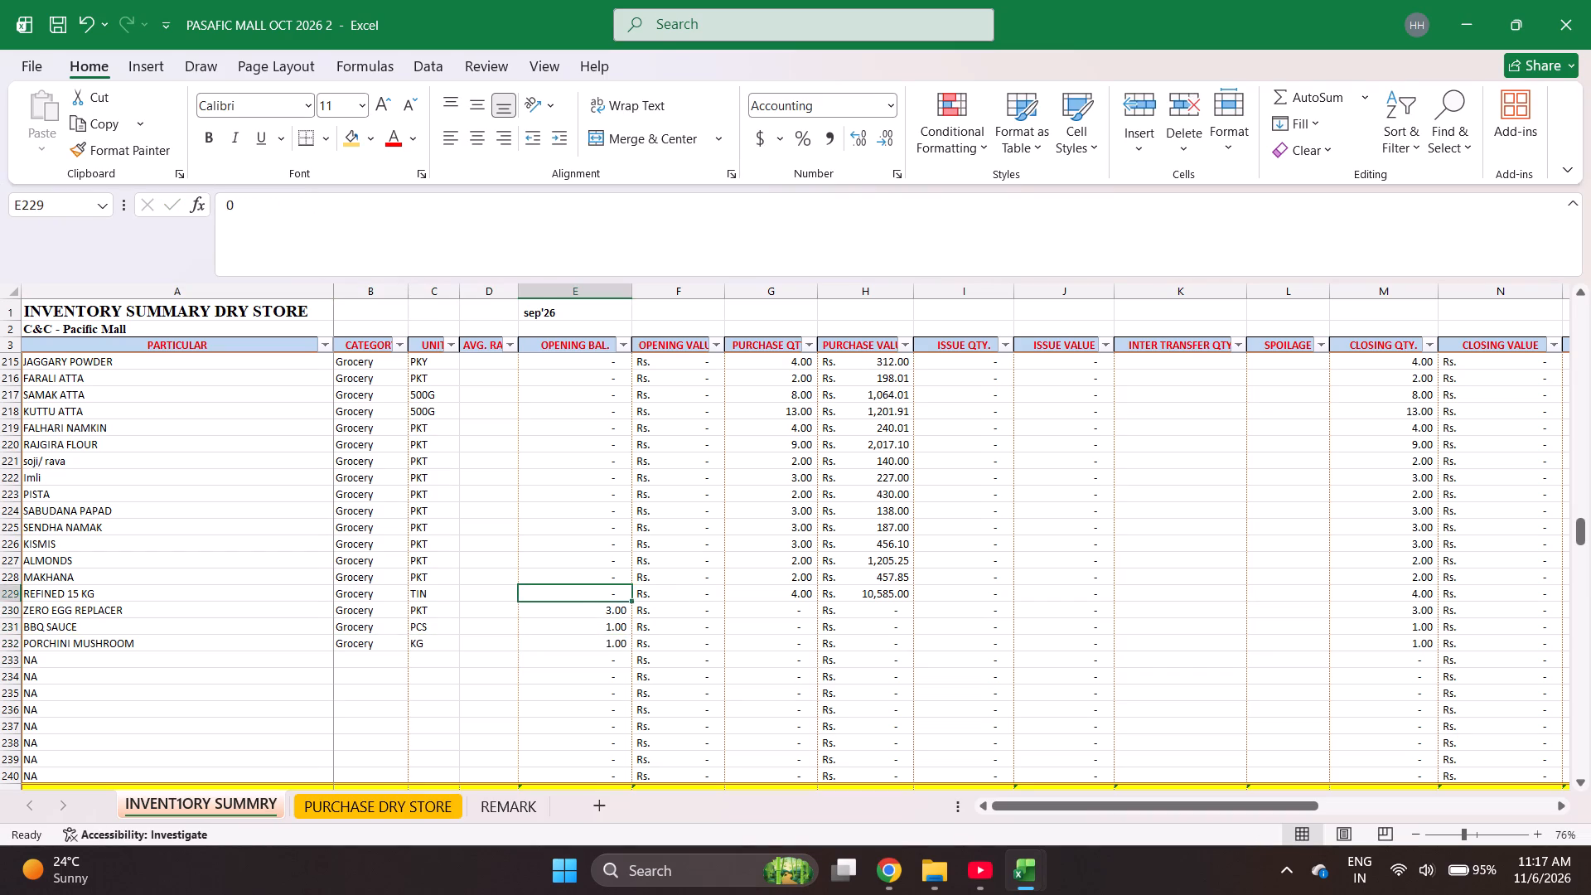
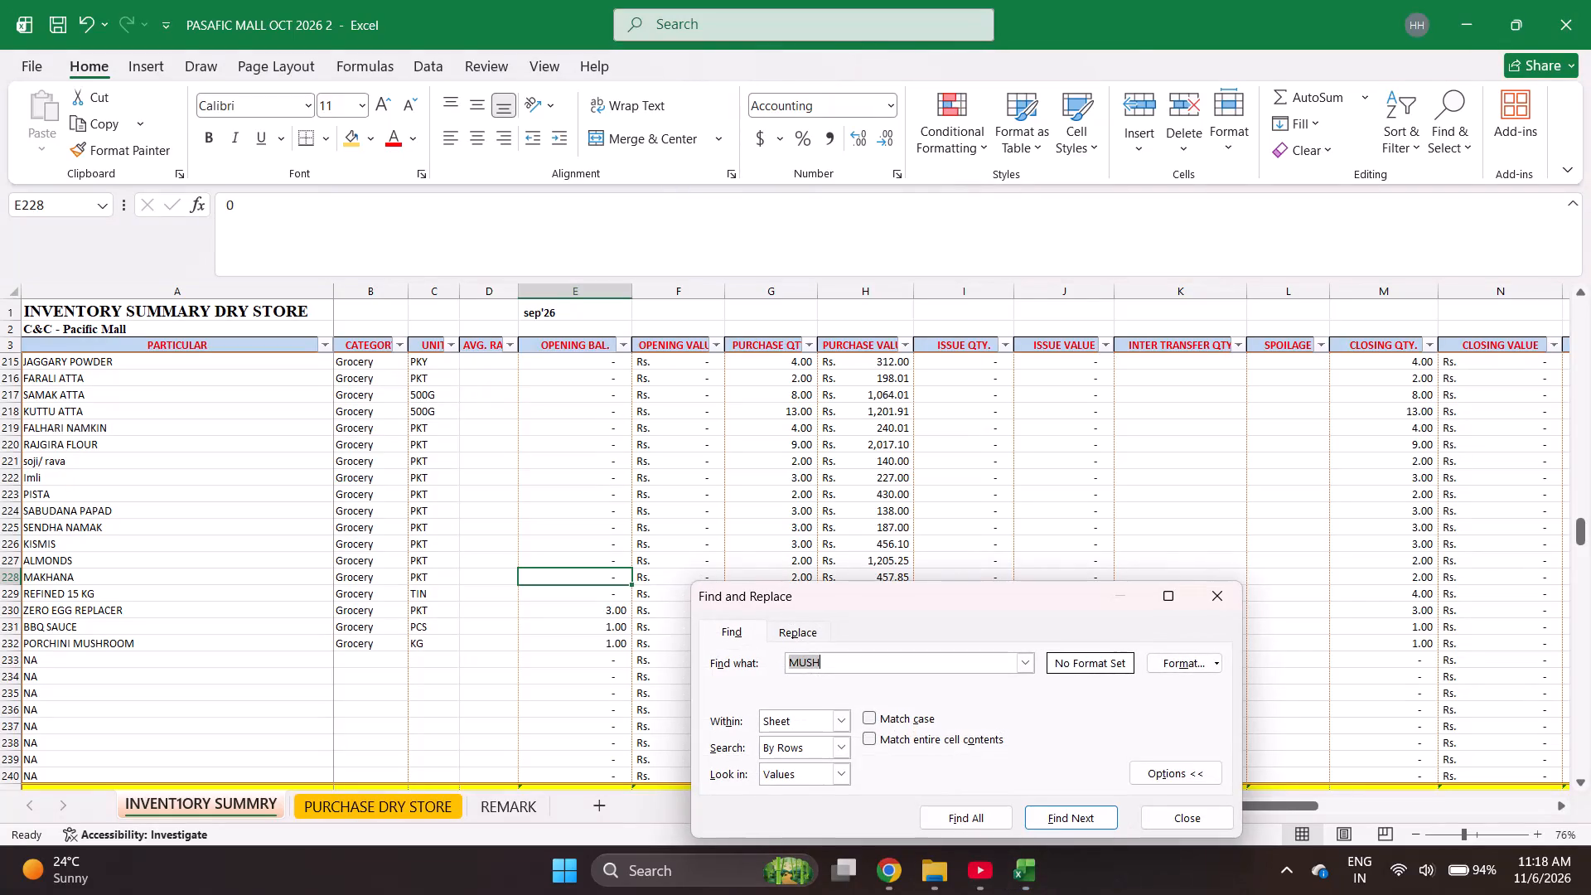
Search the inventory summary sheet for ENGLISH and go to the English Mustard row's opening balance.
{"action": "type", "text": "ENGLISH"}
{"action": "key", "text": "Return"}
{"action": "key", "text": "Escape"}
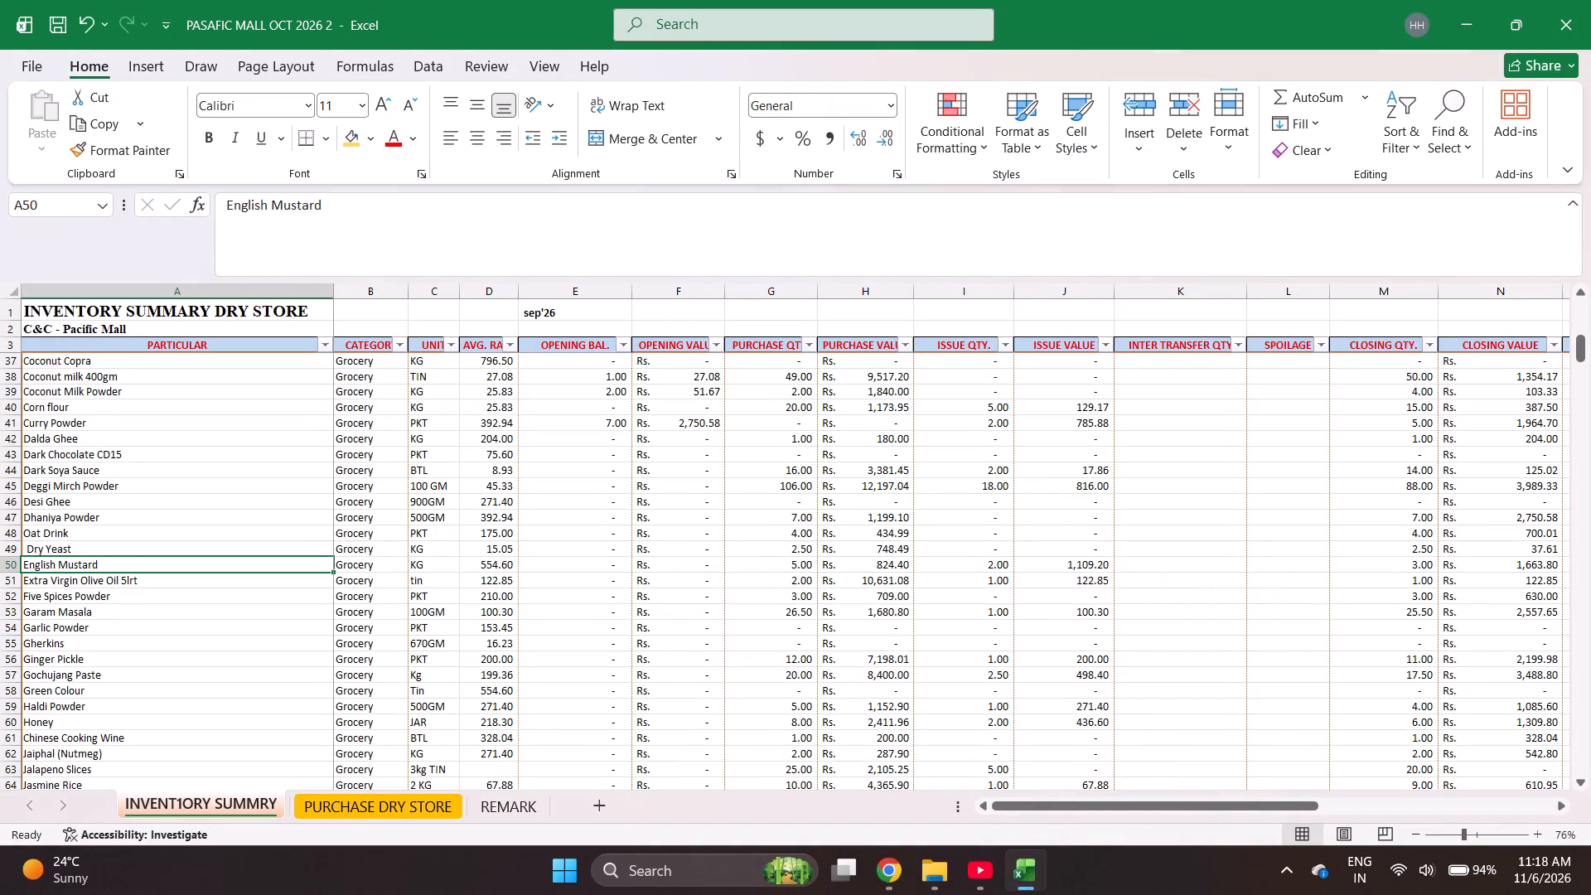
{"action": "key", "text": "Right"}
{"action": "key", "text": "Right"}
{"action": "key", "text": "Right"}
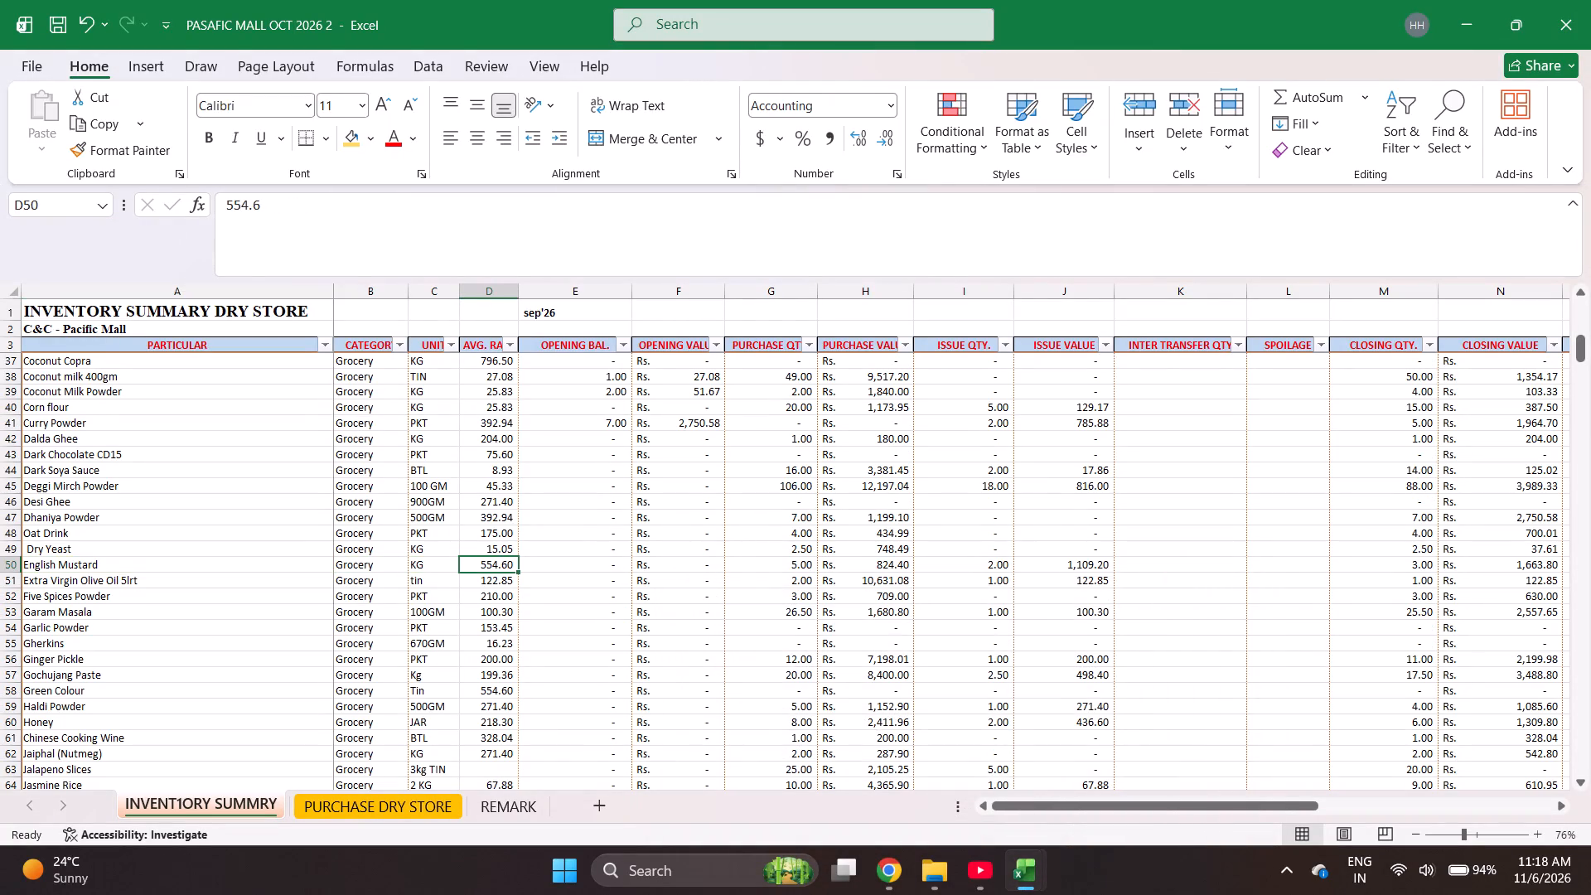
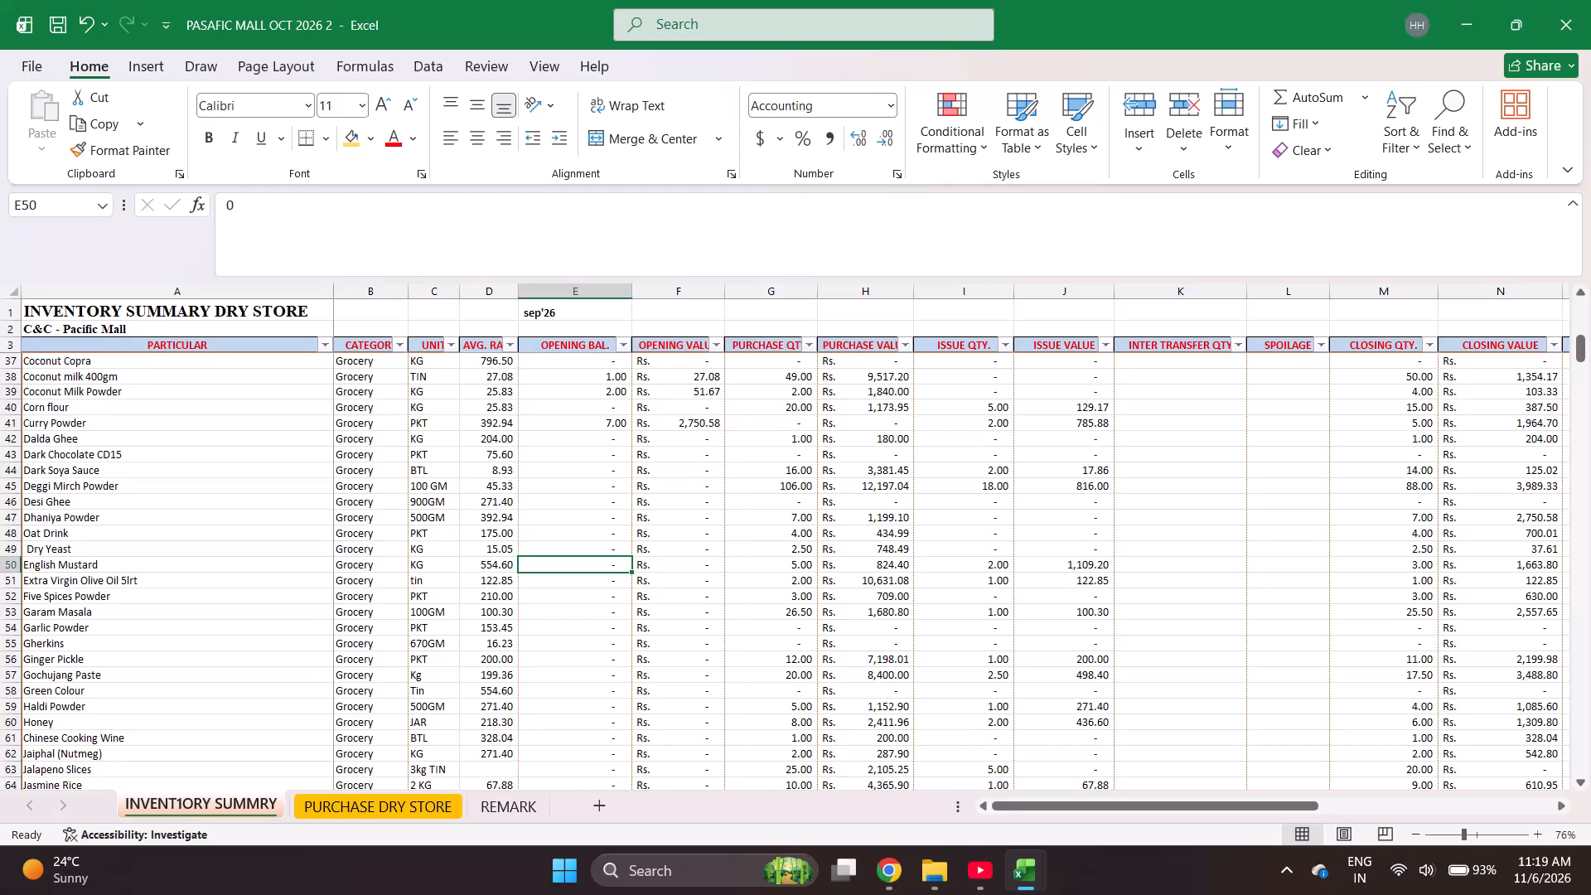
Enter opening balances of 3 for English Mustard and 1 for Extra Virgin Olive Oil 5lrt.
{"action": "key", "text": "3"}
{"action": "key", "text": "Return"}
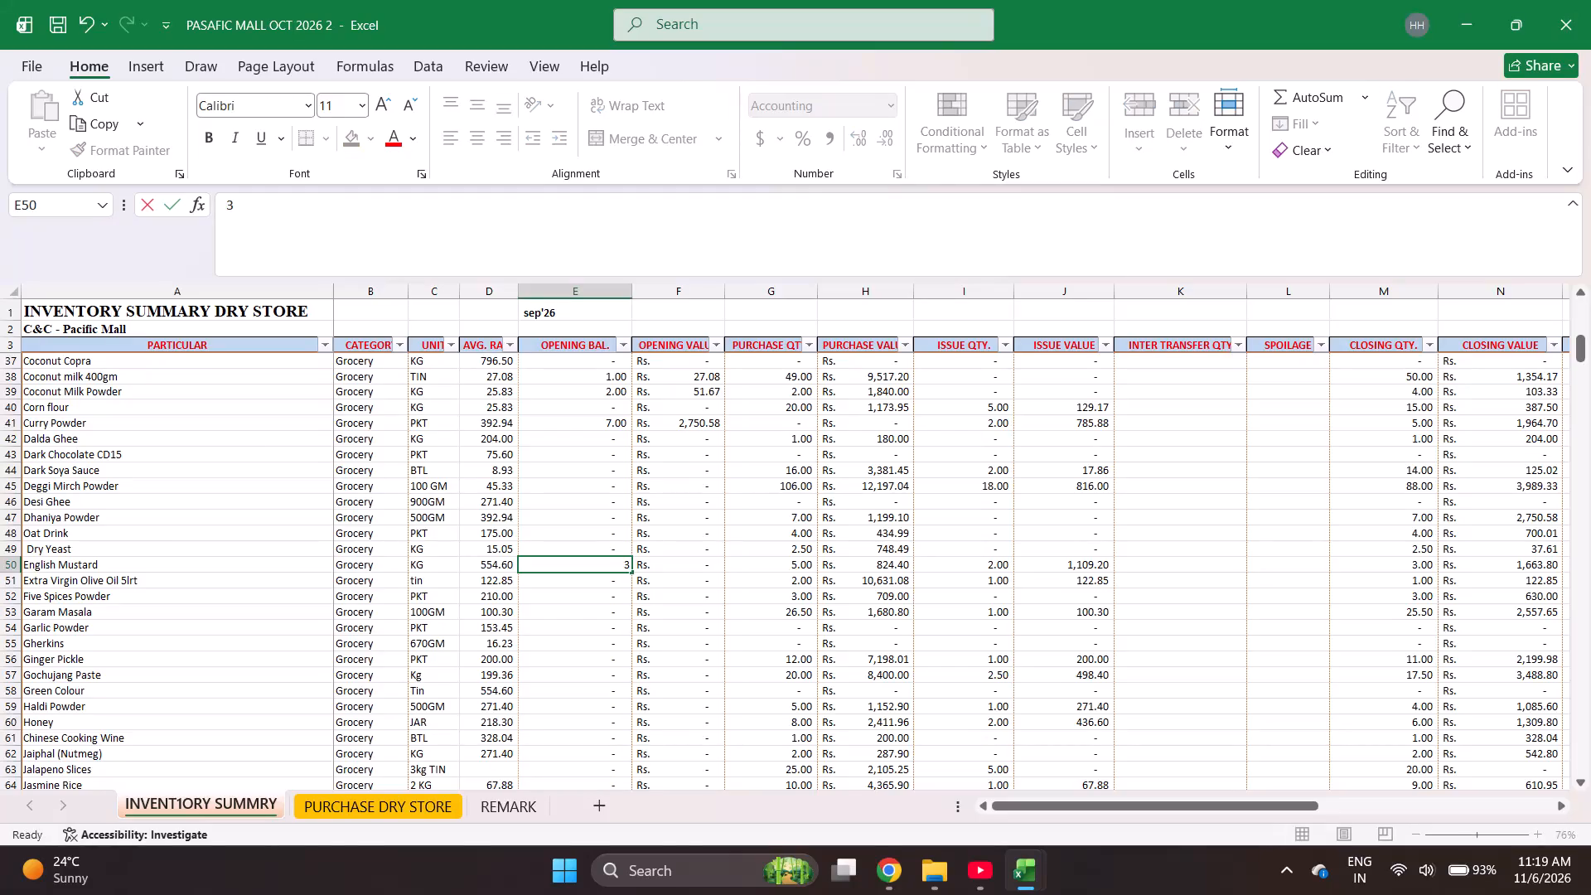
{"action": "key", "text": "1"}
{"action": "key", "text": "Return"}
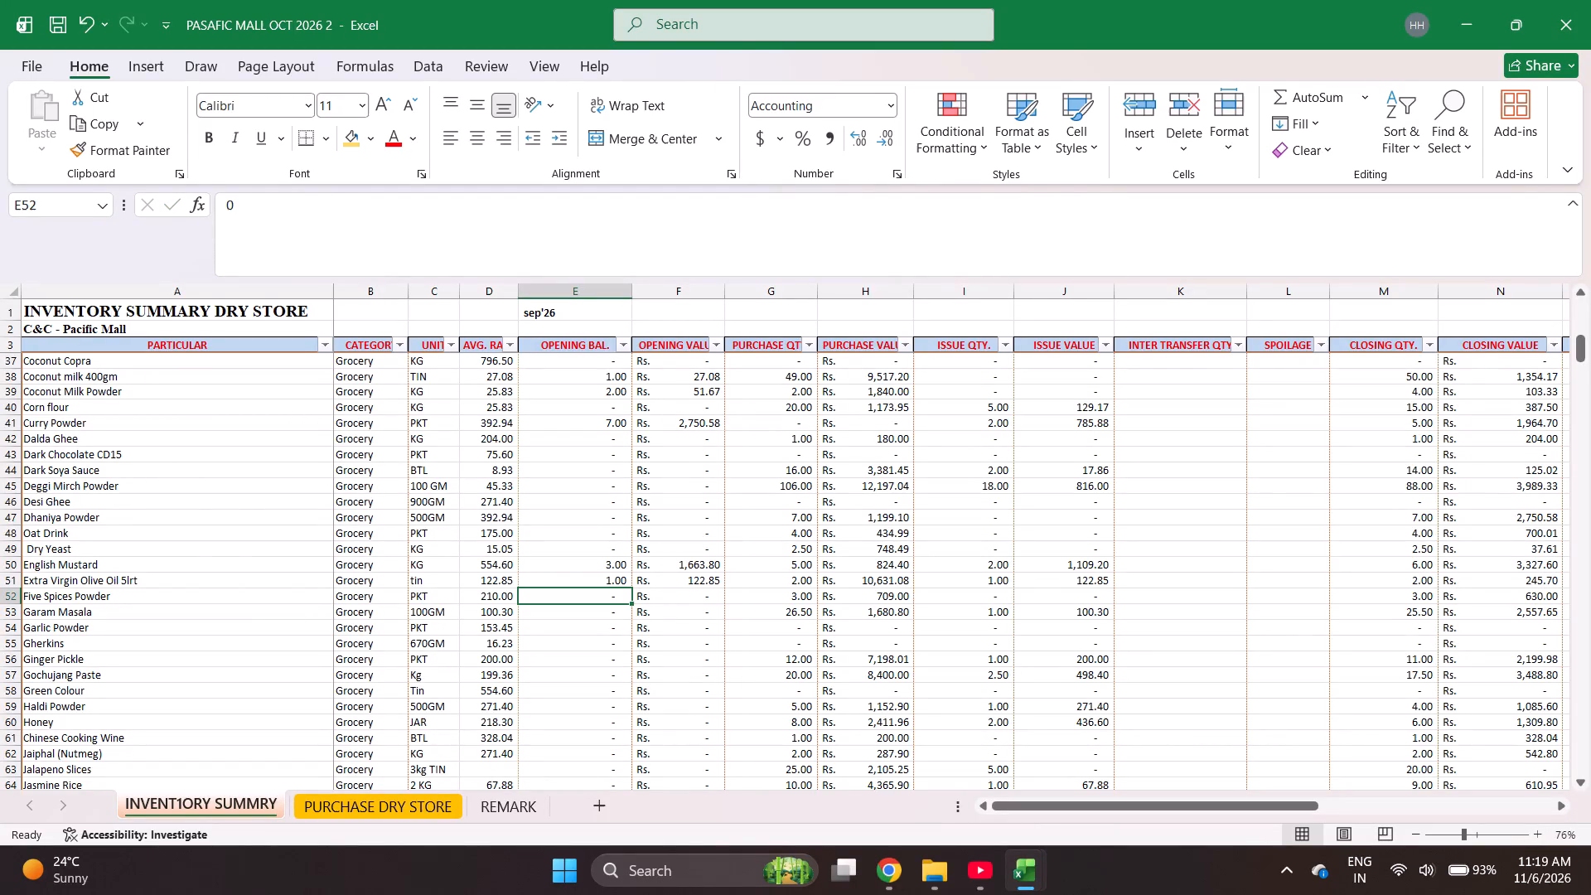
Enter opening balances of 1 for Gherkins and 5 for Gochujang Paste, skipping the other items between them.
{"action": "key", "text": "Return"}
{"action": "key", "text": "Return"}
{"action": "key", "text": "Return"}
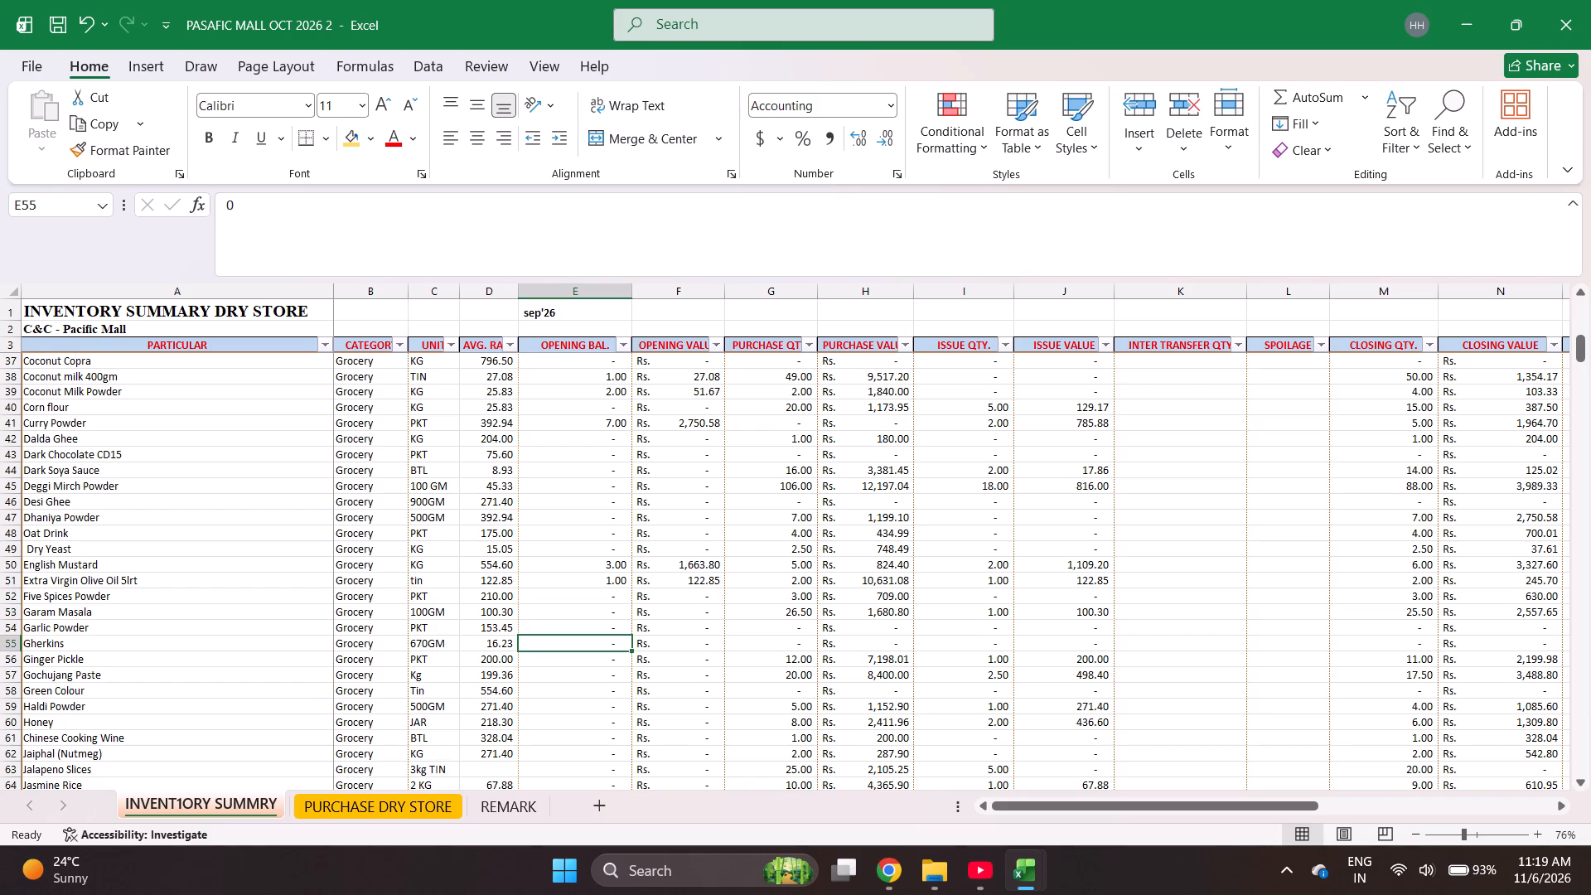
{"action": "key", "text": "1"}
{"action": "key", "text": "Return"}
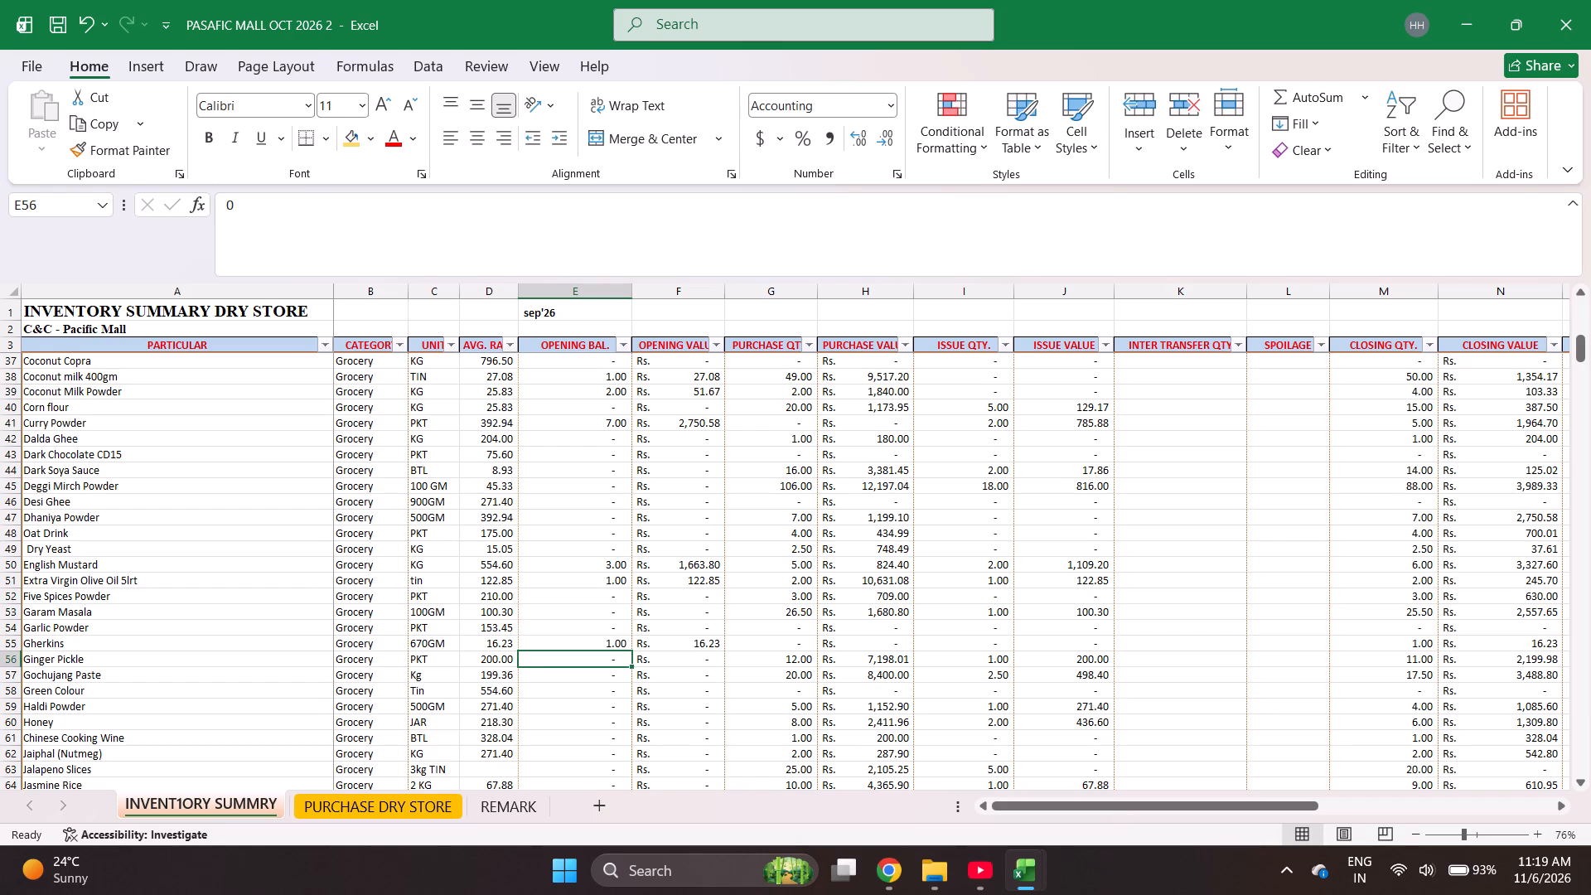
{"action": "key", "text": "Return"}
{"action": "key", "text": "5"}
{"action": "key", "text": "Return"}
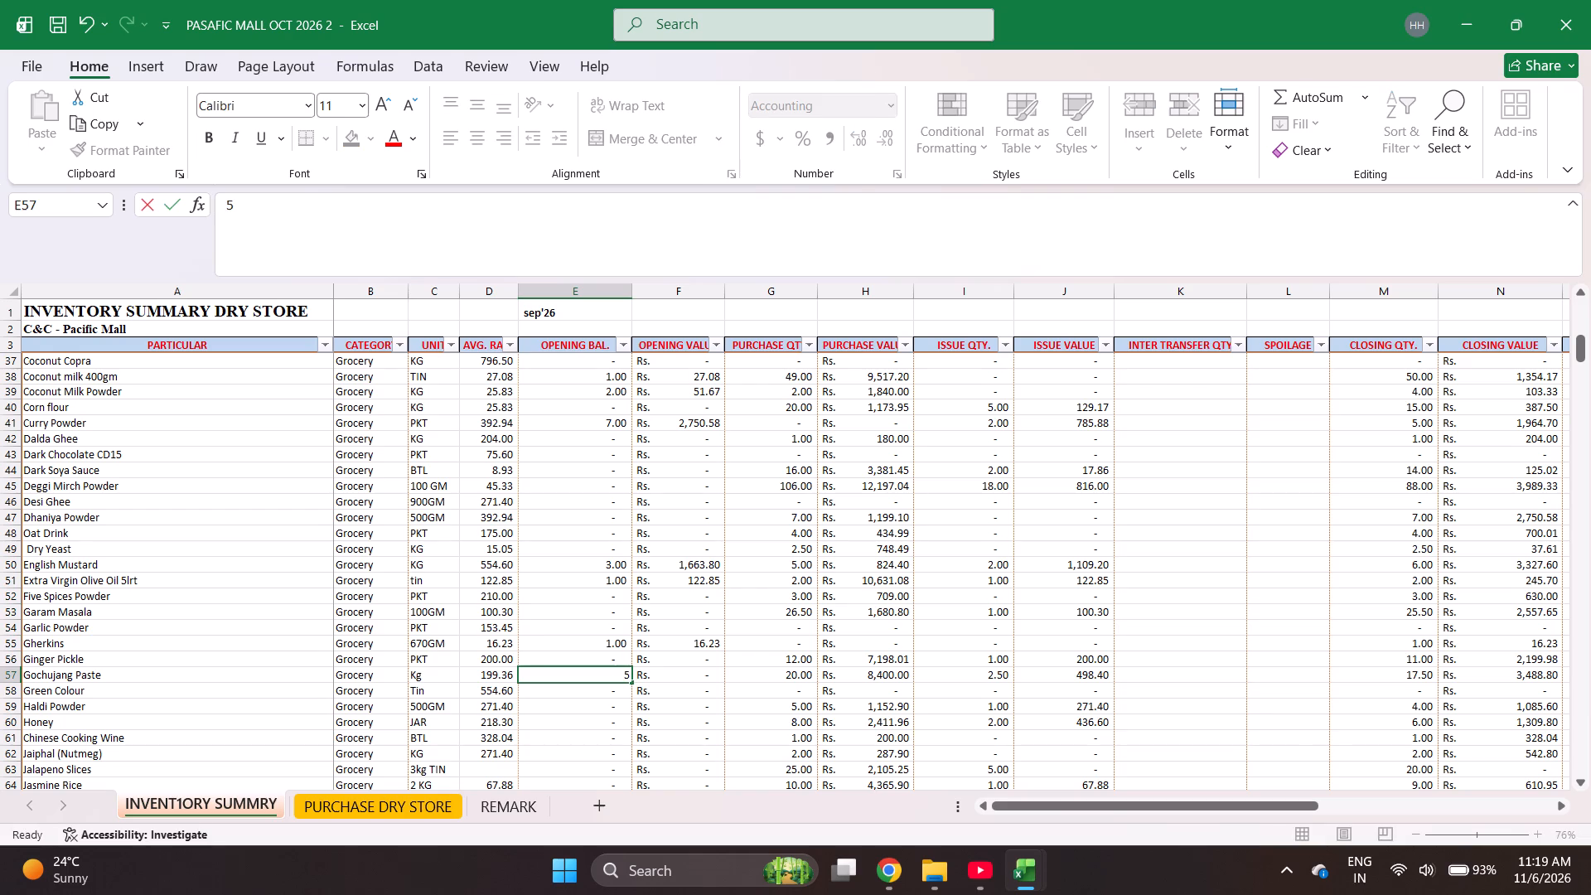
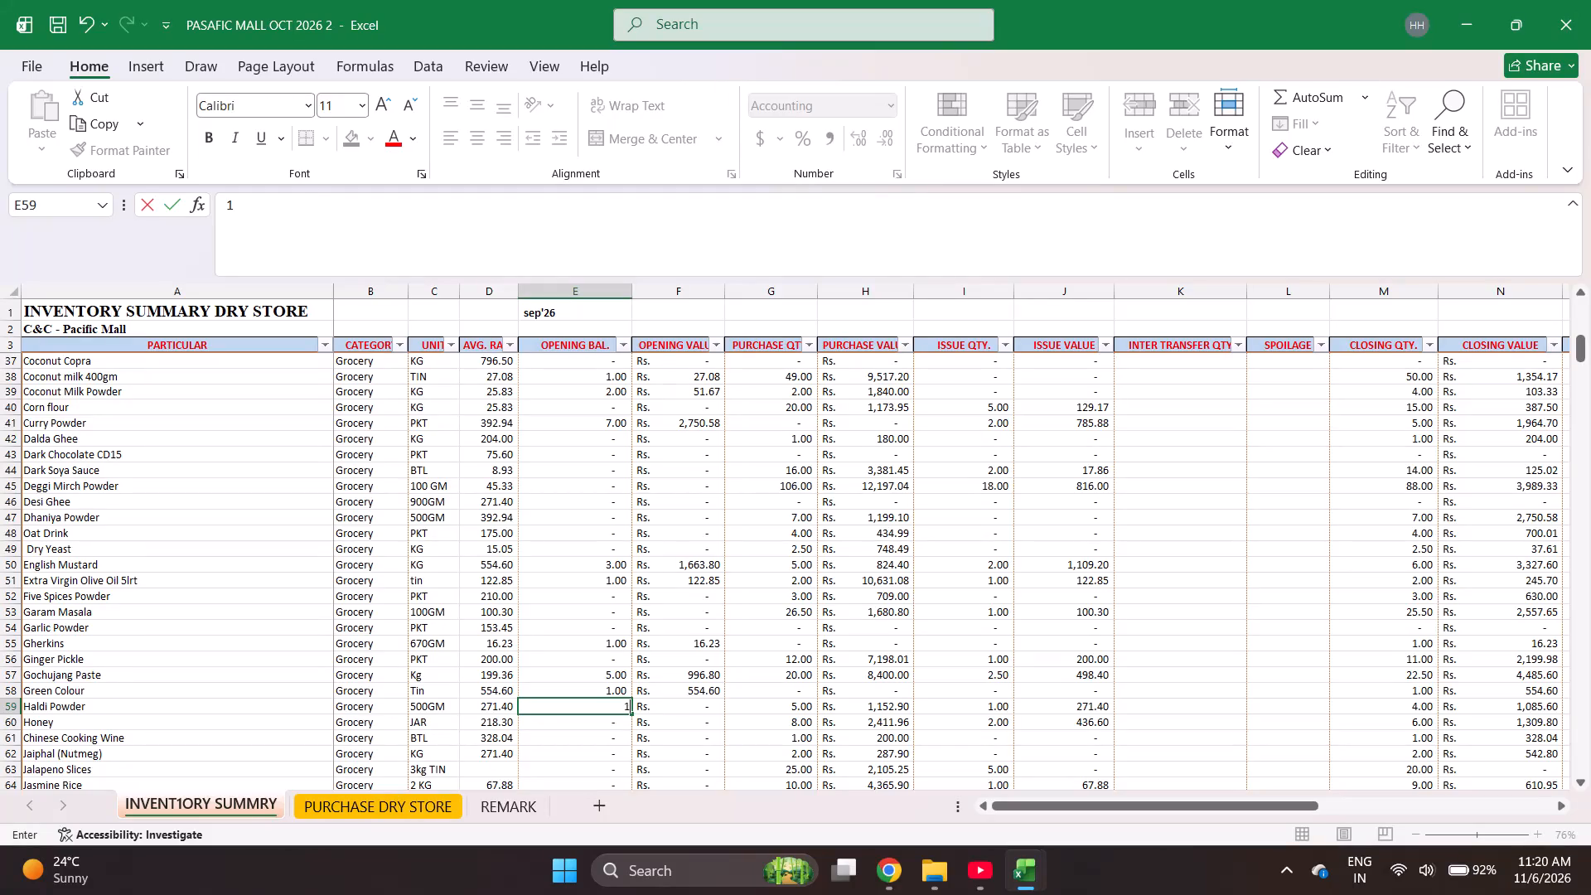
Enter opening balances of 1 for Haldi Powder and 15 for Jalapeno Slices, skipping the items between them.
{"action": "key", "text": "Return"}
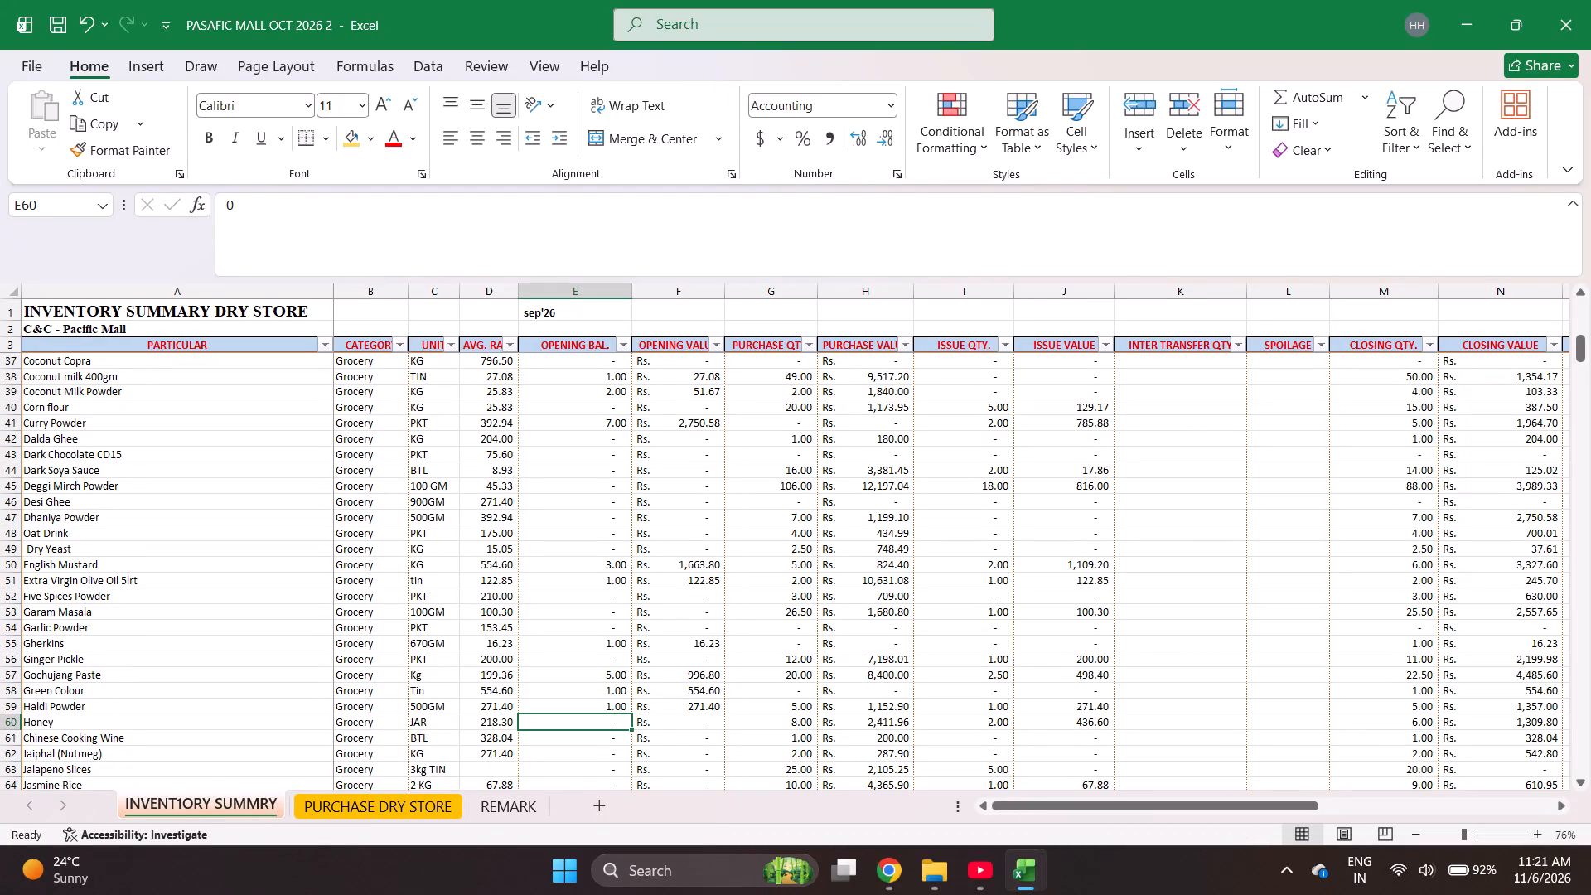
{"action": "key", "text": "Return"}
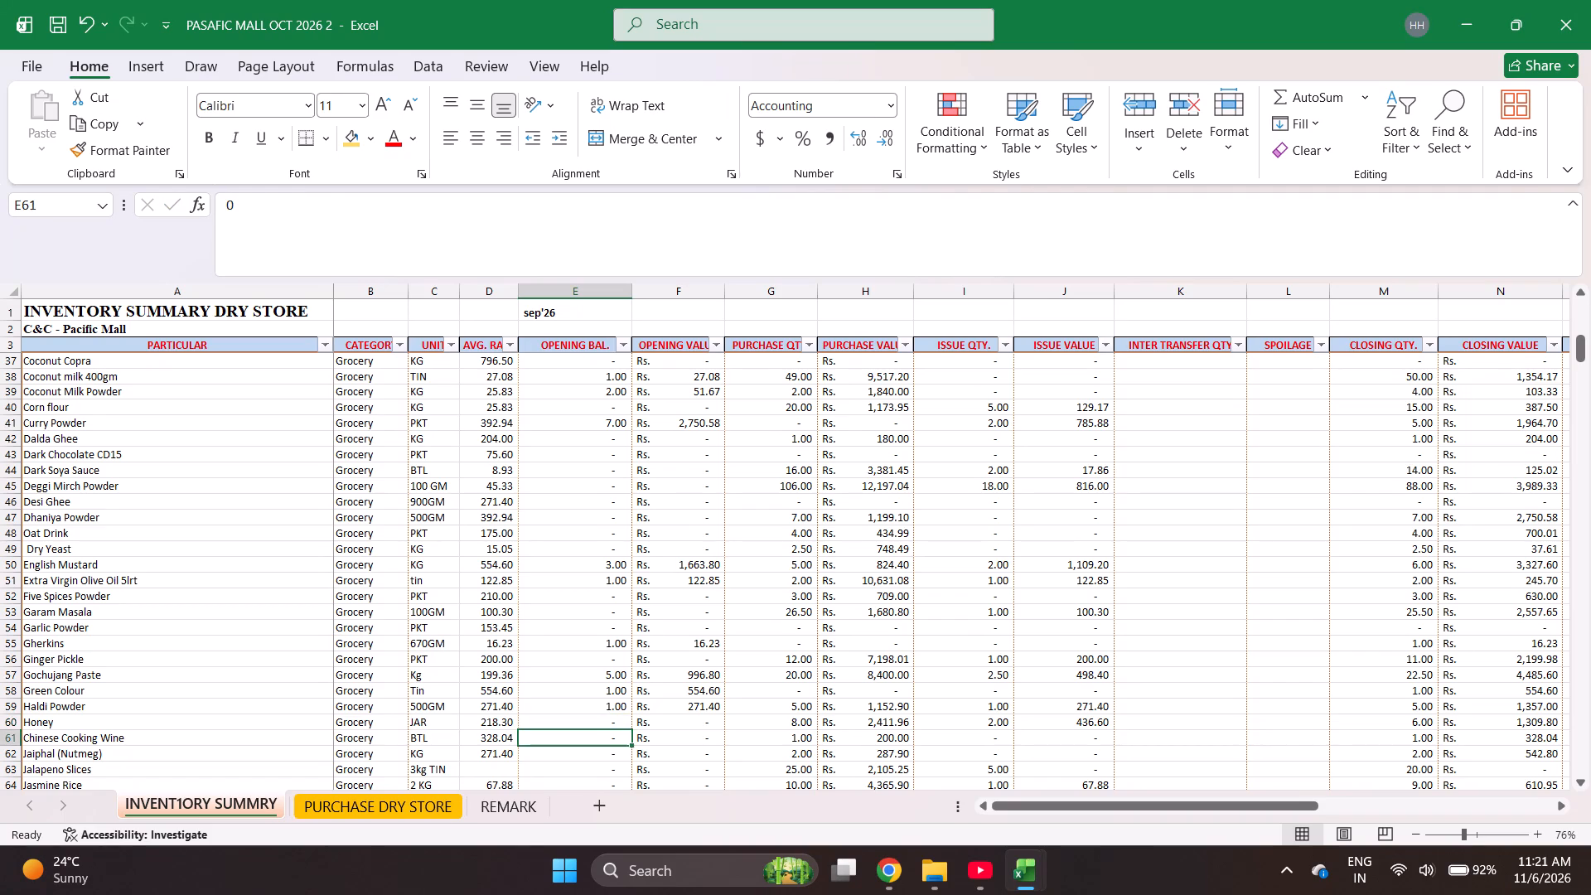
{"action": "key", "text": "Return"}
{"action": "key", "text": "Return"}
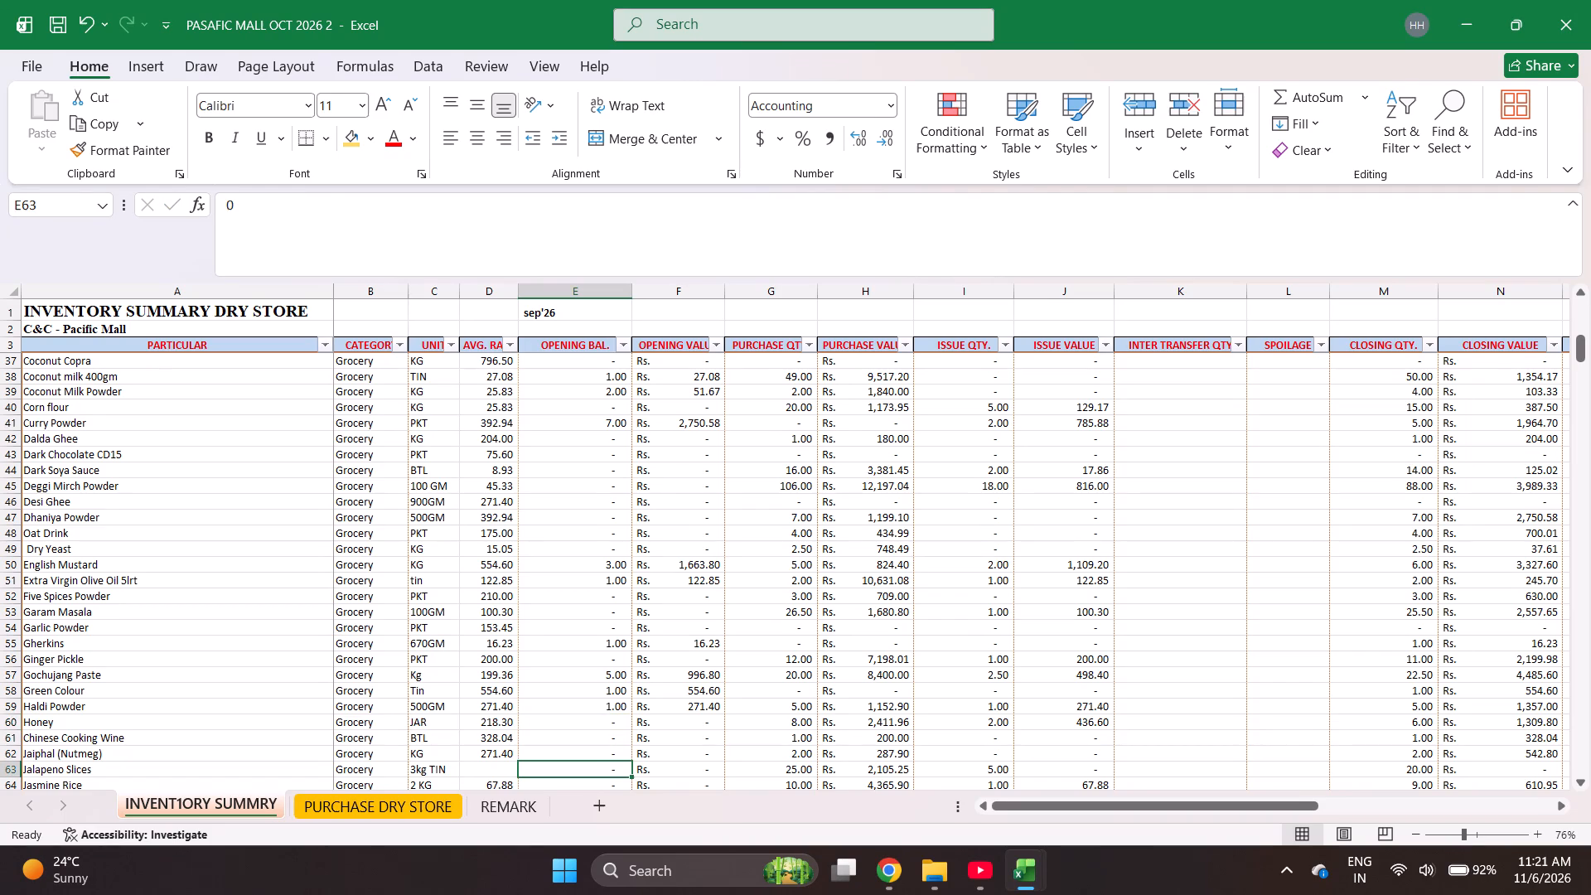
{"action": "type", "text": "15"}
{"action": "key", "text": "Return"}
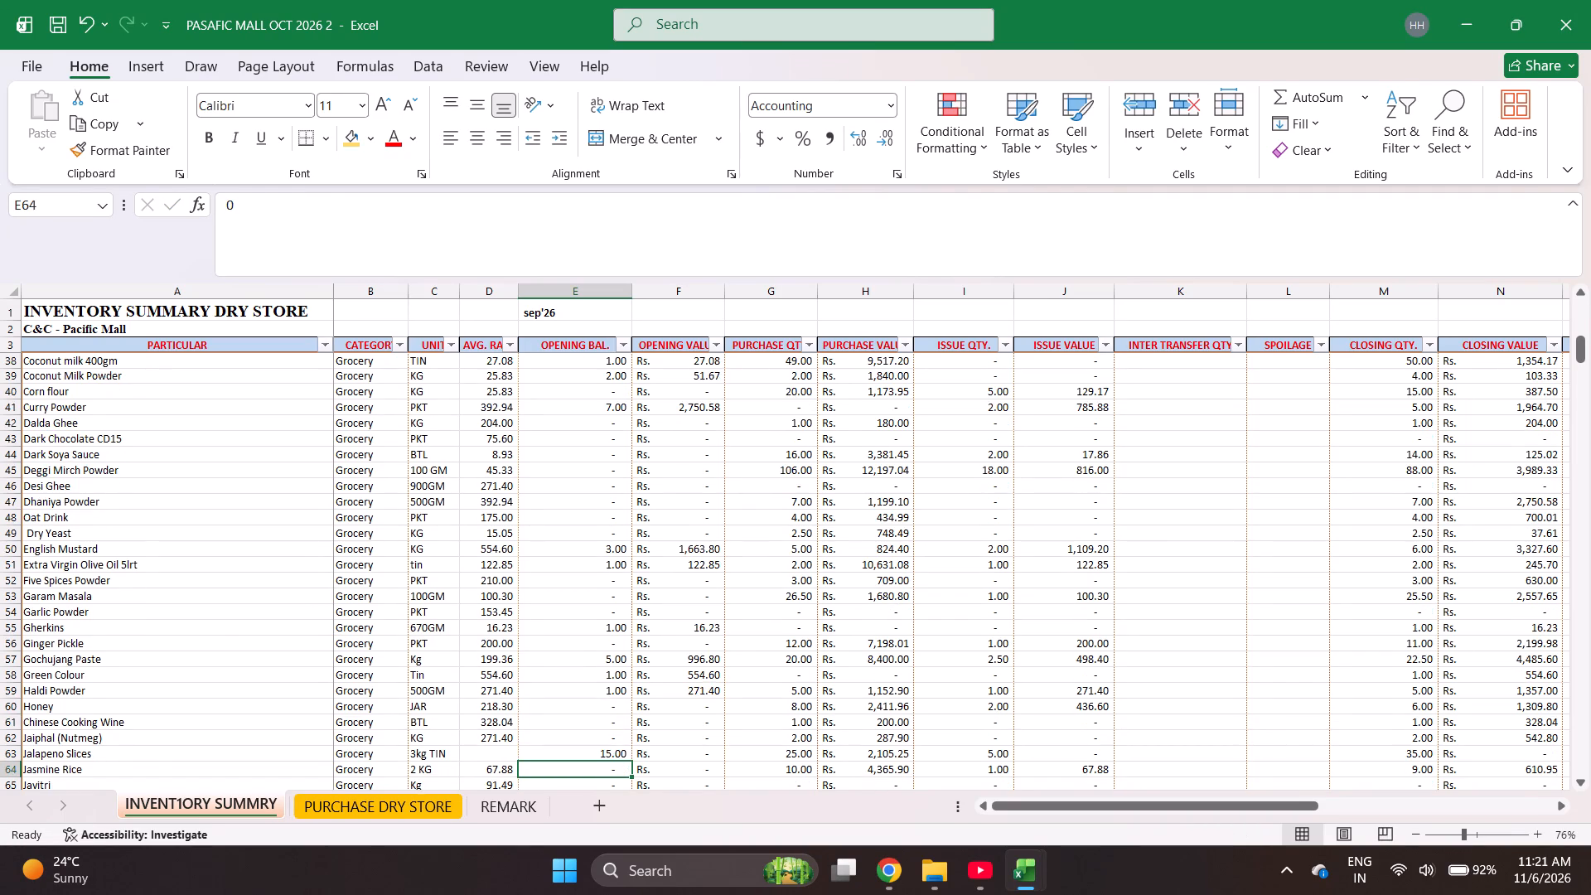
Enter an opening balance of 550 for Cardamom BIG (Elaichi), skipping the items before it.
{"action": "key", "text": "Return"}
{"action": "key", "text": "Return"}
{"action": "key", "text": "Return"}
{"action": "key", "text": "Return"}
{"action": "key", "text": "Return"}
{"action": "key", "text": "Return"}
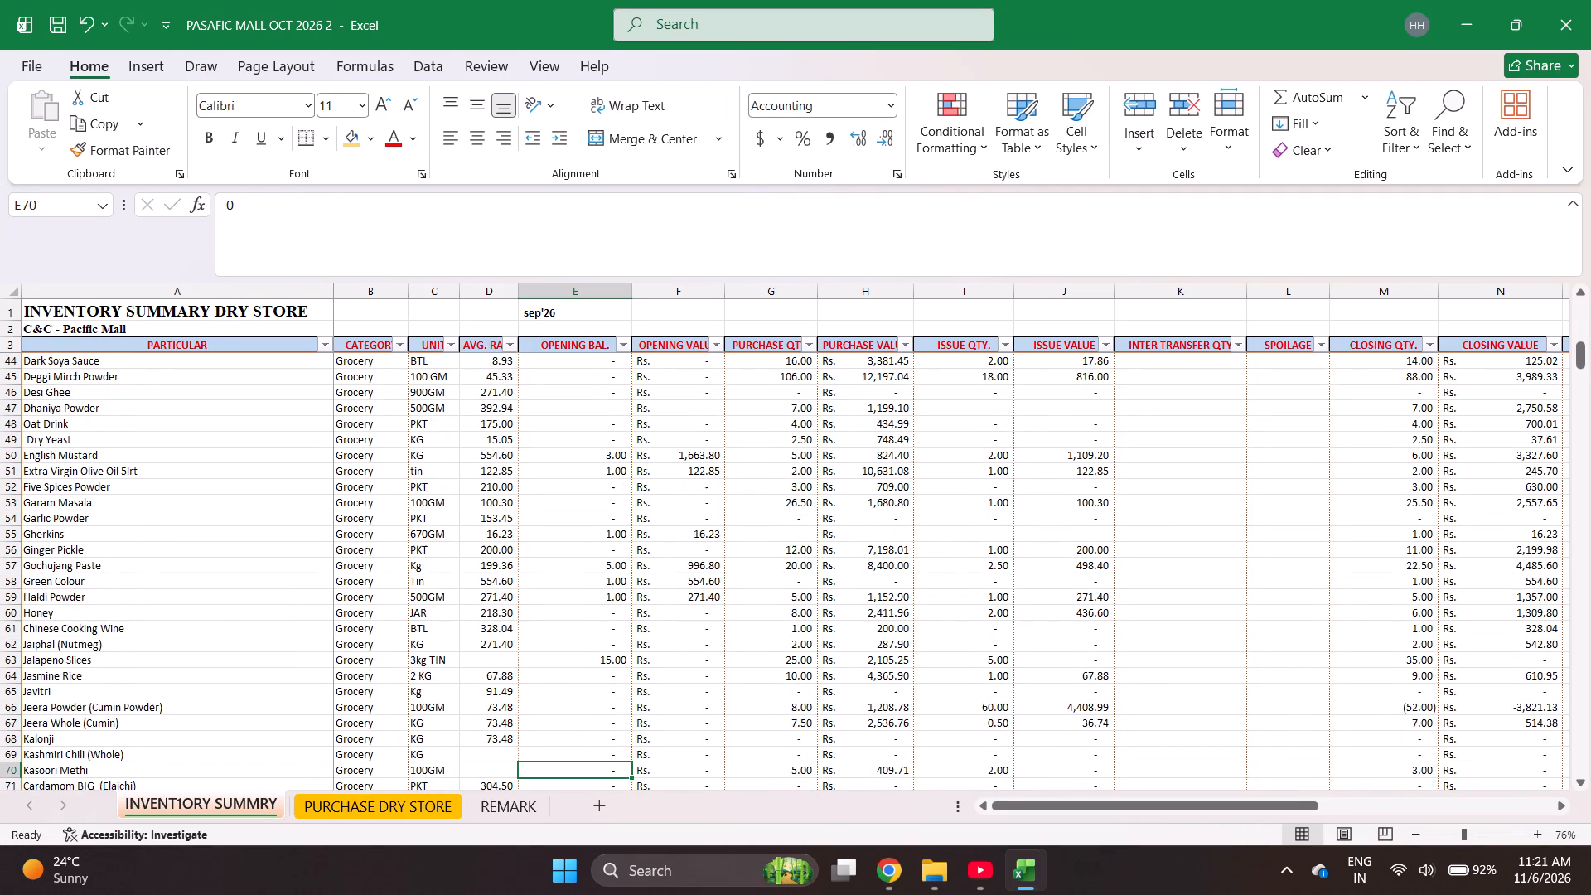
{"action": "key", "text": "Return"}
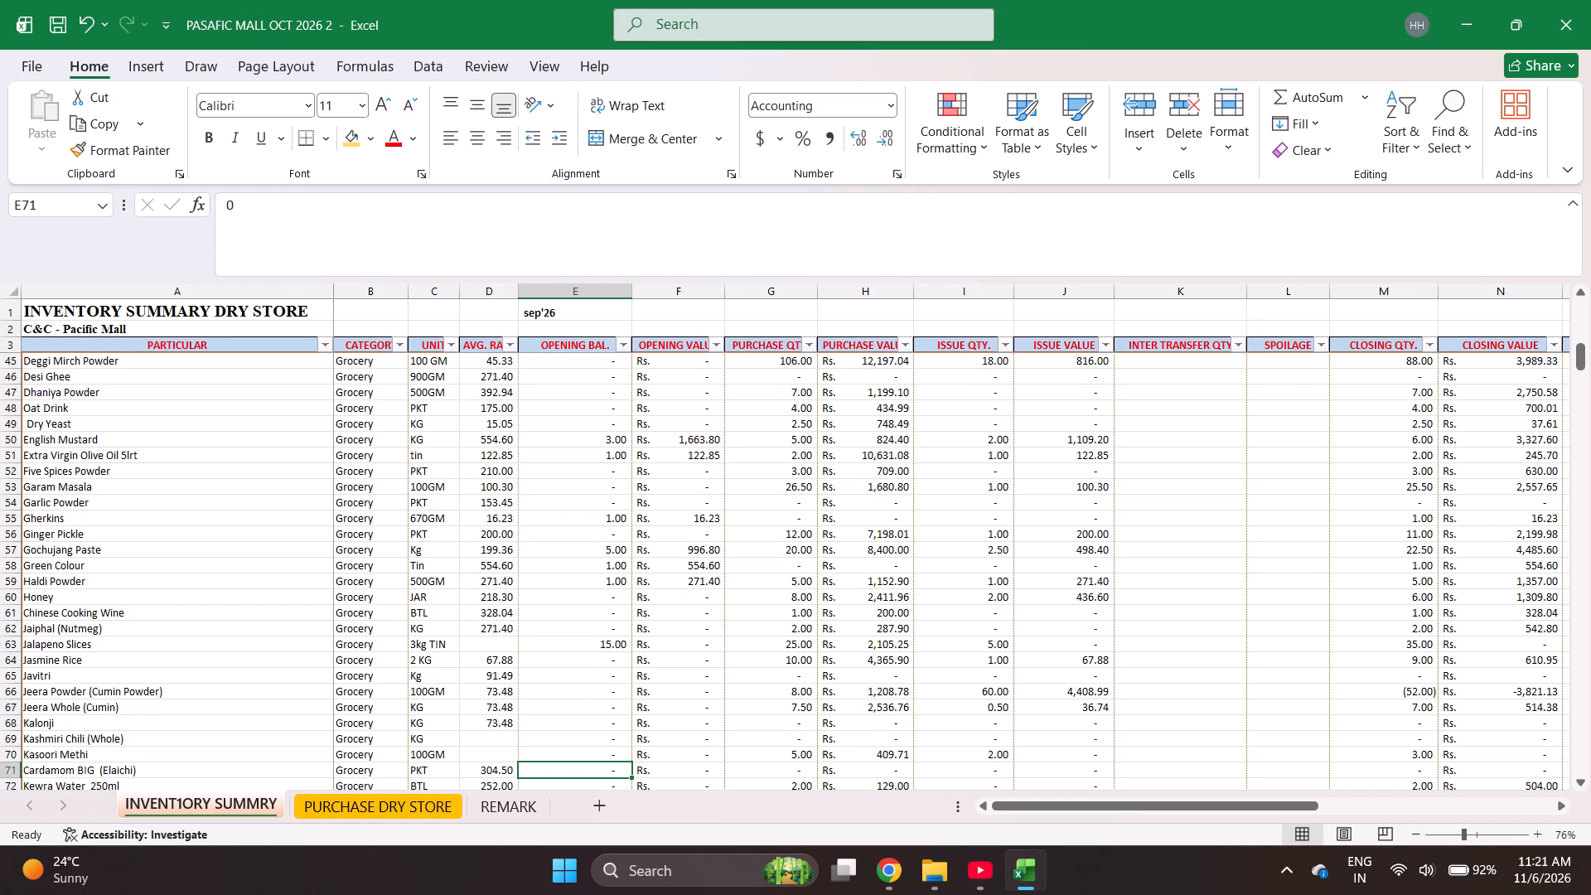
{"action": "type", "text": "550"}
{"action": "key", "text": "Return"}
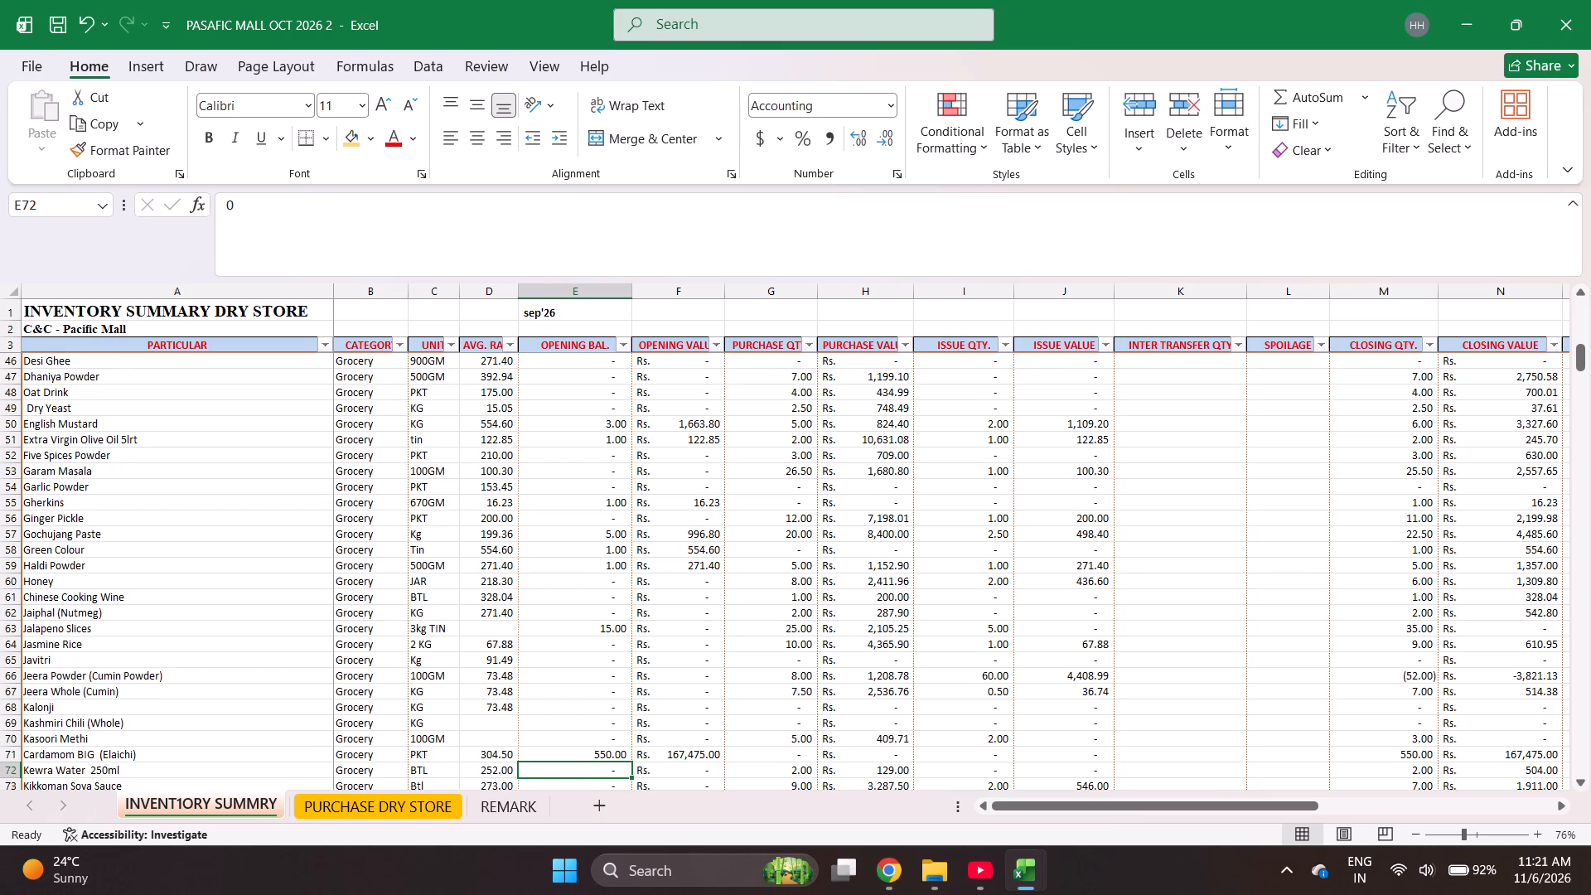
Set the opening balance of Cardamom BIG (Elaichi) to 0.55.
{"action": "key", "text": "Up"}
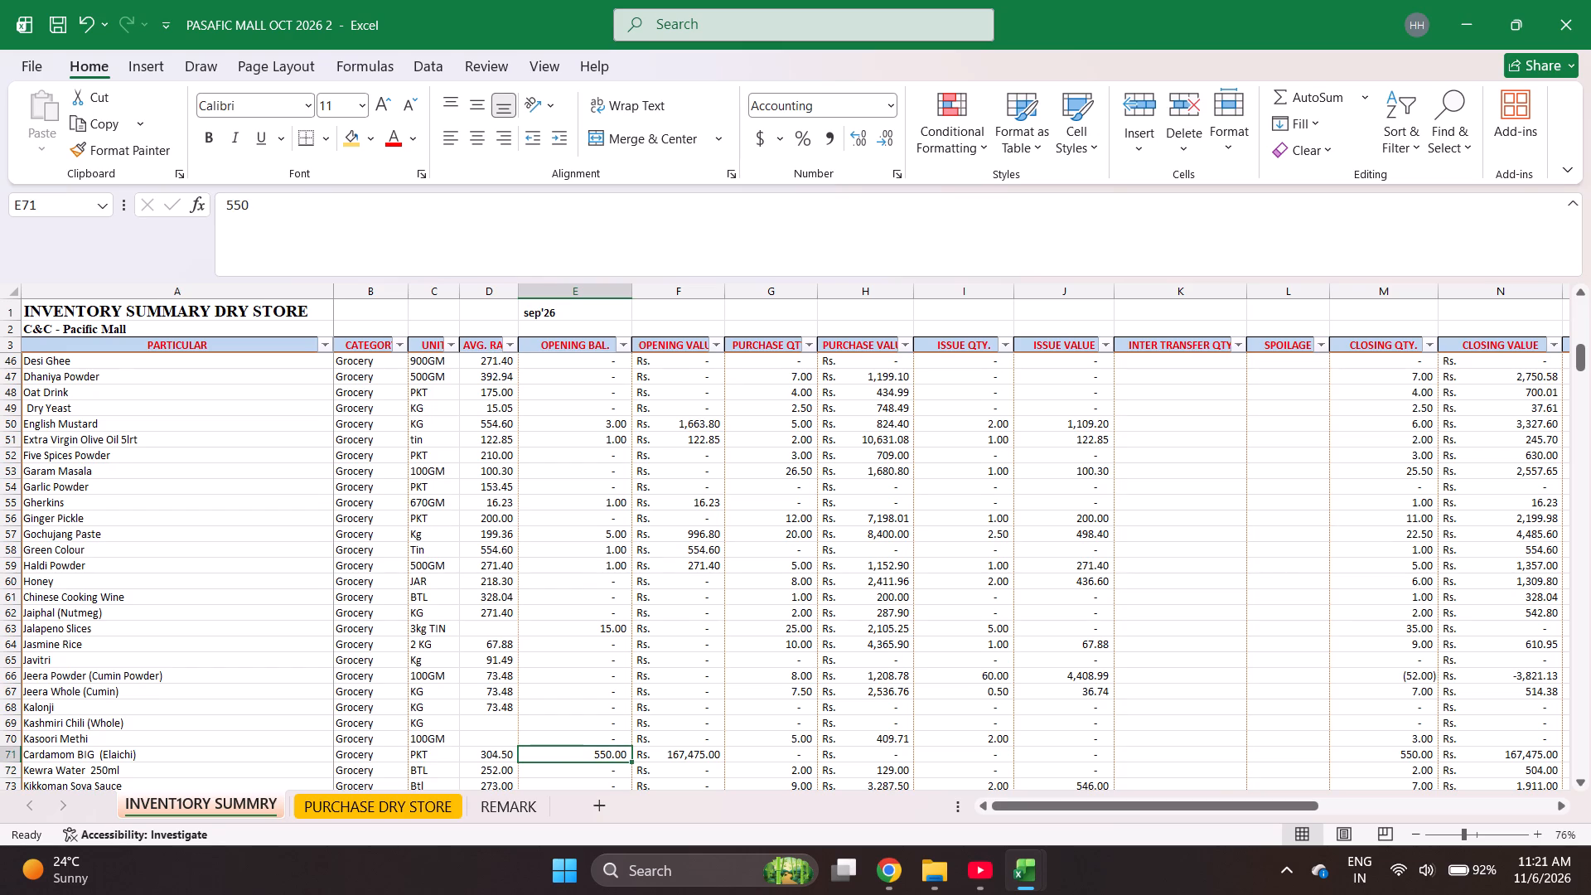
{"action": "type", "text": "0.55"}
{"action": "key", "text": "Return"}
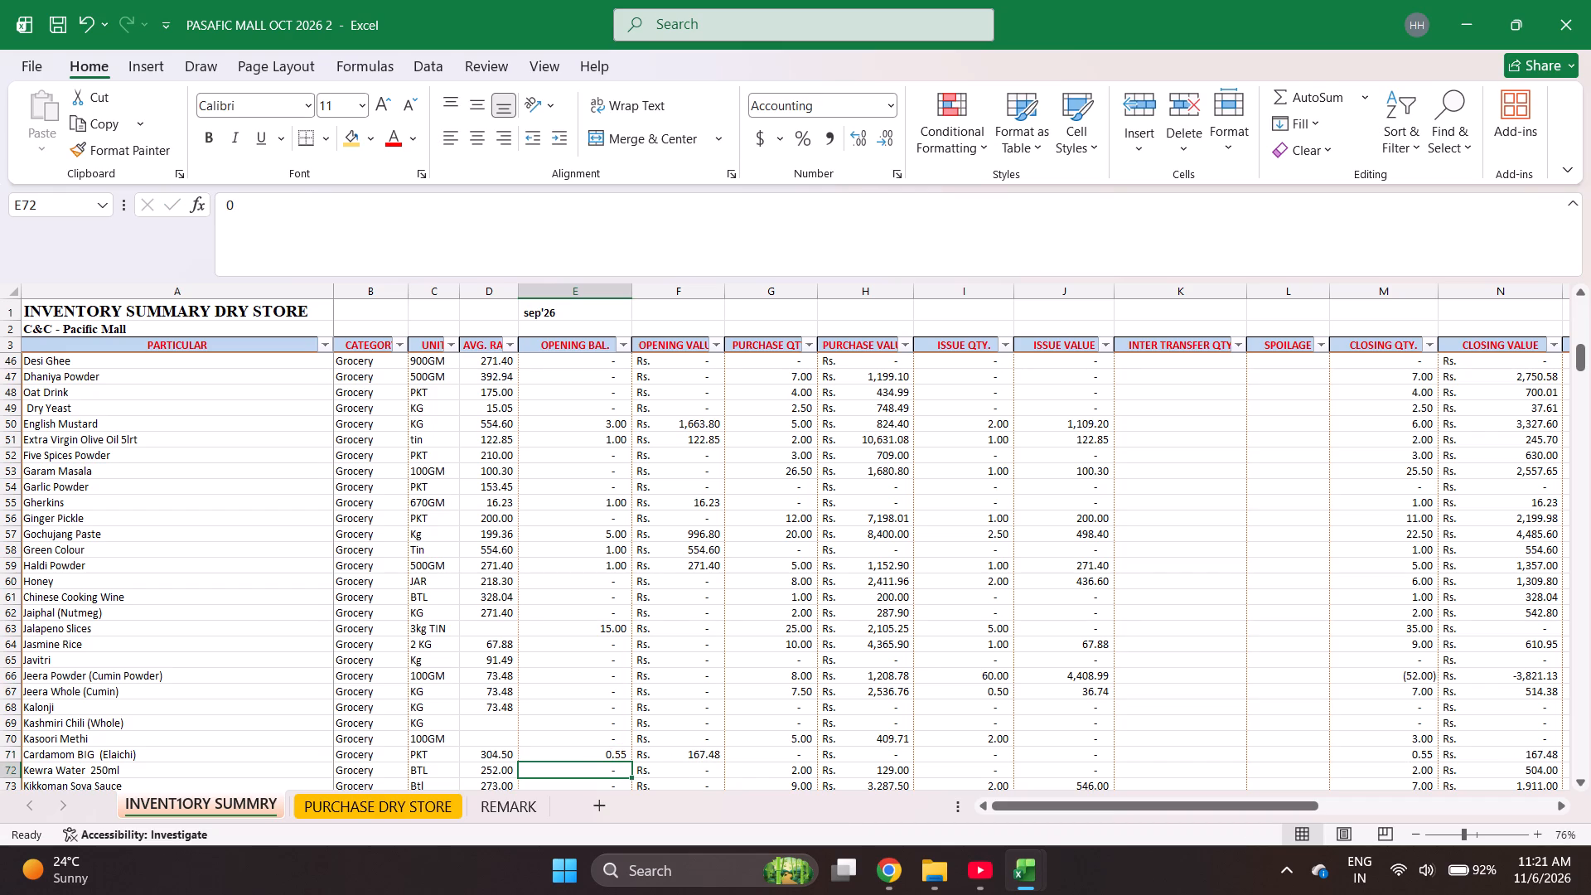
Change the unit of Cardamom BIG (Elaichi) to KG.
{"action": "key", "text": "Up"}
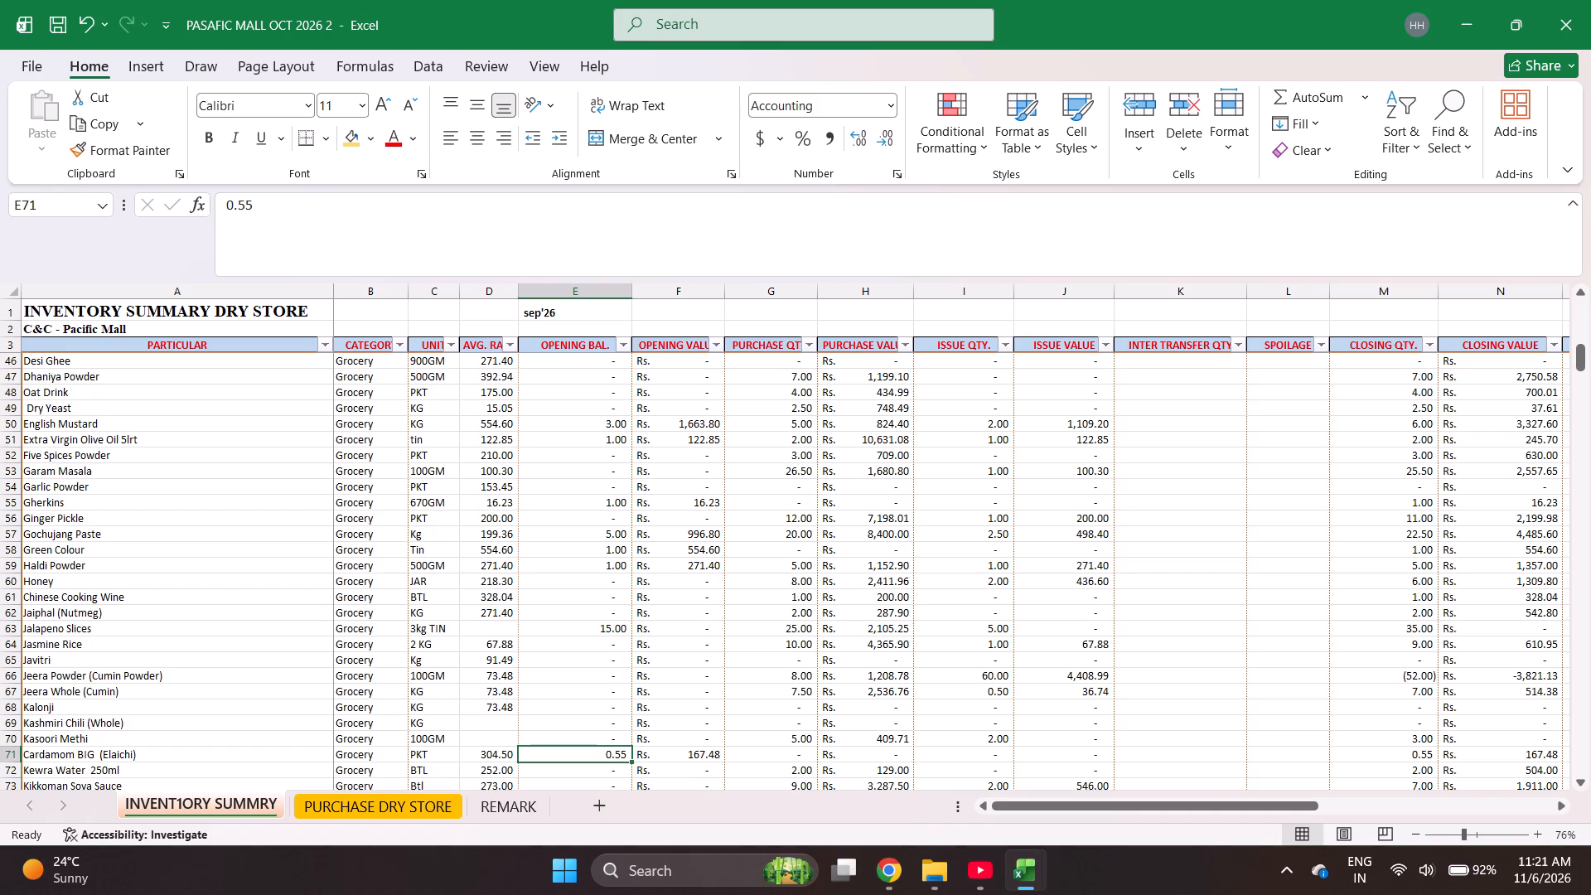
{"action": "key", "text": "Right"}
{"action": "key", "text": "Right"}
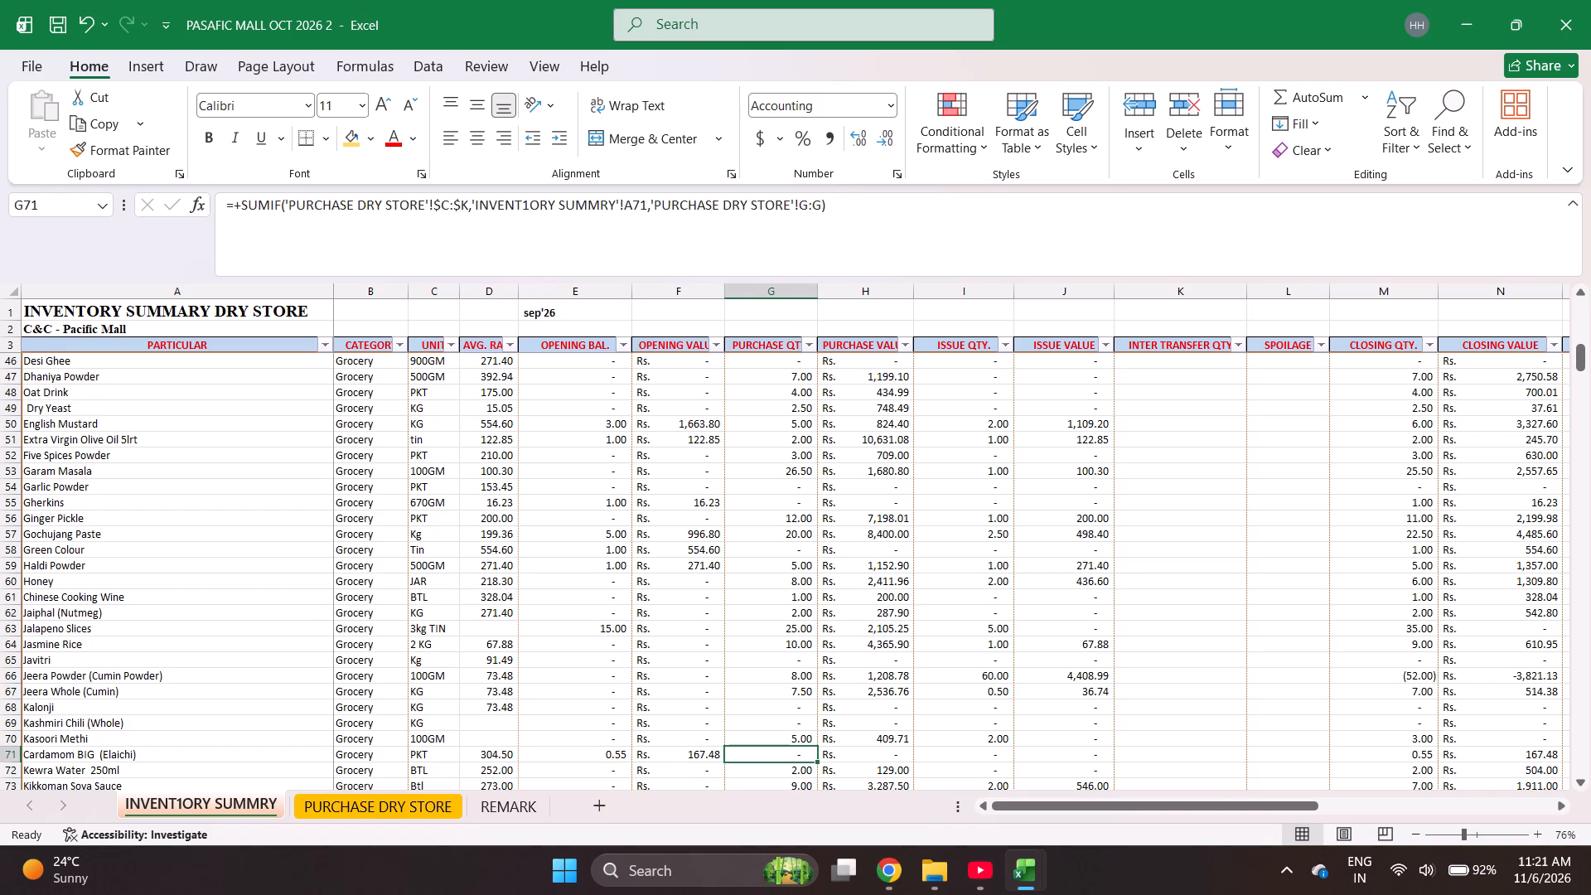
{"action": "key", "text": "Right"}
{"action": "key", "text": "Right"}
{"action": "key", "text": "Right"}
{"action": "key", "text": "Right"}
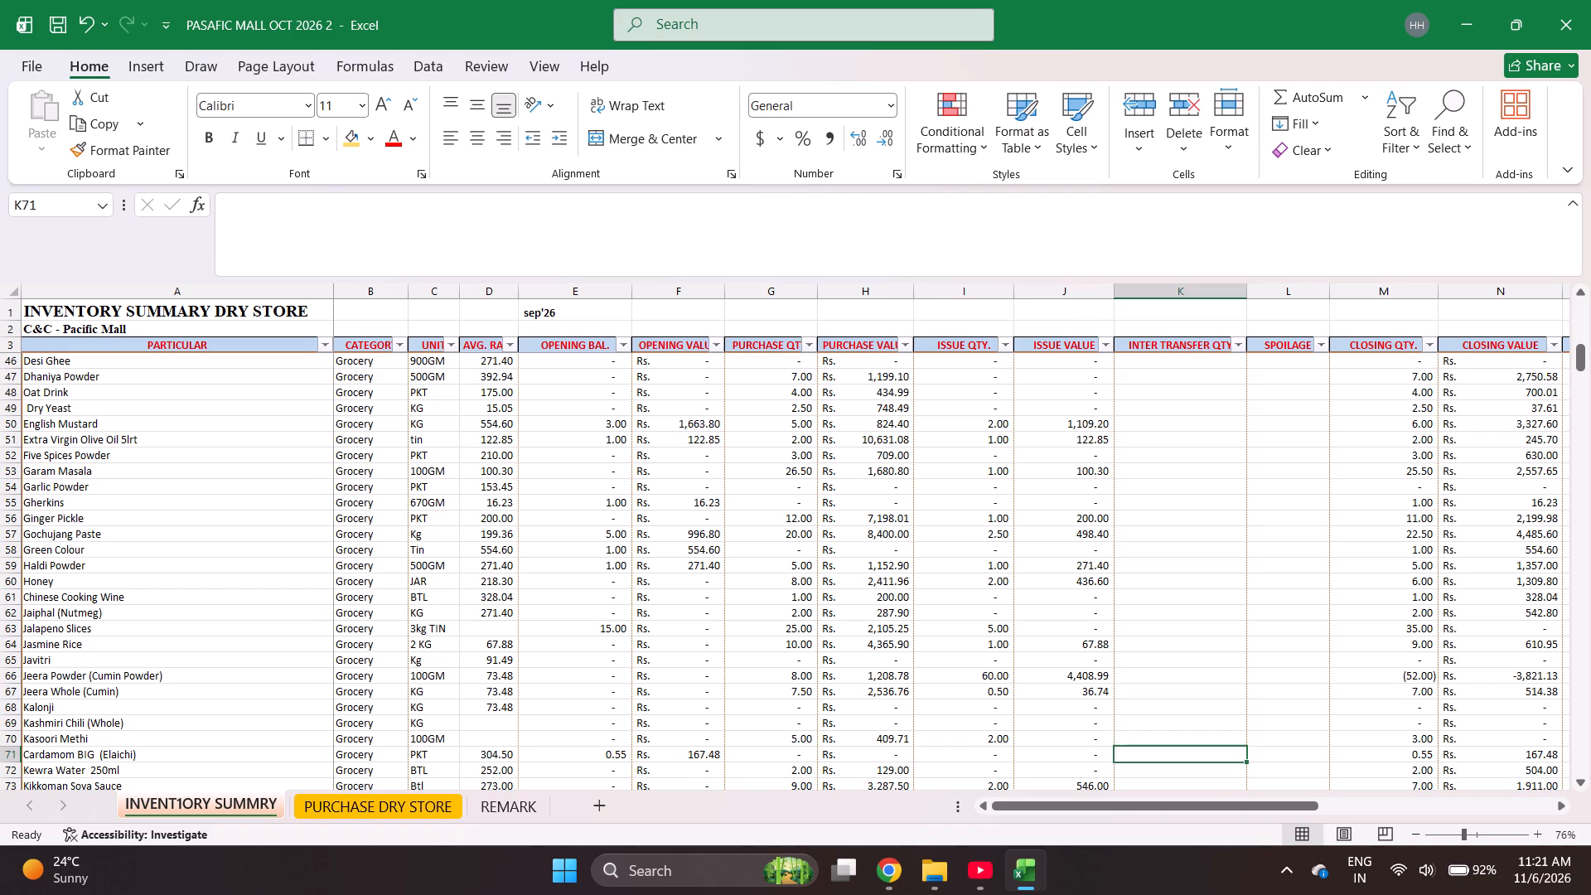
{"action": "key", "text": "Left"}
{"action": "key", "text": "Left"}
{"action": "key", "text": "Left"}
{"action": "key", "text": "Left"}
{"action": "key", "text": "Left"}
{"action": "key", "text": "Left"}
{"action": "key", "text": "Left"}
{"action": "key", "text": "Left"}
{"action": "key", "text": "Left"}
{"action": "key", "text": "Left"}
{"action": "key", "text": "Left"}
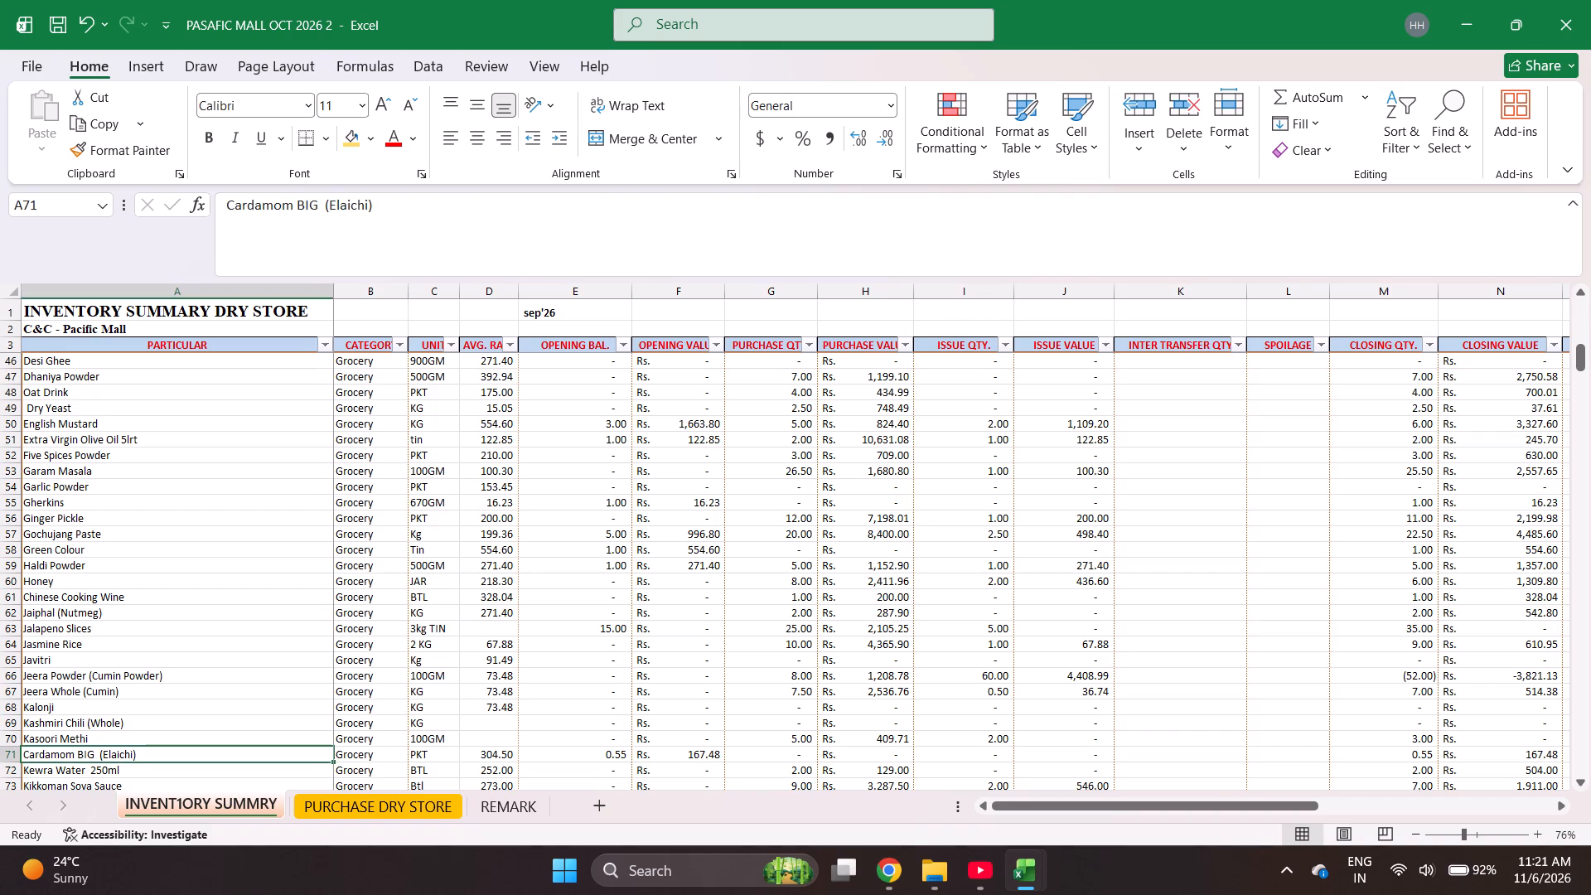
{"action": "key", "text": "Right"}
{"action": "key", "text": "Right"}
{"action": "type", "text": "KG"}
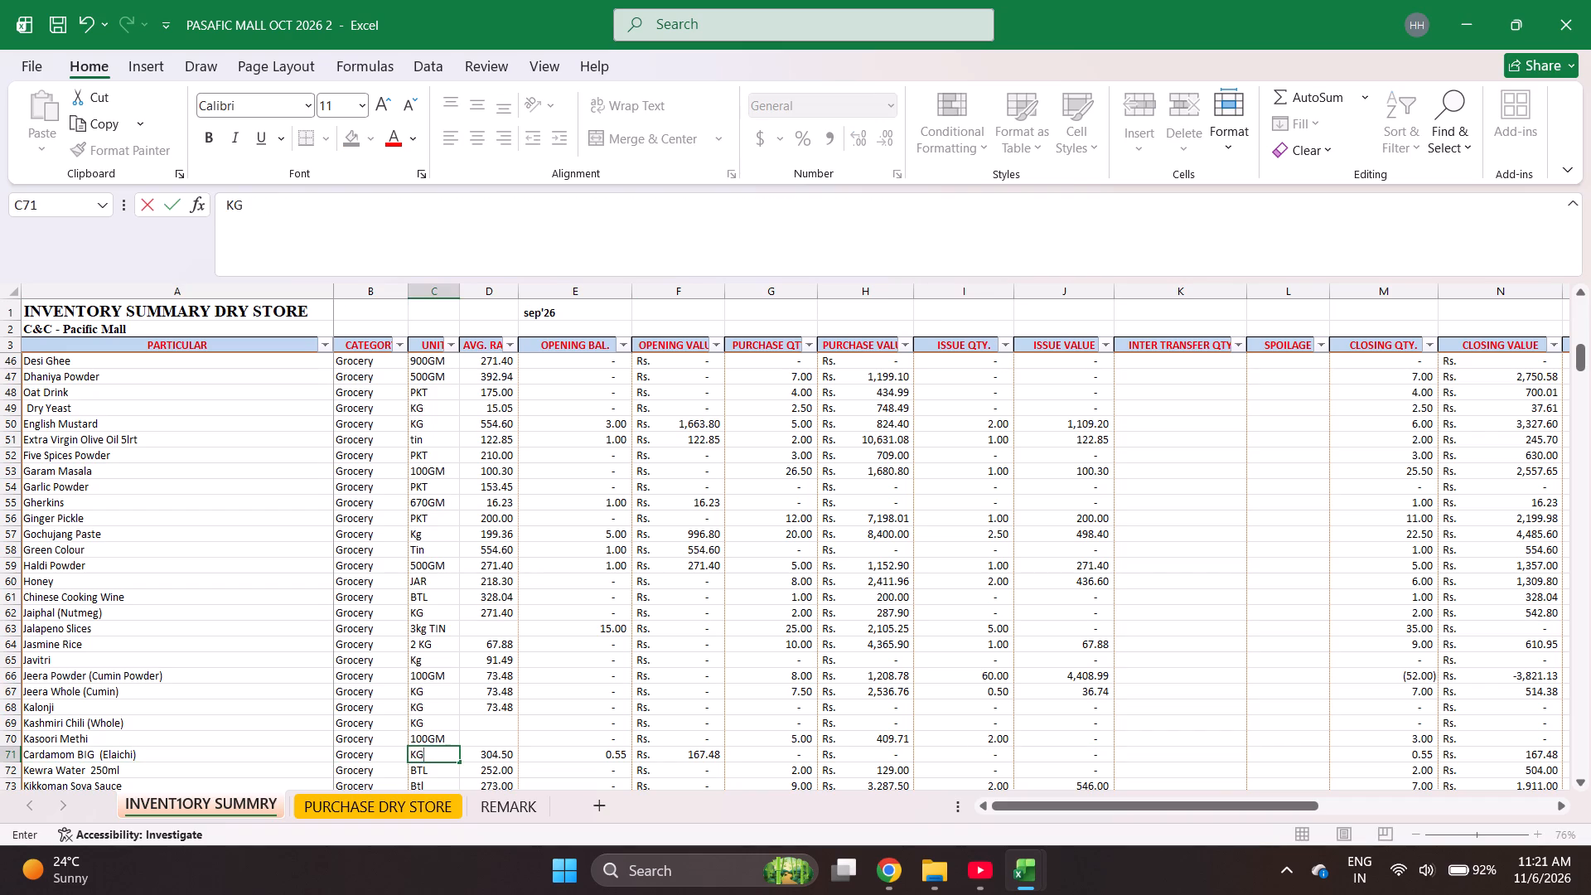
{"action": "key", "text": "Right"}
Enter opening balances of 4 for Kikkoman Soya Sauce and 1 for Madras Curry Powder 500gm, skipping Kewra Water and Kitchen King.
{"action": "key", "text": "Right"}
{"action": "key", "text": "Down"}
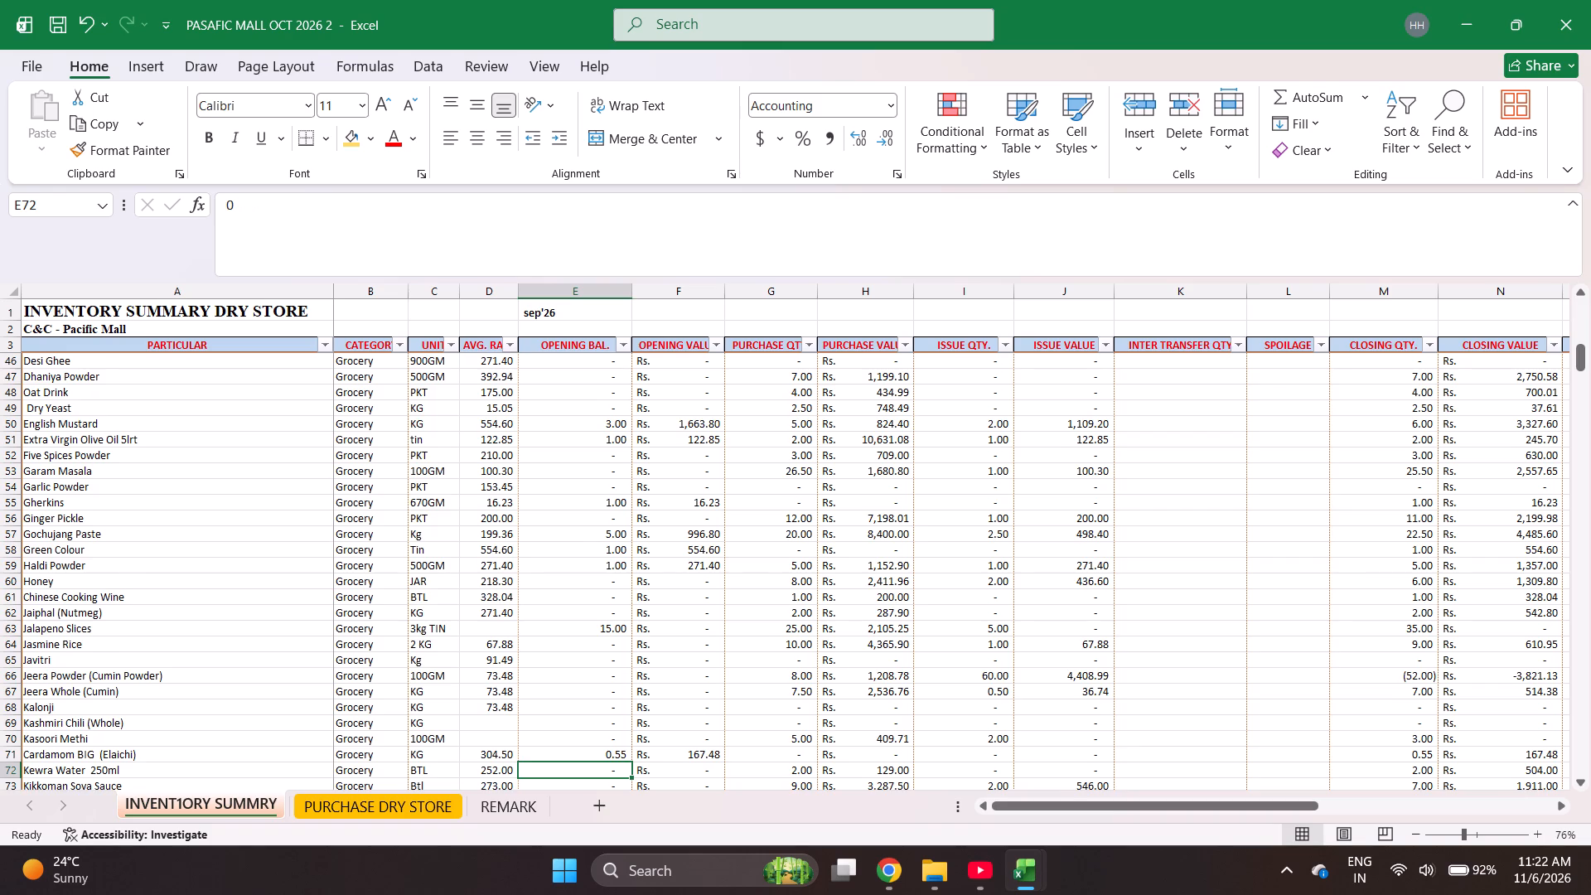
{"action": "key", "text": "Down"}
{"action": "key", "text": "4"}
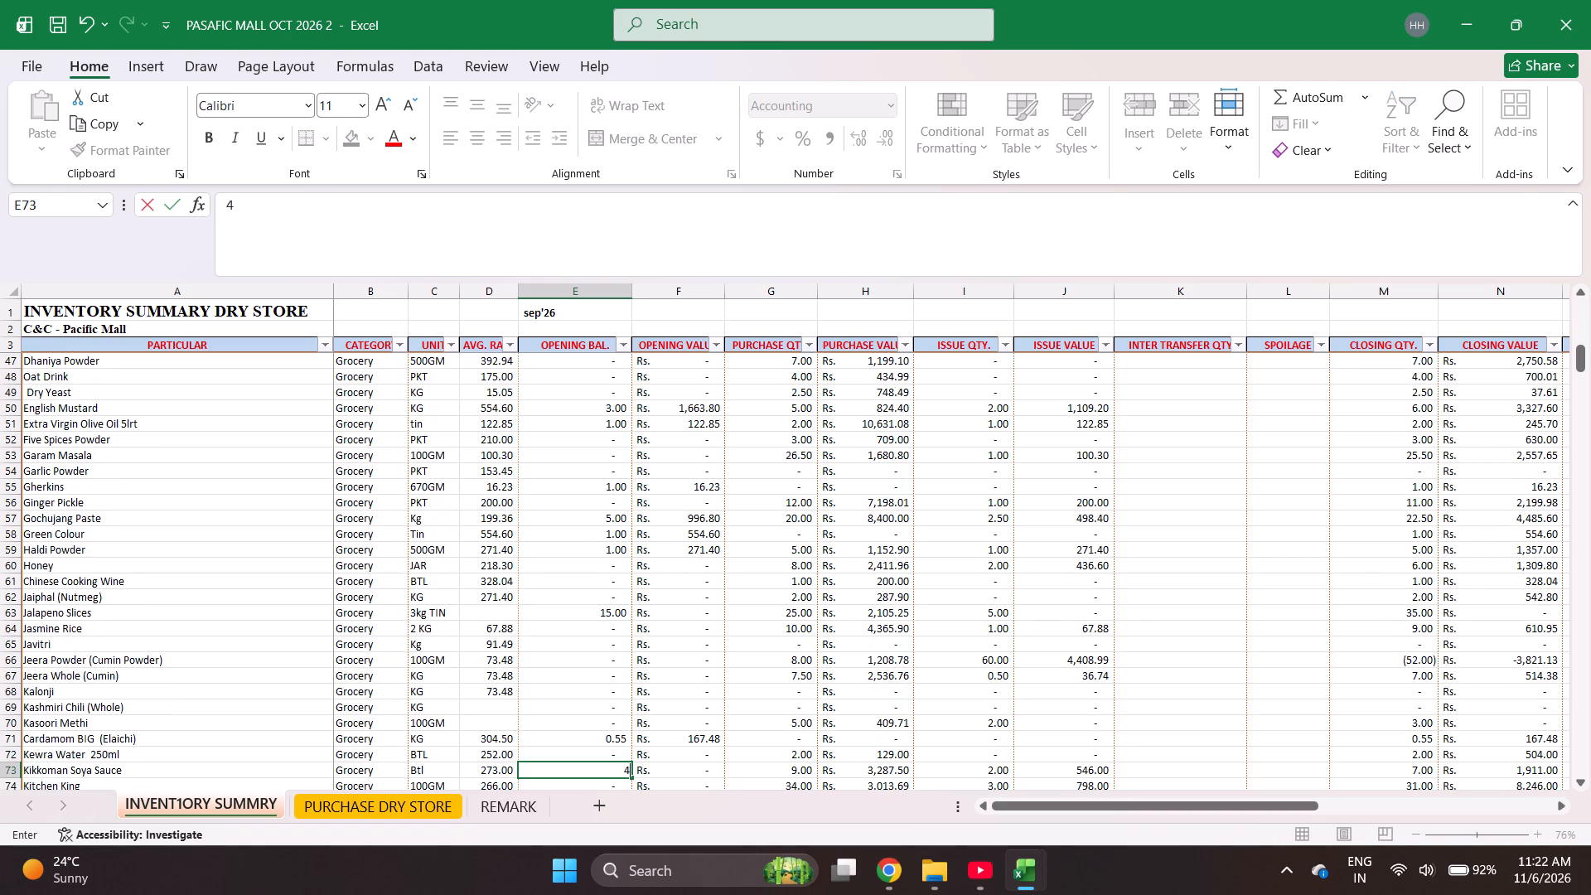
{"action": "key", "text": "Return"}
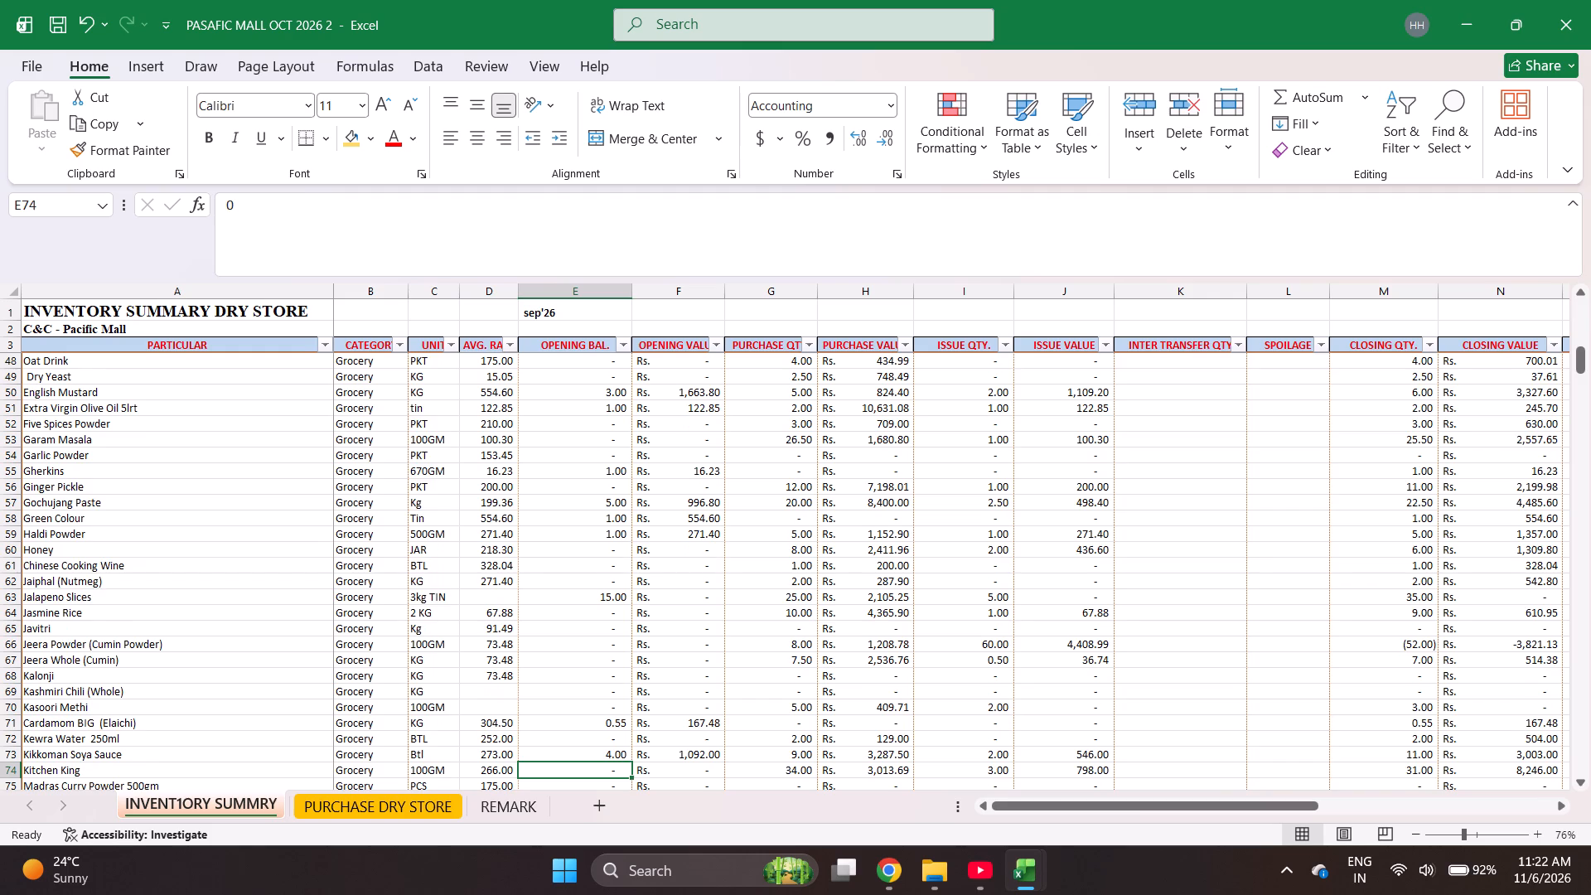
{"action": "key", "text": "Return"}
{"action": "key", "text": "1"}
{"action": "key", "text": "Return"}
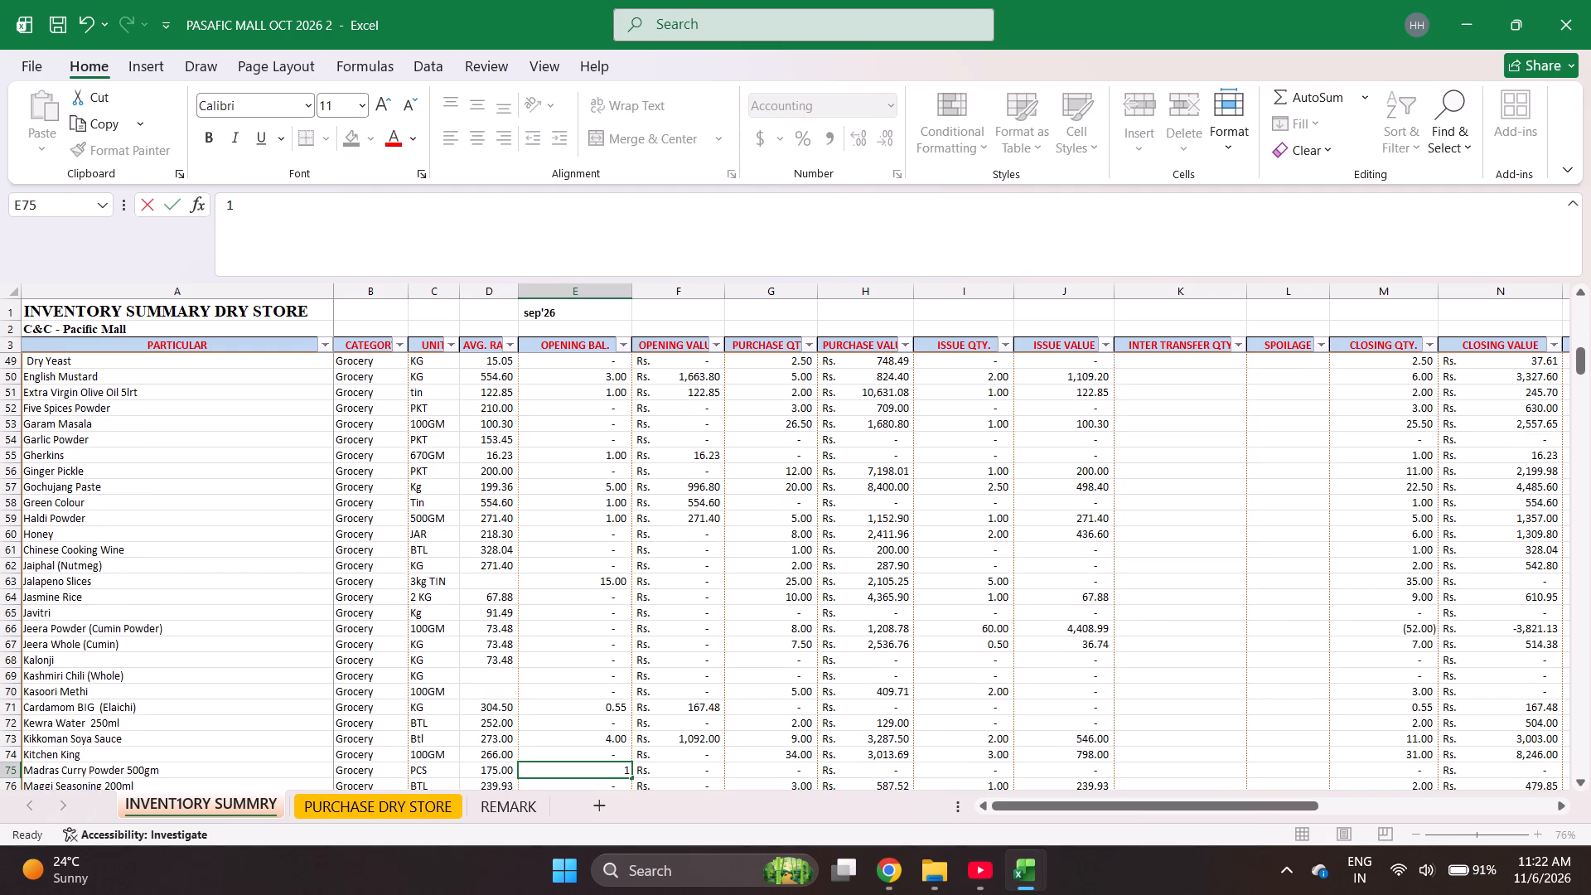
Enter opening balances of 24 for Nachos Chips Jalapeno Flavor 200gm and 1 for Nutella Chocolate Spread-750gm, skipping the other items.
{"action": "key", "text": "Return"}
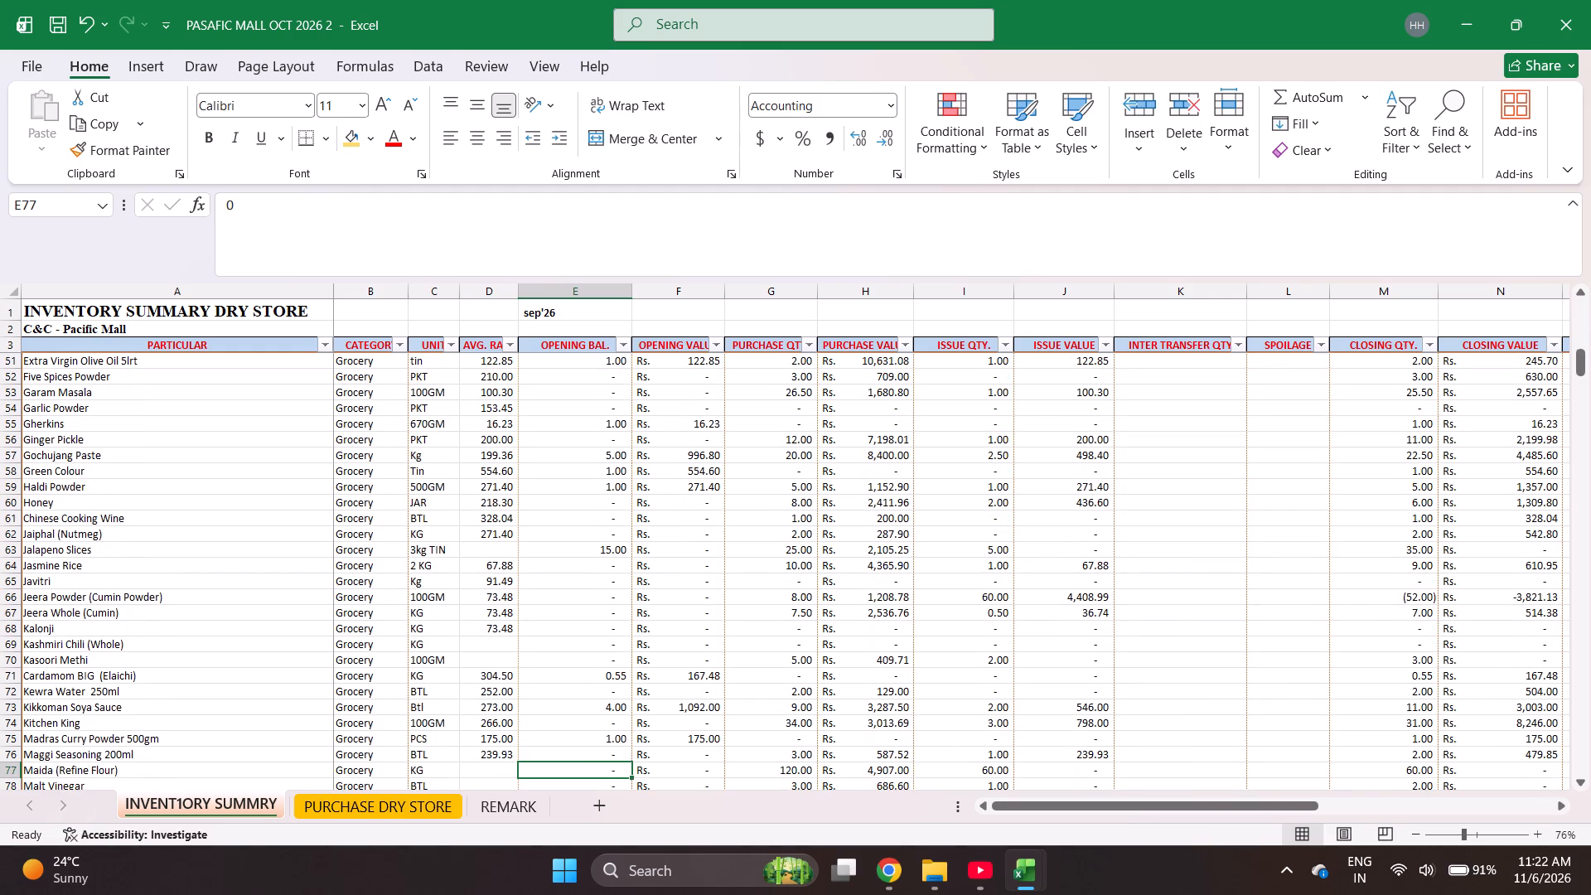
{"action": "key", "text": "Return"}
{"action": "key", "text": "Return"}
{"action": "key", "text": "Return"}
{"action": "key", "text": "Return"}
{"action": "key", "text": "Return"}
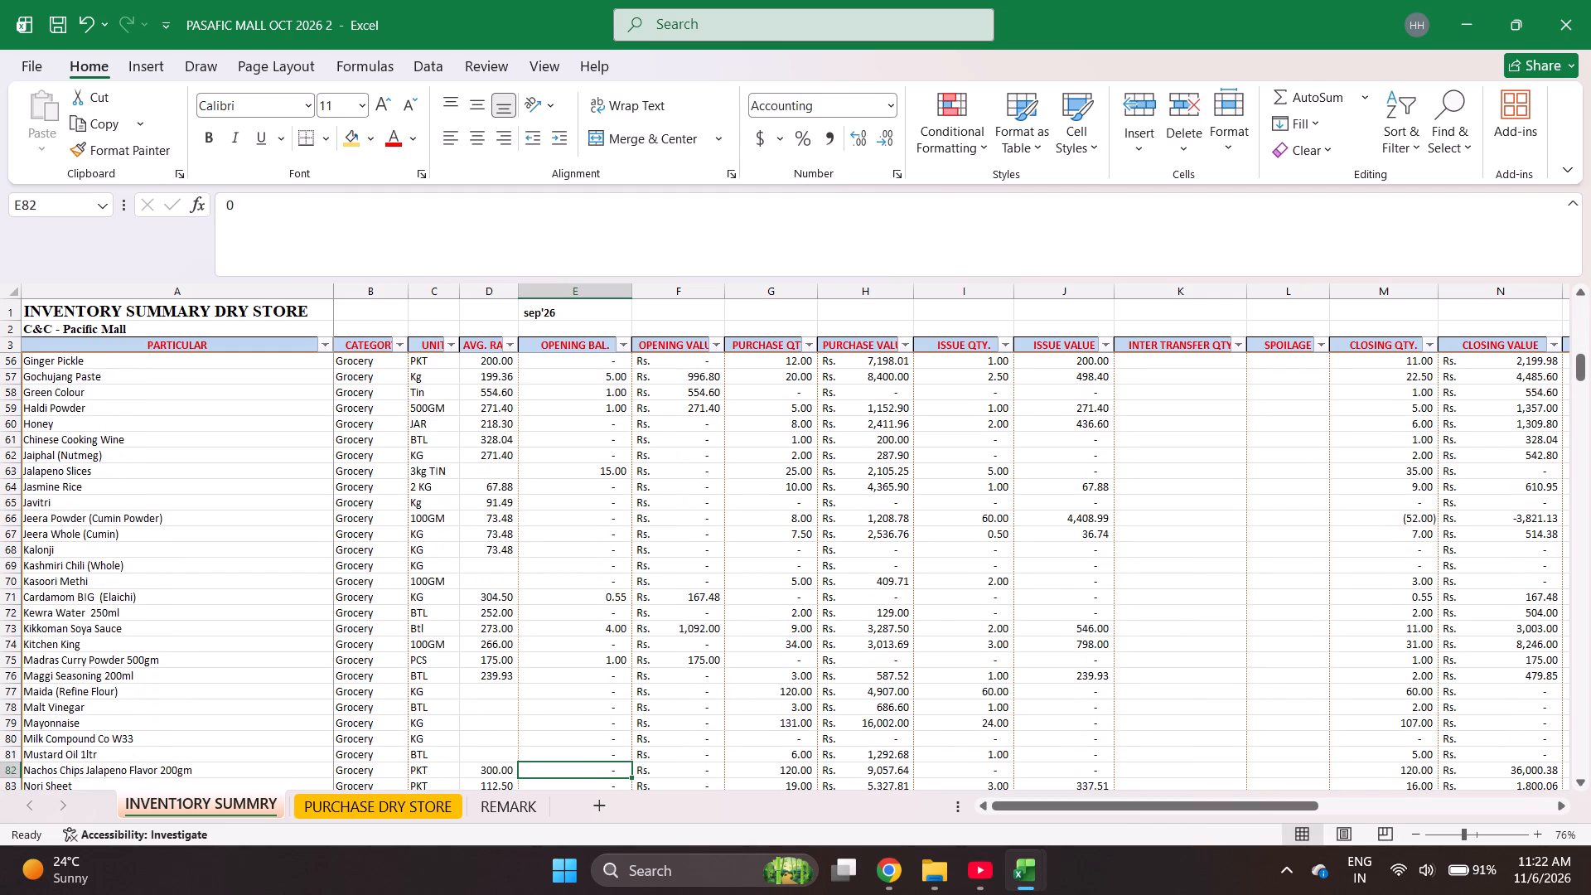
{"action": "type", "text": "24"}
{"action": "key", "text": "Return"}
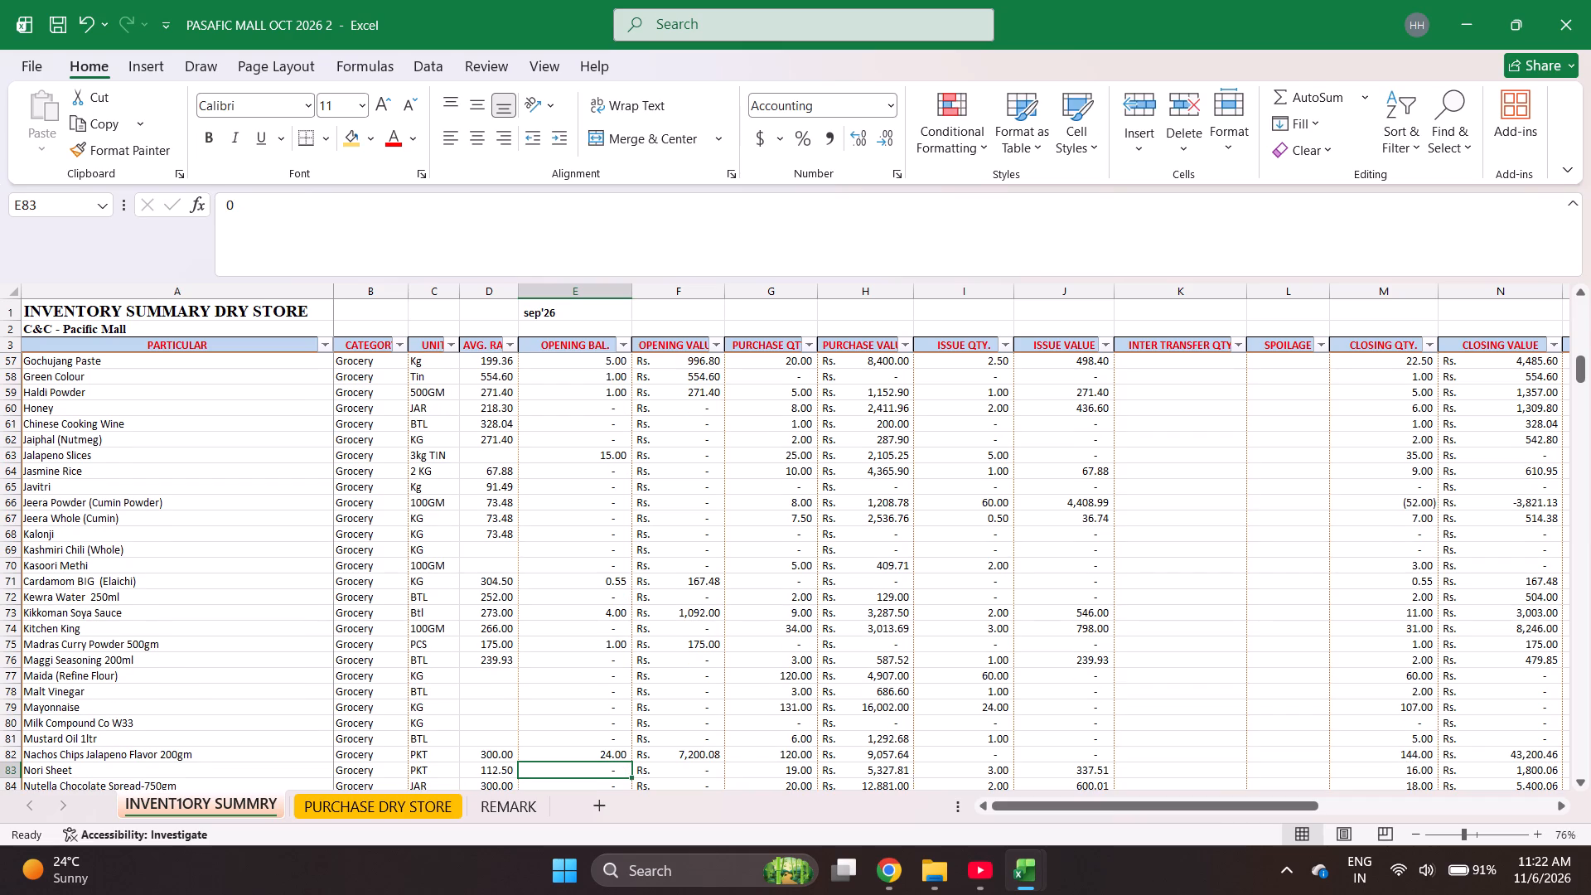
{"action": "key", "text": "Return"}
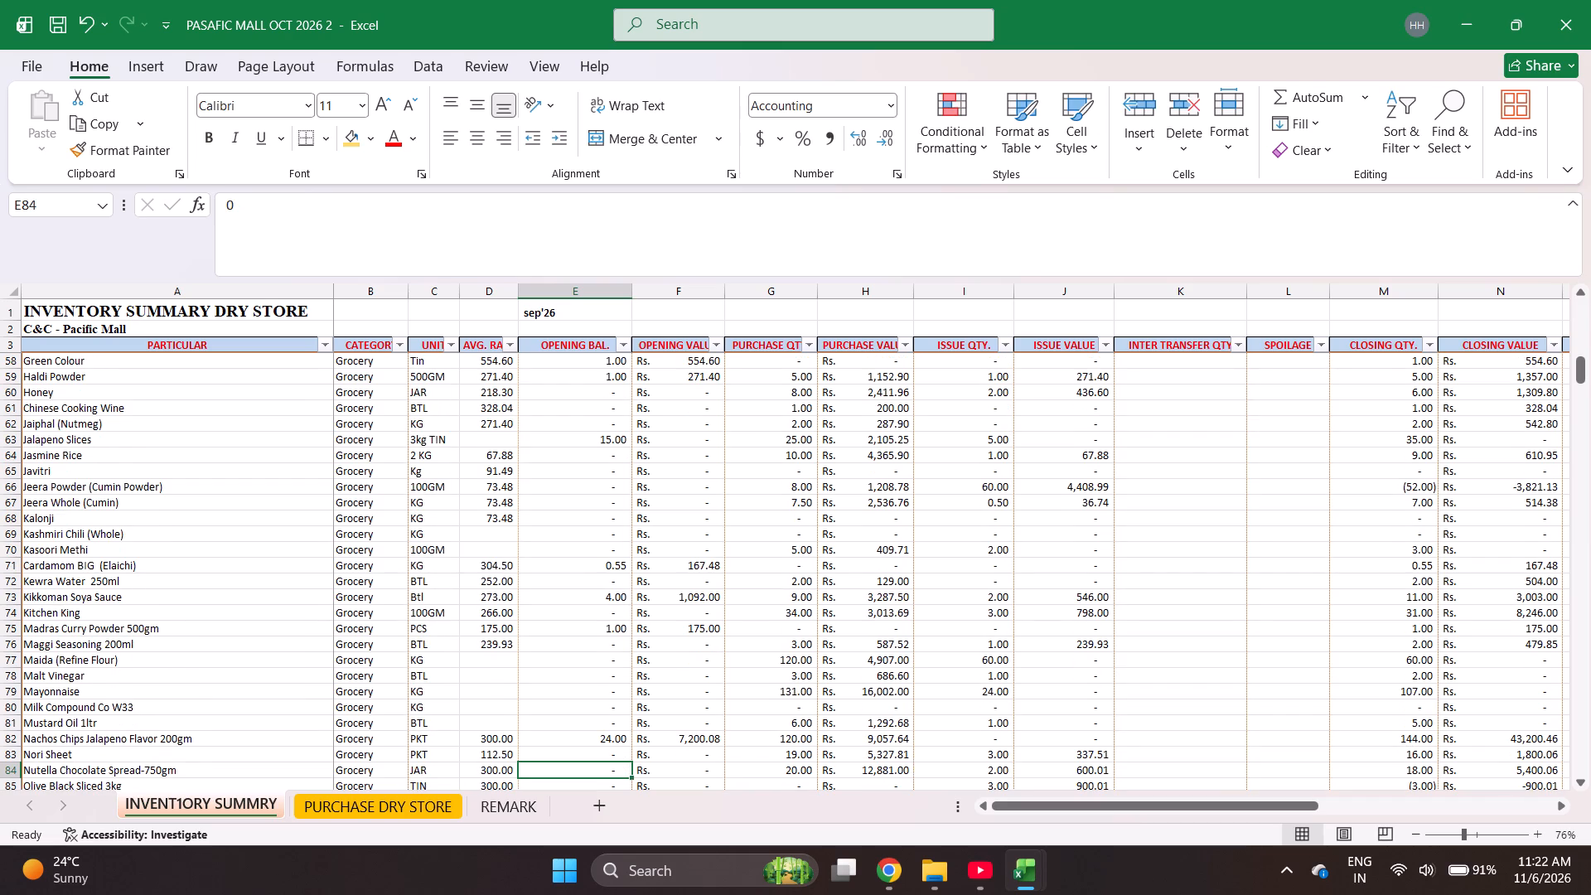
{"action": "key", "text": "1"}
{"action": "key", "text": "Return"}
Enter opening balances of 20 for Olive Black Sliced 3kg and 3 for Oregano Dry.
{"action": "type", "text": "20"}
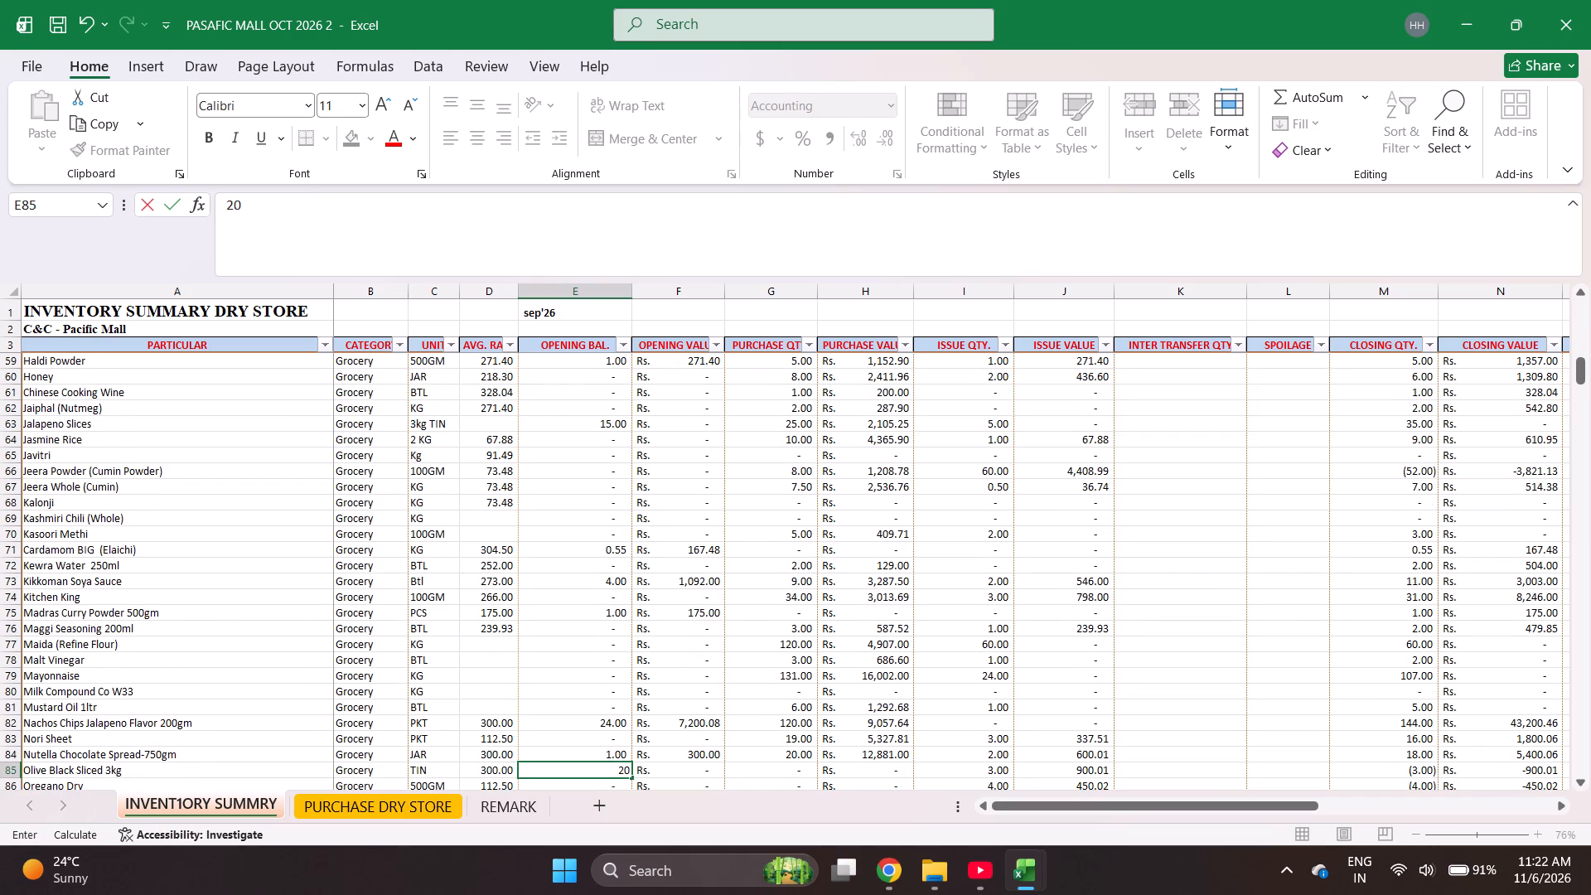
{"action": "key", "text": "Return"}
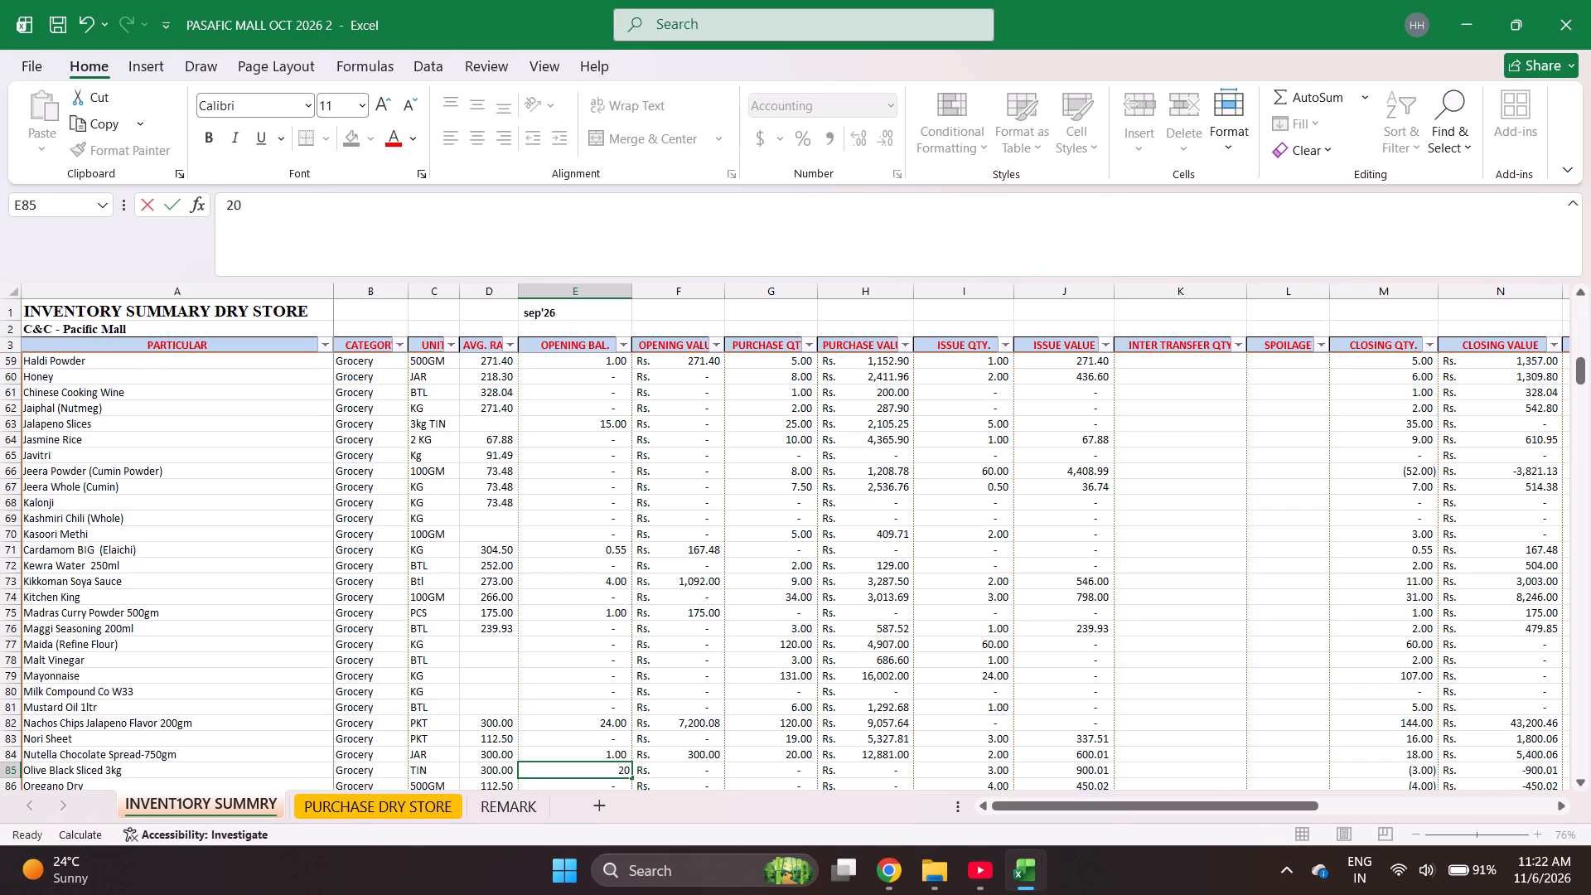
{"action": "key", "text": "3"}
{"action": "key", "text": "Return"}
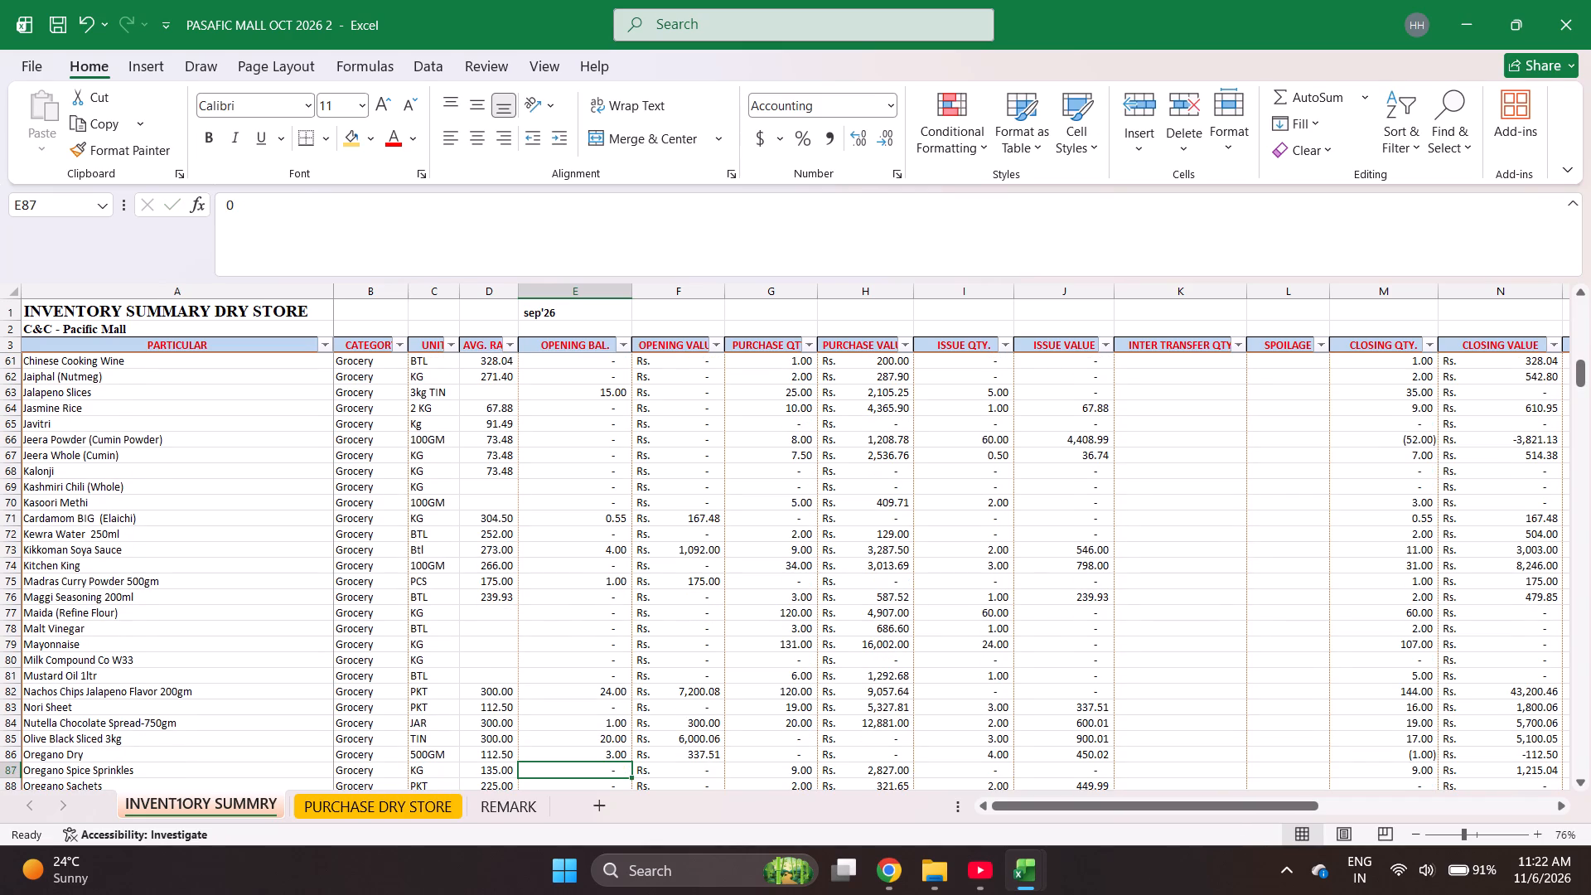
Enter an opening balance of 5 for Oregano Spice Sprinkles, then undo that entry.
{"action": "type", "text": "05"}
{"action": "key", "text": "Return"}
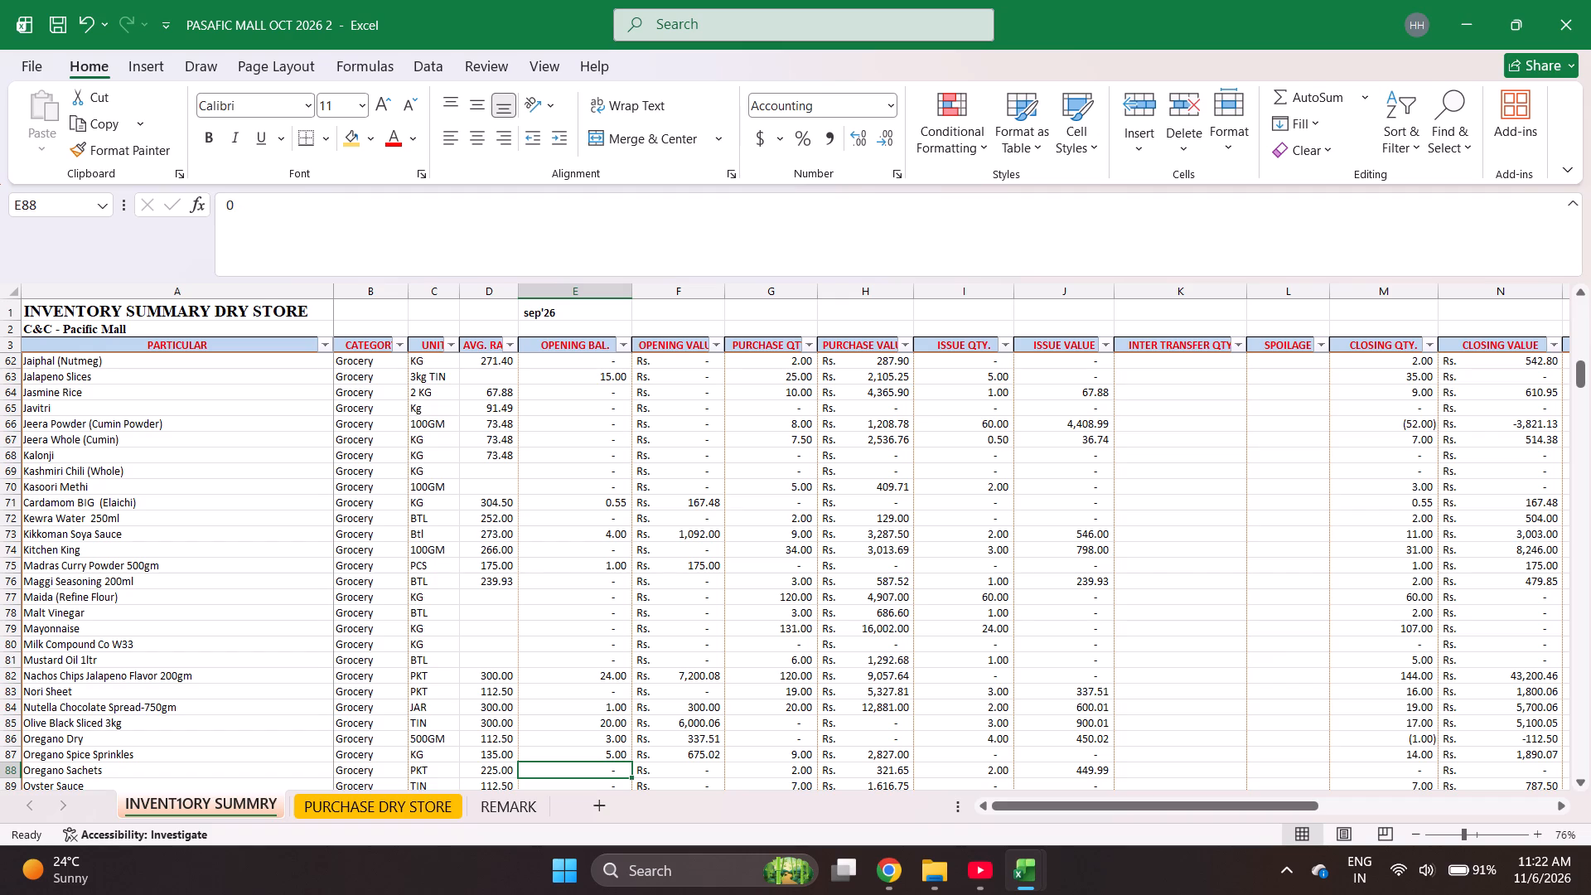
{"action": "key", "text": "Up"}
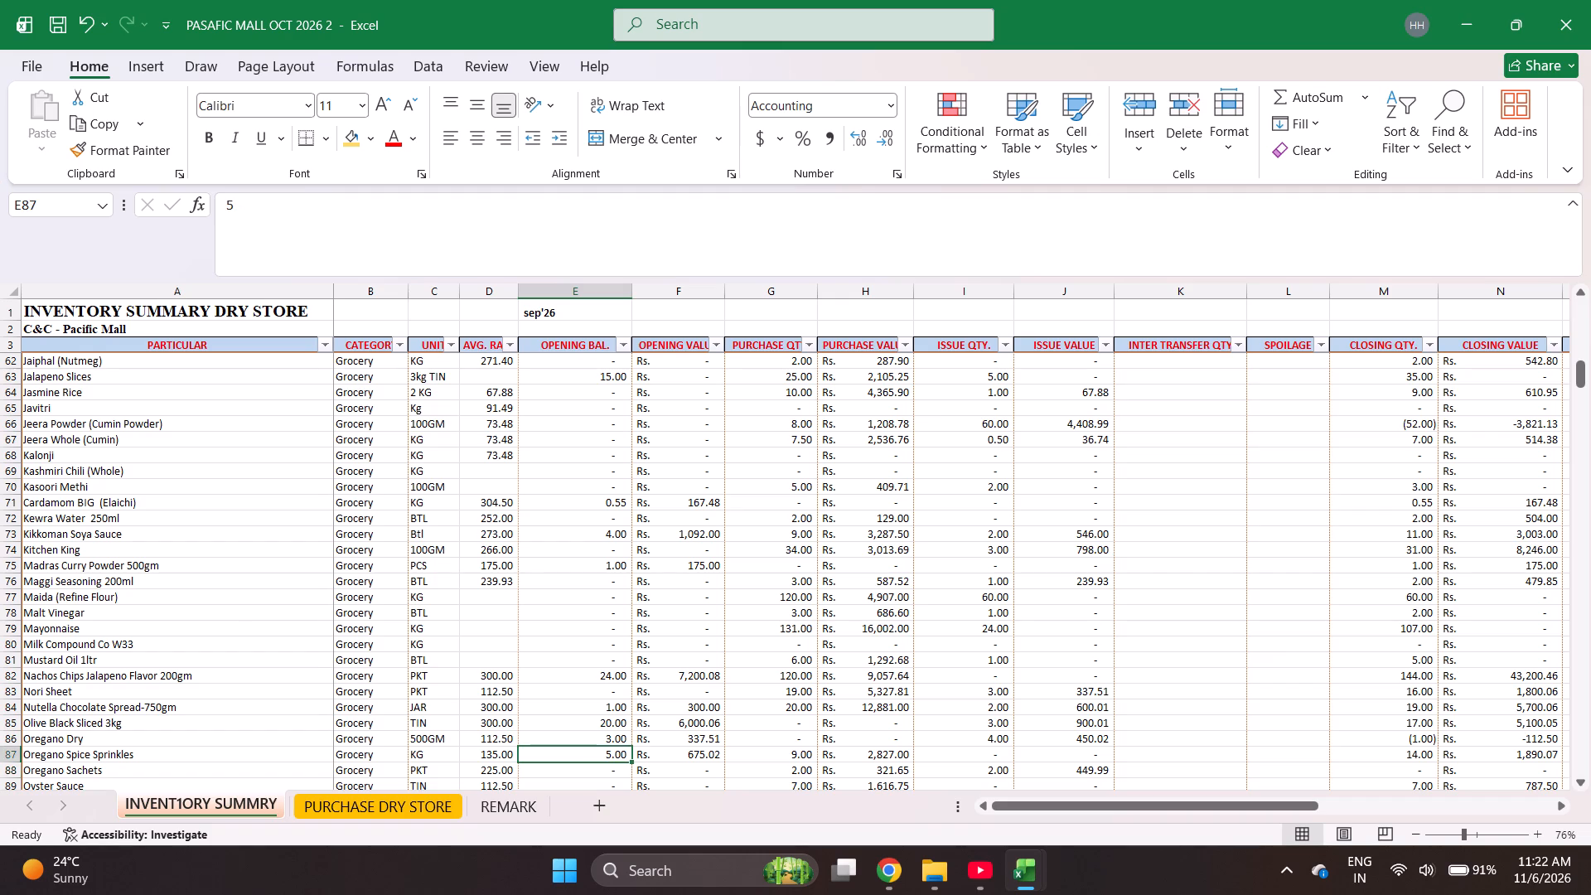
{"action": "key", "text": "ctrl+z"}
Enter opening balances of 5 for Palm Sugar and 3 for Paprika Powder, skipping the other items.
{"action": "key", "text": "Down"}
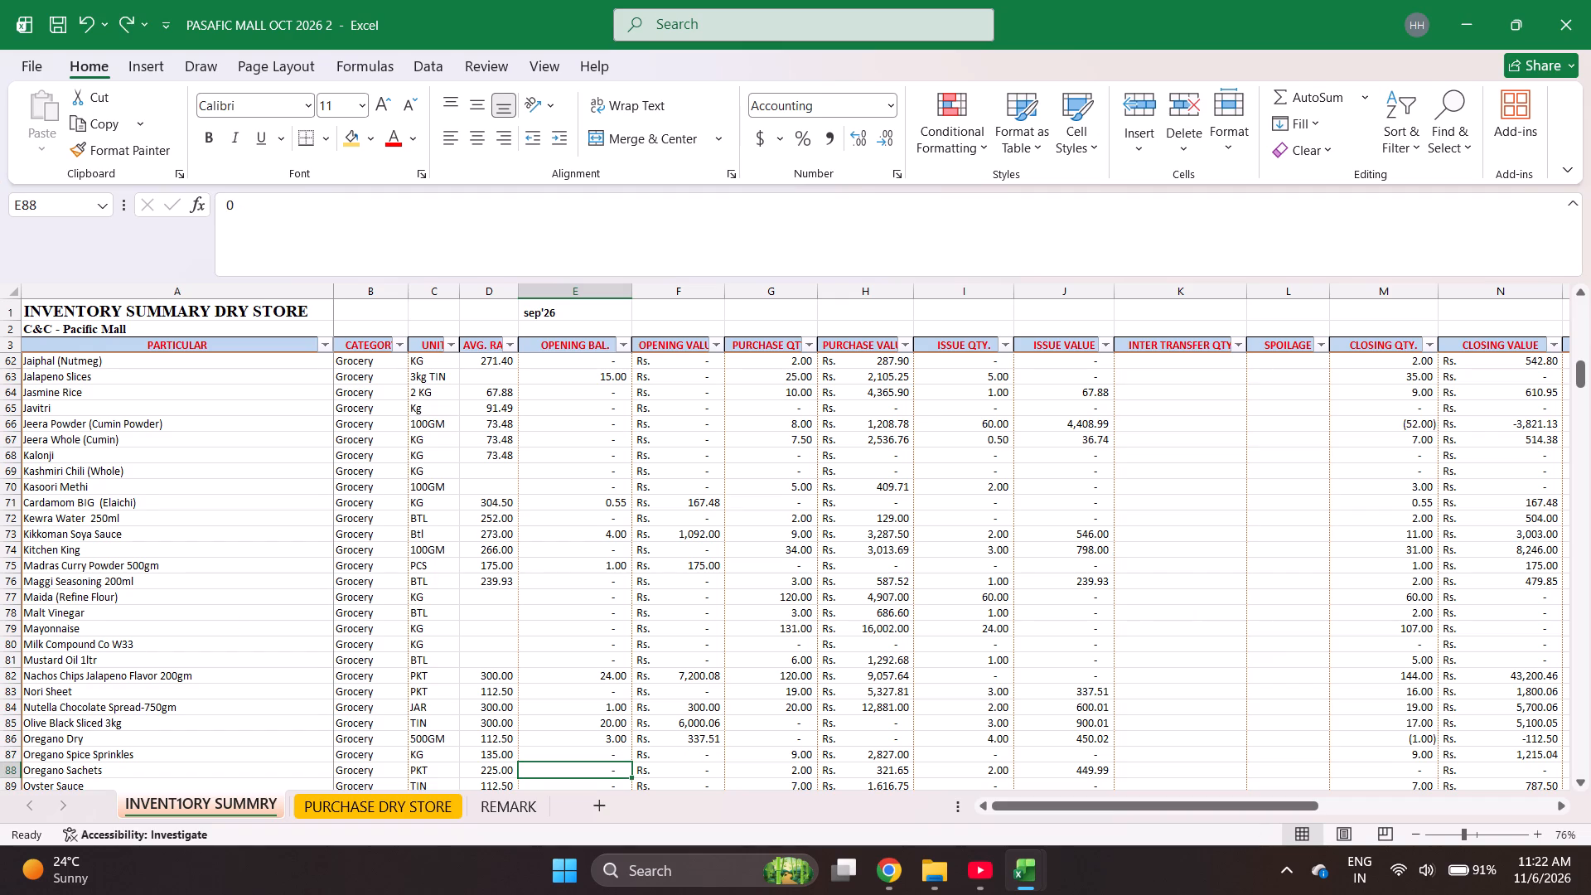
{"action": "key", "text": "Down"}
{"action": "key", "text": "Down"}
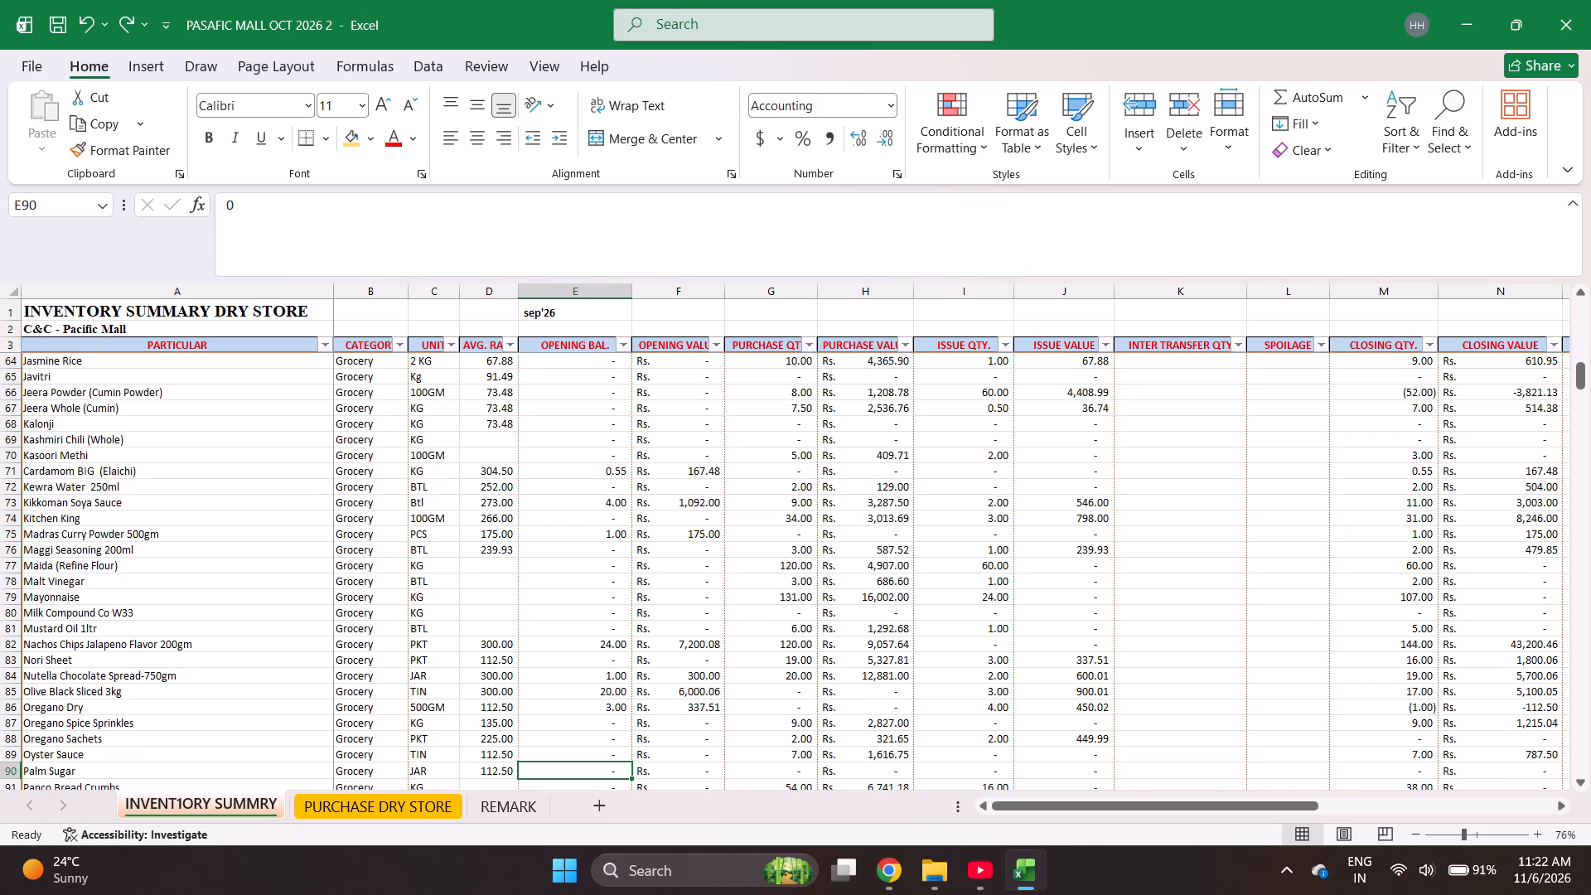
{"action": "key", "text": "5"}
{"action": "key", "text": "Return"}
{"action": "key", "text": "Return"}
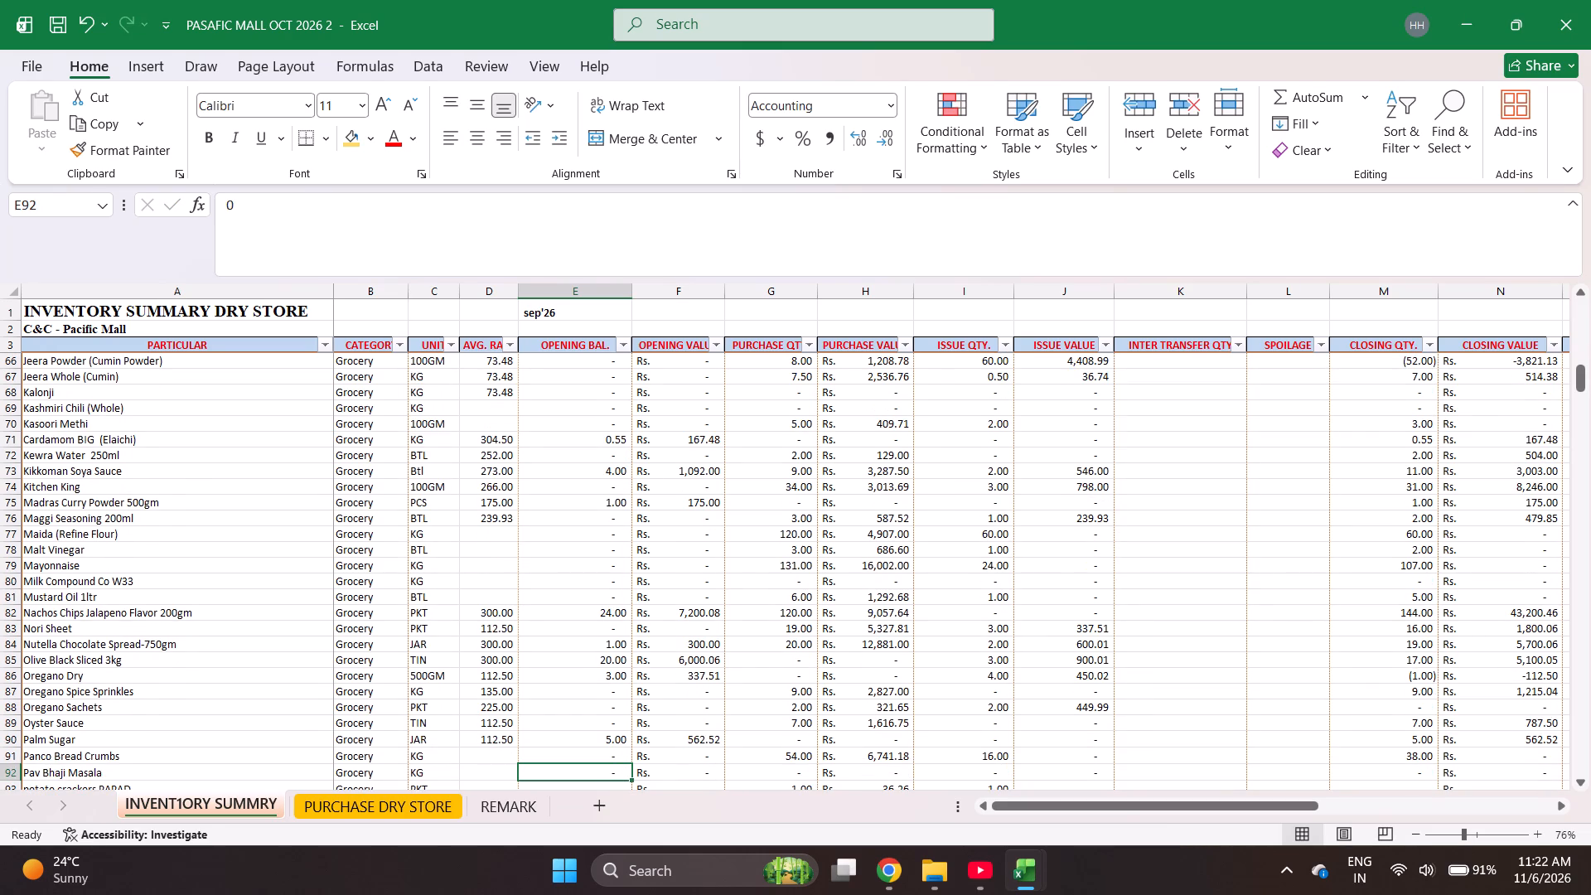
{"action": "key", "text": "Return"}
{"action": "key", "text": "Return"}
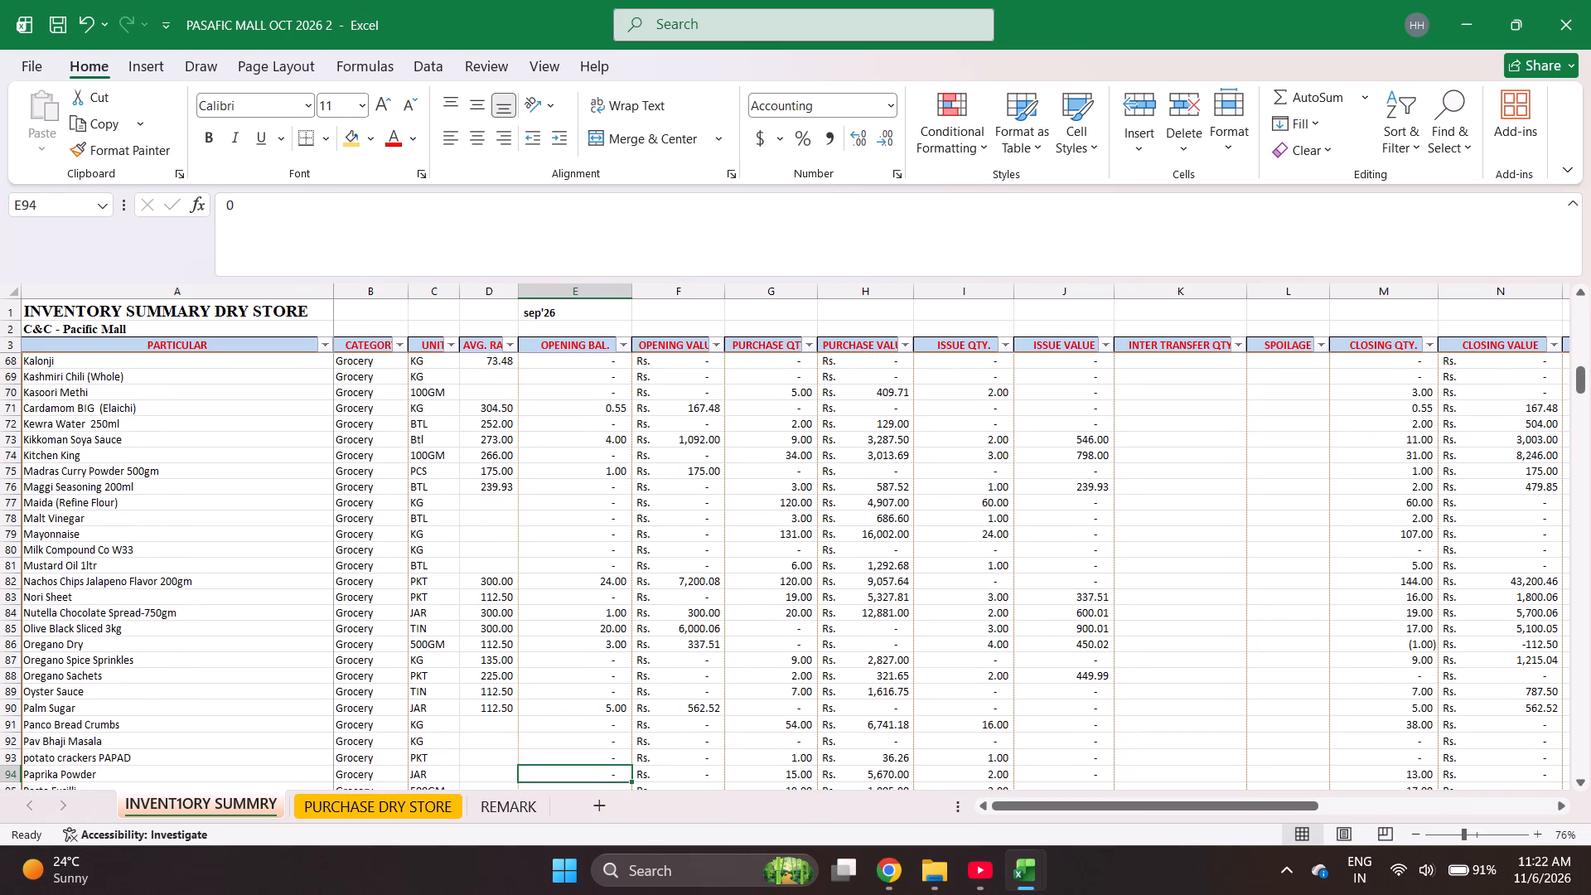
{"action": "key", "text": "3"}
{"action": "key", "text": "Return"}
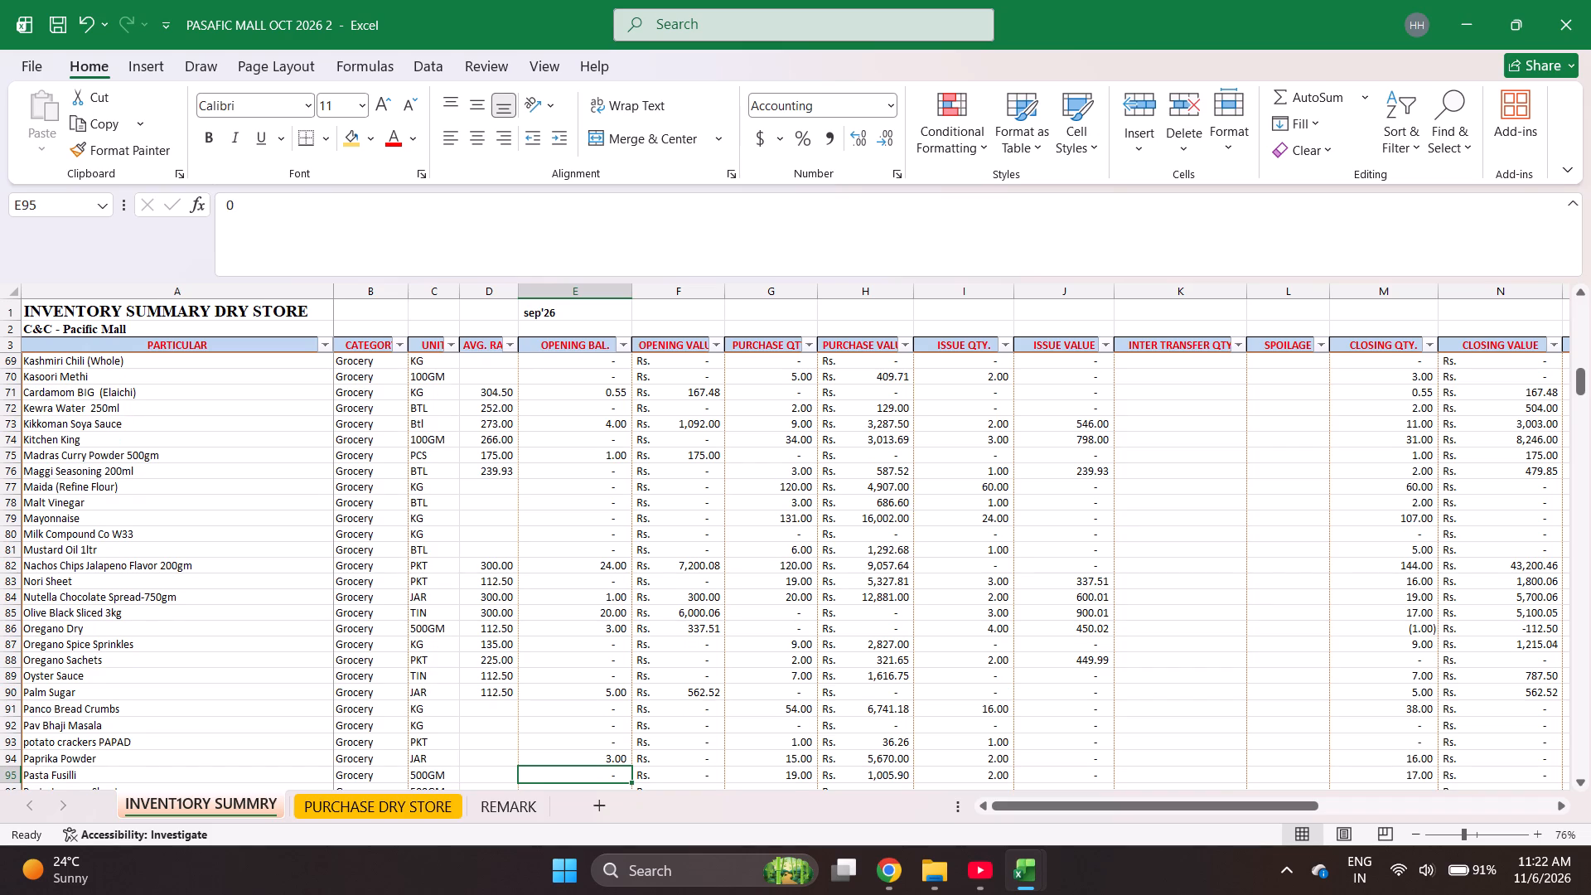
Enter opening balances of 17 for Pasta Lasagna Sheet and 34 for Pasta Penne, skipping Pasta Fusilli.
{"action": "key", "text": "Return"}
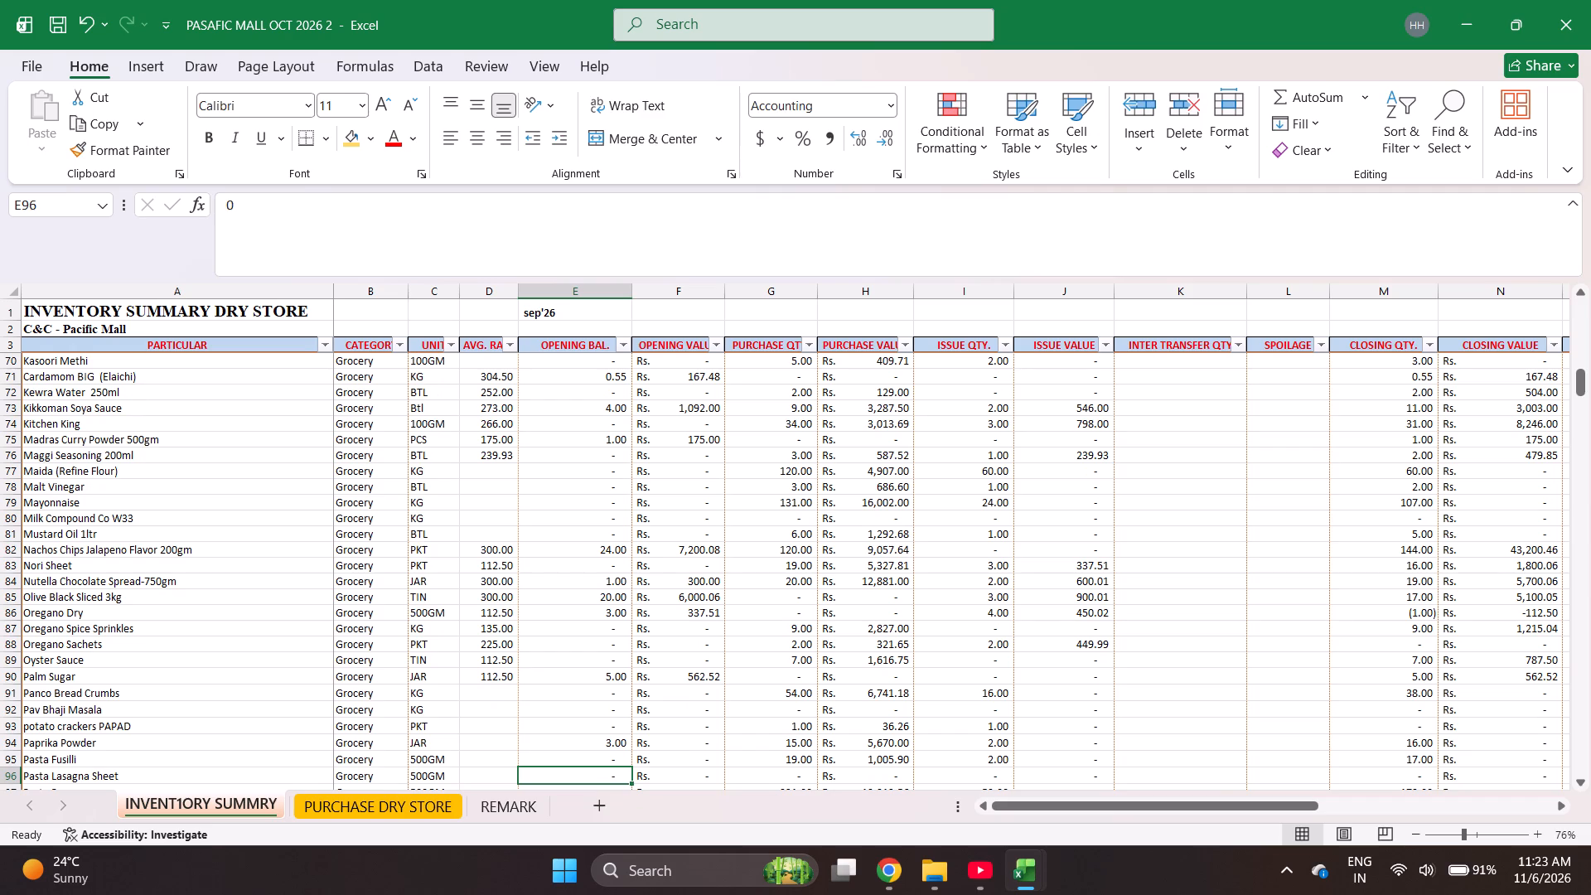
{"action": "type", "text": "17"}
{"action": "key", "text": "Return"}
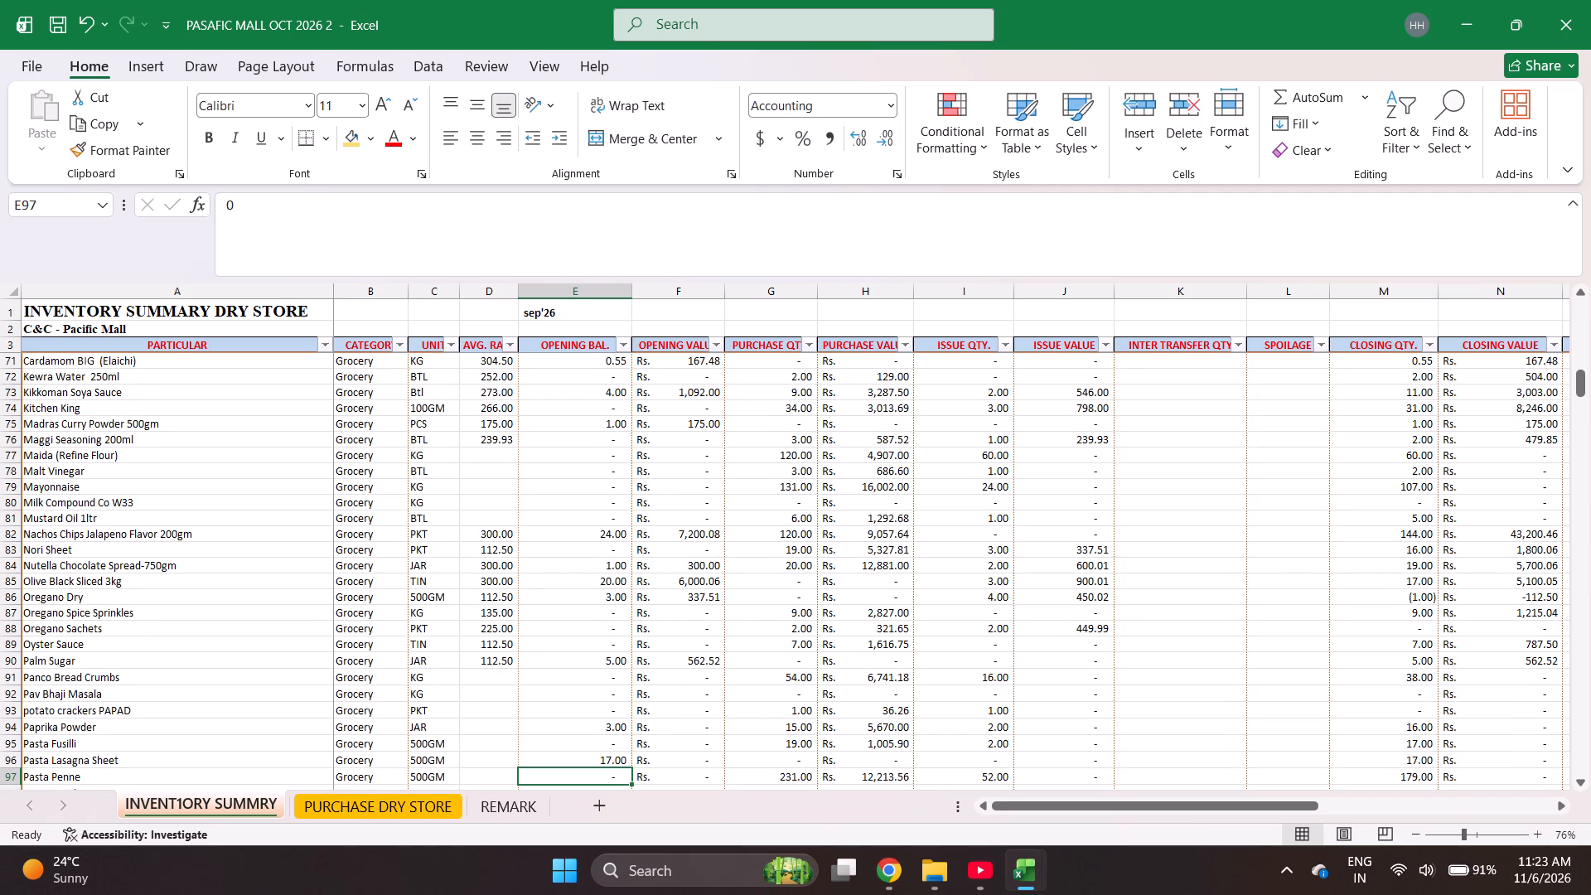
{"action": "type", "text": "34"}
{"action": "key", "text": "Return"}
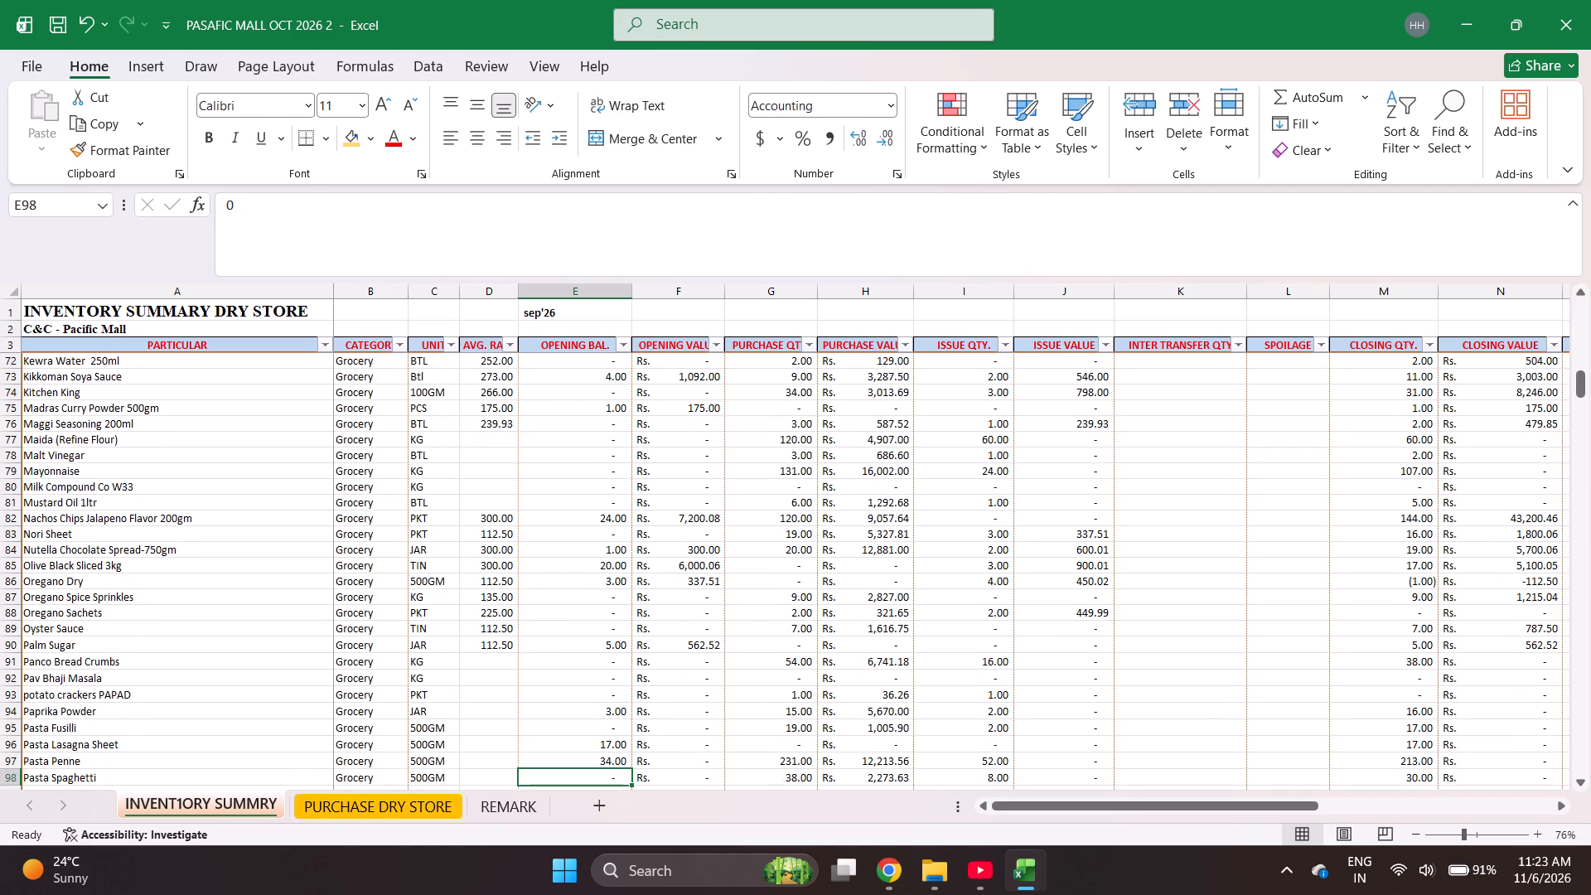
Enter opening balances of 4 for Pasta Spaghetti and 2 for Peri Peri Premix, skipping Peeled Tomato.
{"action": "key", "text": "4"}
{"action": "key", "text": "Return"}
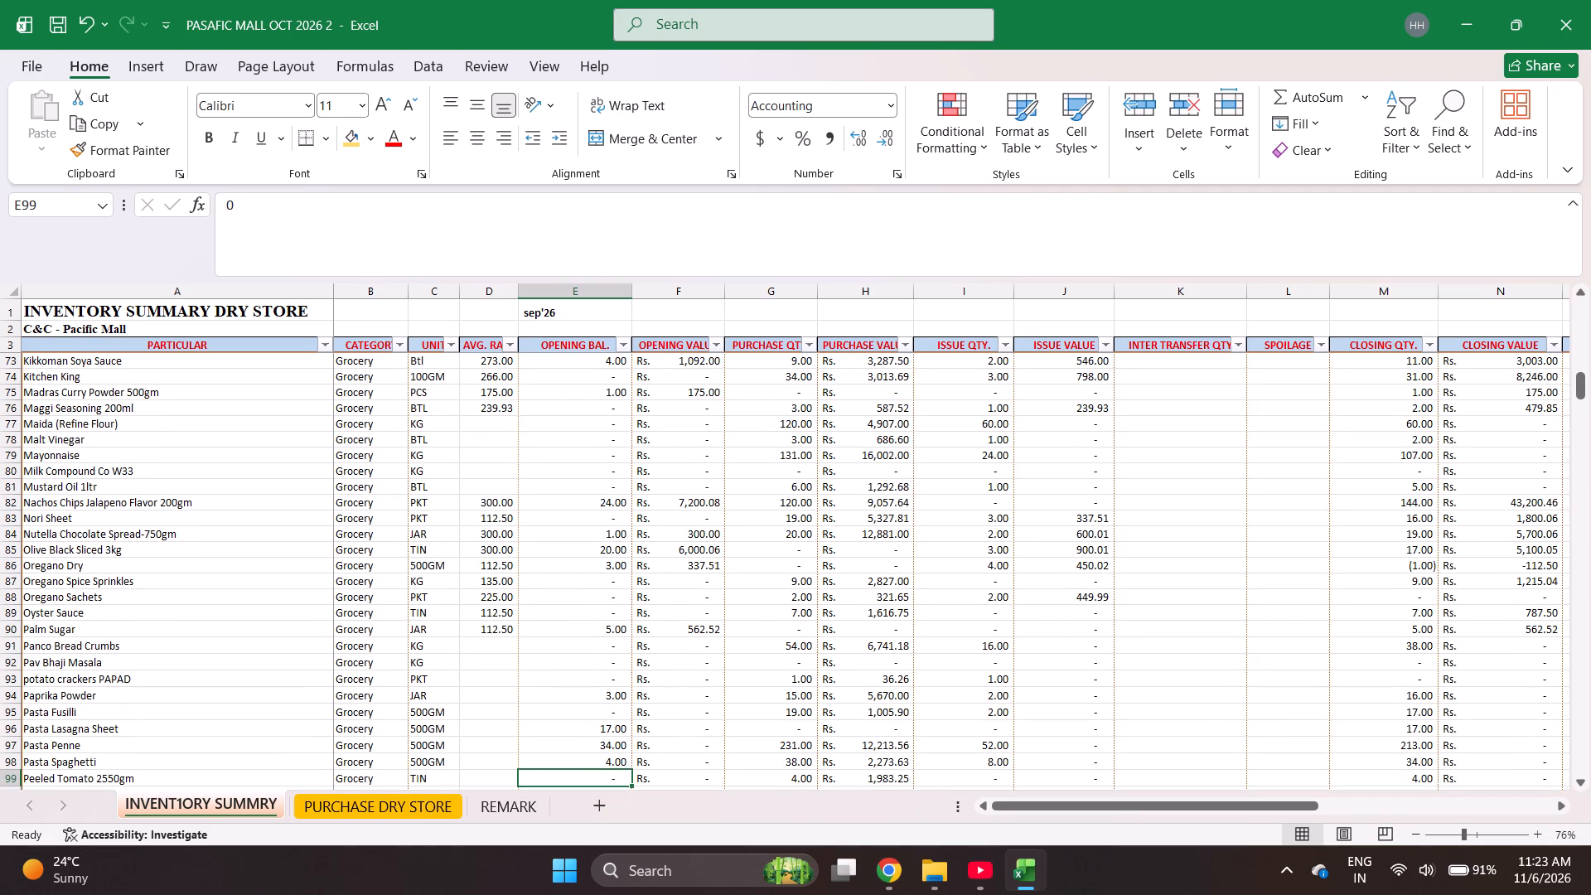
{"action": "key", "text": "Return"}
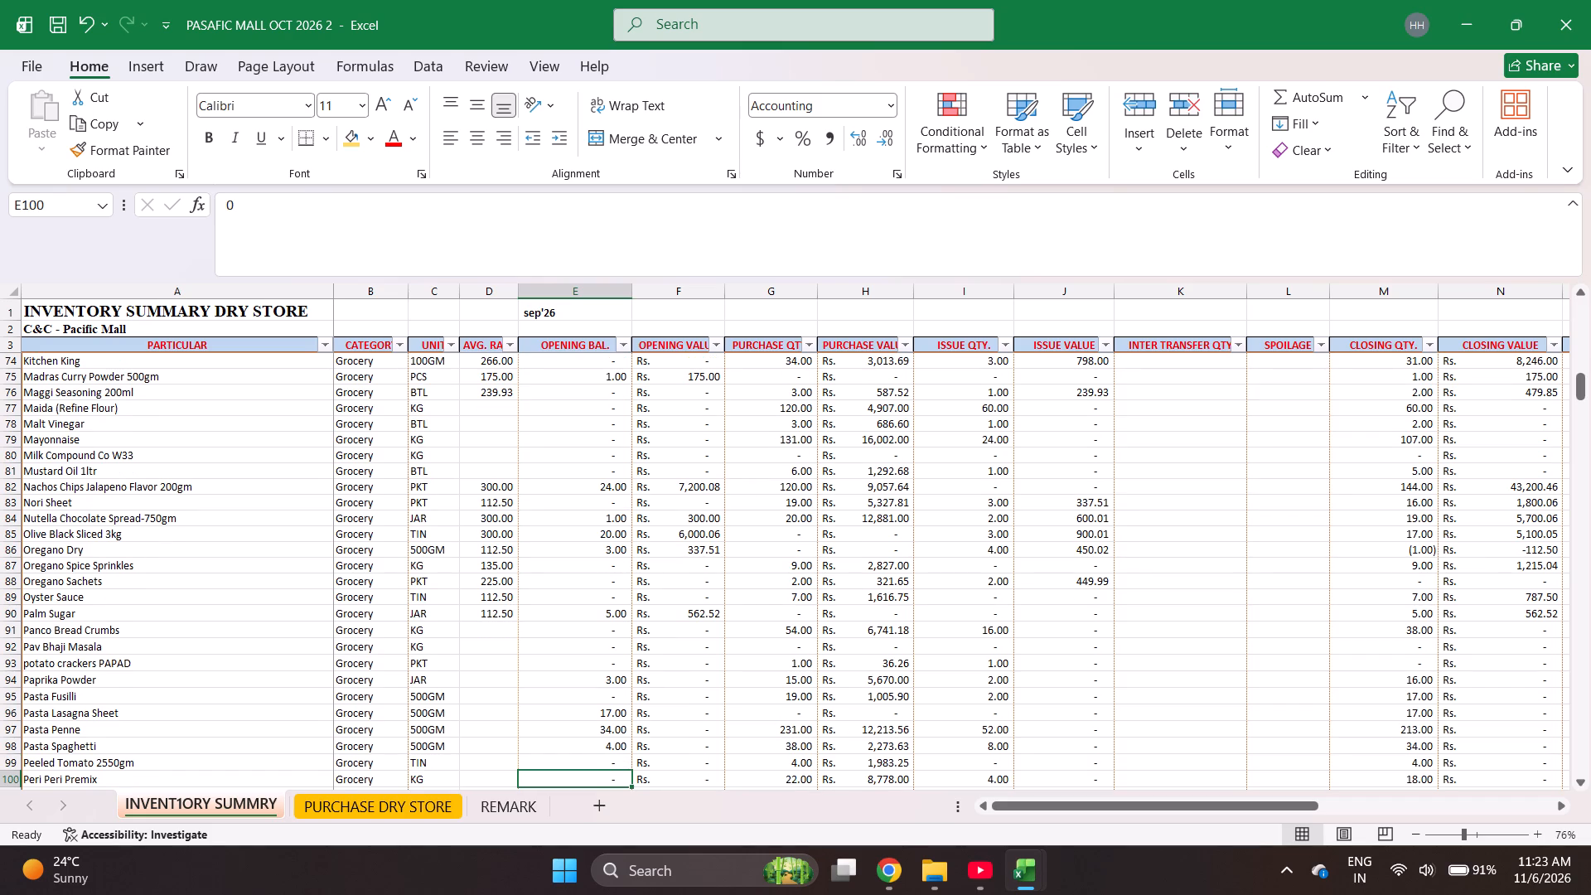
{"action": "key", "text": "2"}
{"action": "key", "text": "Return"}
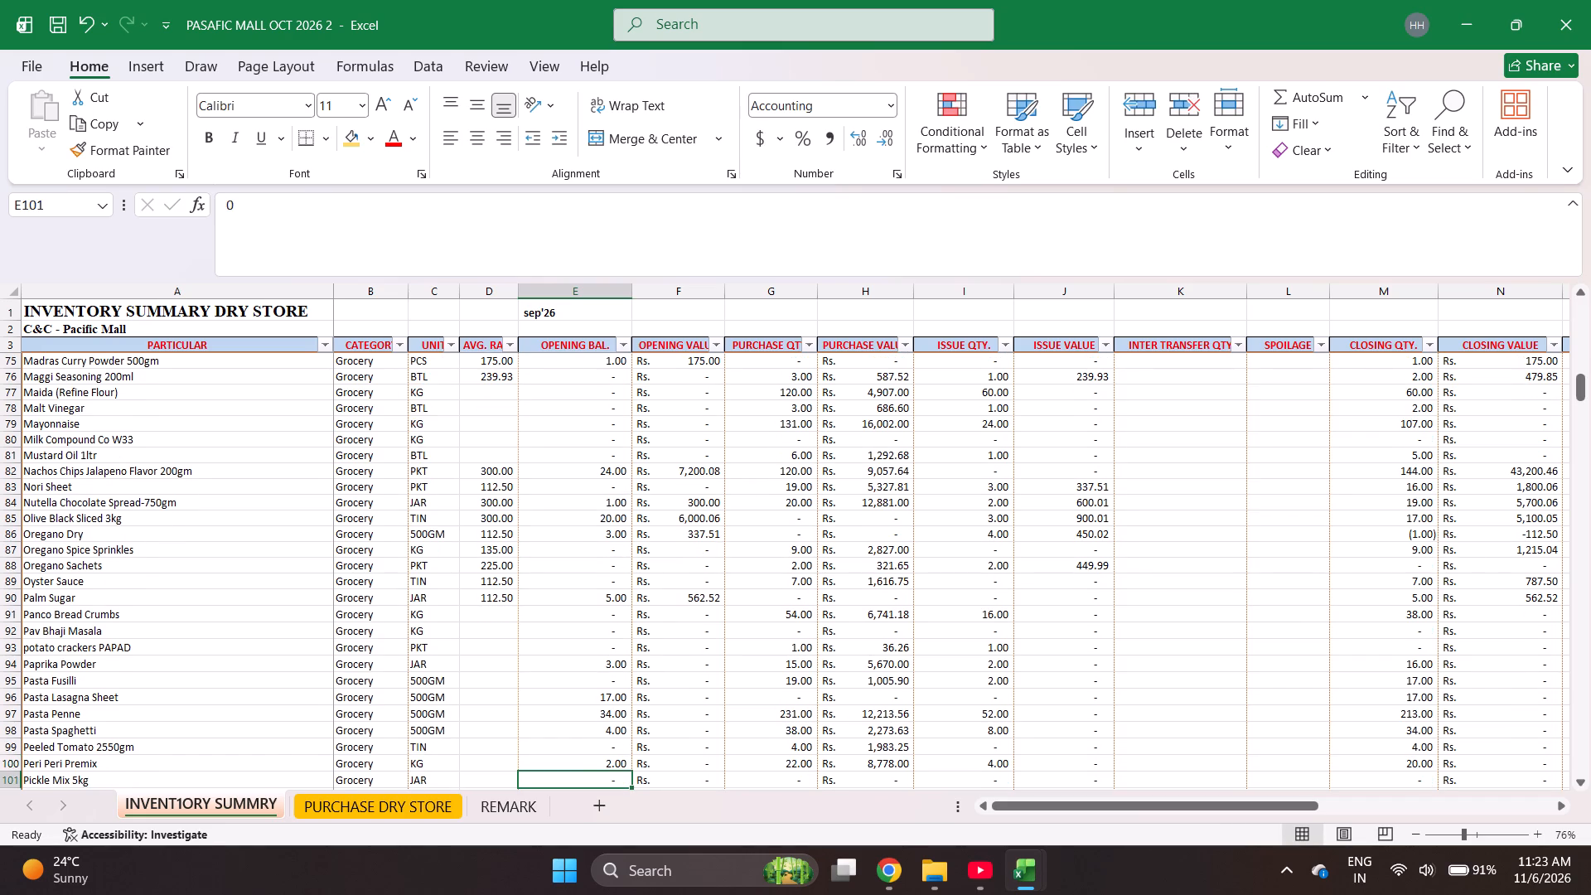
Enter opening balances of 1 for Red Chili Powder (Teekha Lal) and 3 for Red Curry Paste - Veg, skipping the other items.
{"action": "key", "text": "Return"}
{"action": "key", "text": "Return"}
{"action": "key", "text": "Return"}
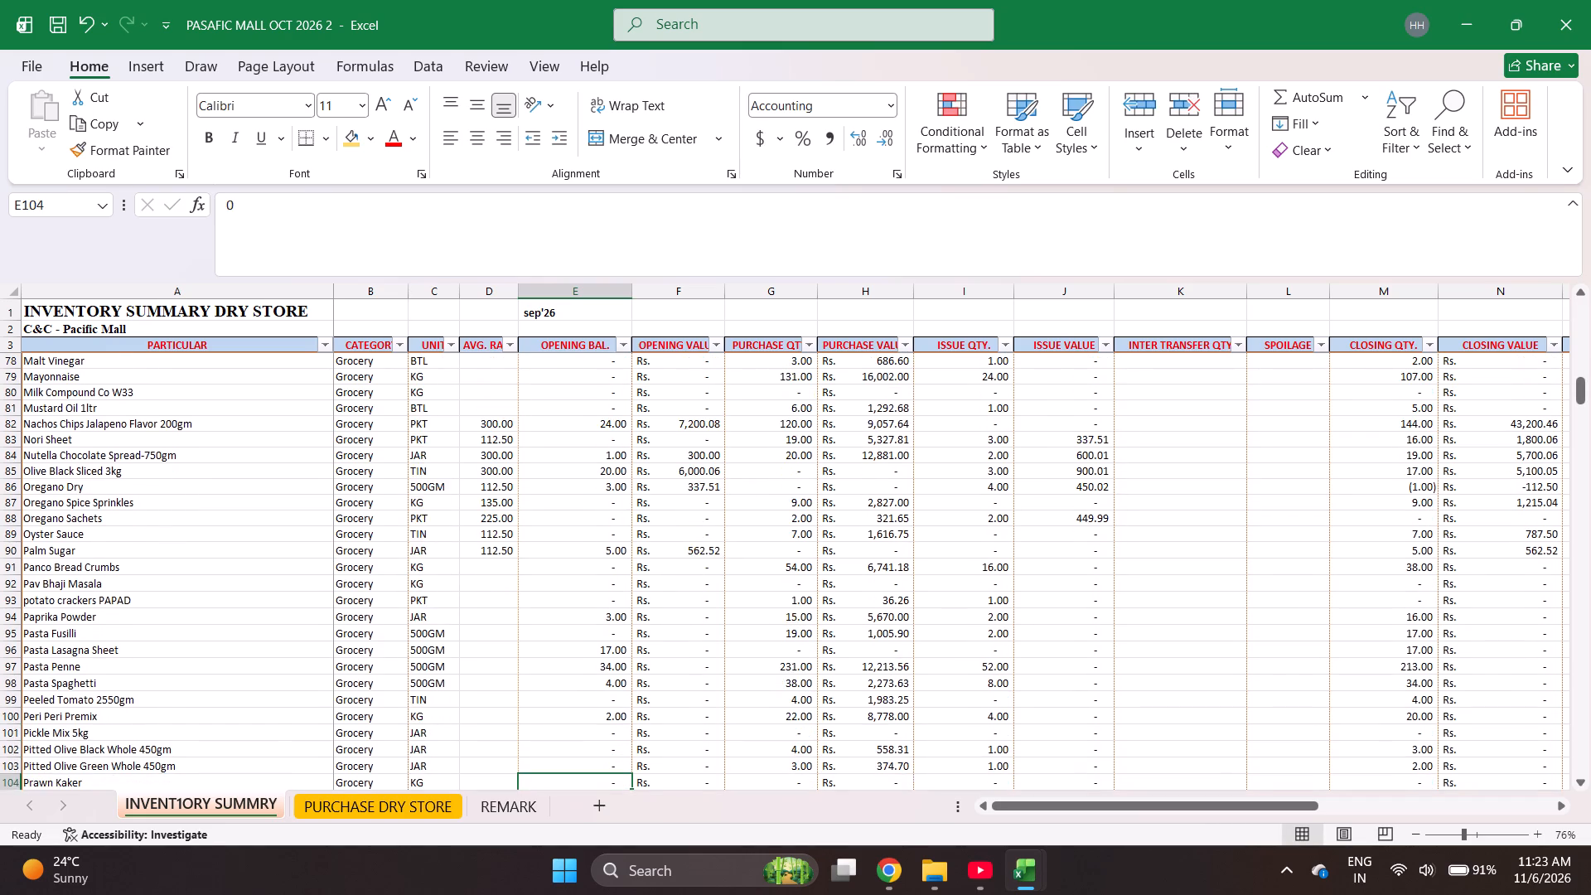
{"action": "key", "text": "Return"}
{"action": "key", "text": "Return"}
{"action": "key", "text": "Return"}
{"action": "key", "text": "Return"}
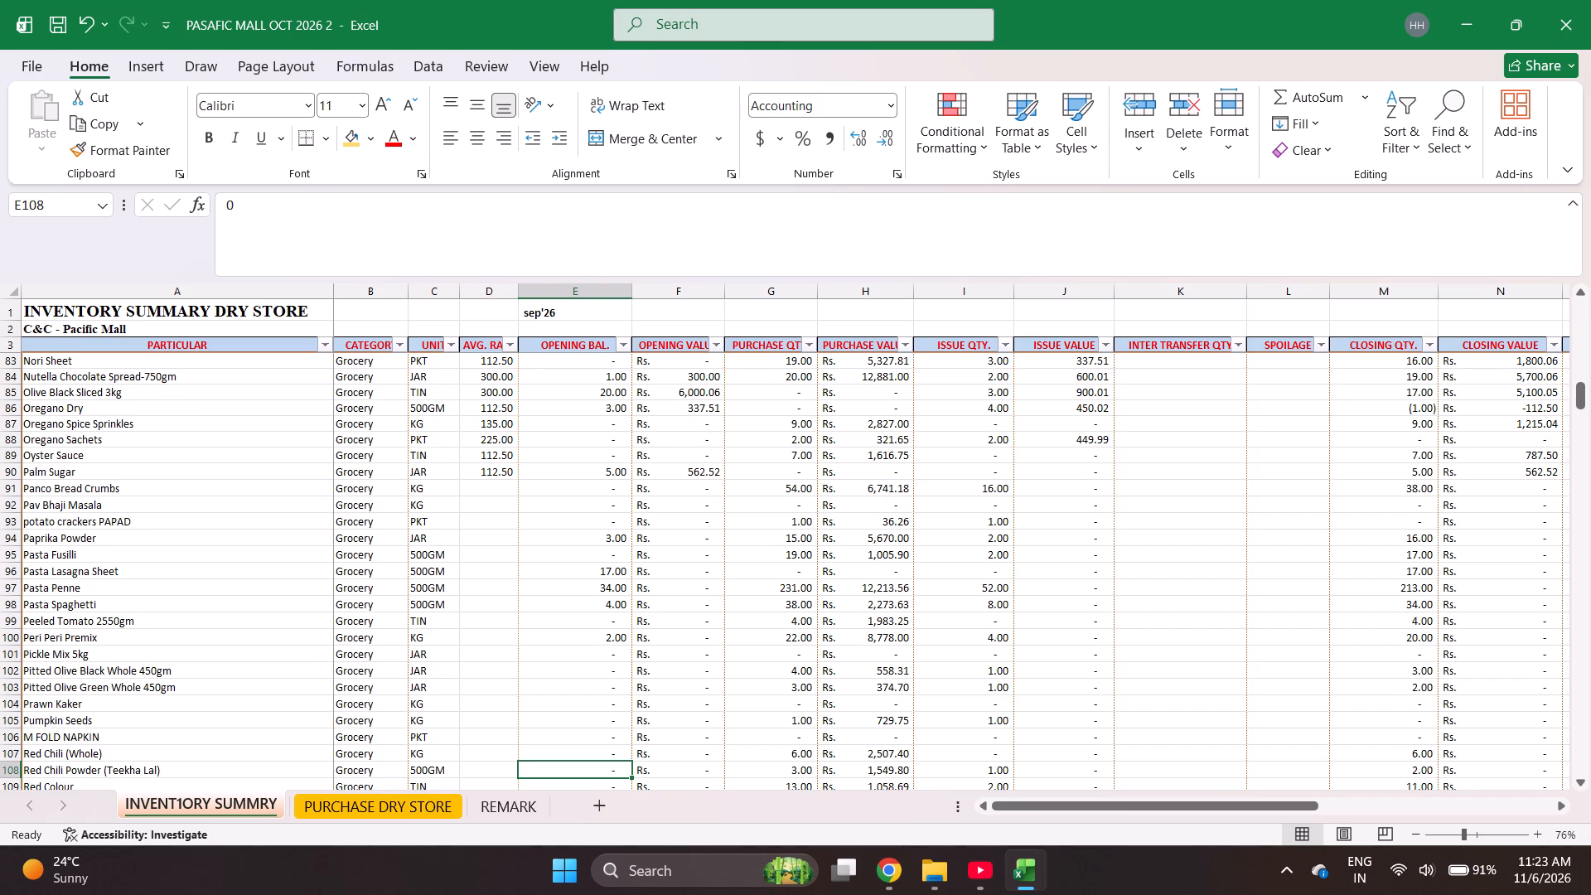
{"action": "key", "text": "1"}
{"action": "key", "text": "Return"}
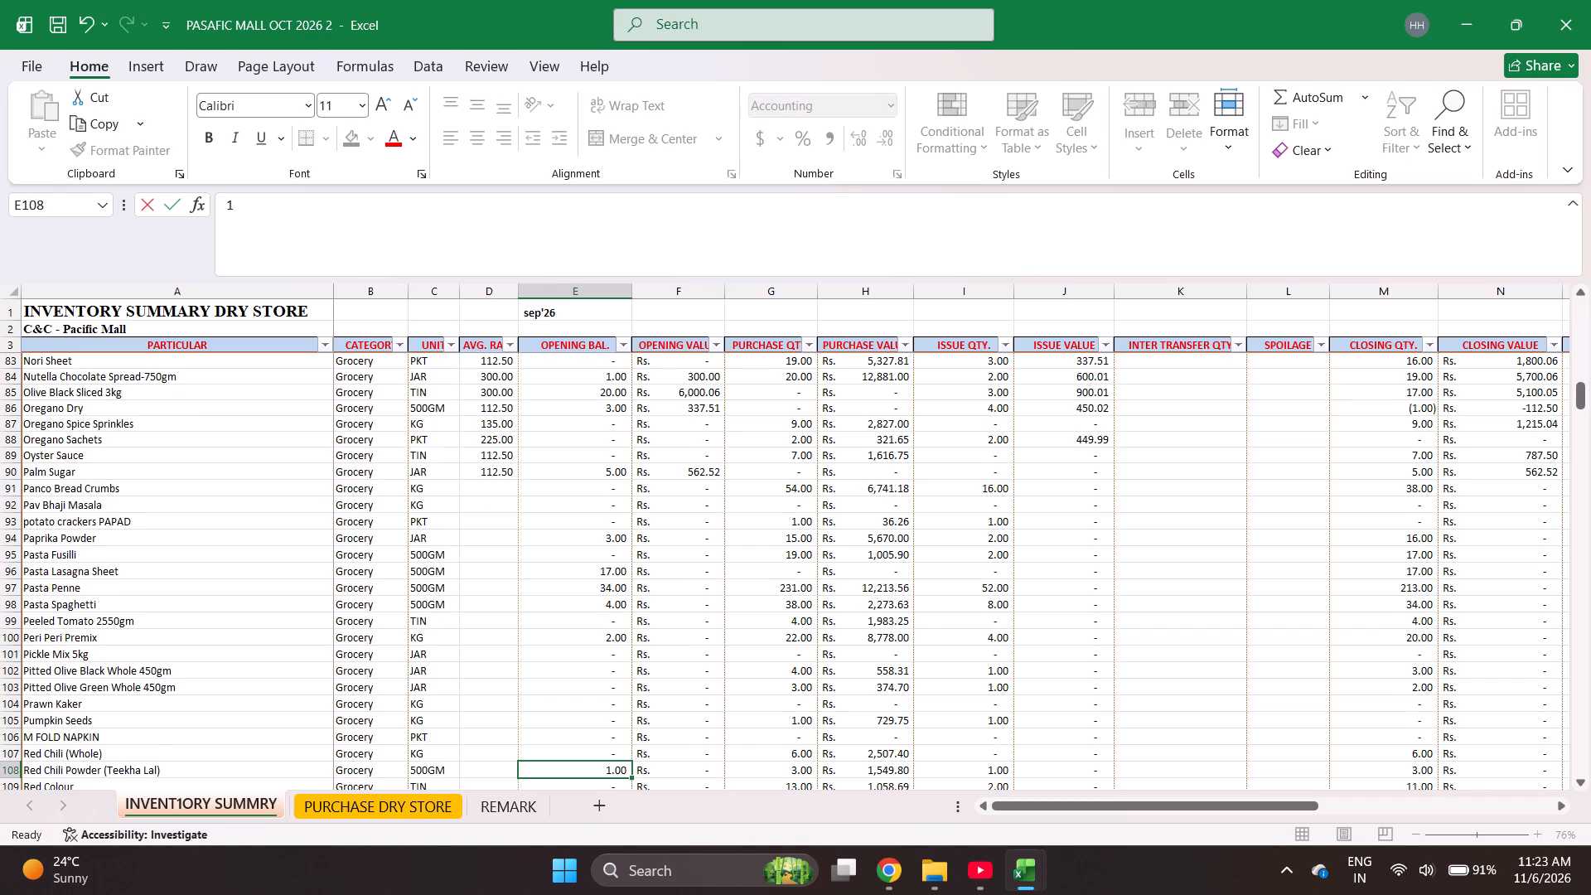
{"action": "key", "text": "Return"}
{"action": "key", "text": "3"}
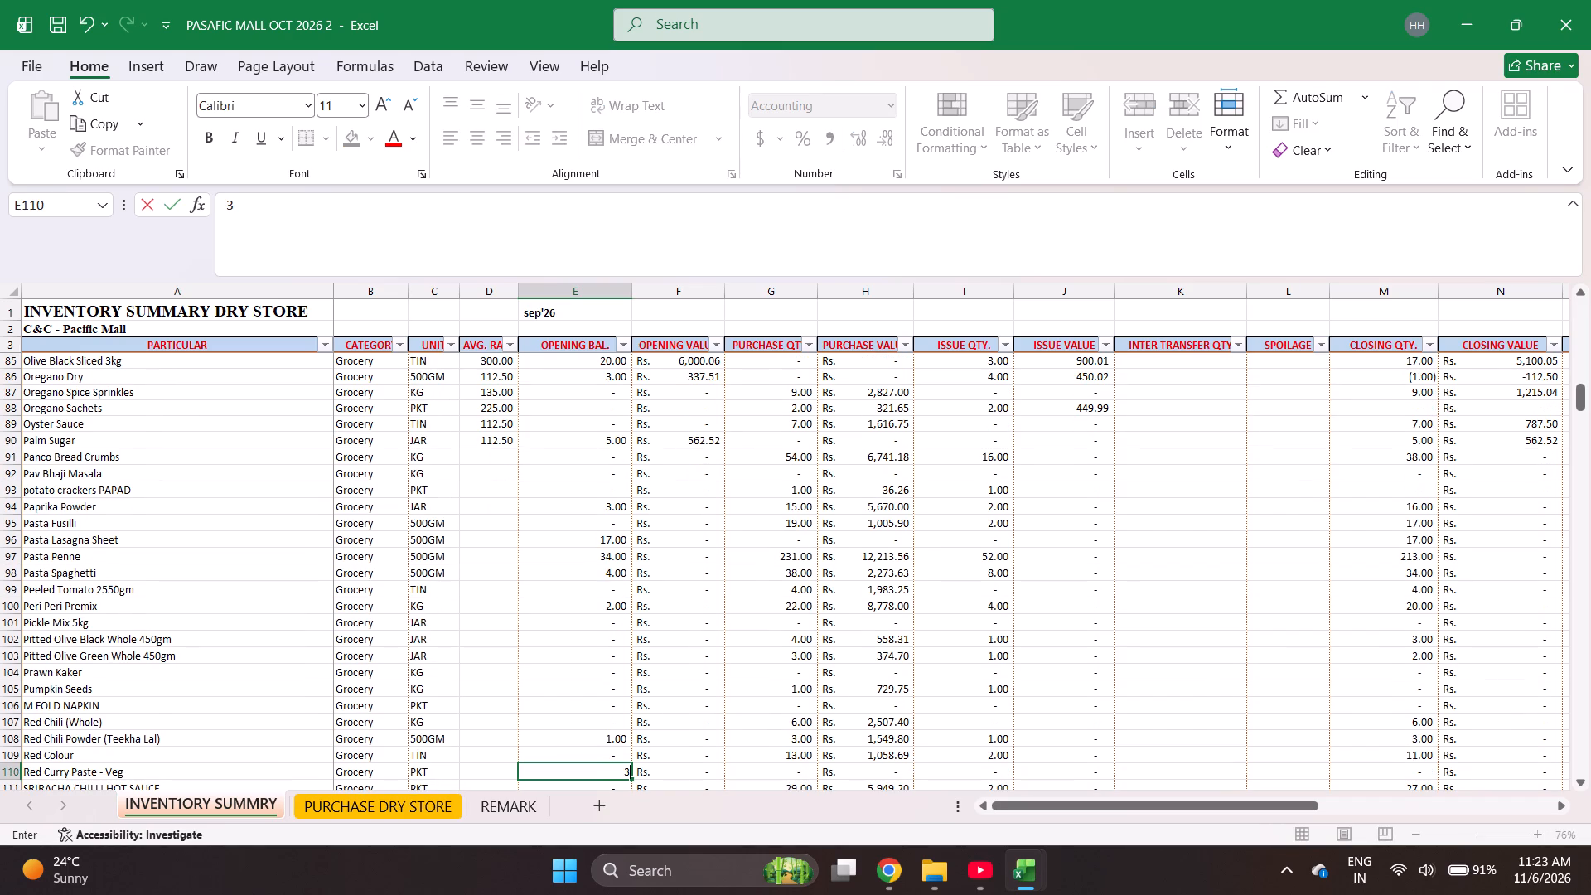
{"action": "key", "text": "Return"}
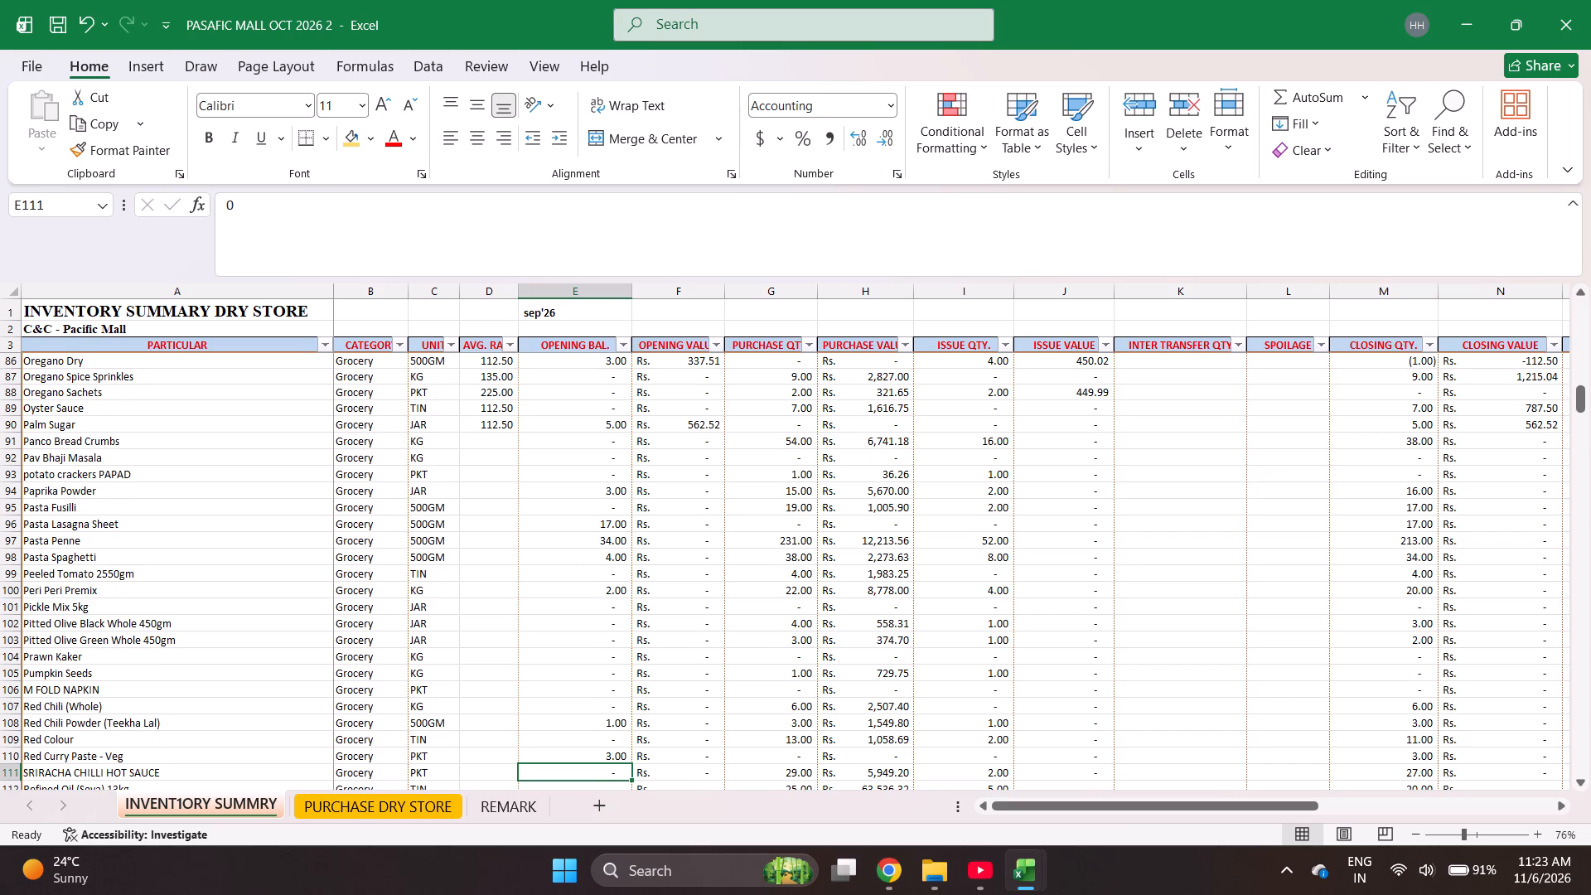
Enter opening balances of 4 for Risotto Rice (Arborio) and 1 for Rose Water, skipping the items between.
{"action": "key", "text": "Return"}
{"action": "key", "text": "Return"}
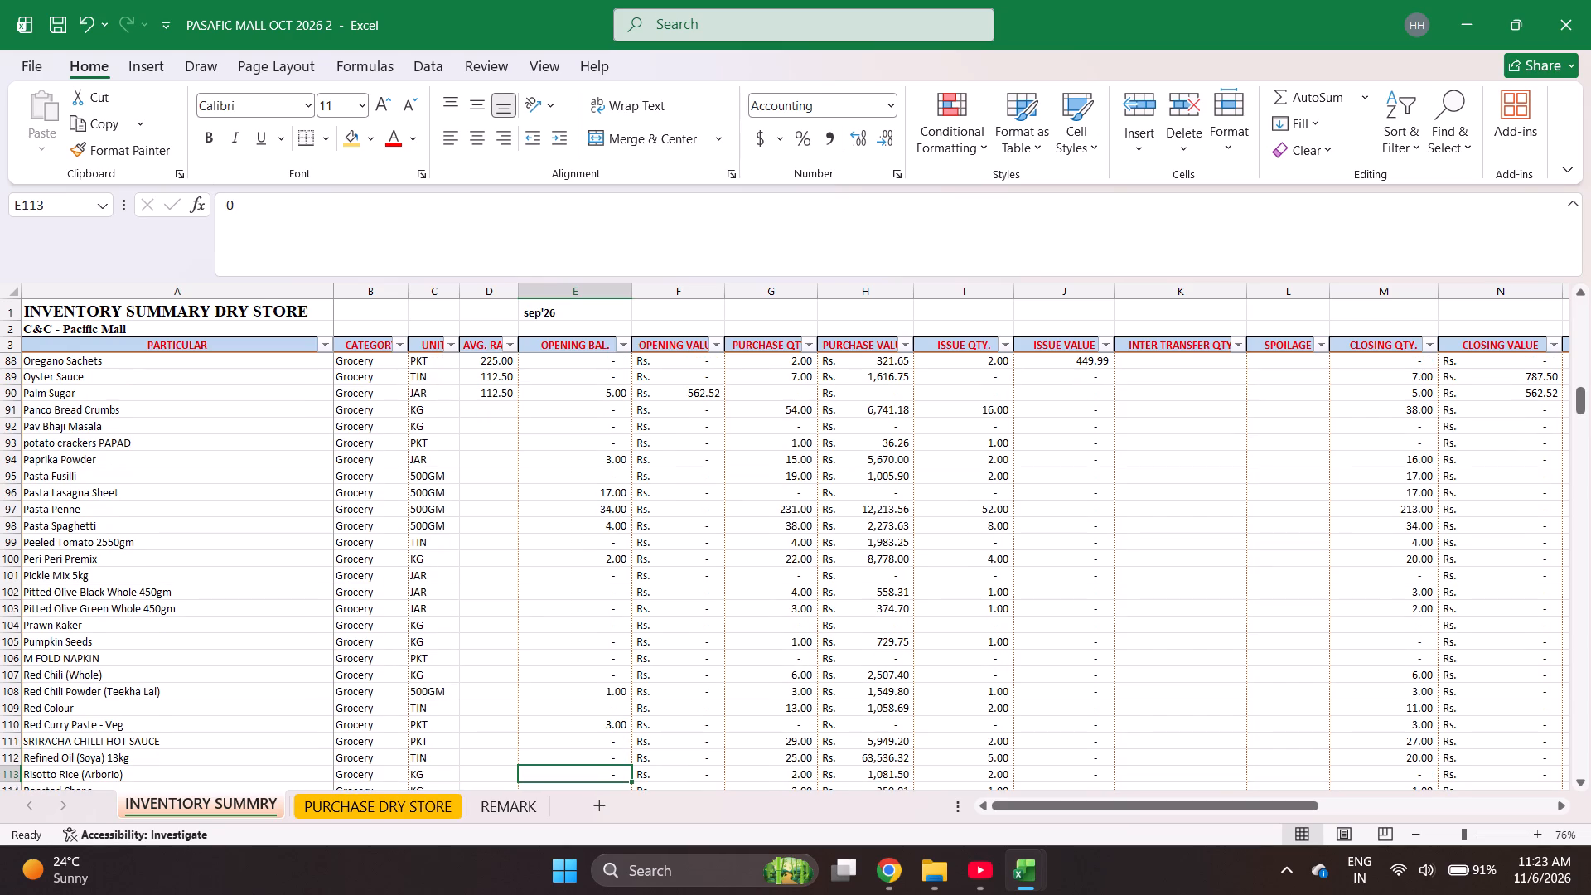
{"action": "key", "text": "4"}
{"action": "key", "text": "Return"}
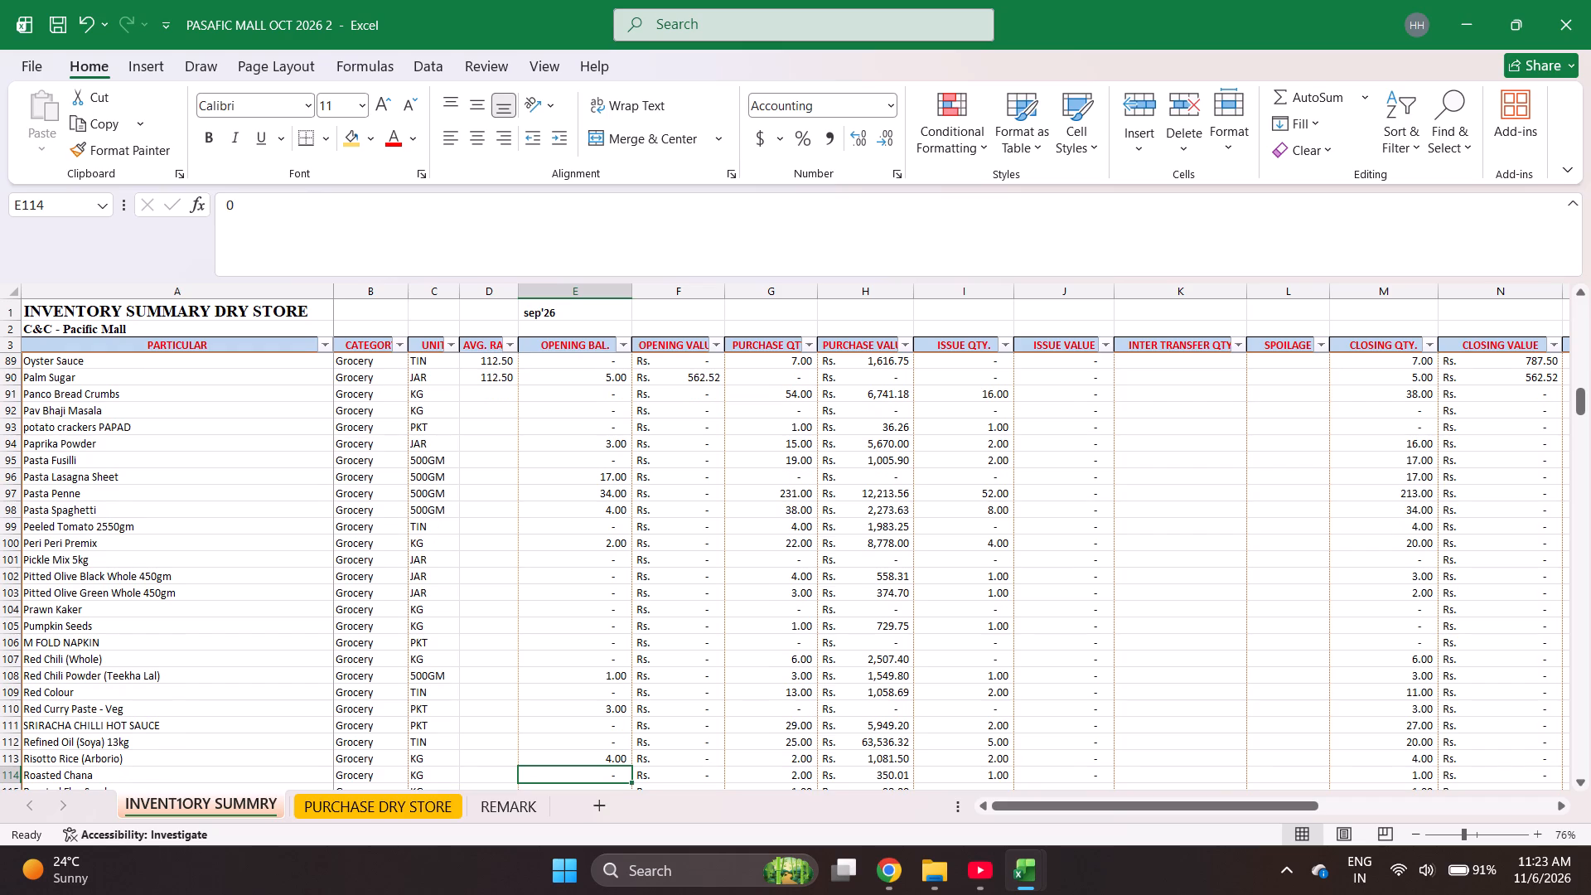
{"action": "key", "text": "Return"}
{"action": "key", "text": "Return"}
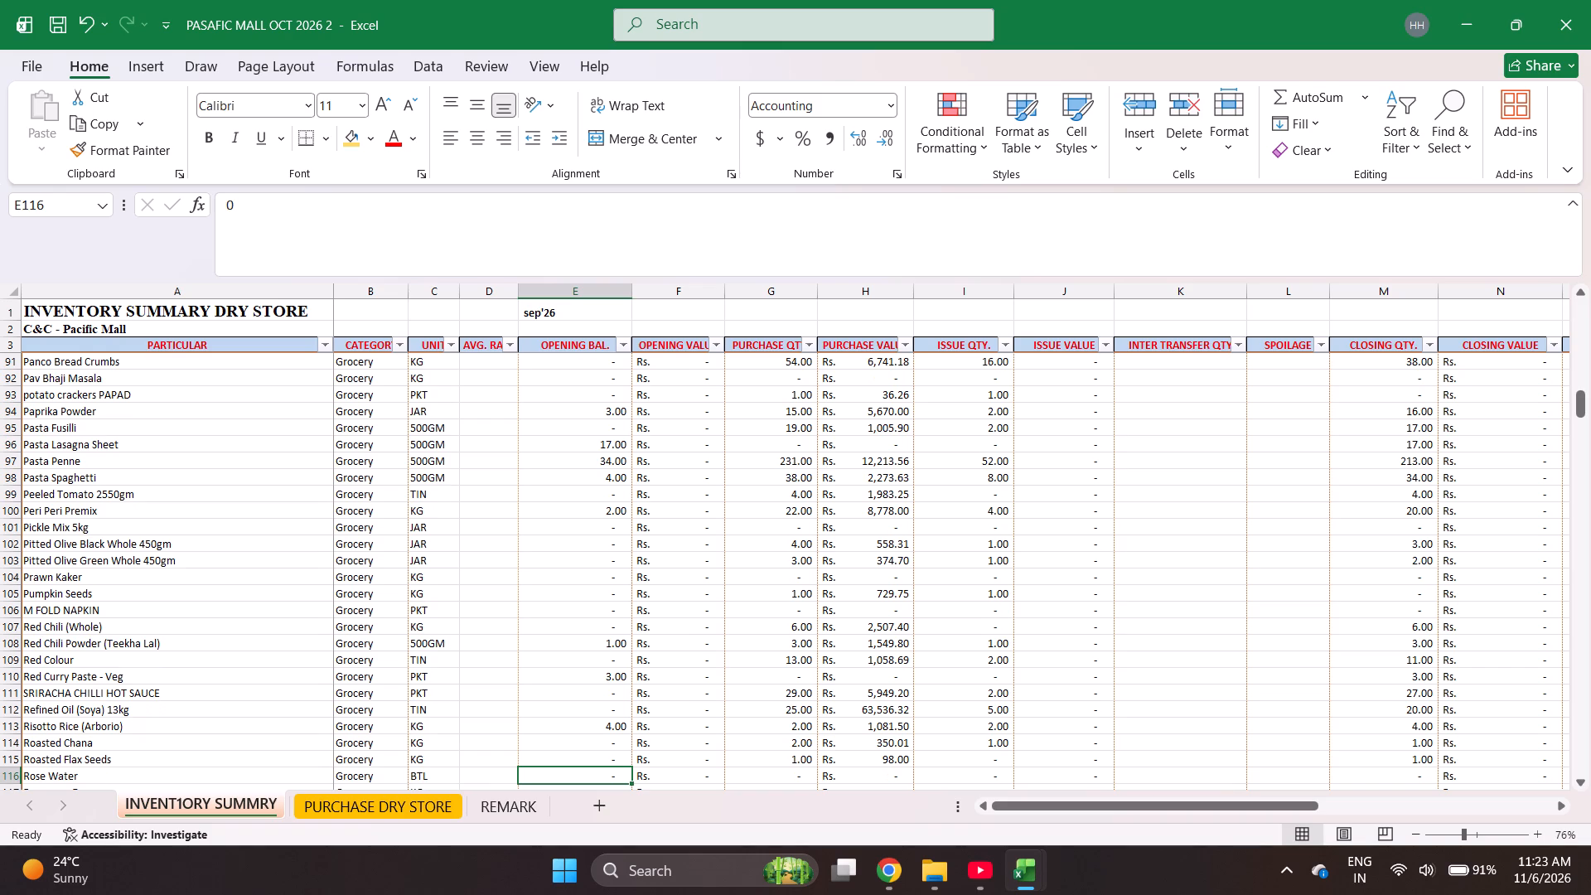
{"action": "key", "text": "1"}
{"action": "key", "text": "Return"}
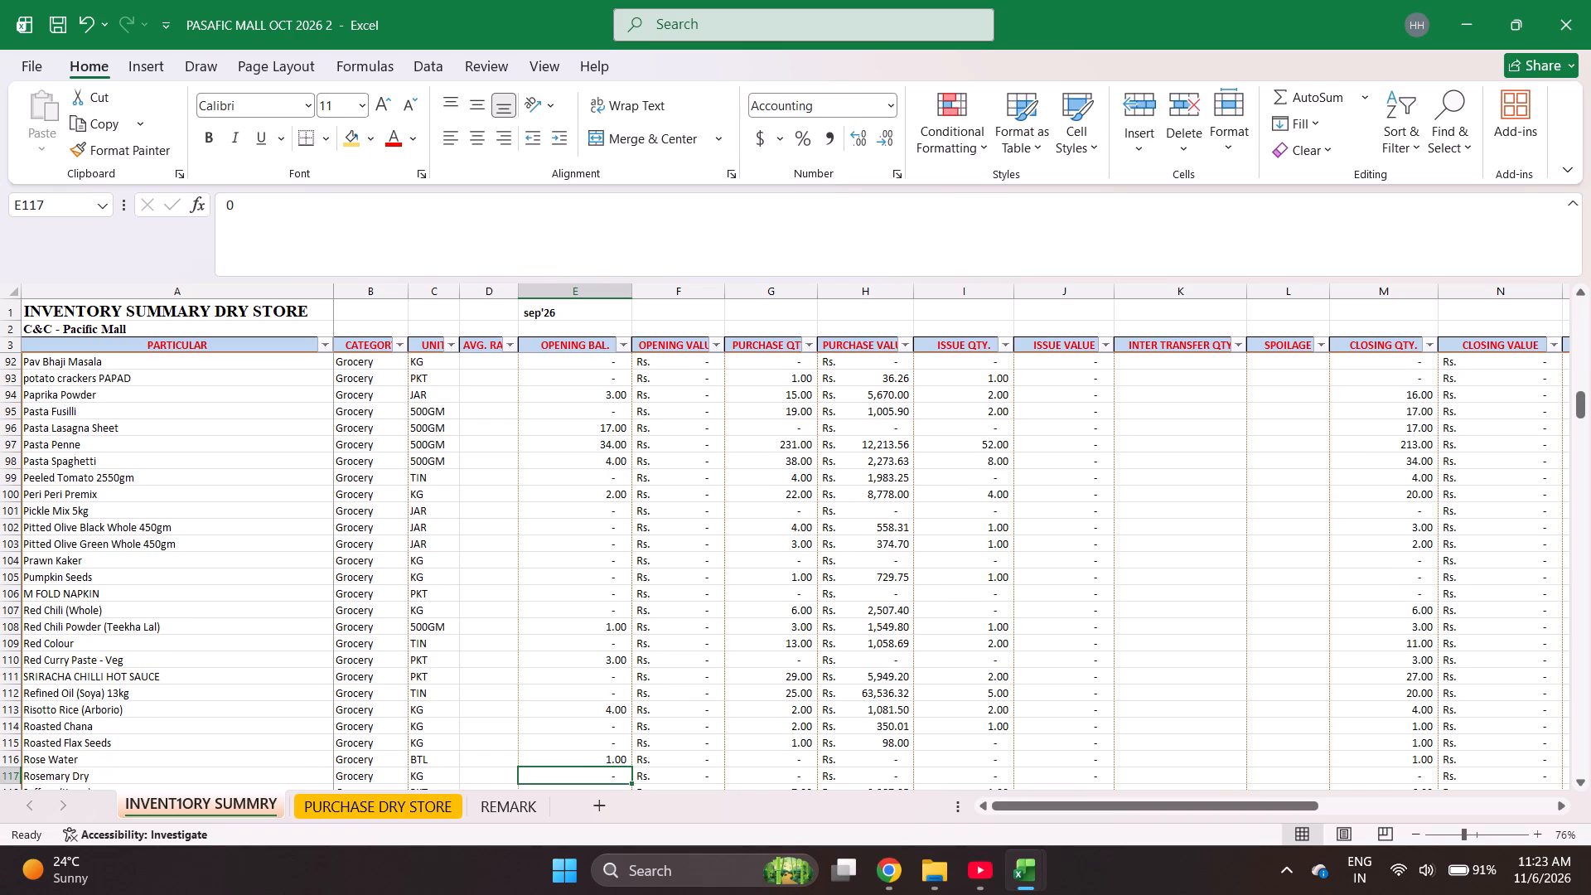
Enter an opening balance of 1 for Shitakke Mushrooms, skipping the items from Rosemary Dry to Corn Meal.
{"action": "key", "text": "Return"}
{"action": "key", "text": "Return"}
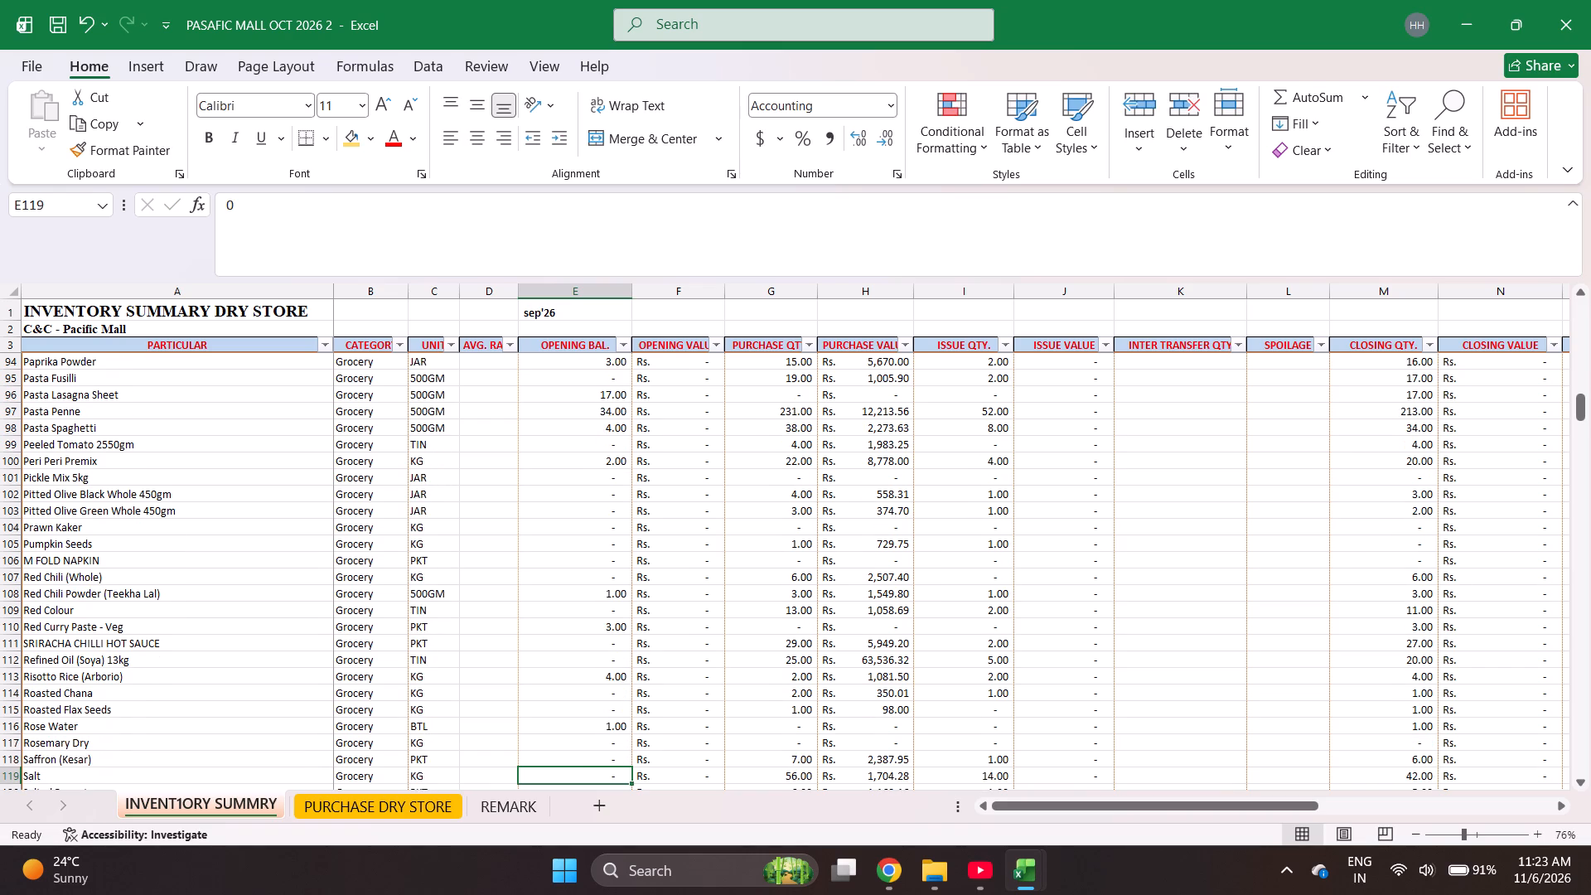
{"action": "key", "text": "Return"}
{"action": "key", "text": "Return"}
{"action": "key", "text": "Return"}
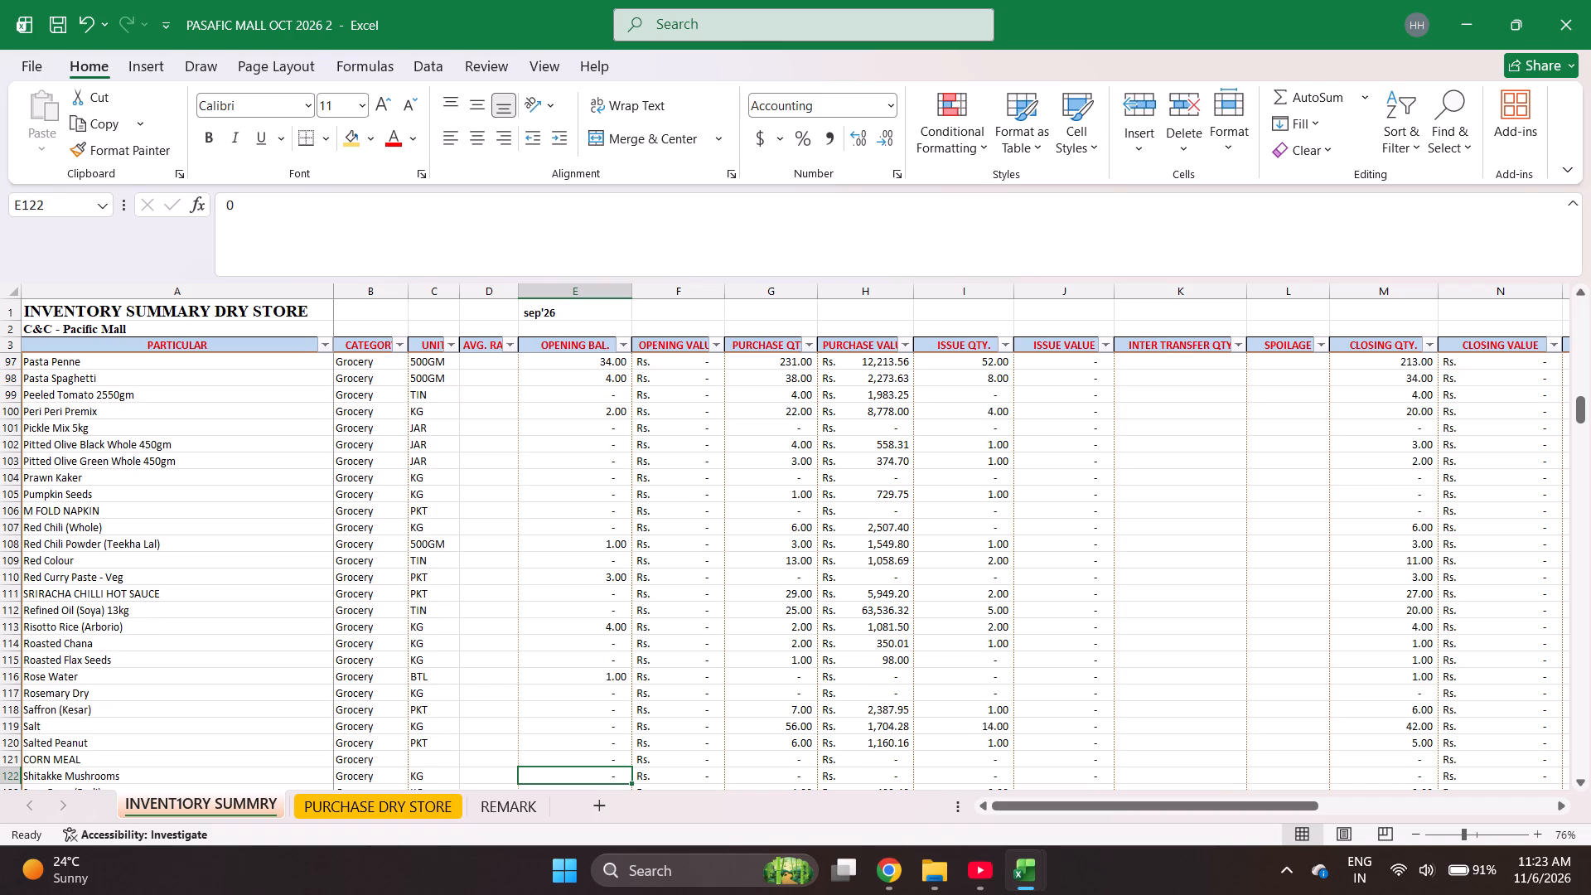
{"action": "key", "text": "1"}
{"action": "key", "text": "Return"}
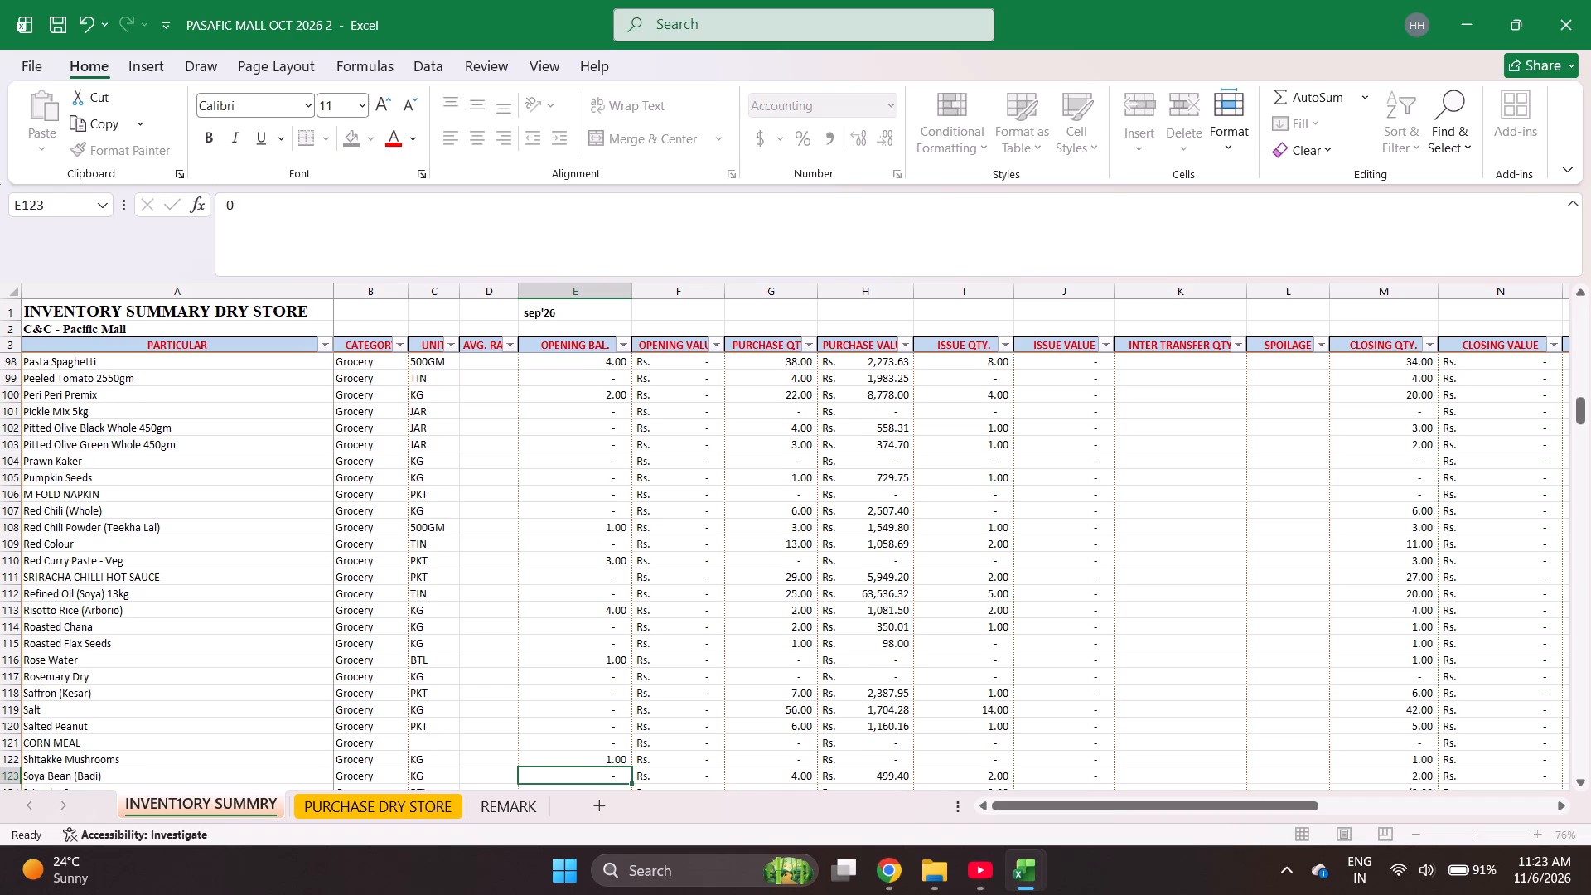
Enter opening balances of 6 for Staff Chickpeas, 9 for Staff Dal (Mix Dal) and 5 for Staff Lobiya.
{"action": "key", "text": "Return"}
{"action": "key", "text": "Return"}
{"action": "key", "text": "Return"}
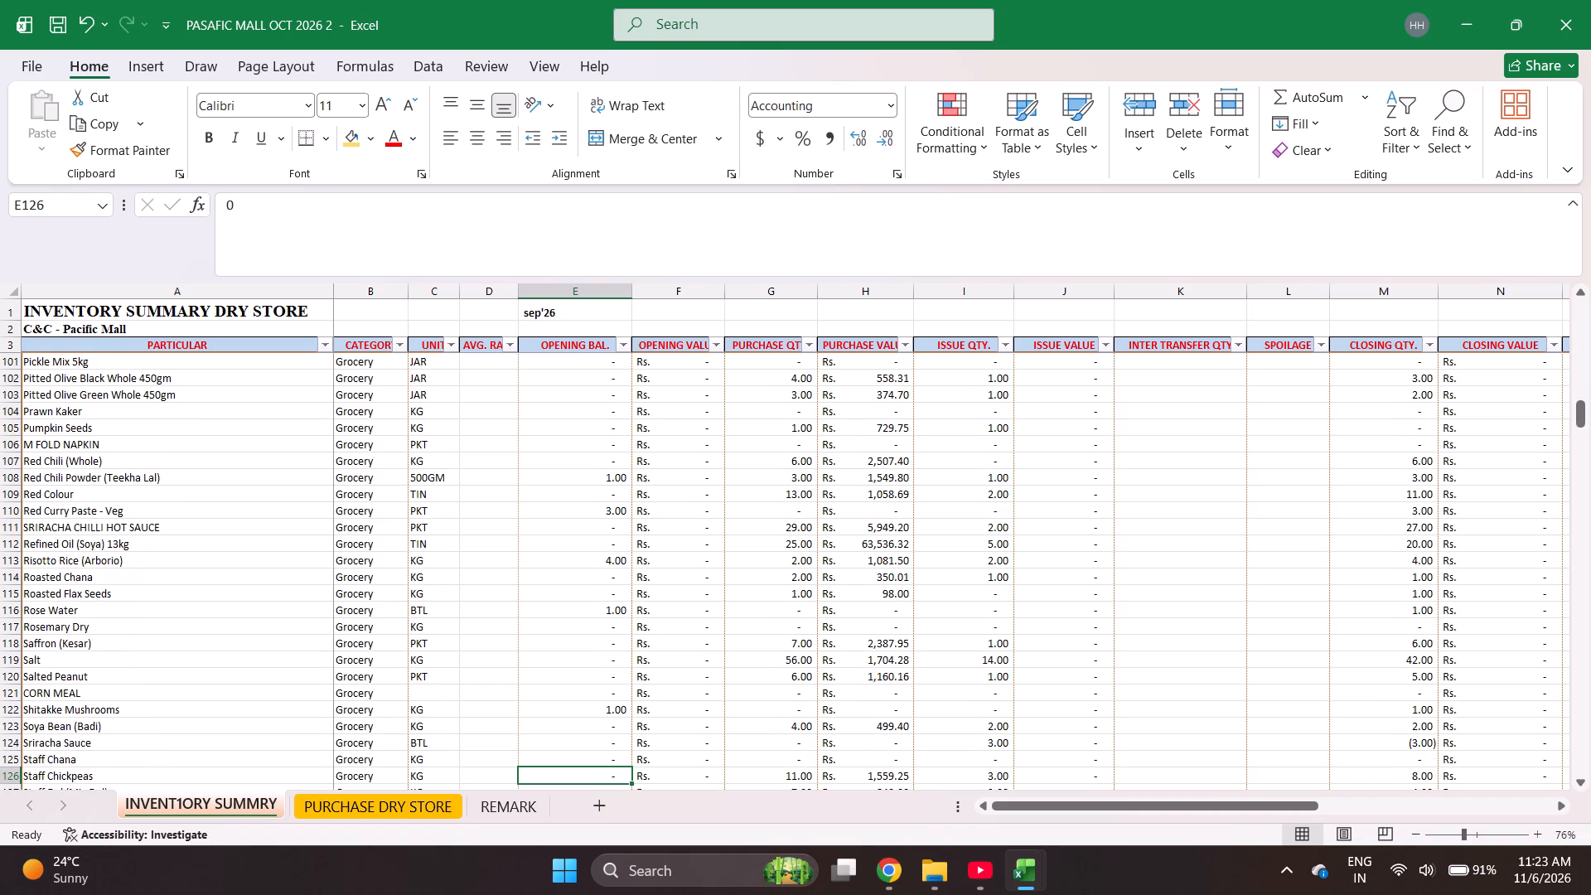
{"action": "key", "text": "6"}
{"action": "key", "text": "Return"}
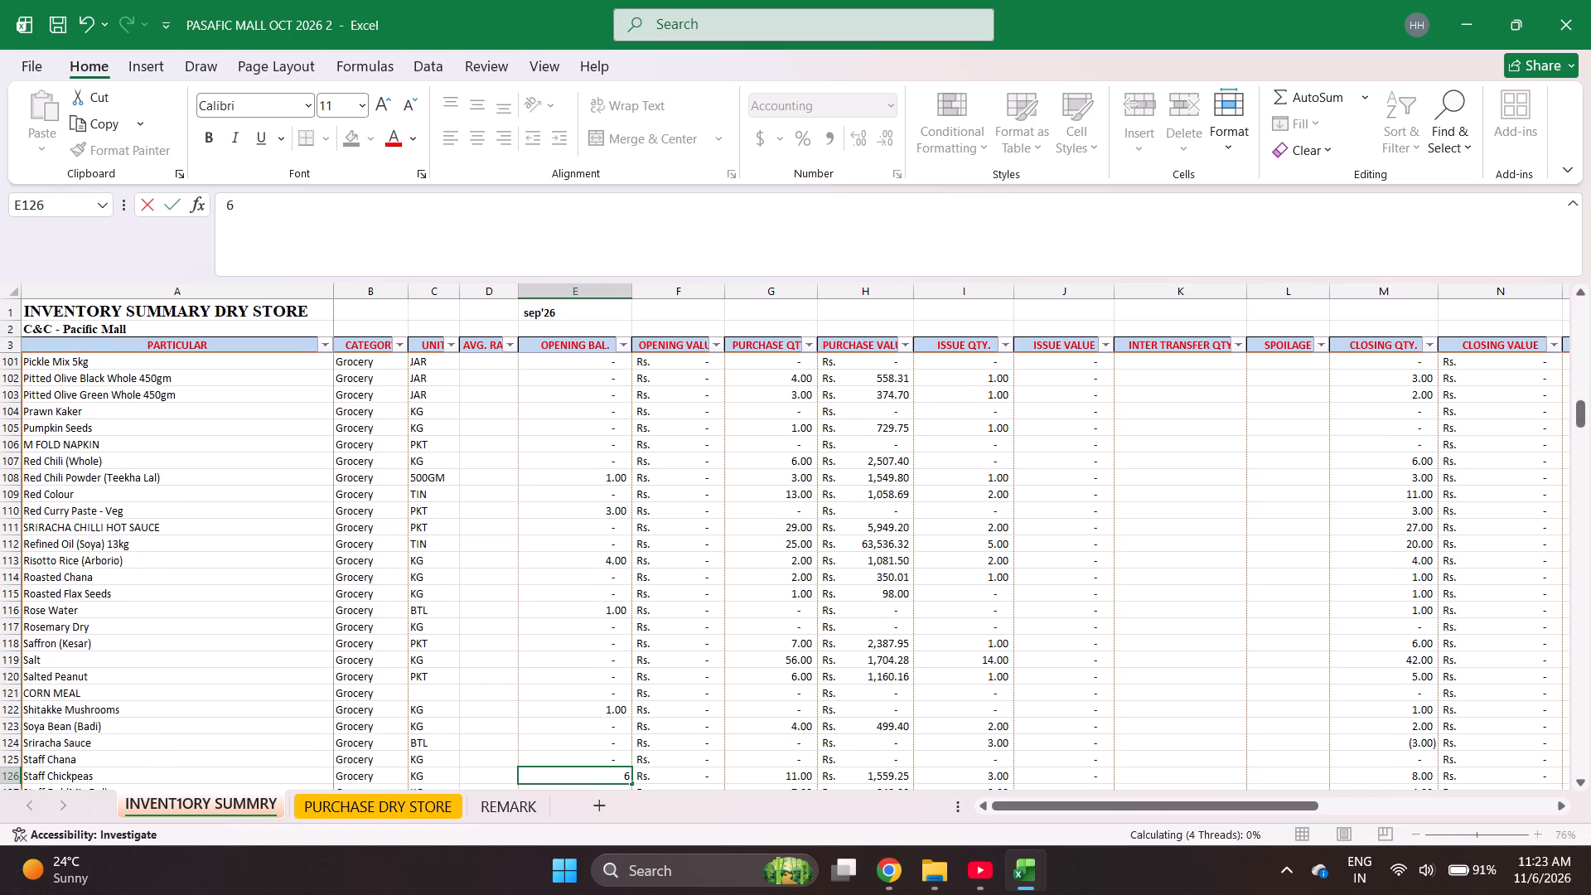
{"action": "type", "text": "95"}
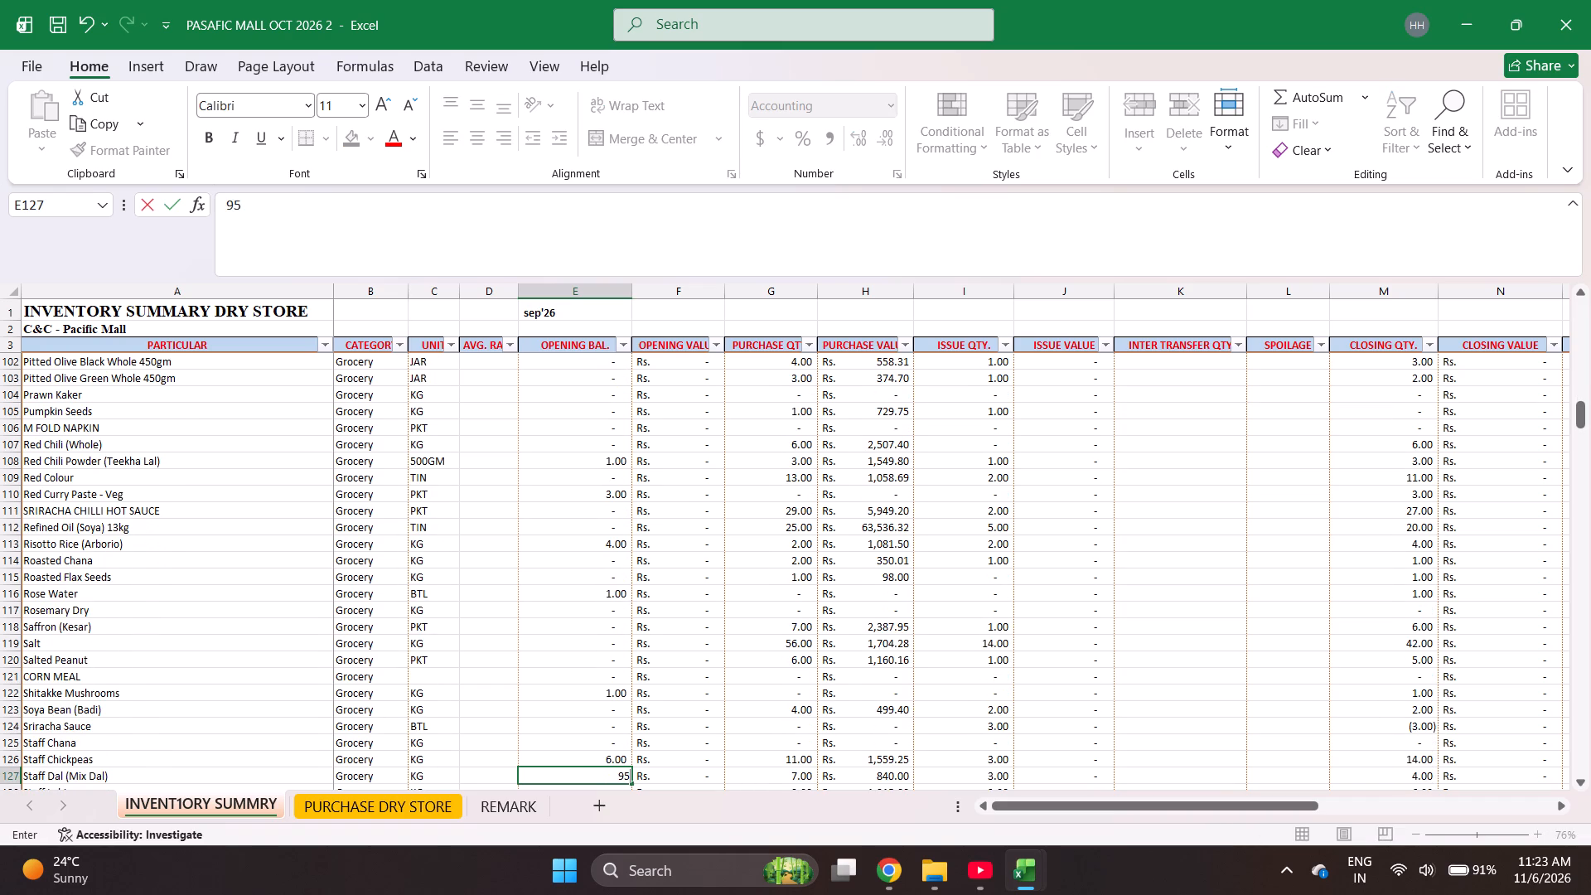
{"action": "key", "text": "BackSpace"}
{"action": "key", "text": "Return"}
{"action": "key", "text": "5"}
{"action": "key", "text": "Return"}
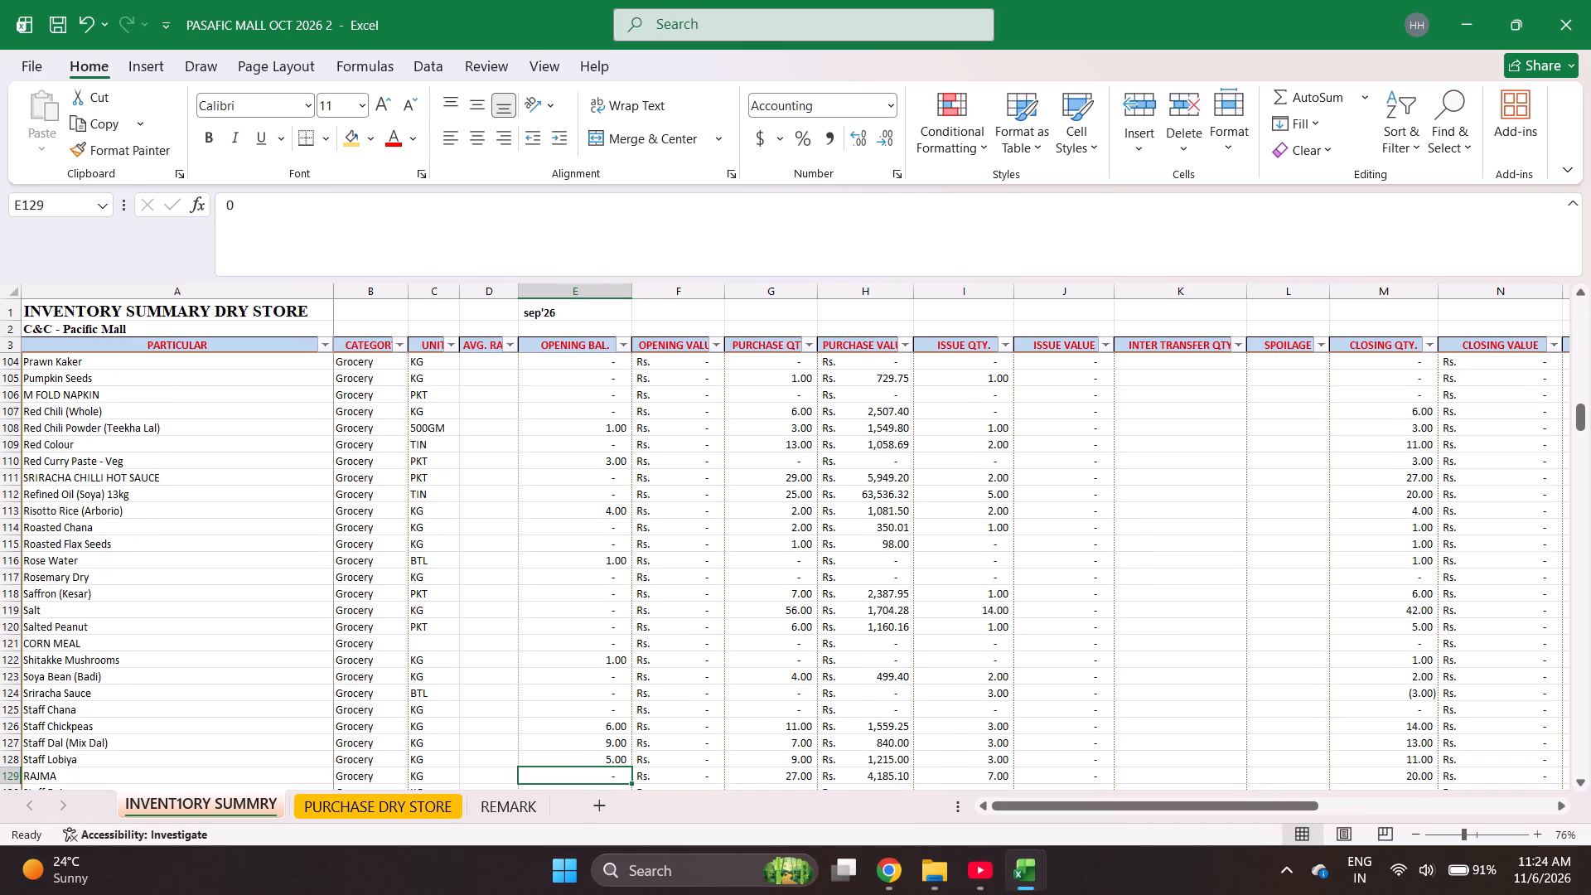
Enter opening balances of 10 for Rajma and 270 for Staff Rice, skipping Staff Rajma.
{"action": "type", "text": "10"}
{"action": "key", "text": "Return"}
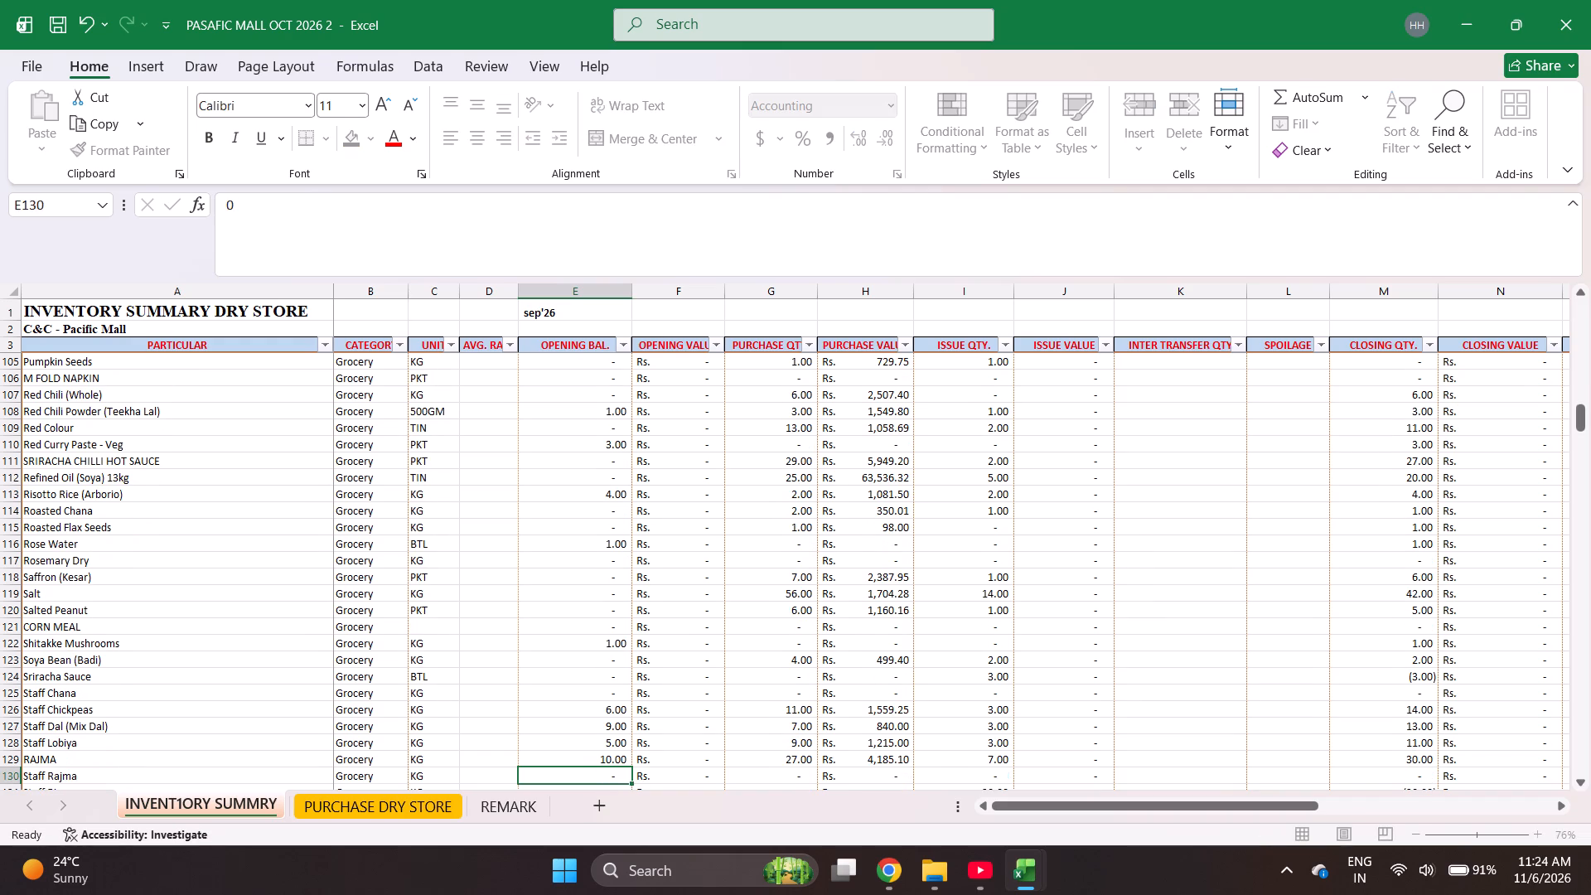
{"action": "key", "text": "Return"}
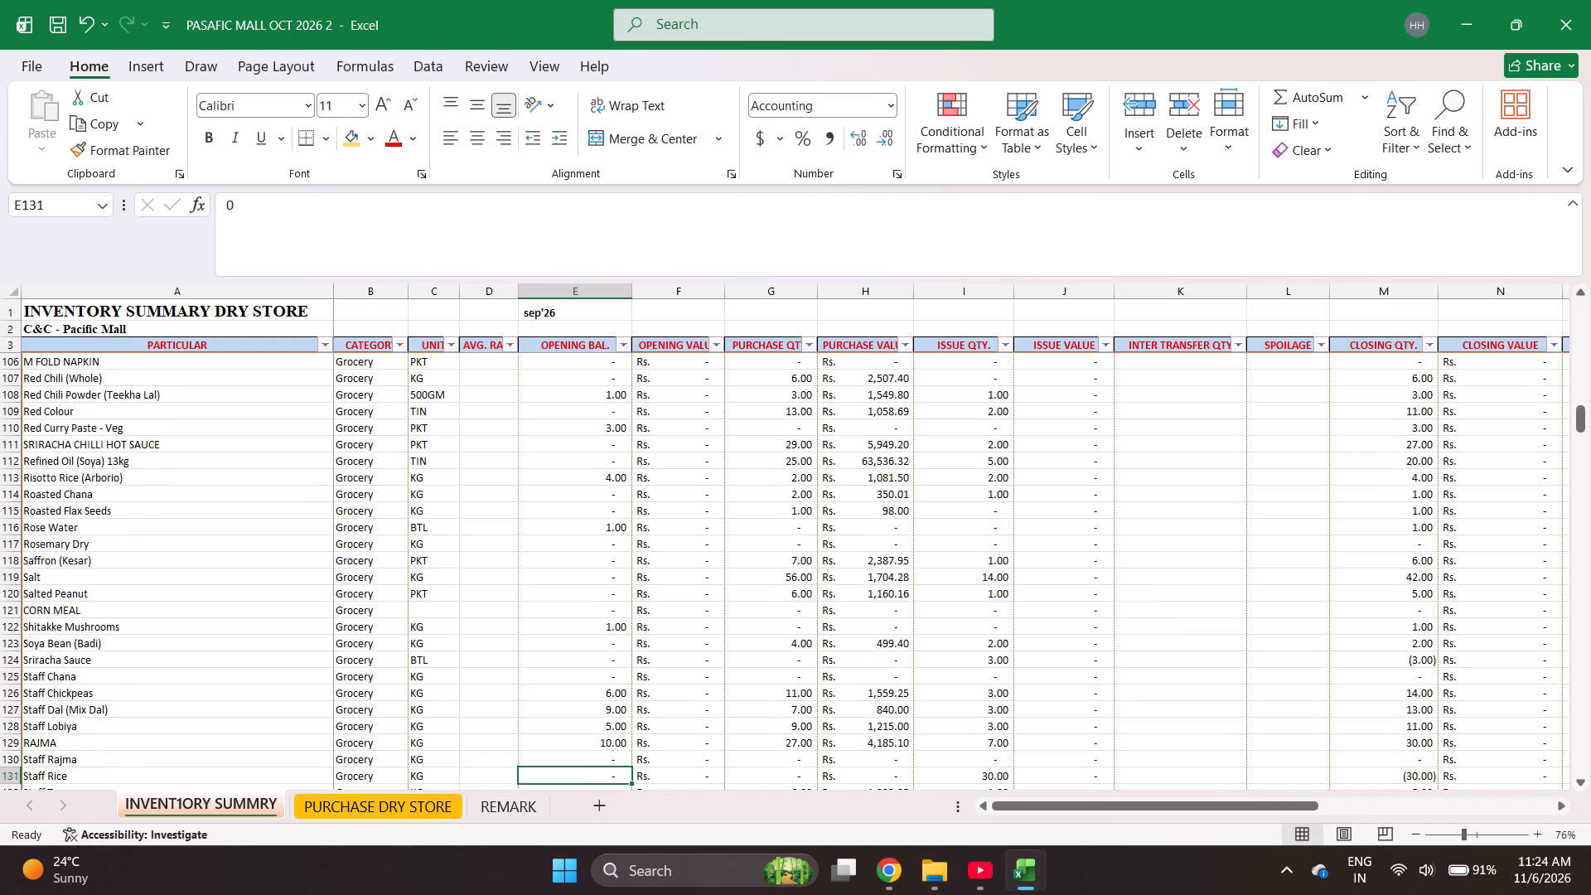
{"action": "type", "text": "270"}
{"action": "key", "text": "Return"}
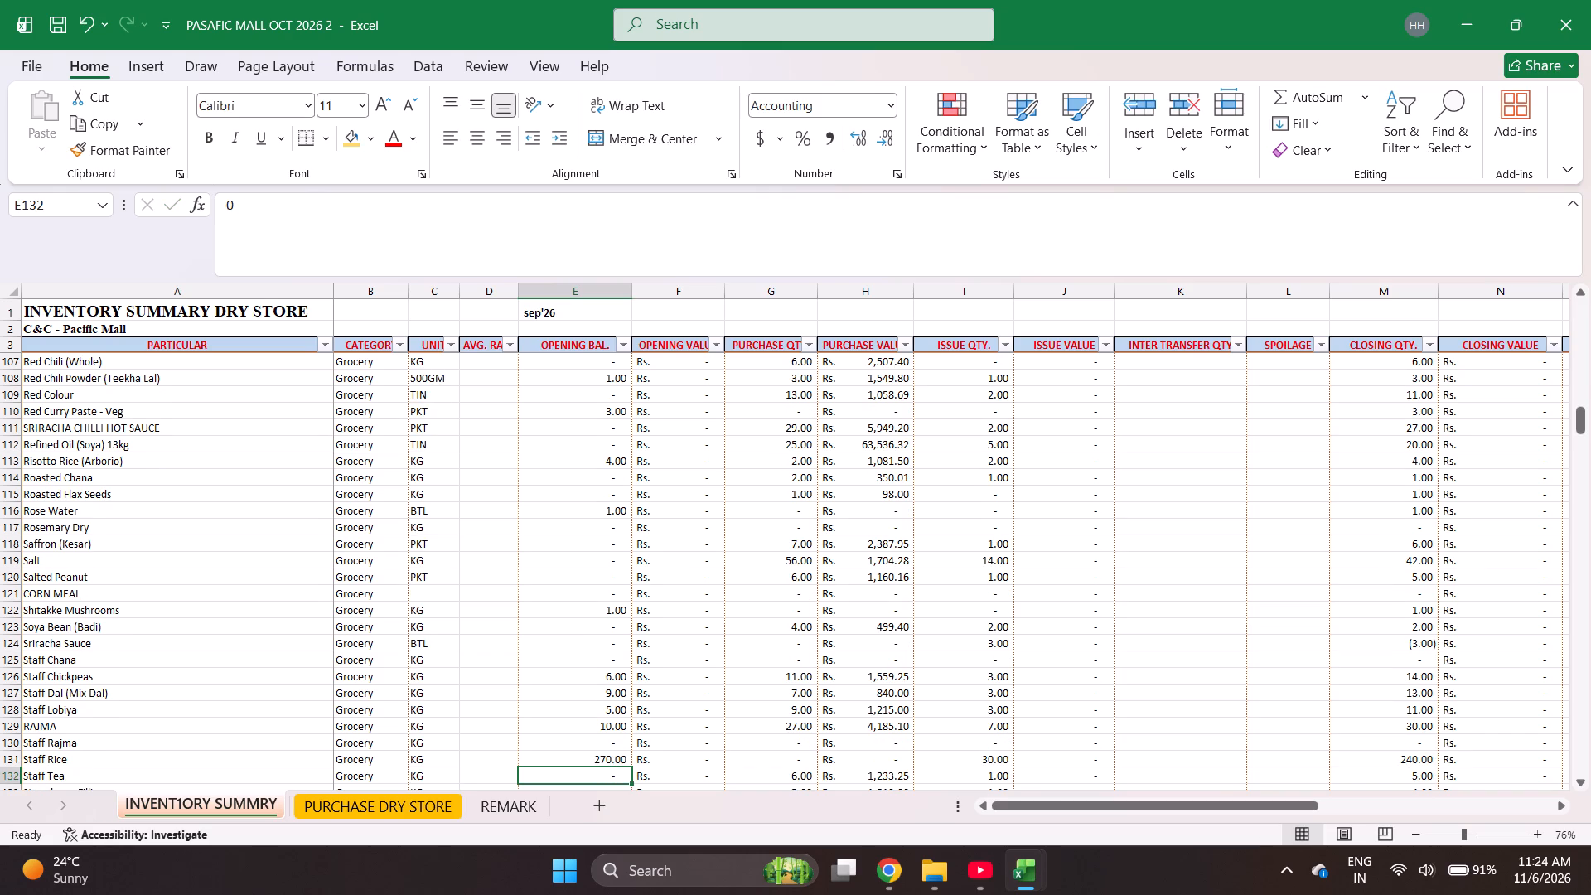
Enter opening balances of 1 for Strawberry Filling and 1 for Suma Tab, skipping Staff Tea and Sugar.
{"action": "key", "text": "Return"}
{"action": "key", "text": "1"}
{"action": "key", "text": "Return"}
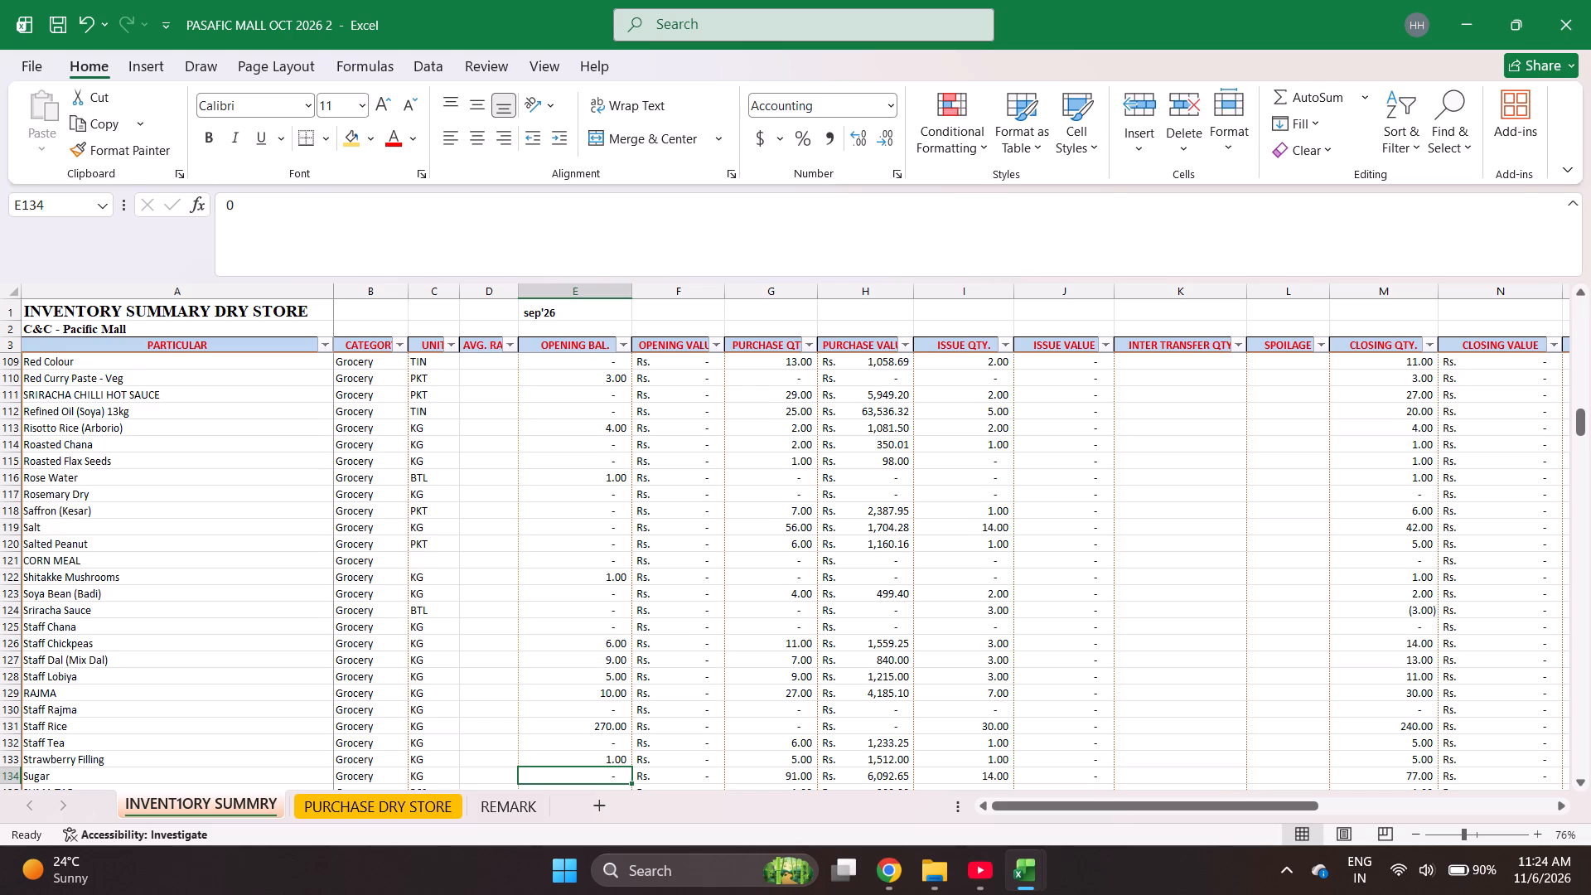
{"action": "key", "text": "Return"}
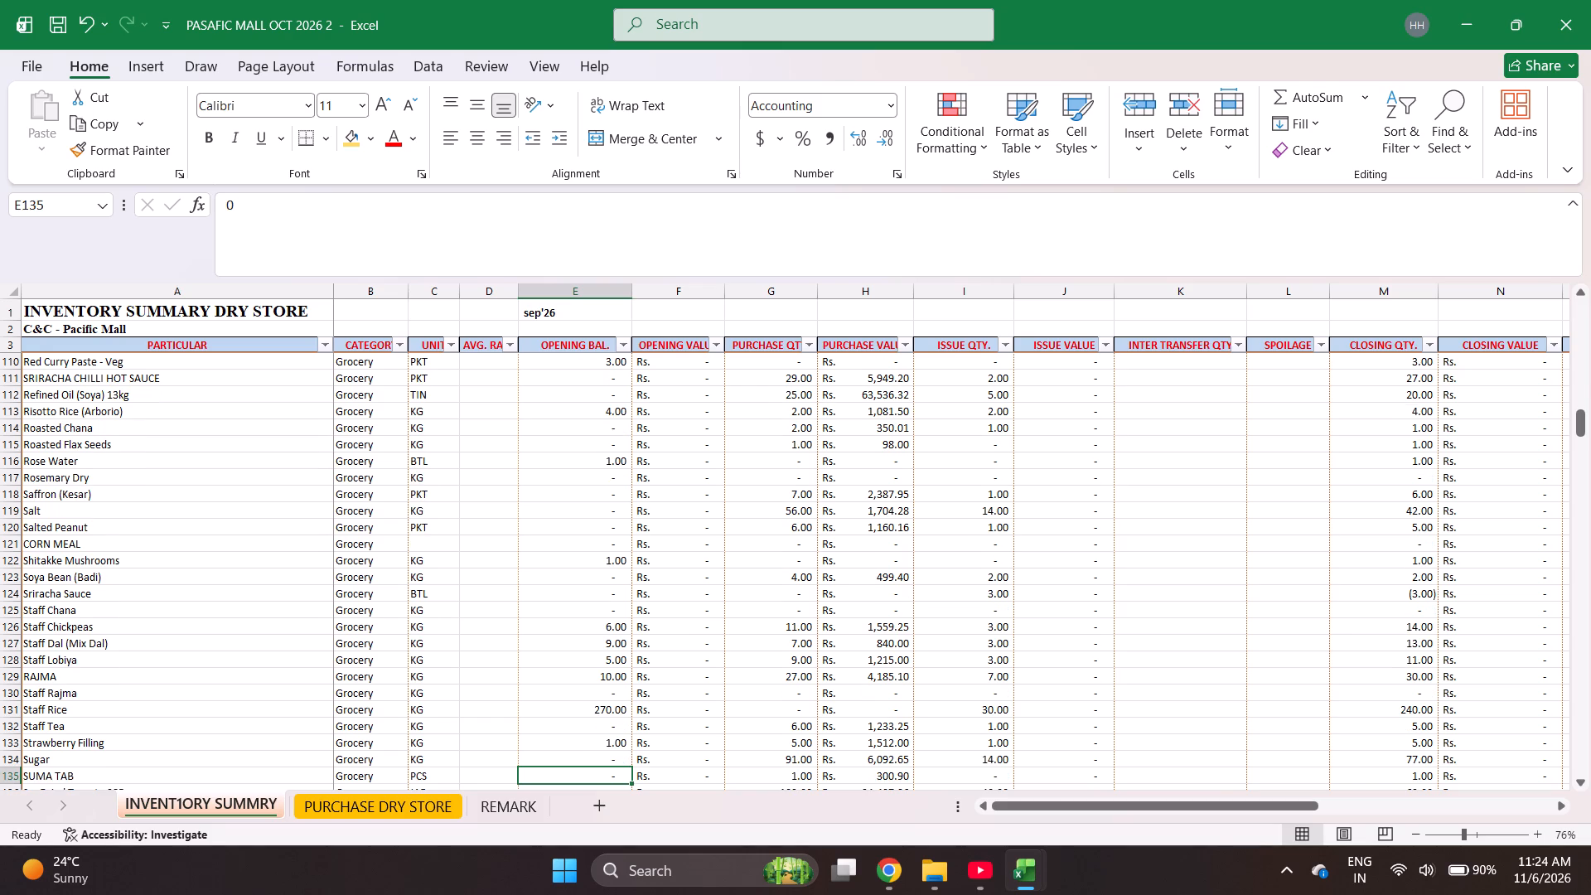
{"action": "key", "text": "1"}
{"action": "key", "text": "Return"}
Enter an opening balance of 95 for SunDried Tomato 285gm.
{"action": "key", "text": "5"}
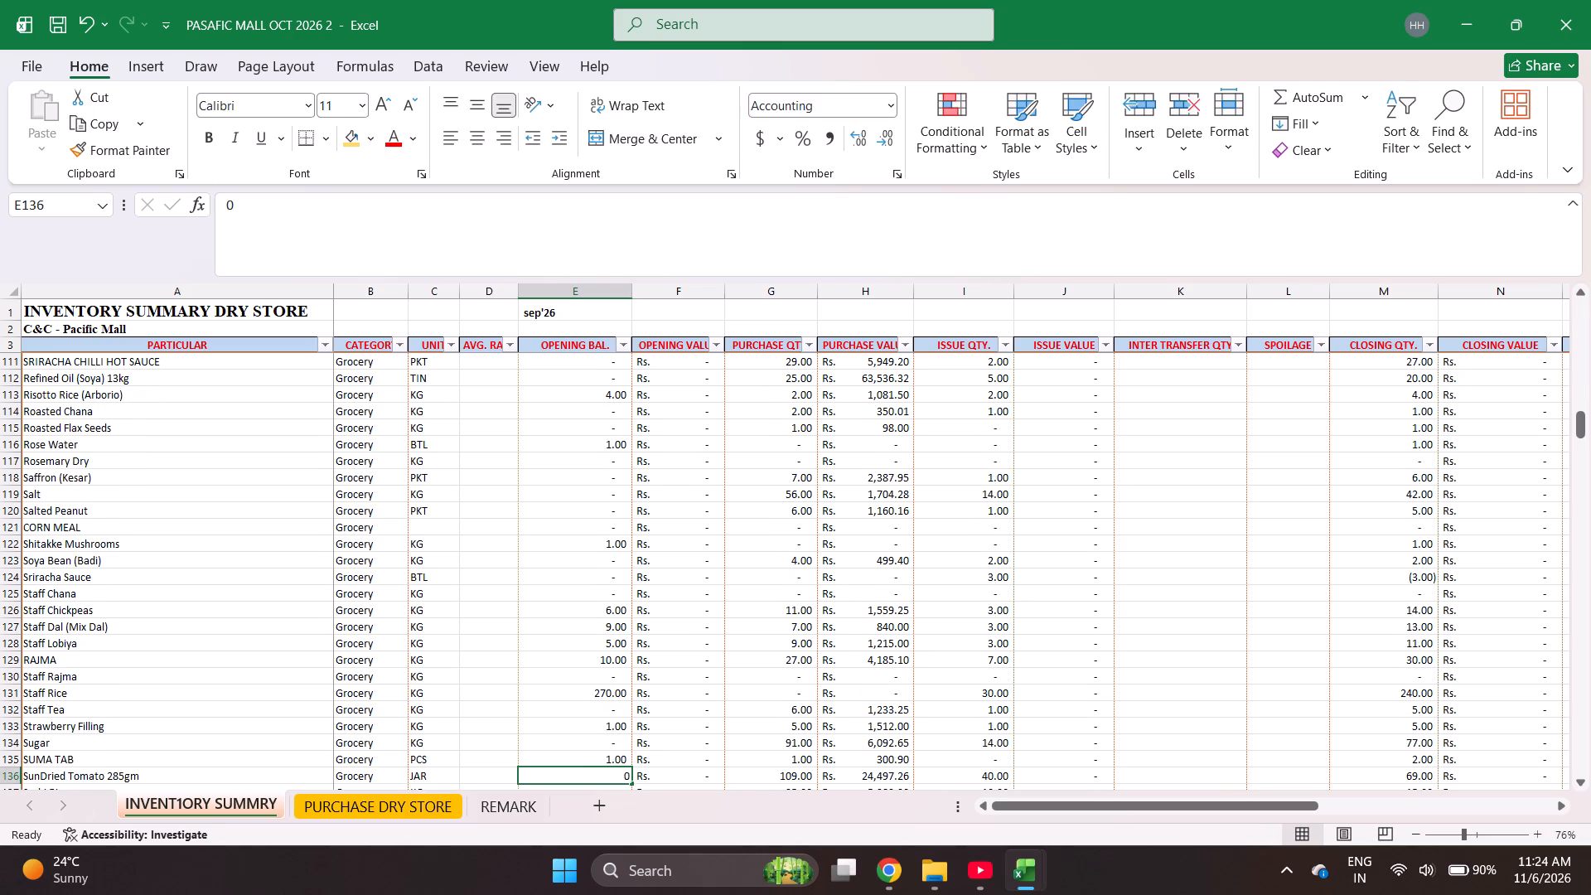
{"action": "key", "text": "Return"}
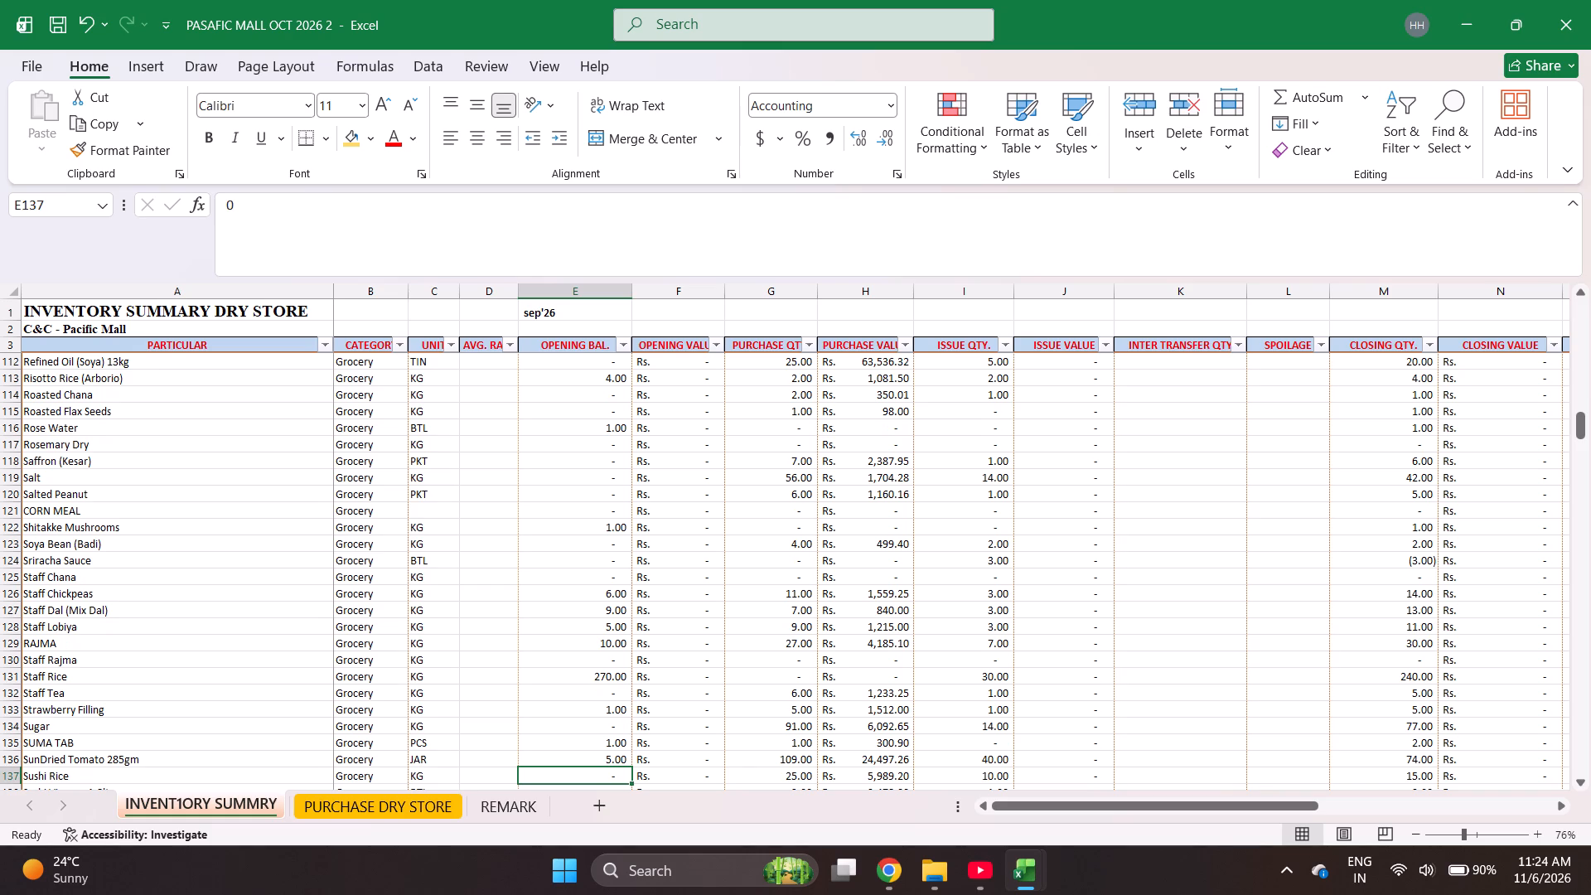
{"action": "key", "text": "Up"}
{"action": "type", "text": "95"}
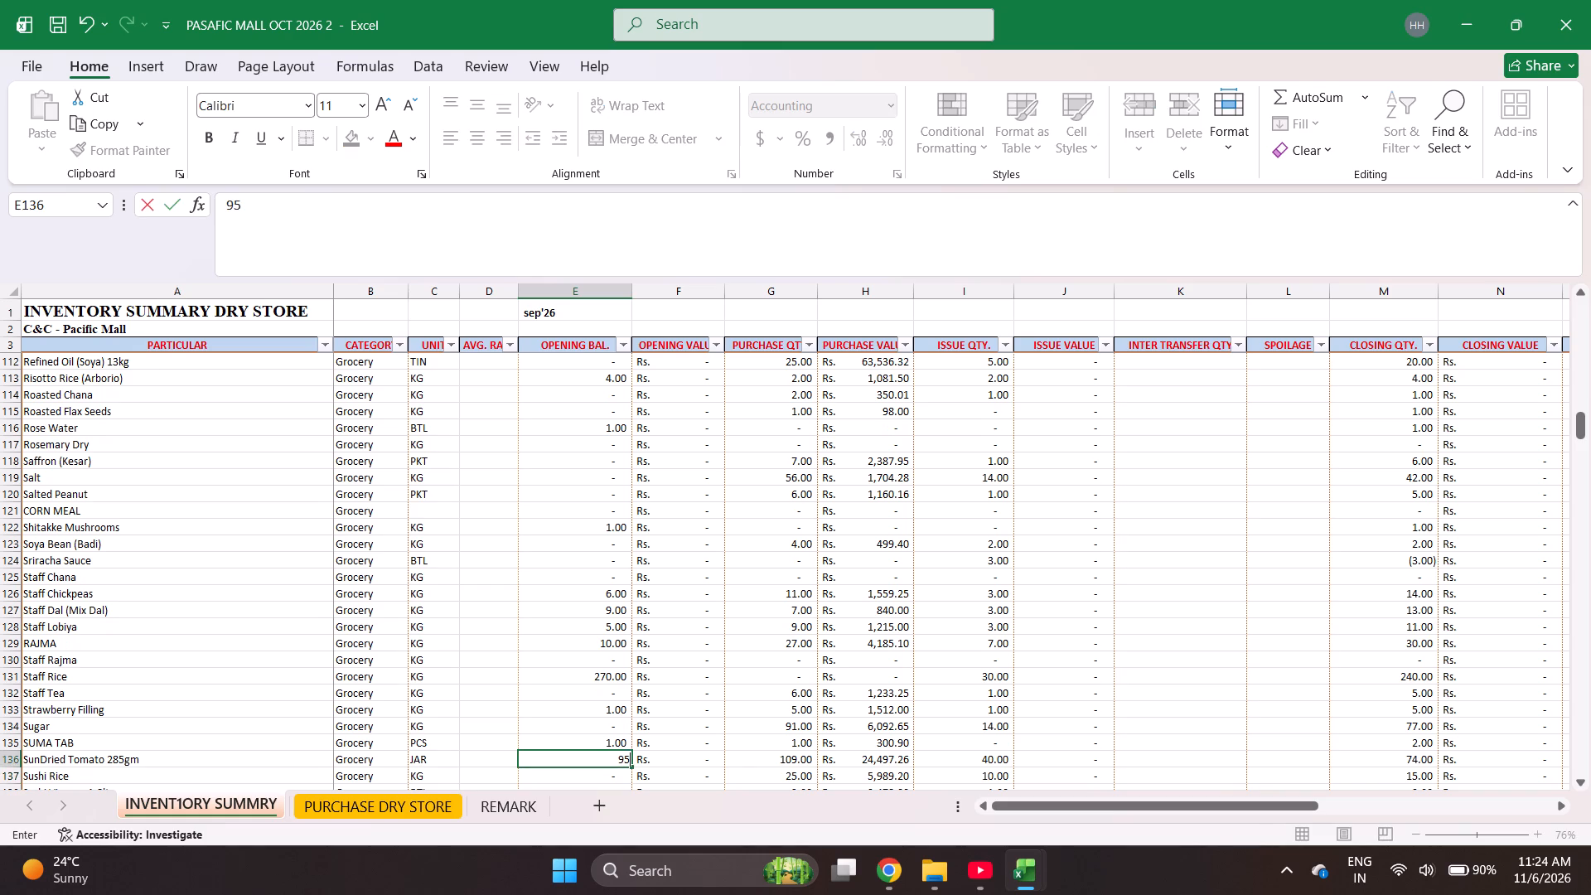
{"action": "key", "text": "Return"}
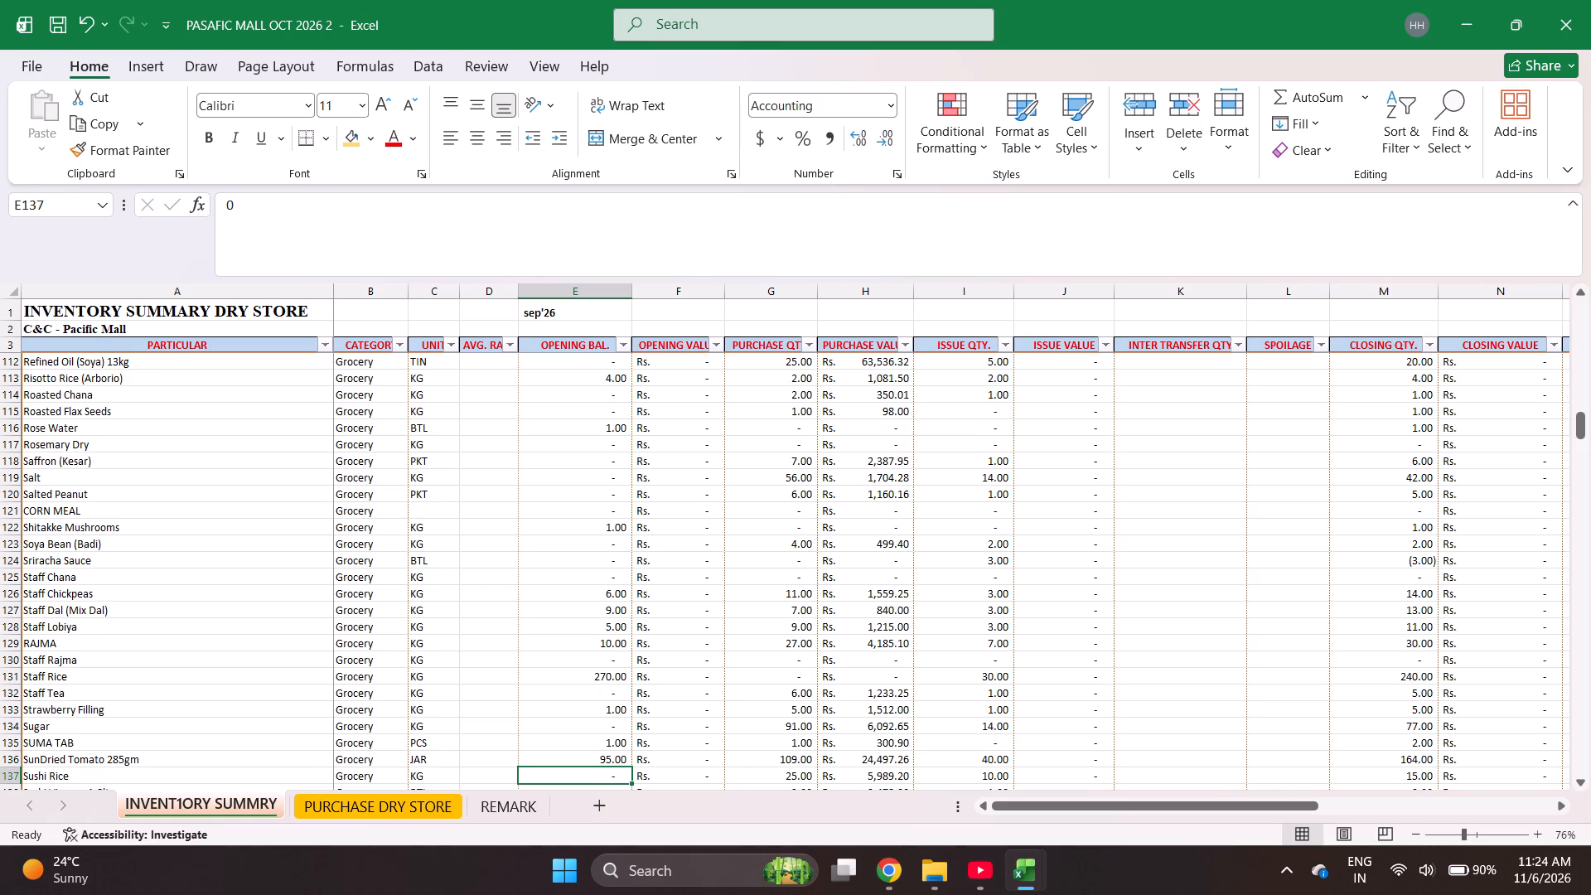
Enter opening balances of 10 for Sushi Rice, 4 for Sushi Vinegar 1.8ltr and 21 for Sweet Chili Sauce.
{"action": "type", "text": "10"}
{"action": "key", "text": "Return"}
{"action": "key", "text": "4"}
{"action": "key", "text": "Return"}
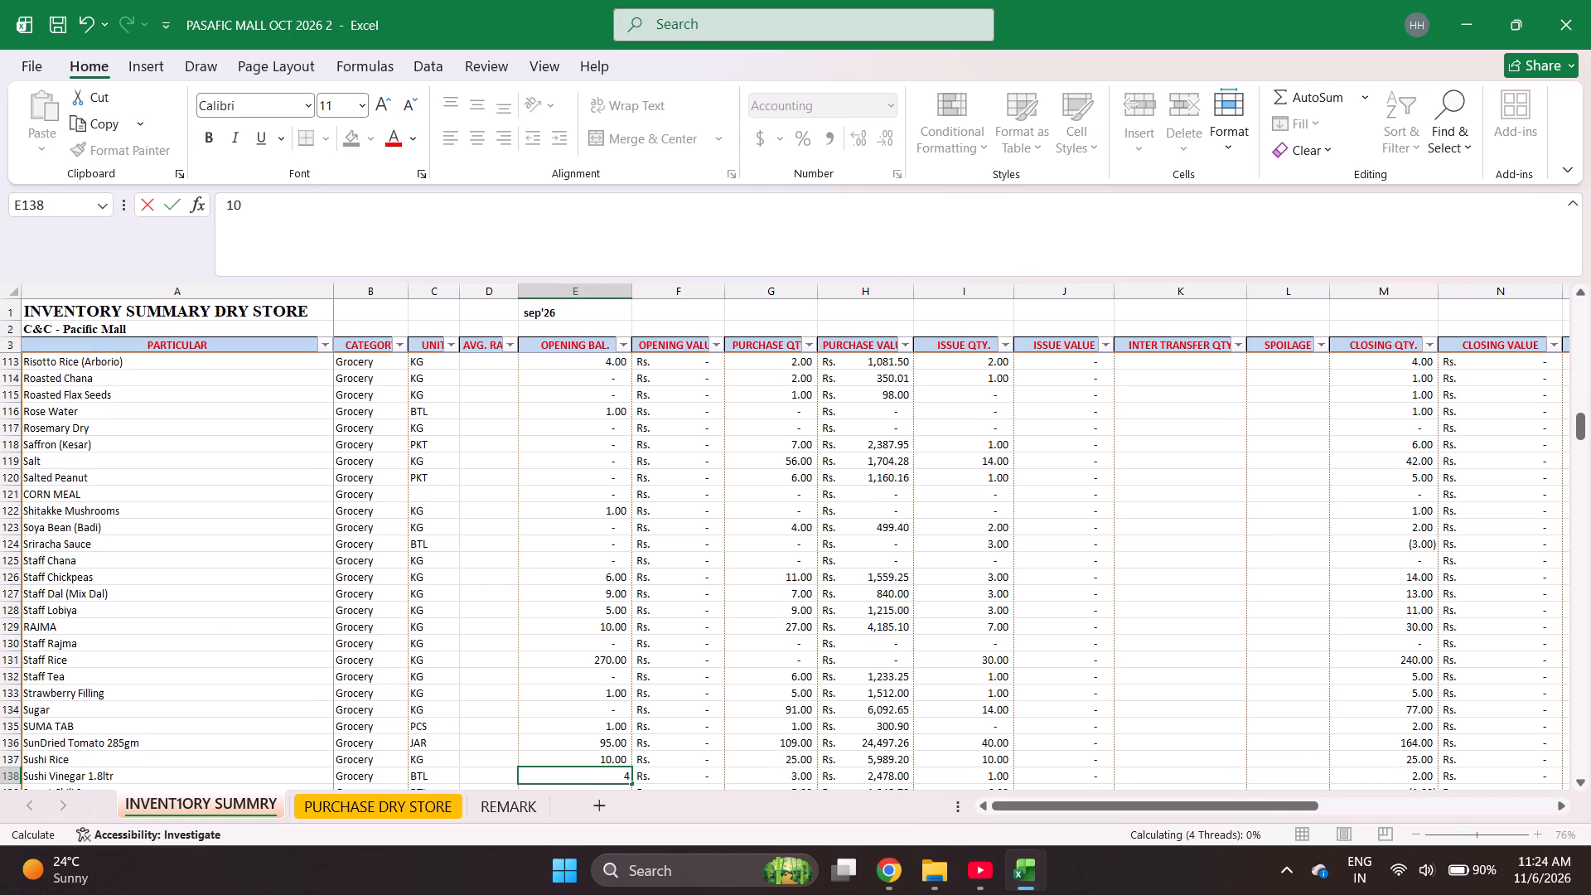
{"action": "type", "text": "21"}
{"action": "key", "text": "Return"}
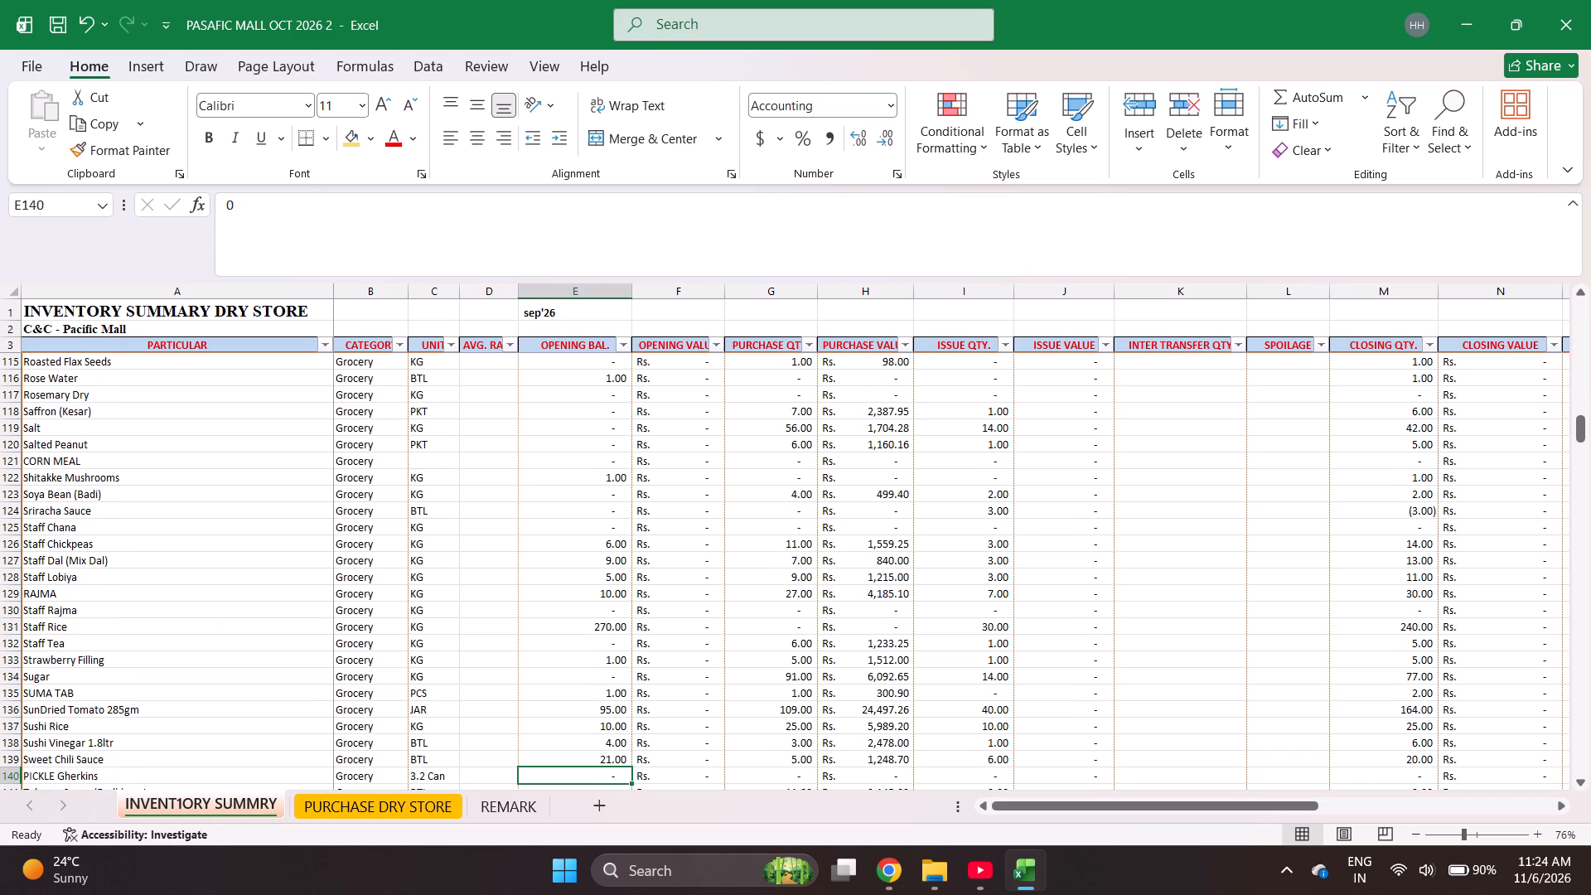
Enter an opening balance of 42 for Taco Shell 150gm, skipping Pickle Gherkins and Tabasco Sauce.
{"action": "key", "text": "Return"}
{"action": "key", "text": "Return"}
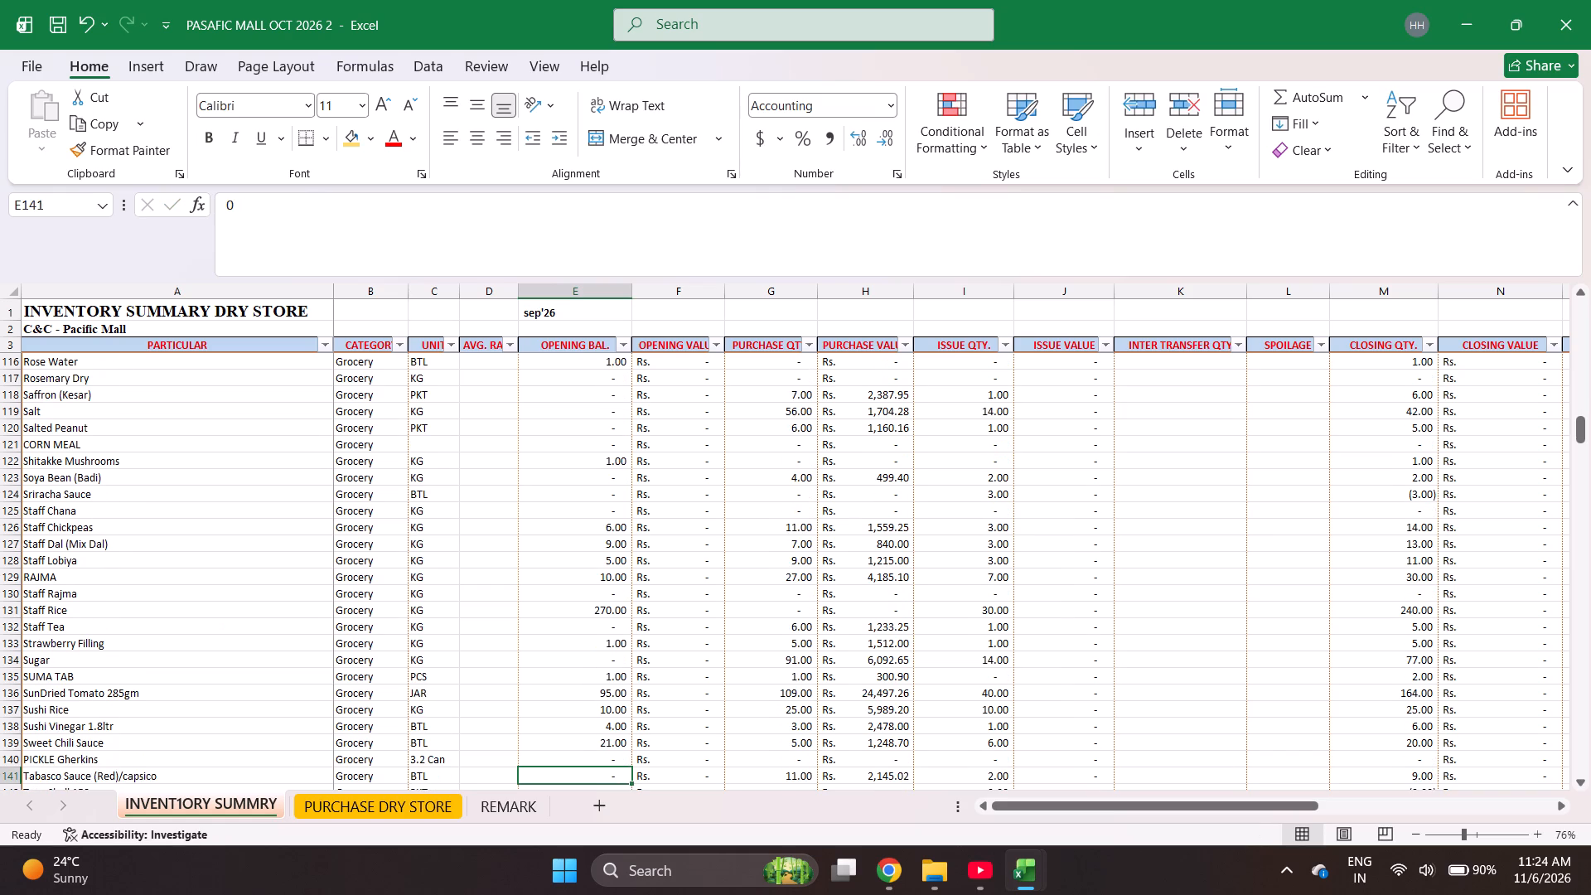
{"action": "type", "text": "42"}
{"action": "key", "text": "Return"}
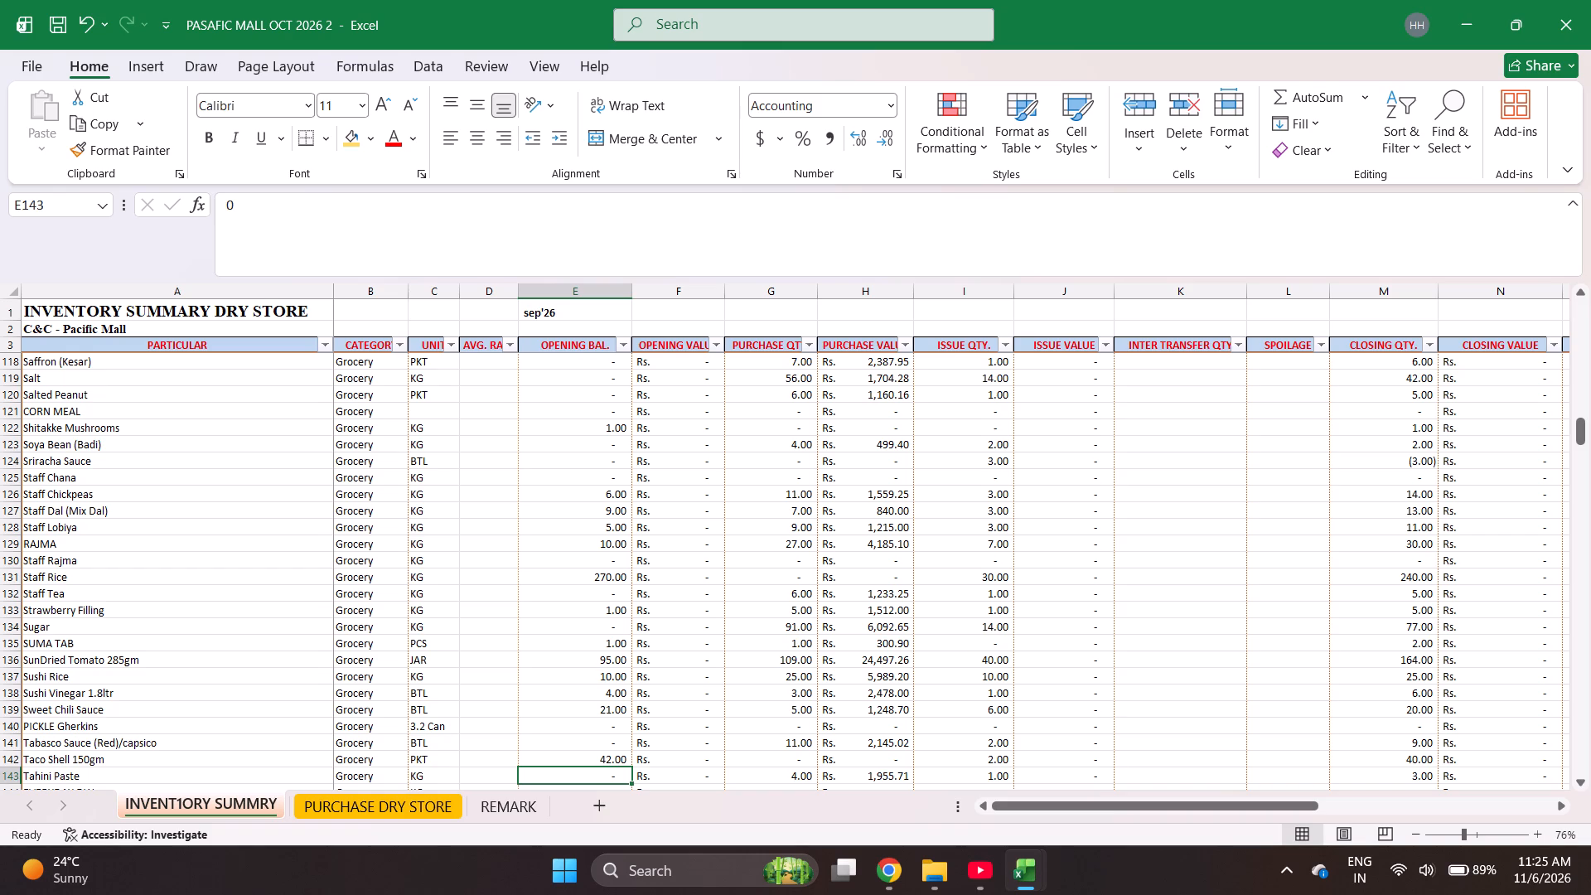
Find Tempura Flour by searching for TEMP and enter its opening balance as 10.
{"action": "key", "text": "ctrl+f"}
{"action": "type", "text": "TEMP"}
{"action": "key", "text": "Return"}
{"action": "key", "text": "Escape"}
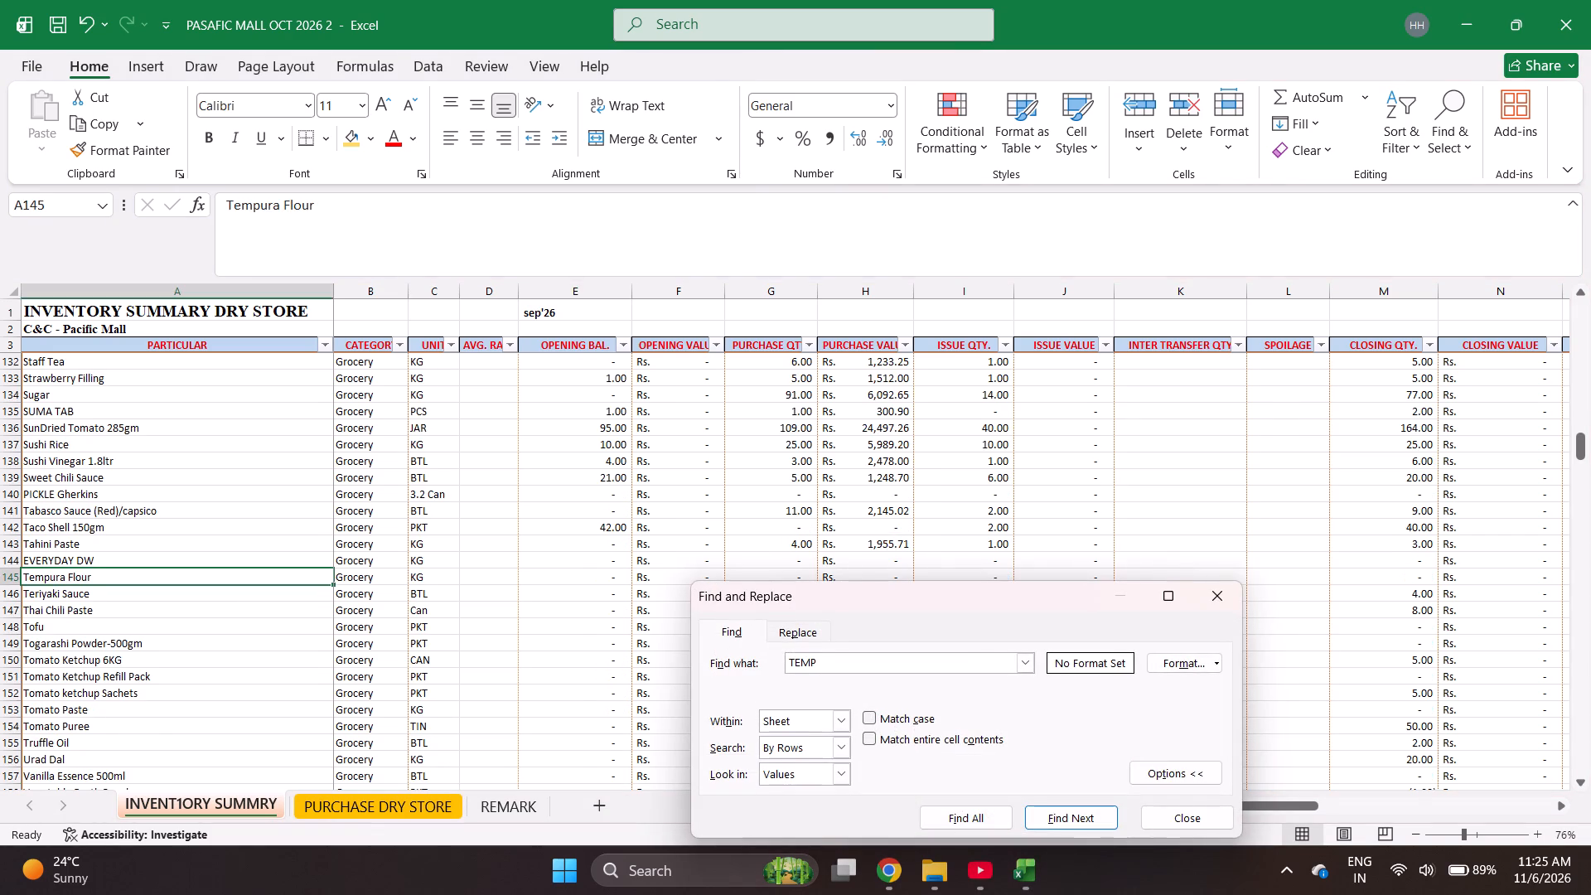
{"action": "key", "text": "ctrl+c"}
{"action": "key", "text": "ctrl+Page_Down"}
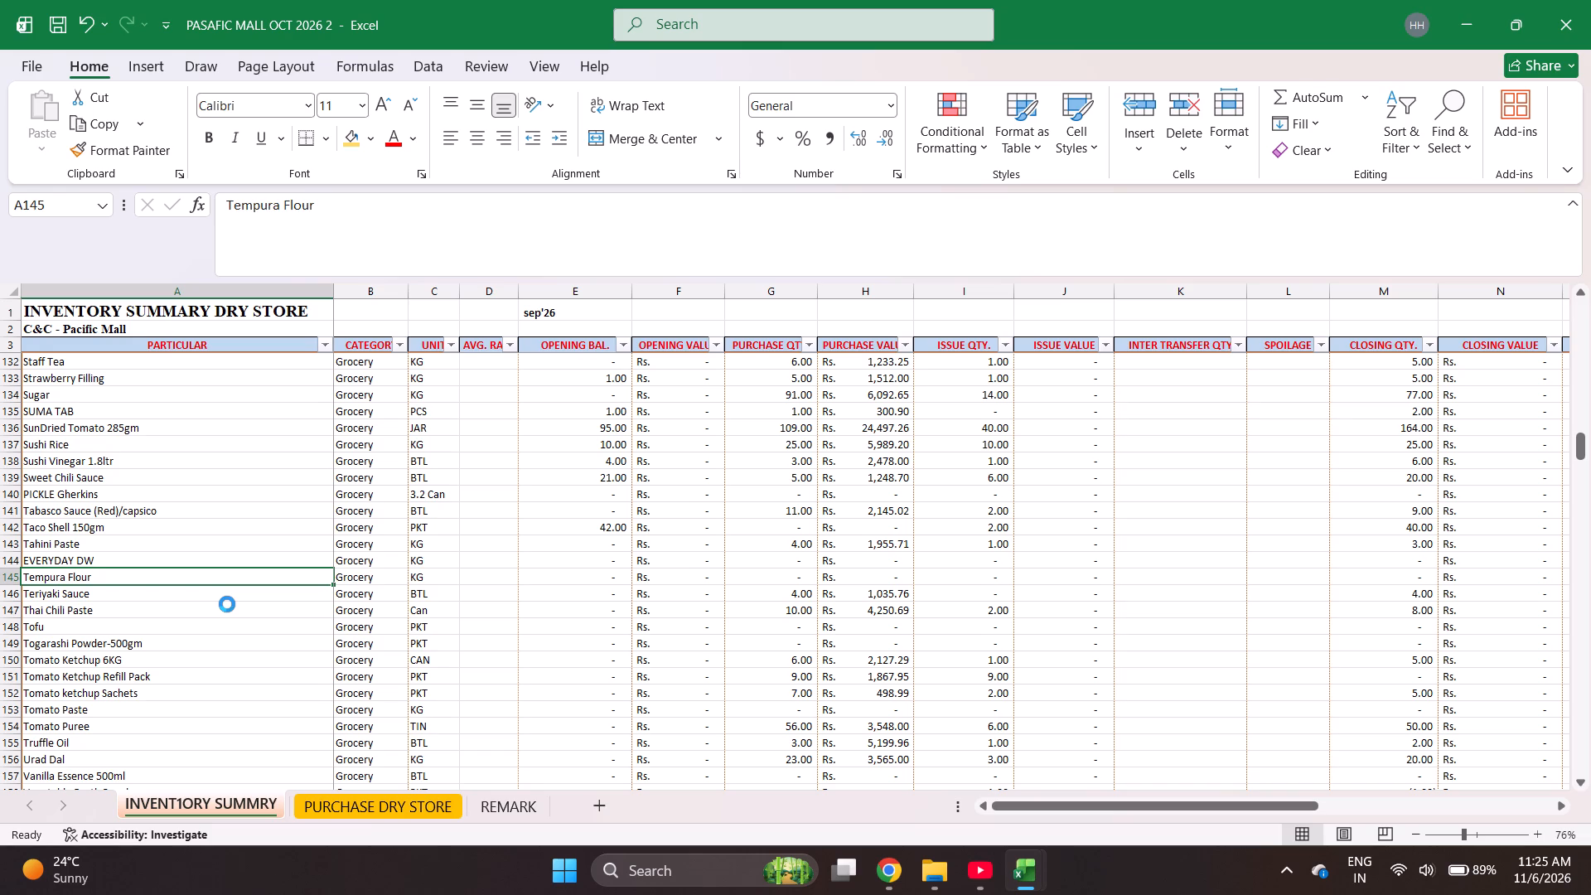
{"action": "key", "text": "Right"}
{"action": "key", "text": "Right"}
{"action": "key", "text": "Right"}
{"action": "key", "text": "Right"}
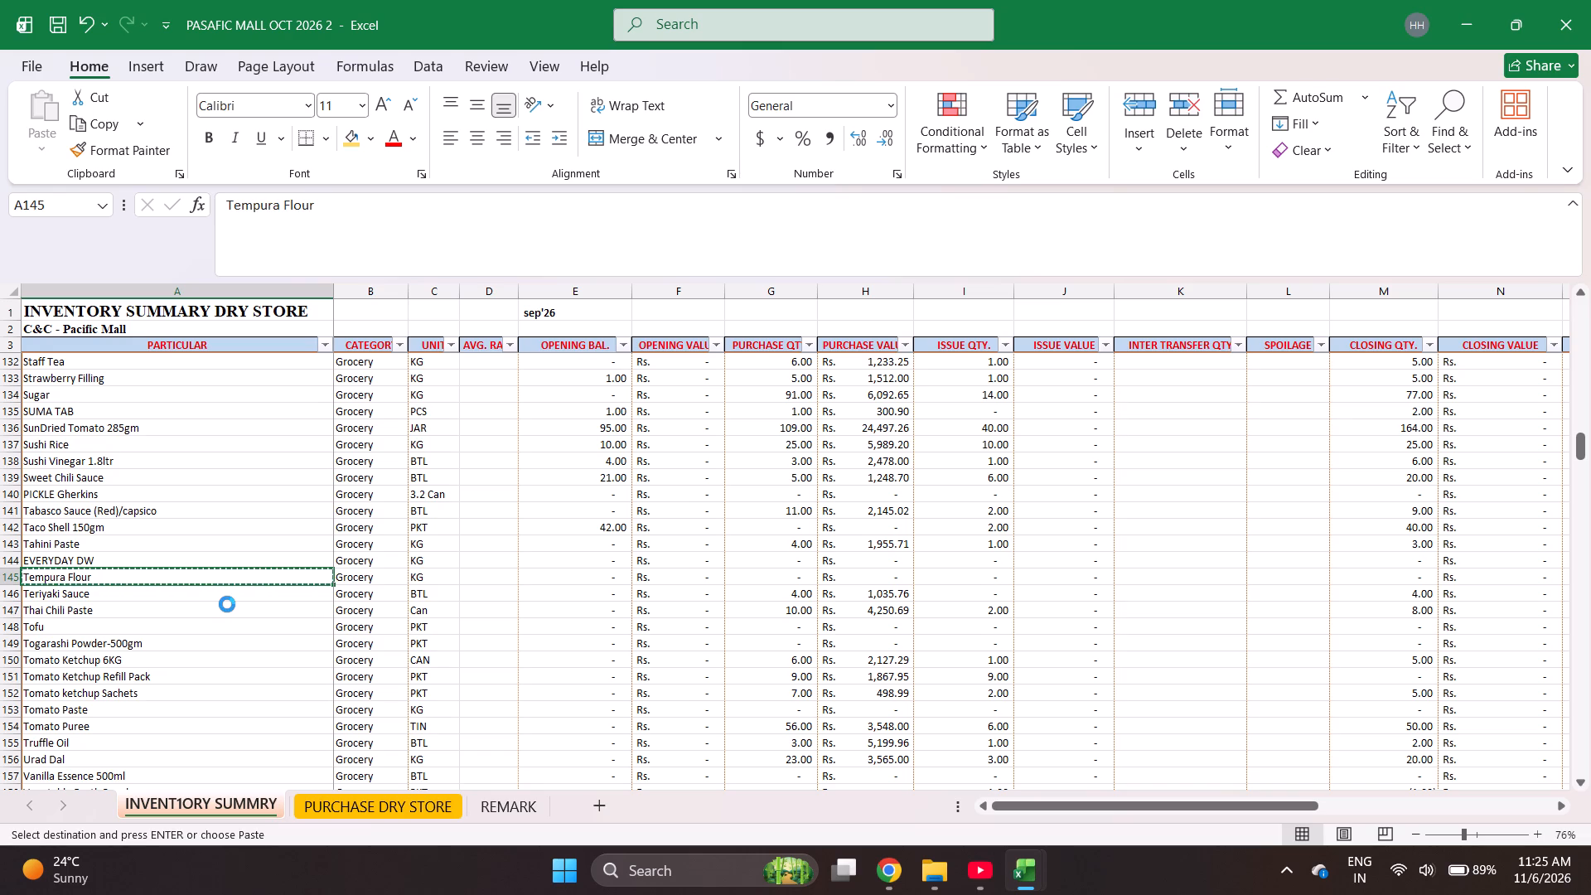
{"action": "key", "text": "ctrl+Page_Up"}
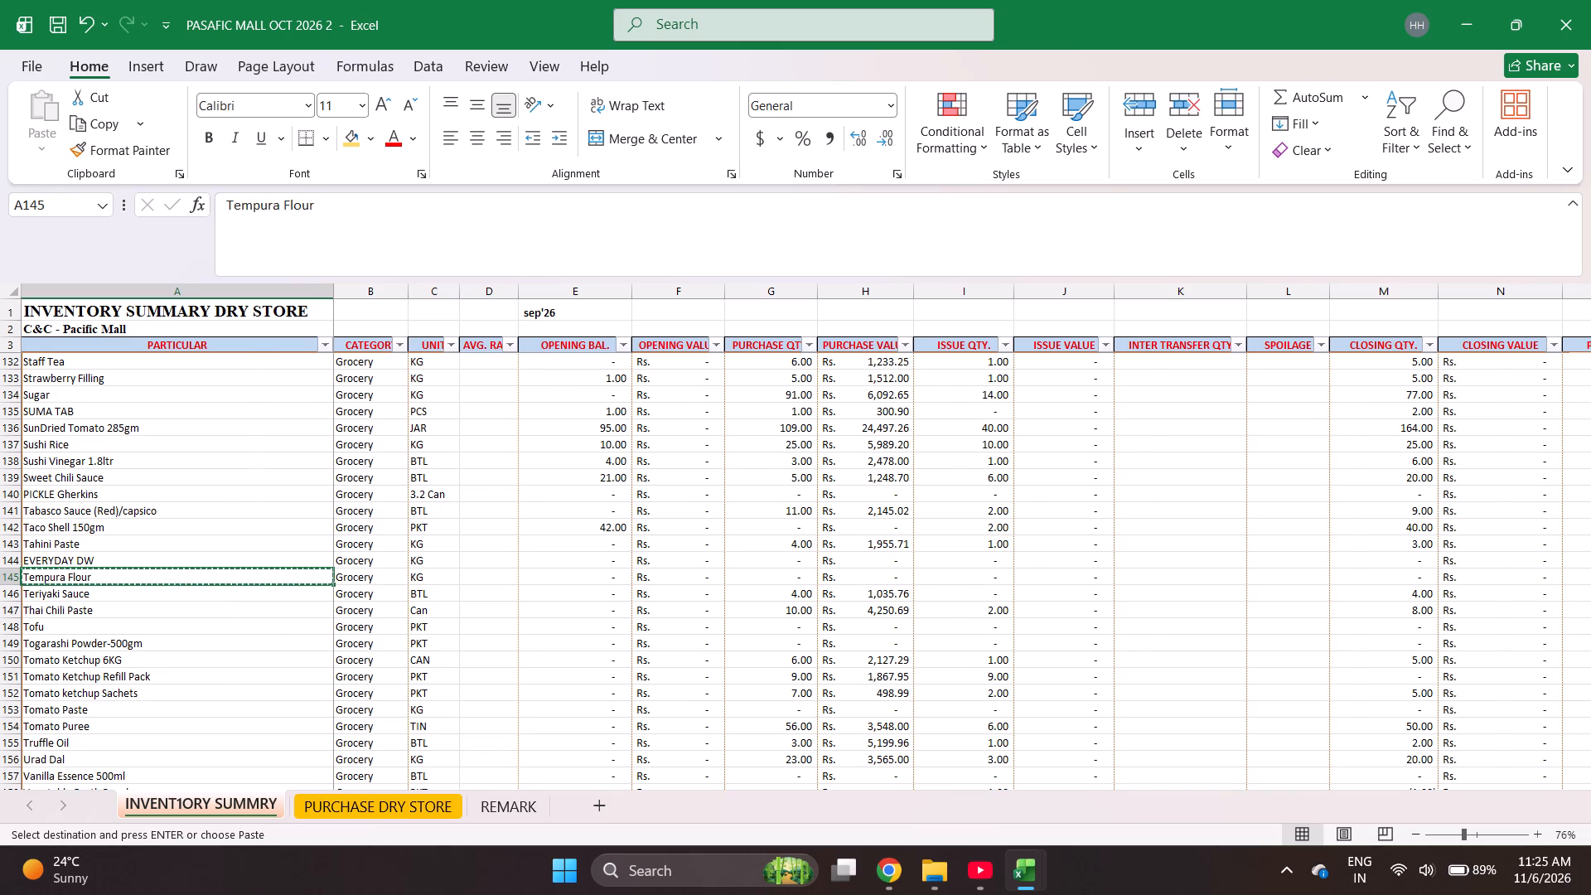
{"action": "key", "text": "Right"}
{"action": "key", "text": "Right"}
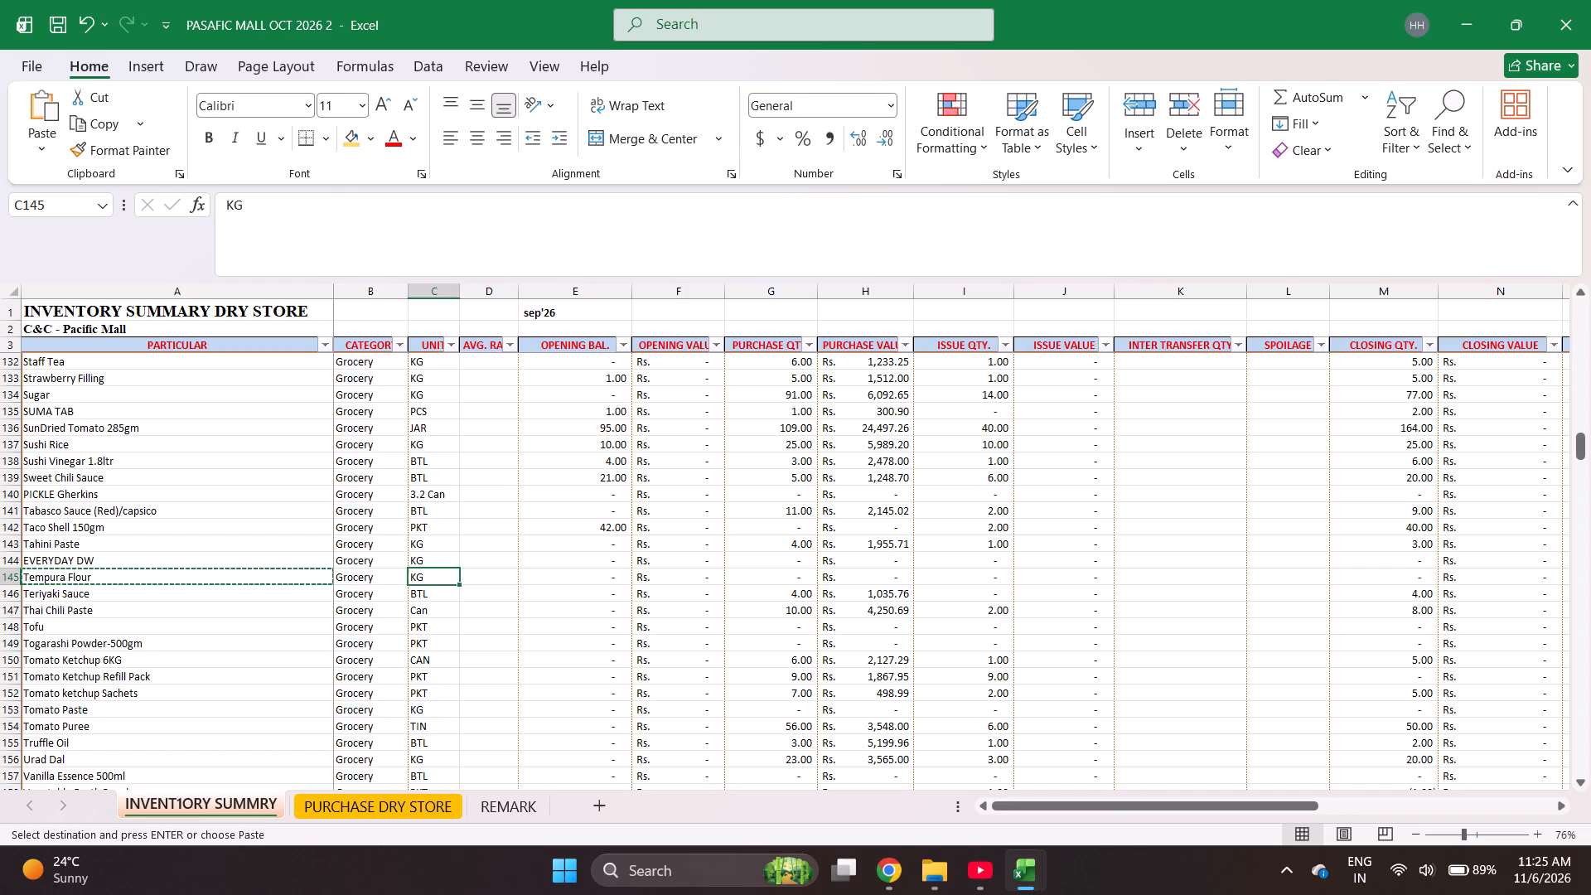
{"action": "key", "text": "Right"}
{"action": "key", "text": "Right"}
{"action": "key", "text": "Escape"}
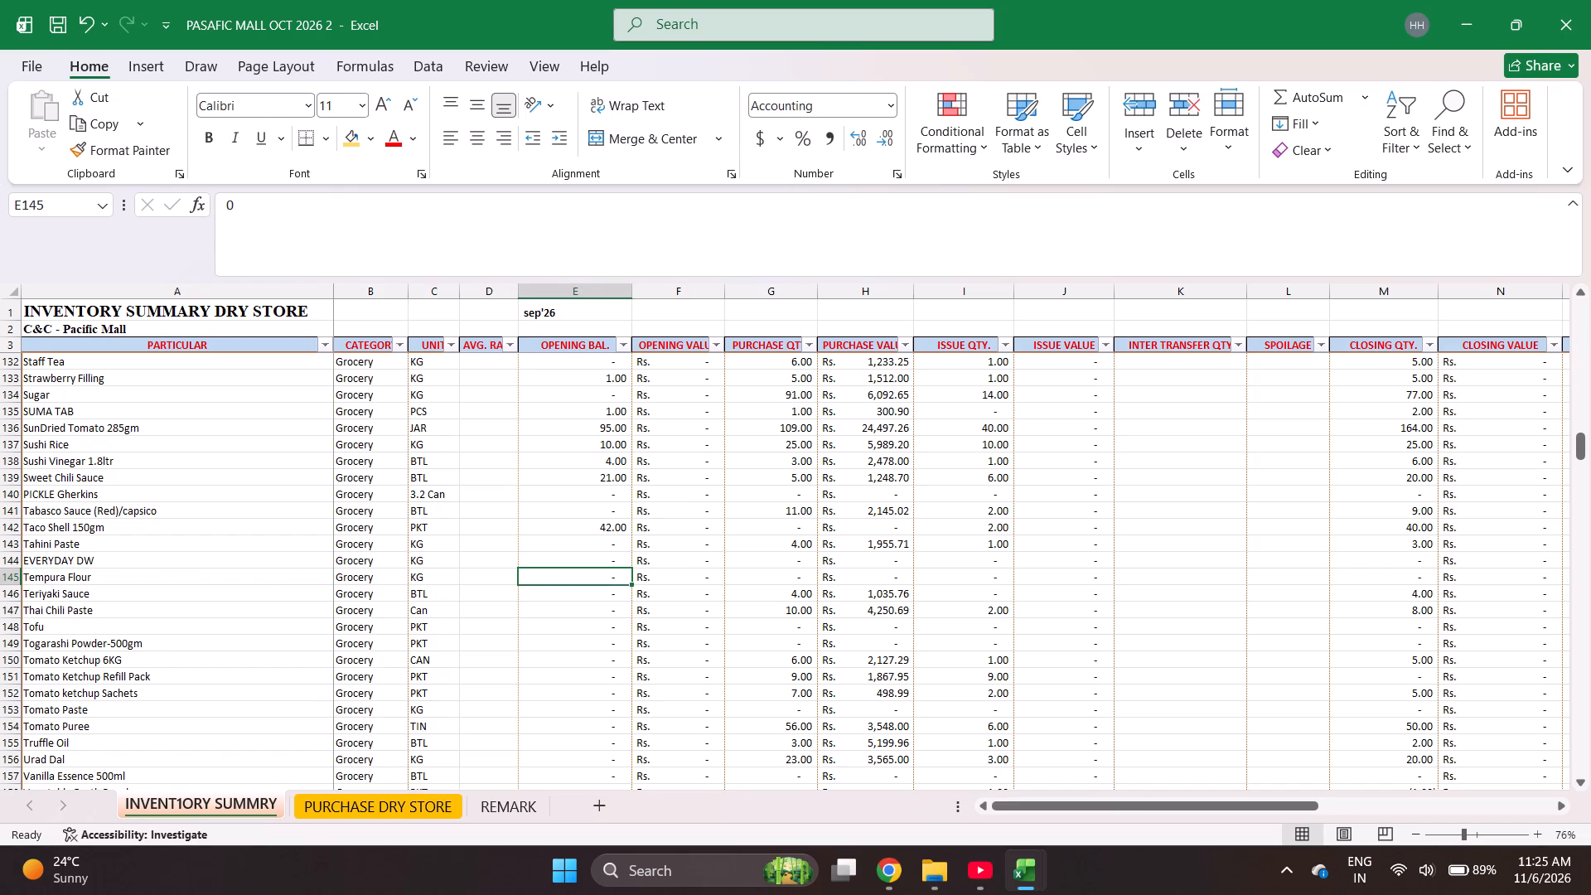
{"action": "type", "text": "10"}
{"action": "key", "text": "Return"}
Enter opening balances of 3 for Teriyaki Sauce and 2 for Togarashi Powder-500gm, skipping Thai Chili Paste and Tofu.
{"action": "key", "text": "3"}
{"action": "key", "text": "Return"}
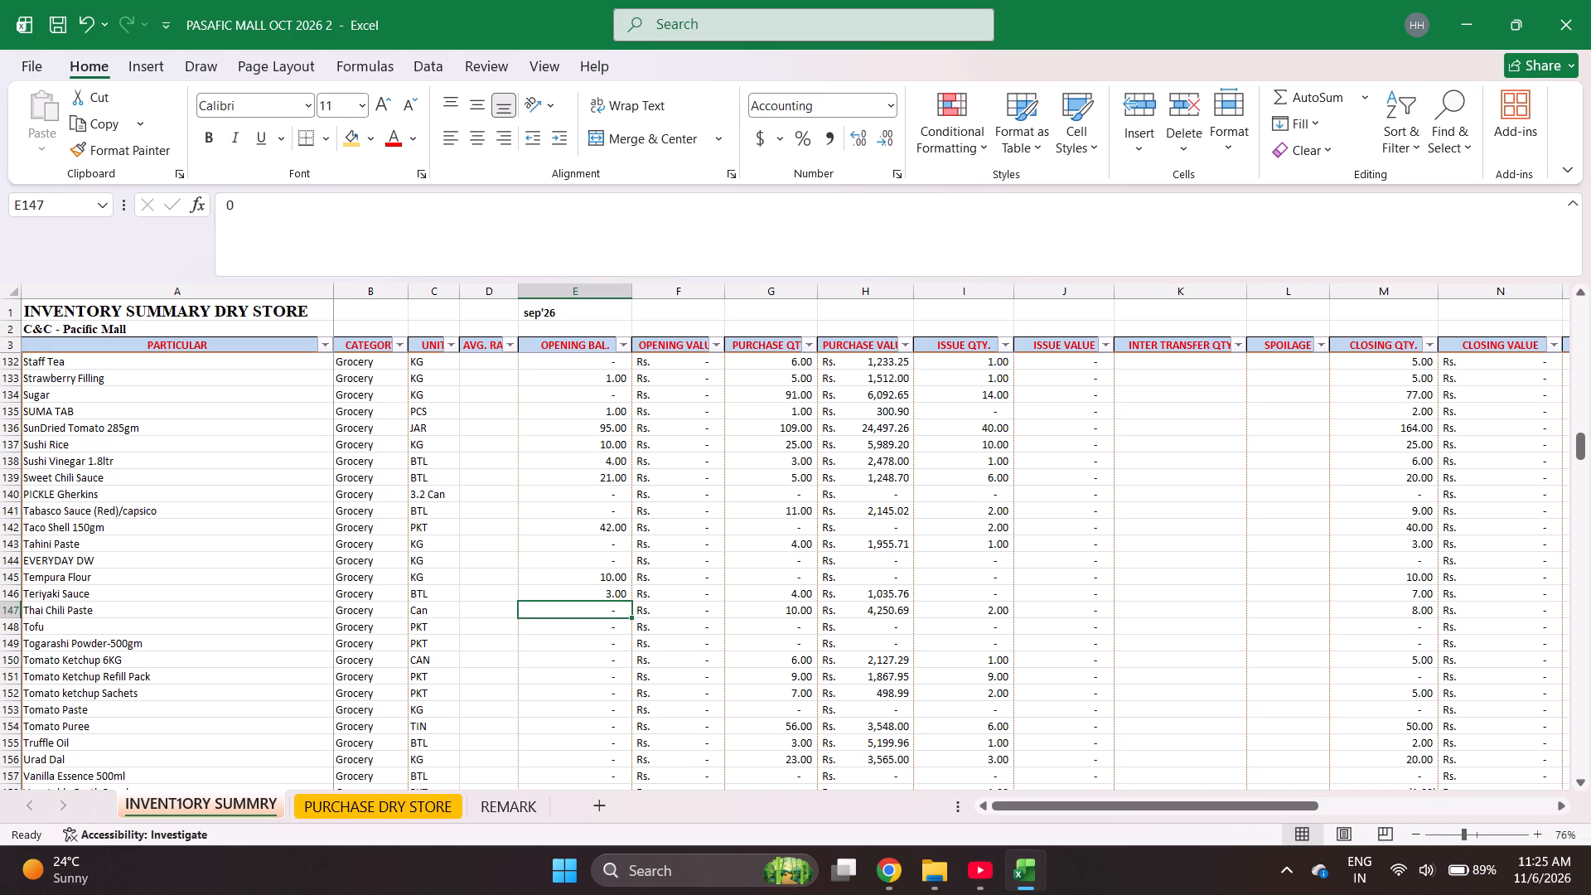
{"action": "key", "text": "Return"}
{"action": "key", "text": "Return"}
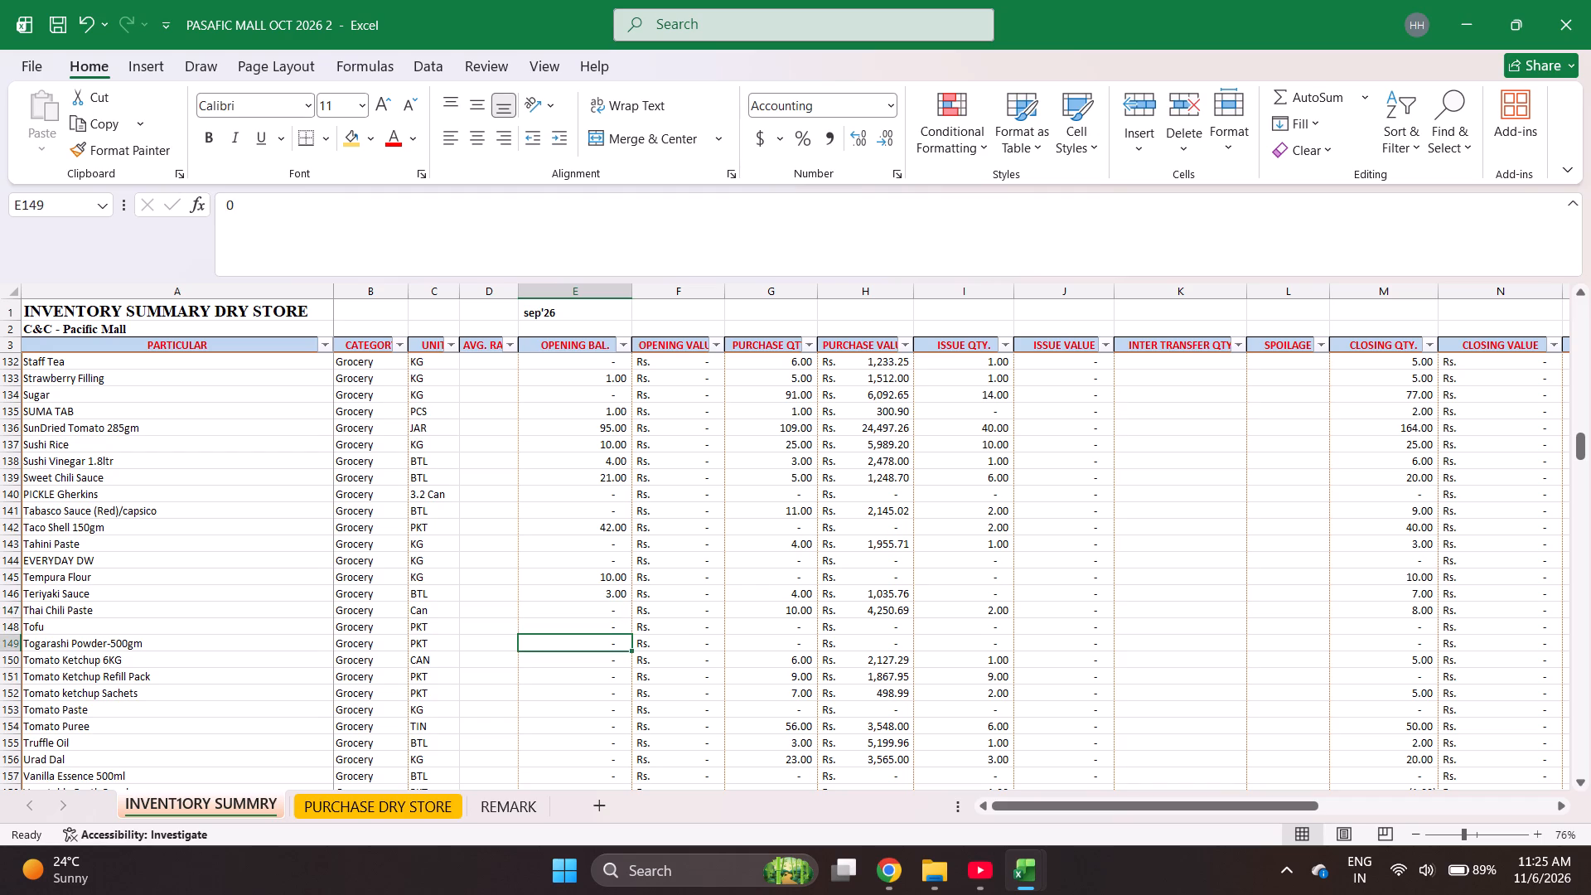
{"action": "key", "text": "2"}
{"action": "key", "text": "Return"}
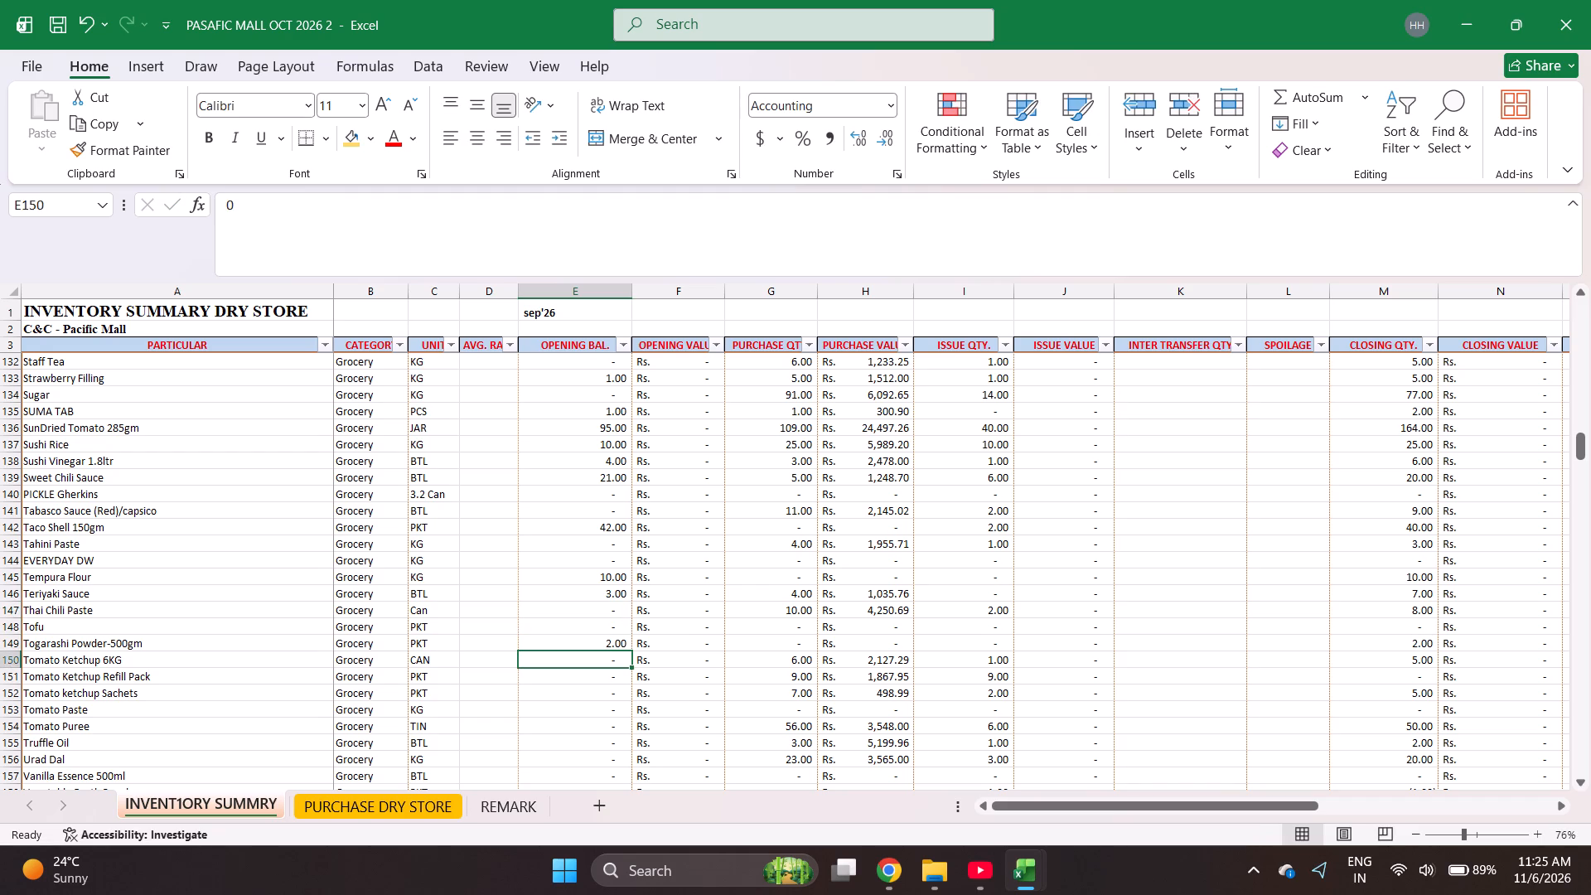
Enter an opening balance of 1 for Tomato Puree, skipping the tomato ketchup items and Tomato Paste.
{"action": "key", "text": "Return"}
{"action": "key", "text": "Return"}
{"action": "key", "text": "Return"}
{"action": "key", "text": "Return"}
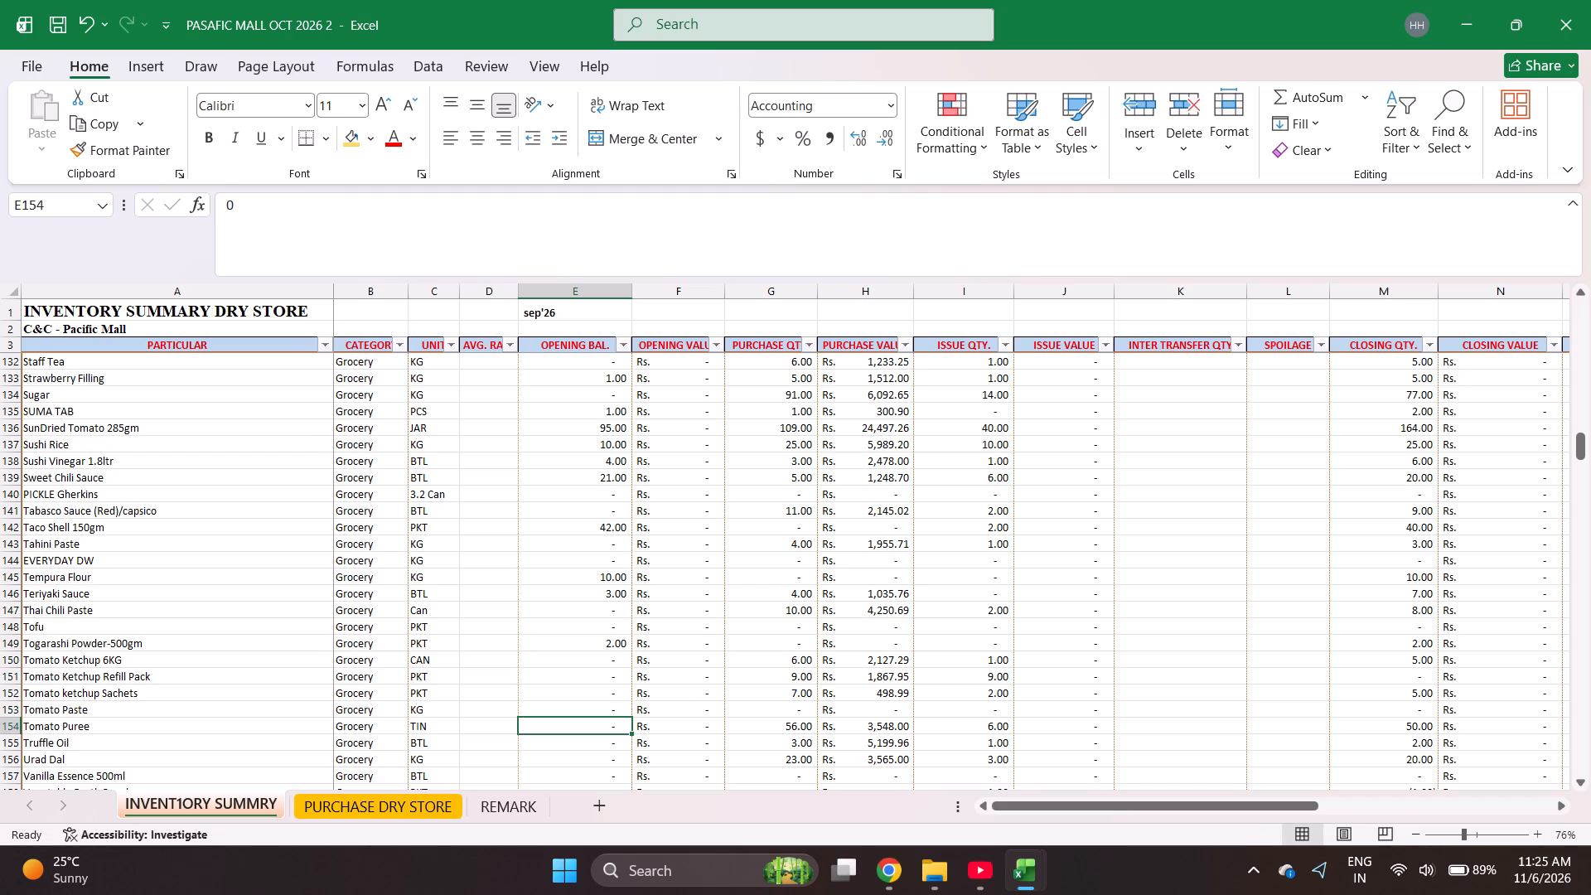
{"action": "key", "text": "2"}
{"action": "key", "text": "Return"}
{"action": "key", "text": "Up"}
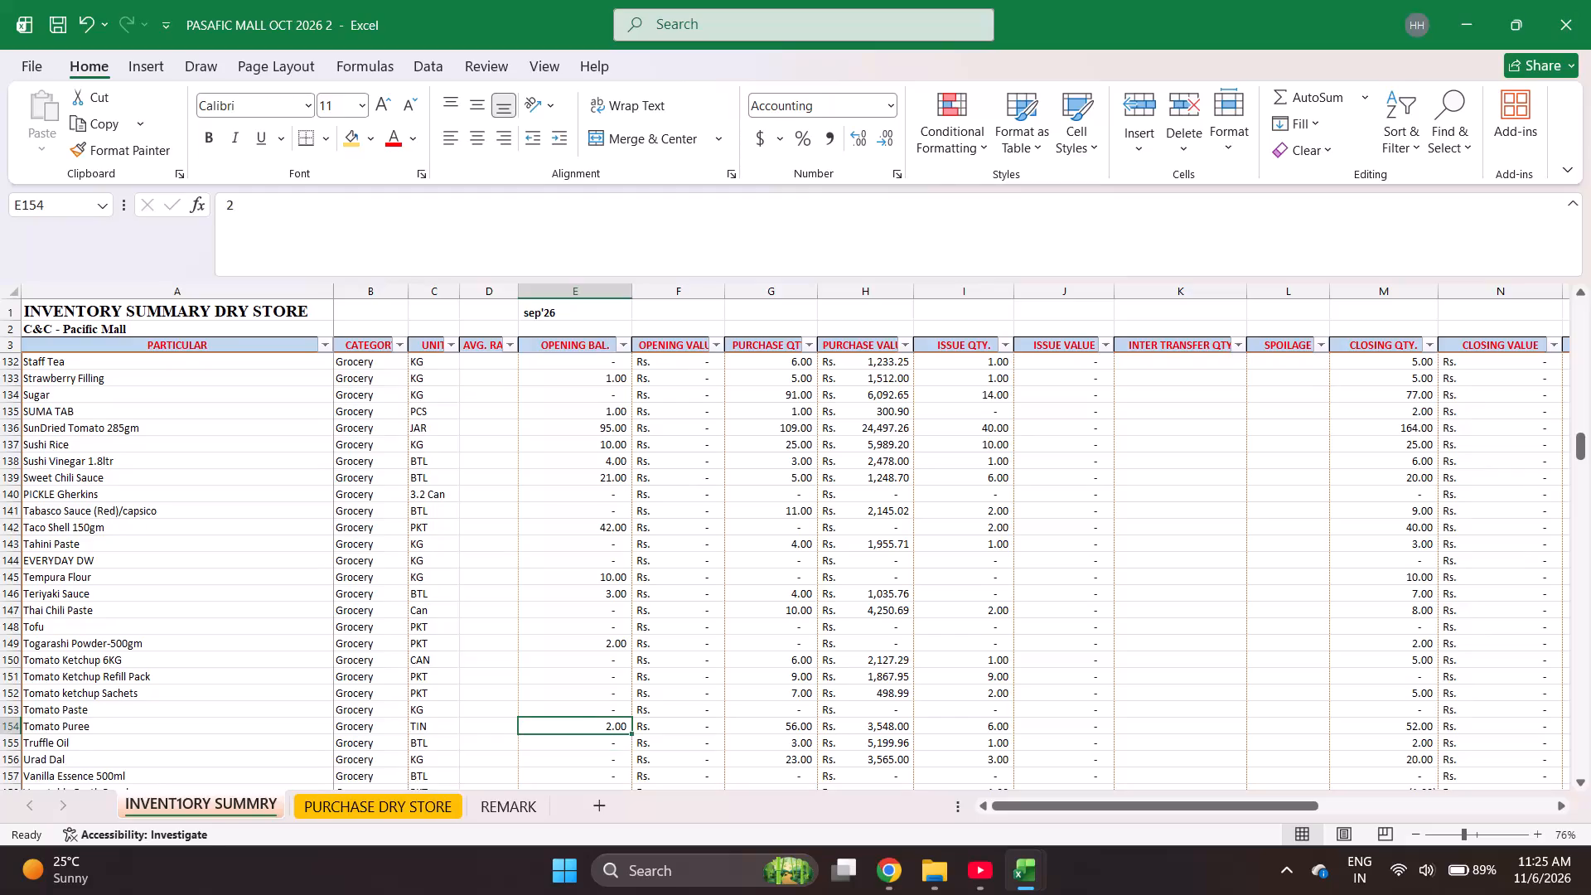
{"action": "key", "text": "1"}
{"action": "key", "text": "Return"}
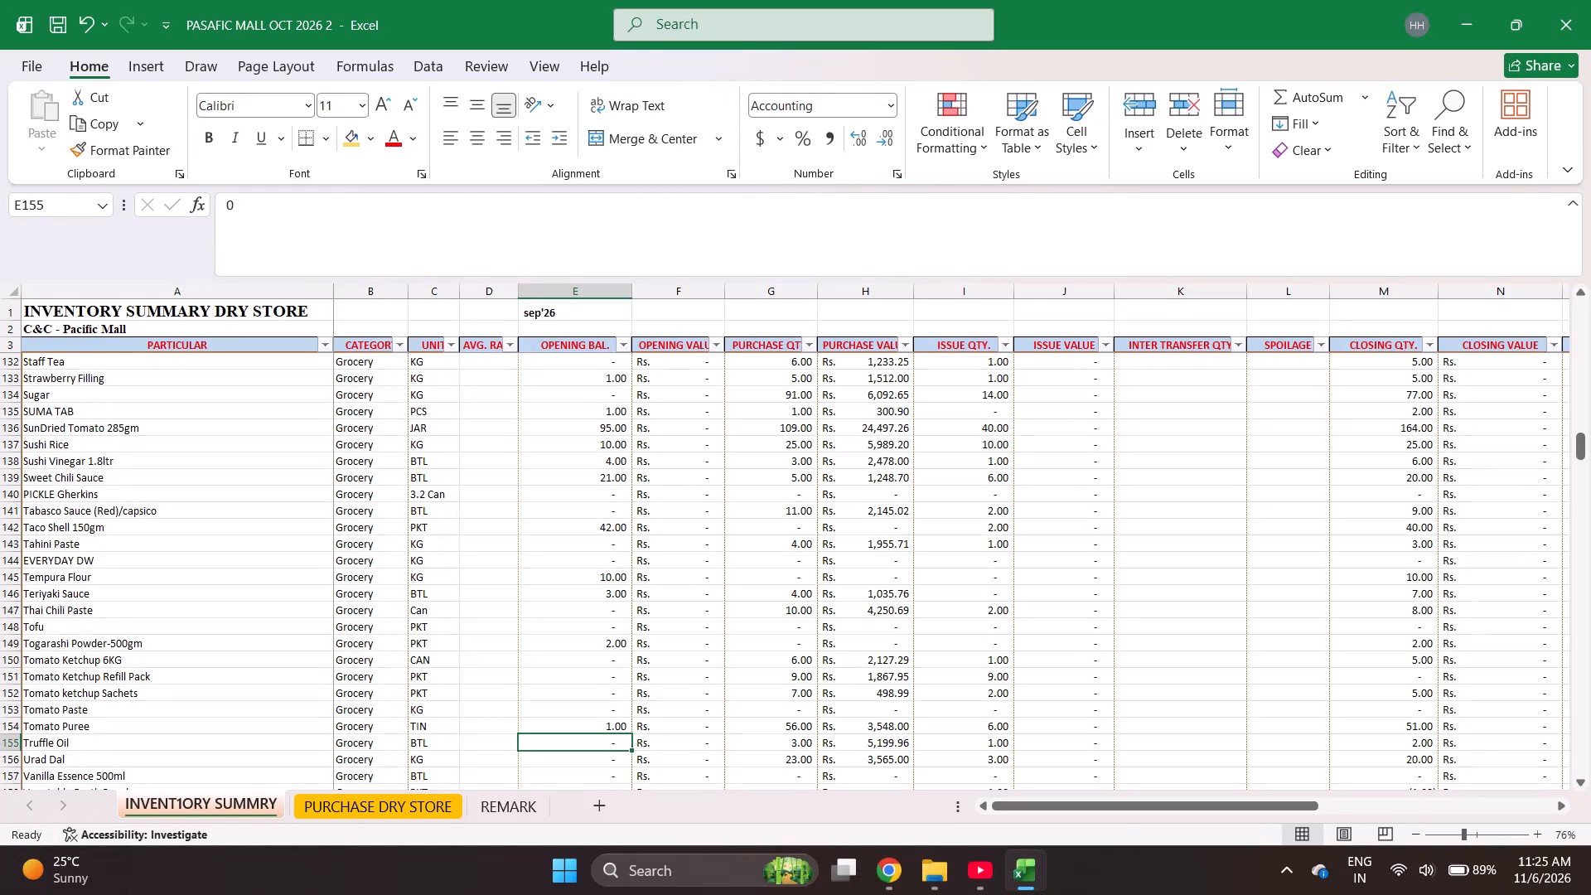
Enter an opening balance of 1 for Wasabi Powder, skipping the items from Truffle Oil to Walnut Kennels.
{"action": "key", "text": "Return"}
{"action": "key", "text": "Return"}
{"action": "key", "text": "Return"}
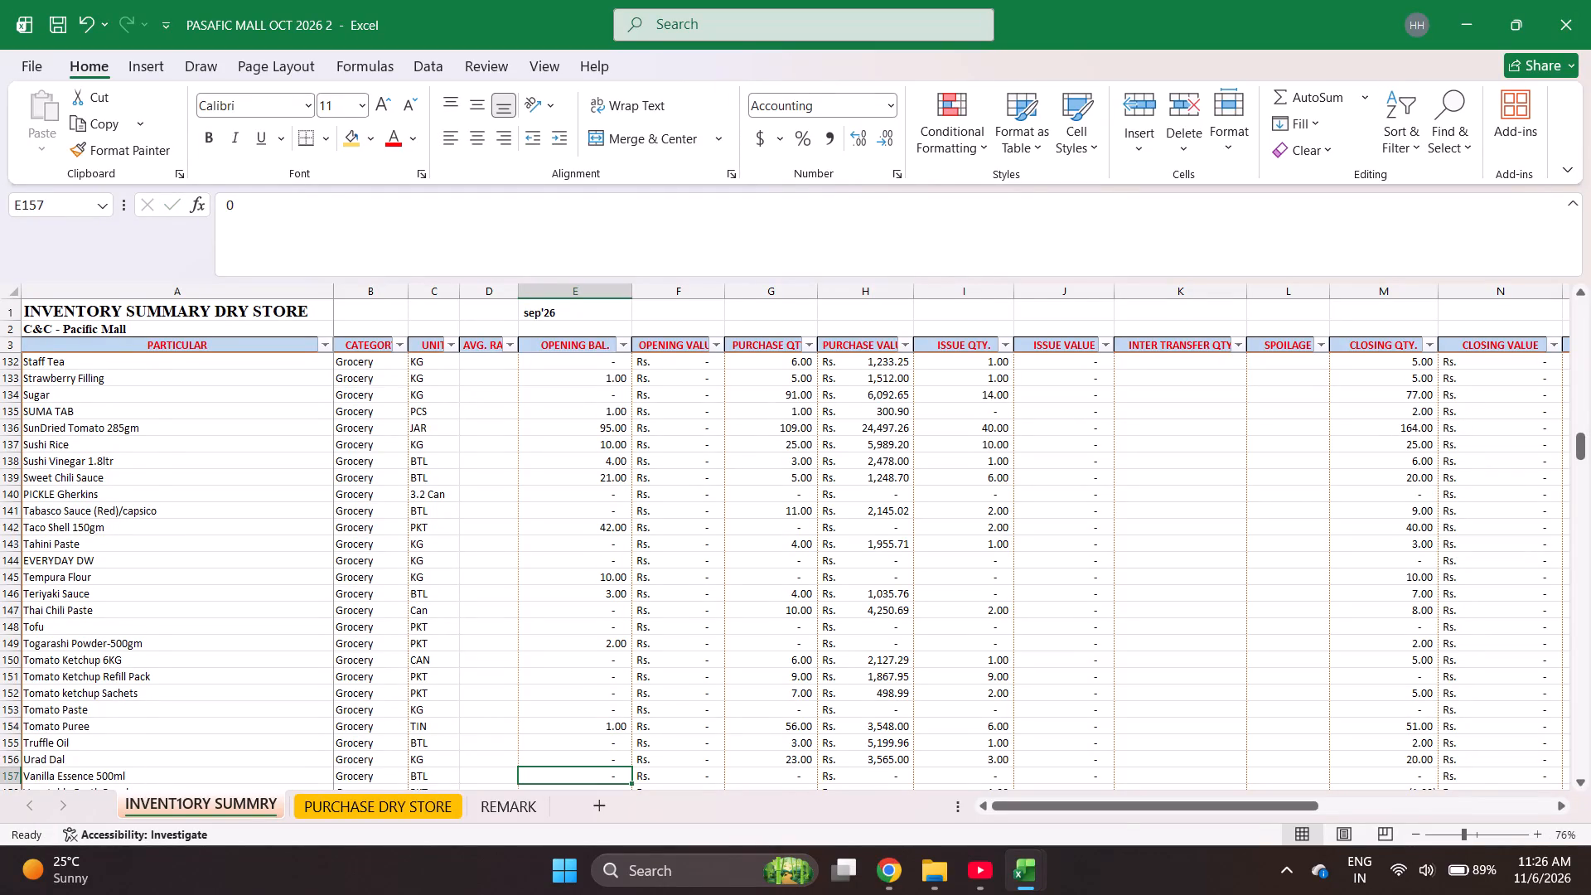
{"action": "key", "text": "Return"}
{"action": "key", "text": "Return"}
{"action": "key", "text": "Return"}
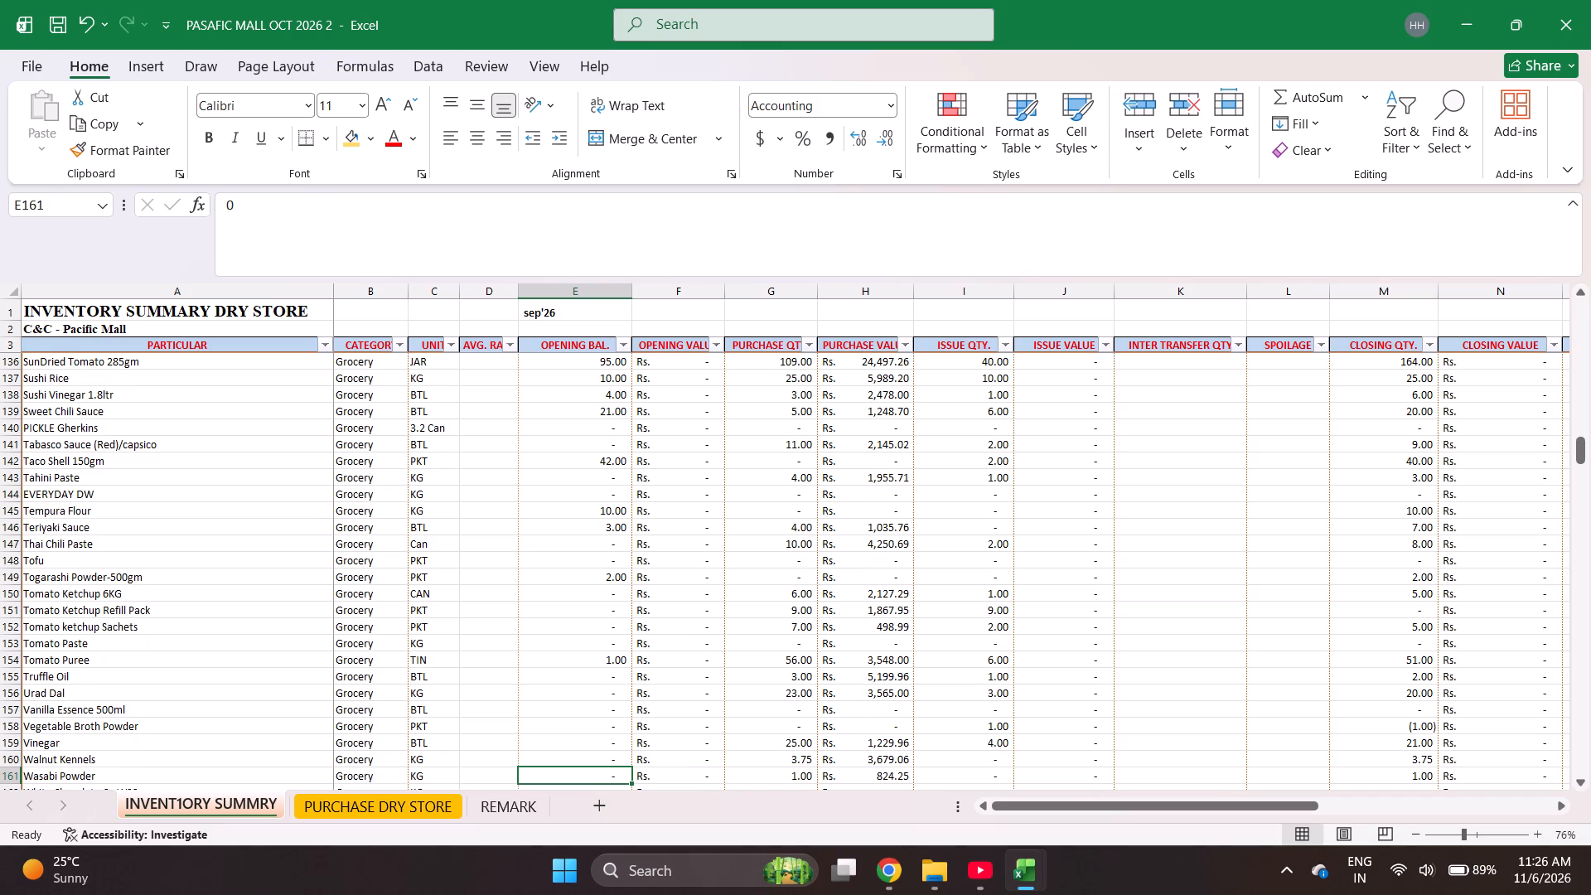
{"action": "key", "text": "1"}
{"action": "key", "text": "Return"}
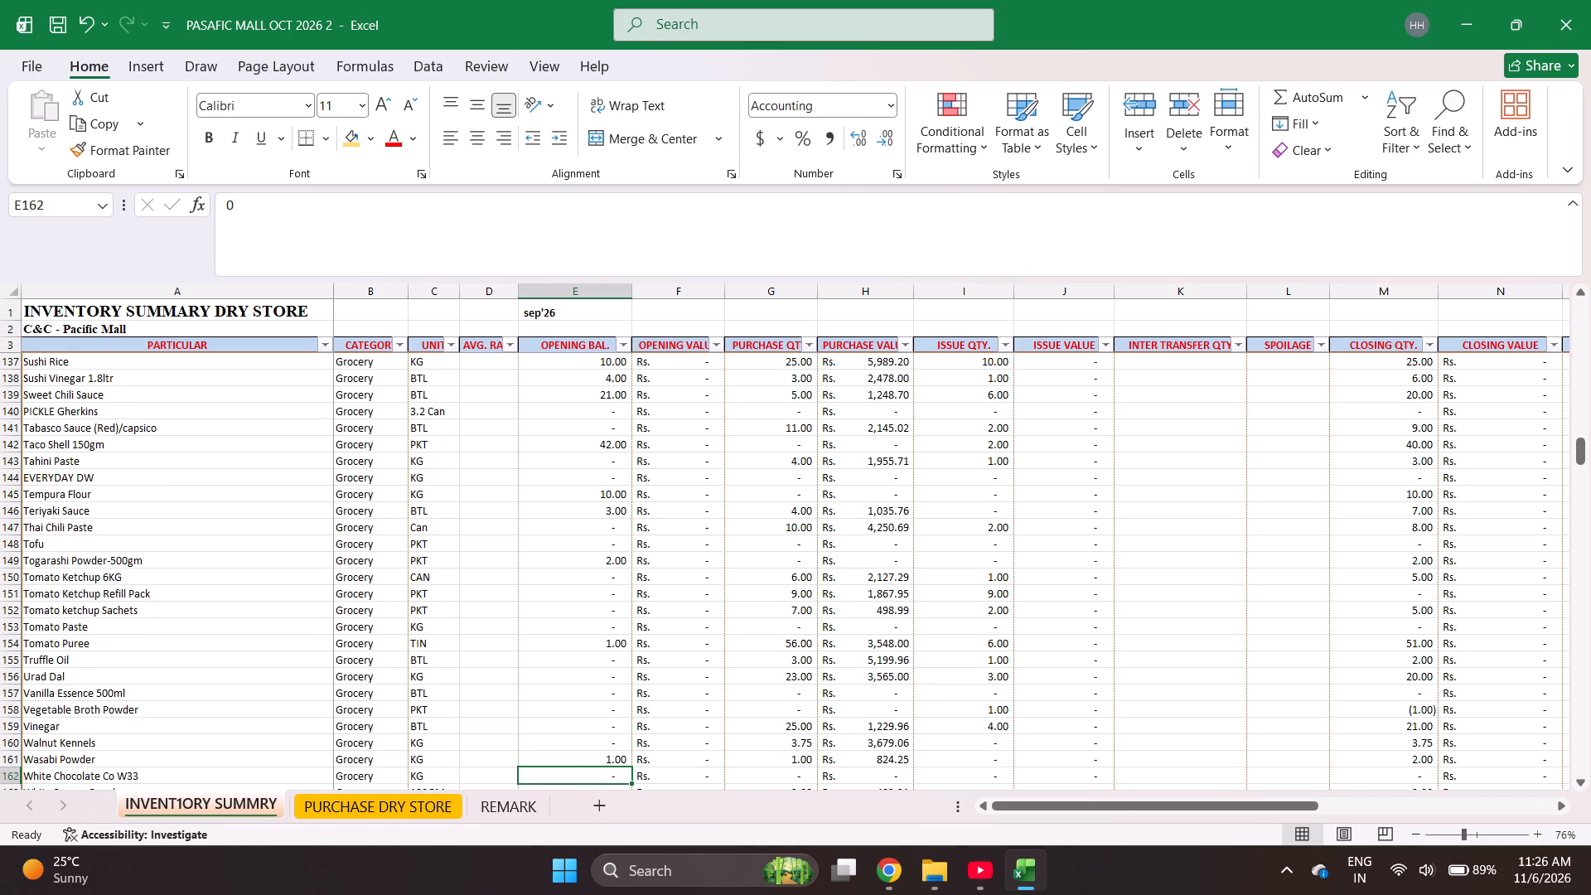
Enter an opening balance of 11 for Red Paprika Slice 3kg, skipping the items from White Chocolate to Bread Improver.
{"action": "key", "text": "Return"}
{"action": "key", "text": "Return"}
{"action": "key", "text": "Return"}
{"action": "key", "text": "Return"}
{"action": "key", "text": "Return"}
{"action": "key", "text": "Return"}
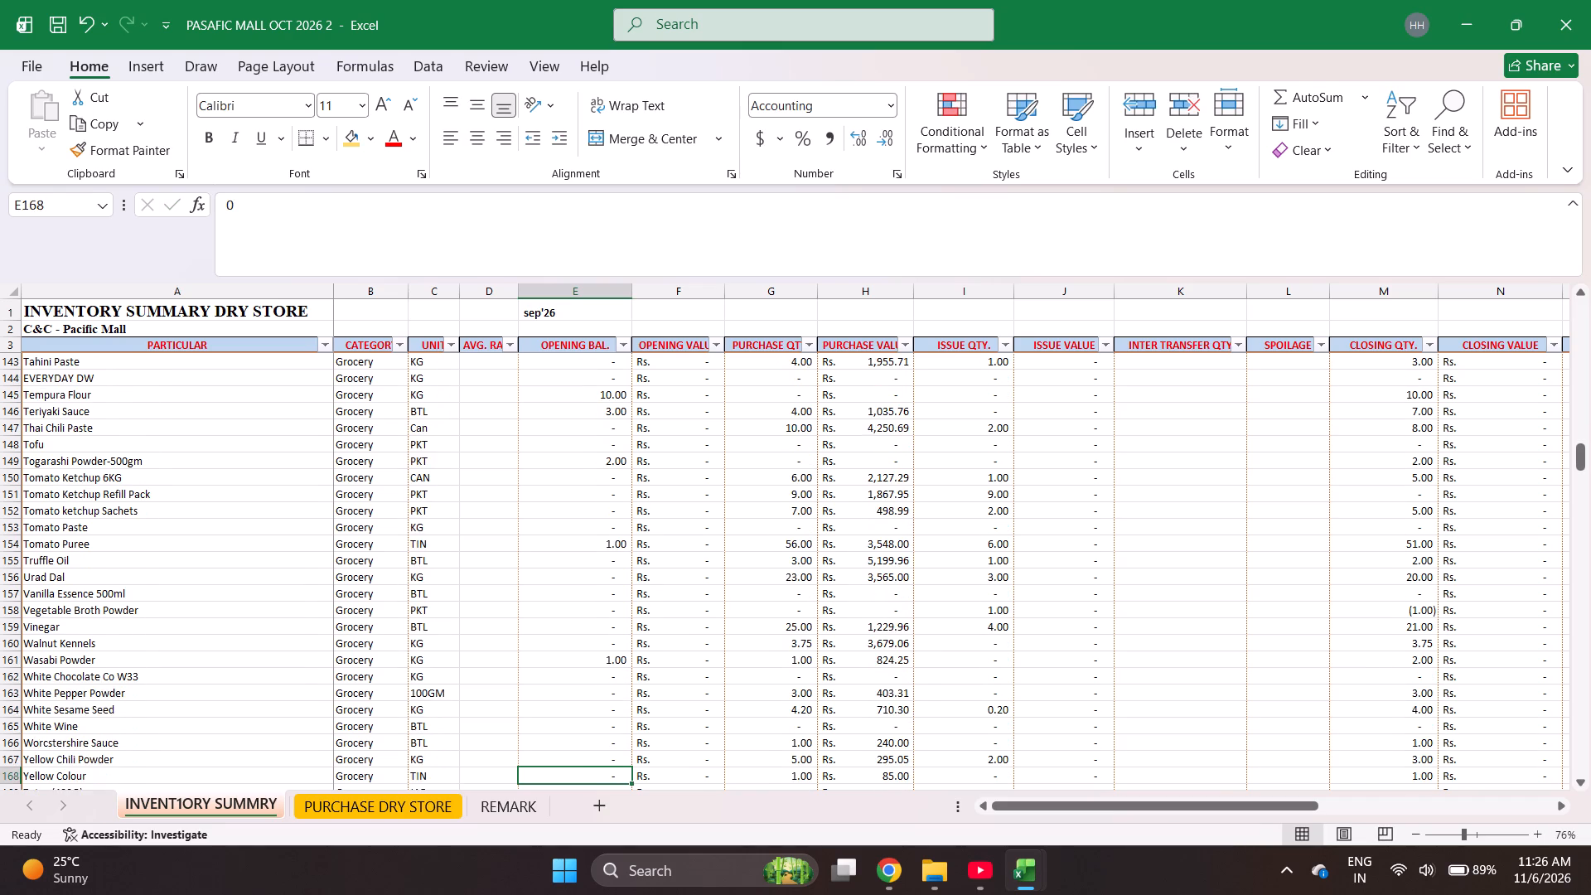
{"action": "key", "text": "Return"}
{"action": "key", "text": "Return"}
{"action": "key", "text": "Return"}
{"action": "key", "text": "Return"}
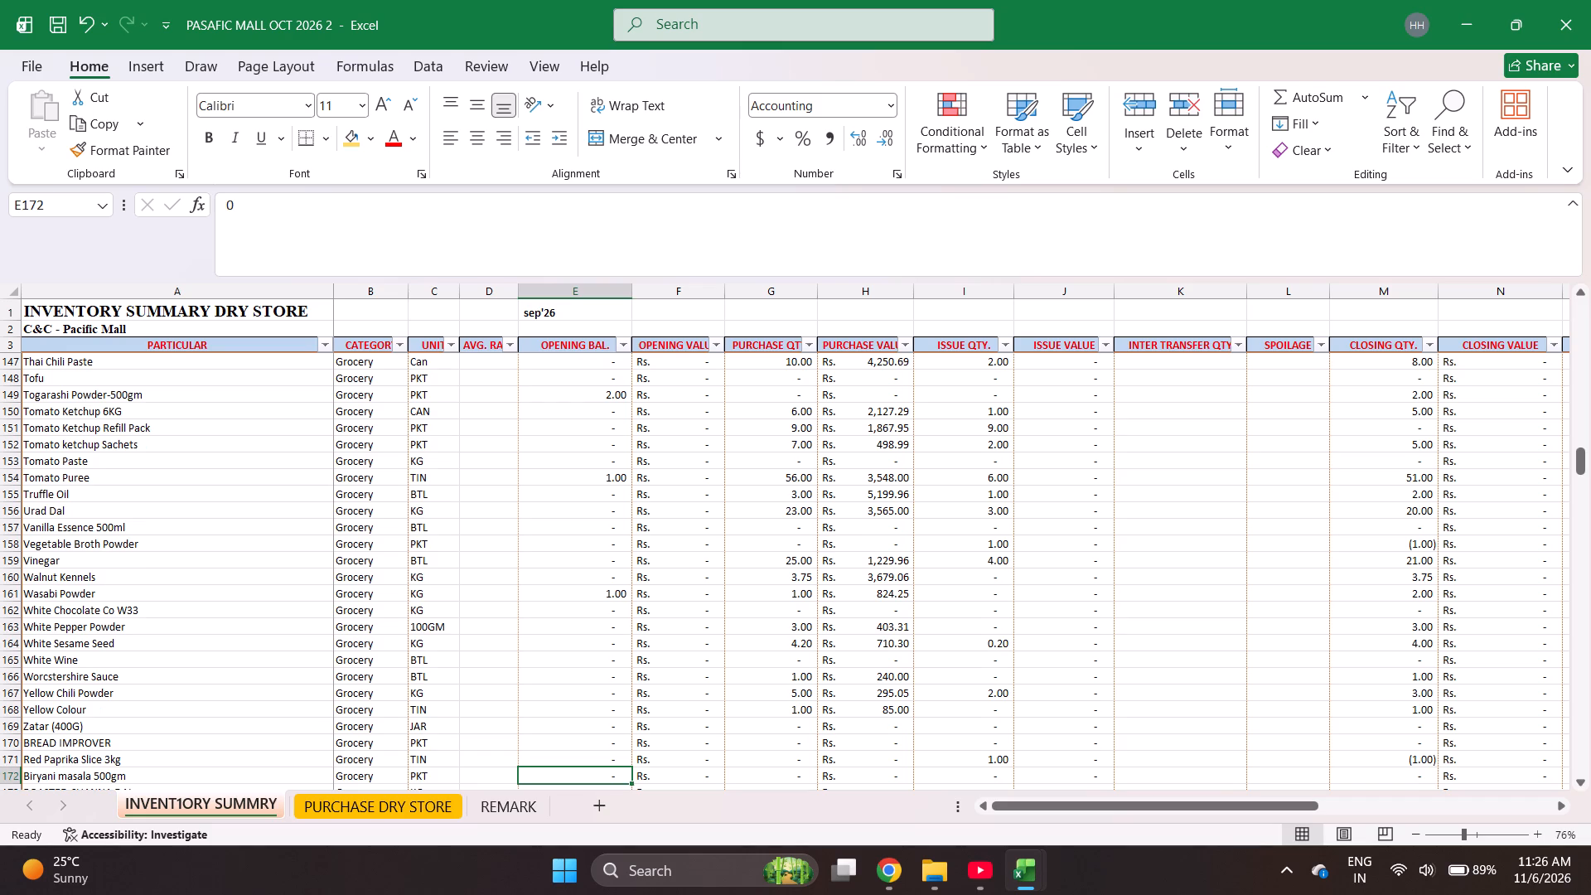
{"action": "key", "text": "Up"}
{"action": "type", "text": "11"}
{"action": "key", "text": "Return"}
Enter an opening balance of 1 for Peanut Butter 510gm, skipping Biryani masala and Roasted Channa Dal.
{"action": "key", "text": "Return"}
{"action": "key", "text": "Return"}
{"action": "key", "text": "Return"}
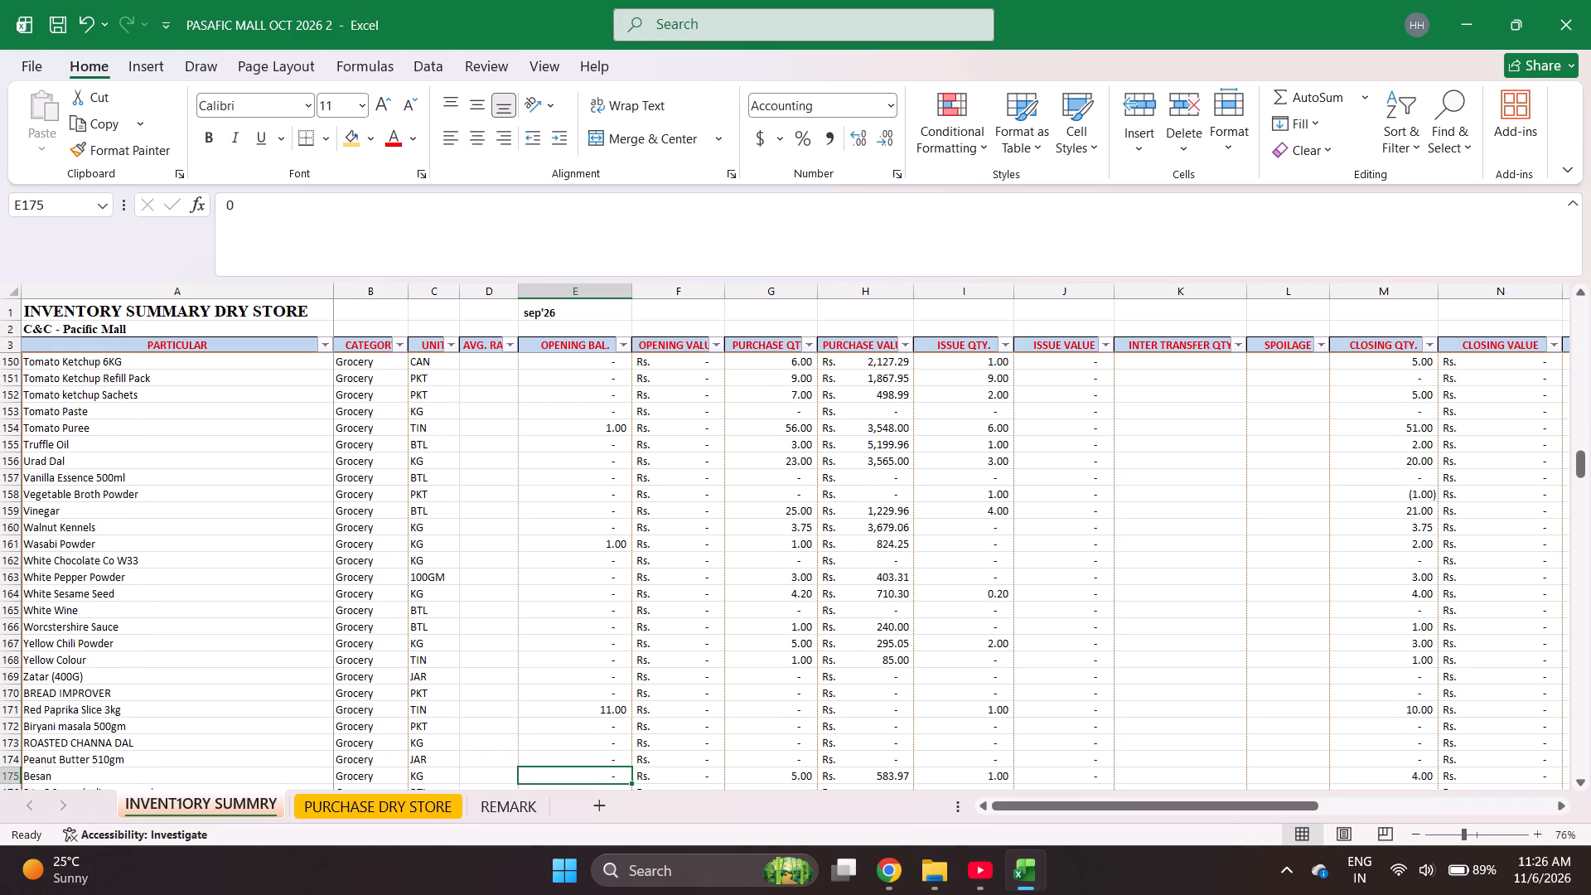
{"action": "key", "text": "Up"}
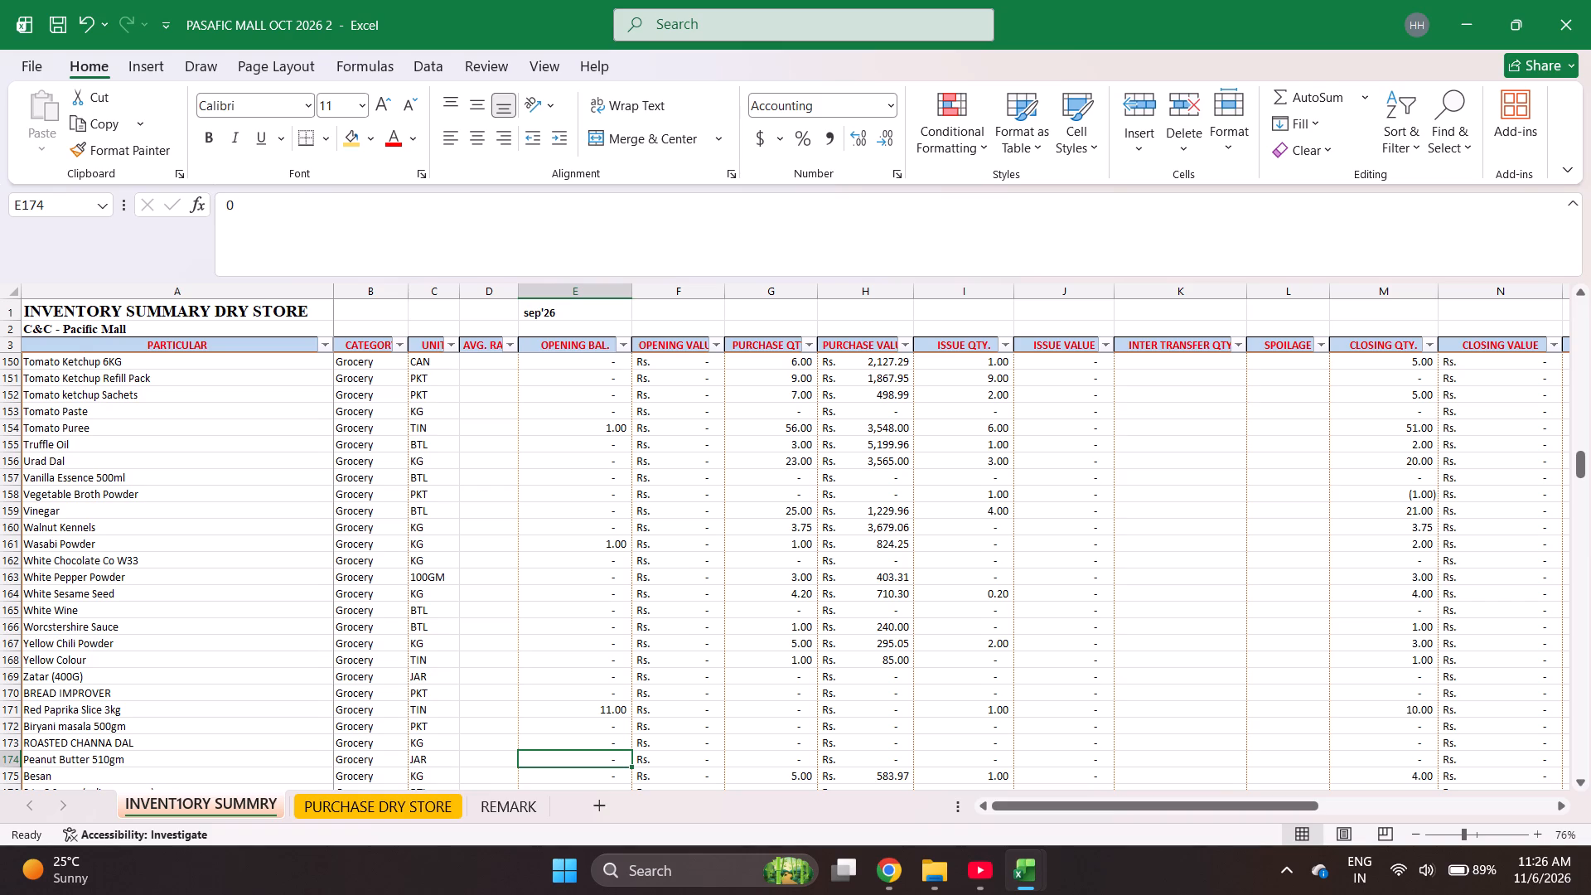
{"action": "key", "text": "shift+space"}
{"action": "key", "text": "Escape"}
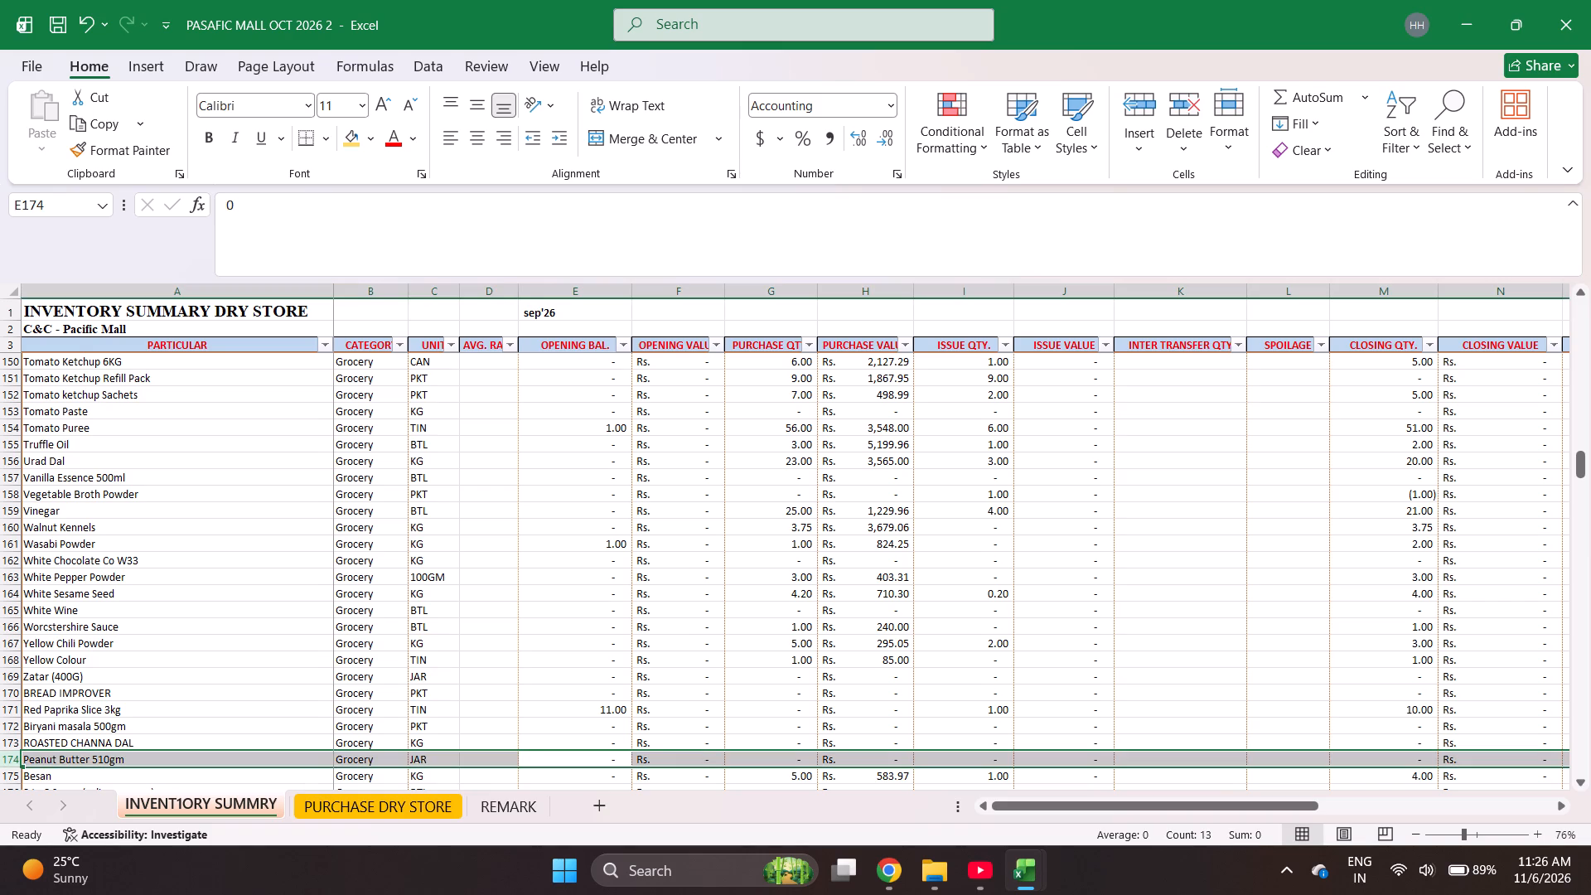
{"action": "key", "text": "Down"}
{"action": "key", "text": "Up"}
{"action": "key", "text": "1"}
{"action": "key", "text": "Return"}
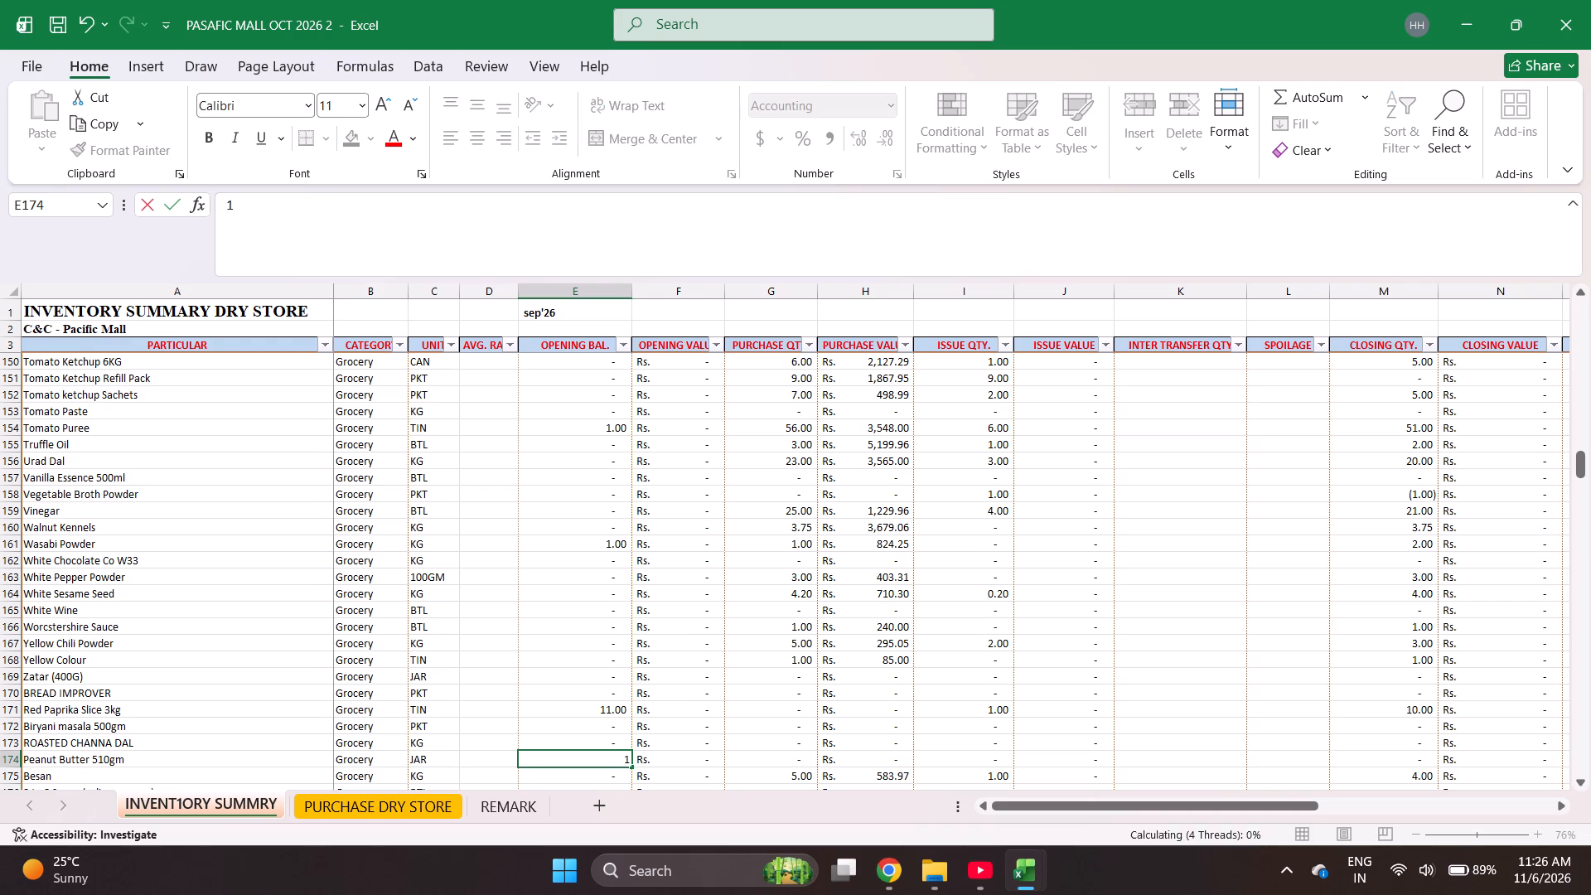
Enter opening balances of 3 for 8 to 8 Sauce and 1 for Rath Vanaspati, skipping Besan.
{"action": "key", "text": "Return"}
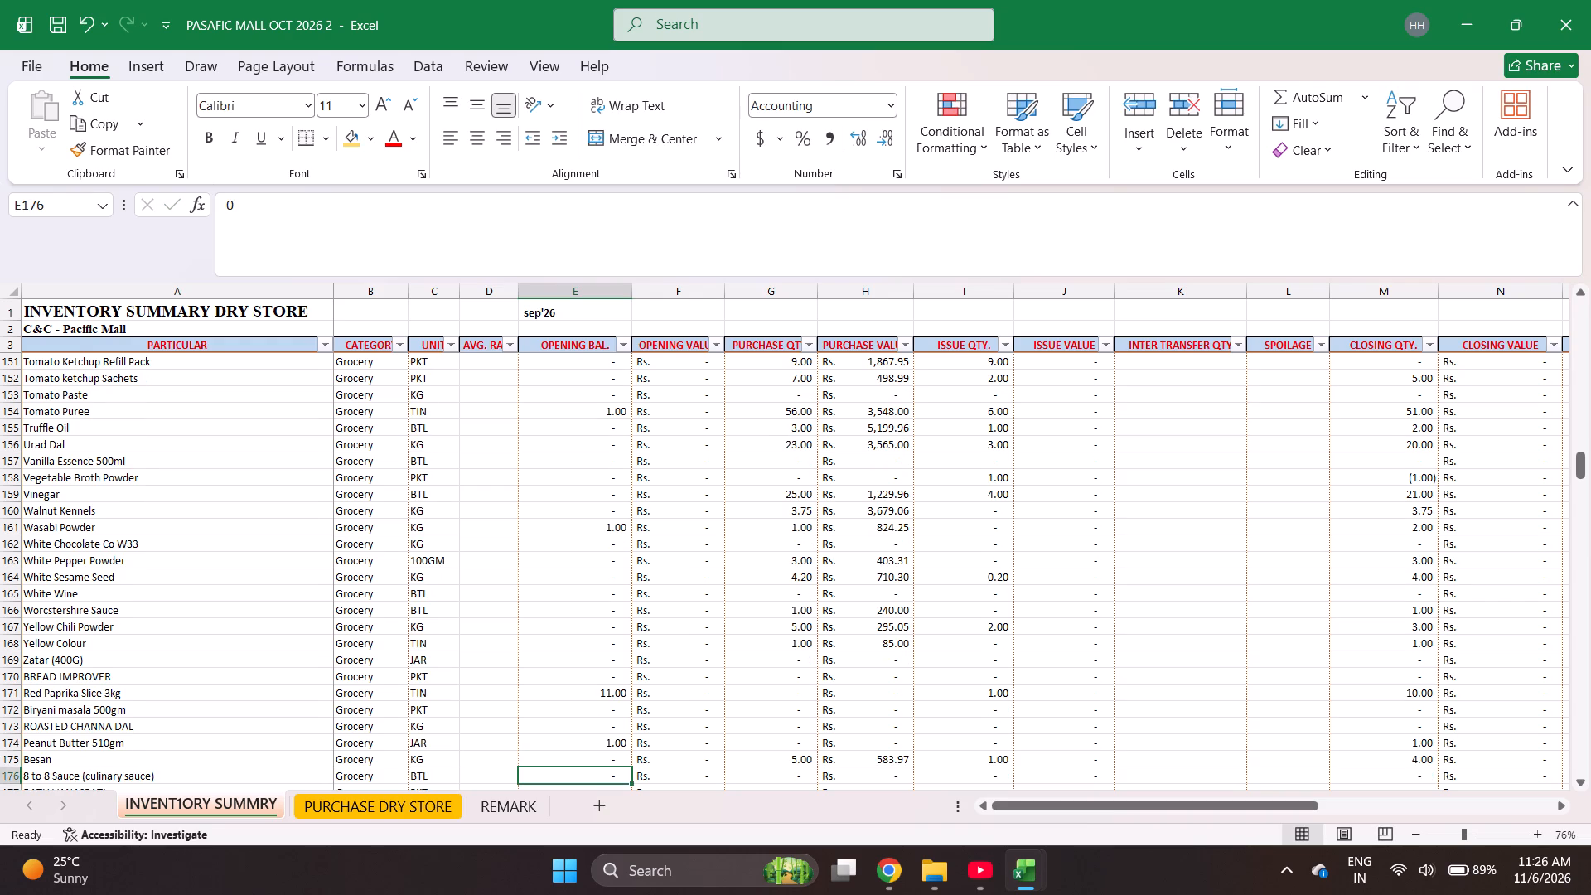
{"action": "key", "text": "3"}
{"action": "key", "text": "Return"}
{"action": "key", "text": "1"}
{"action": "key", "text": "Return"}
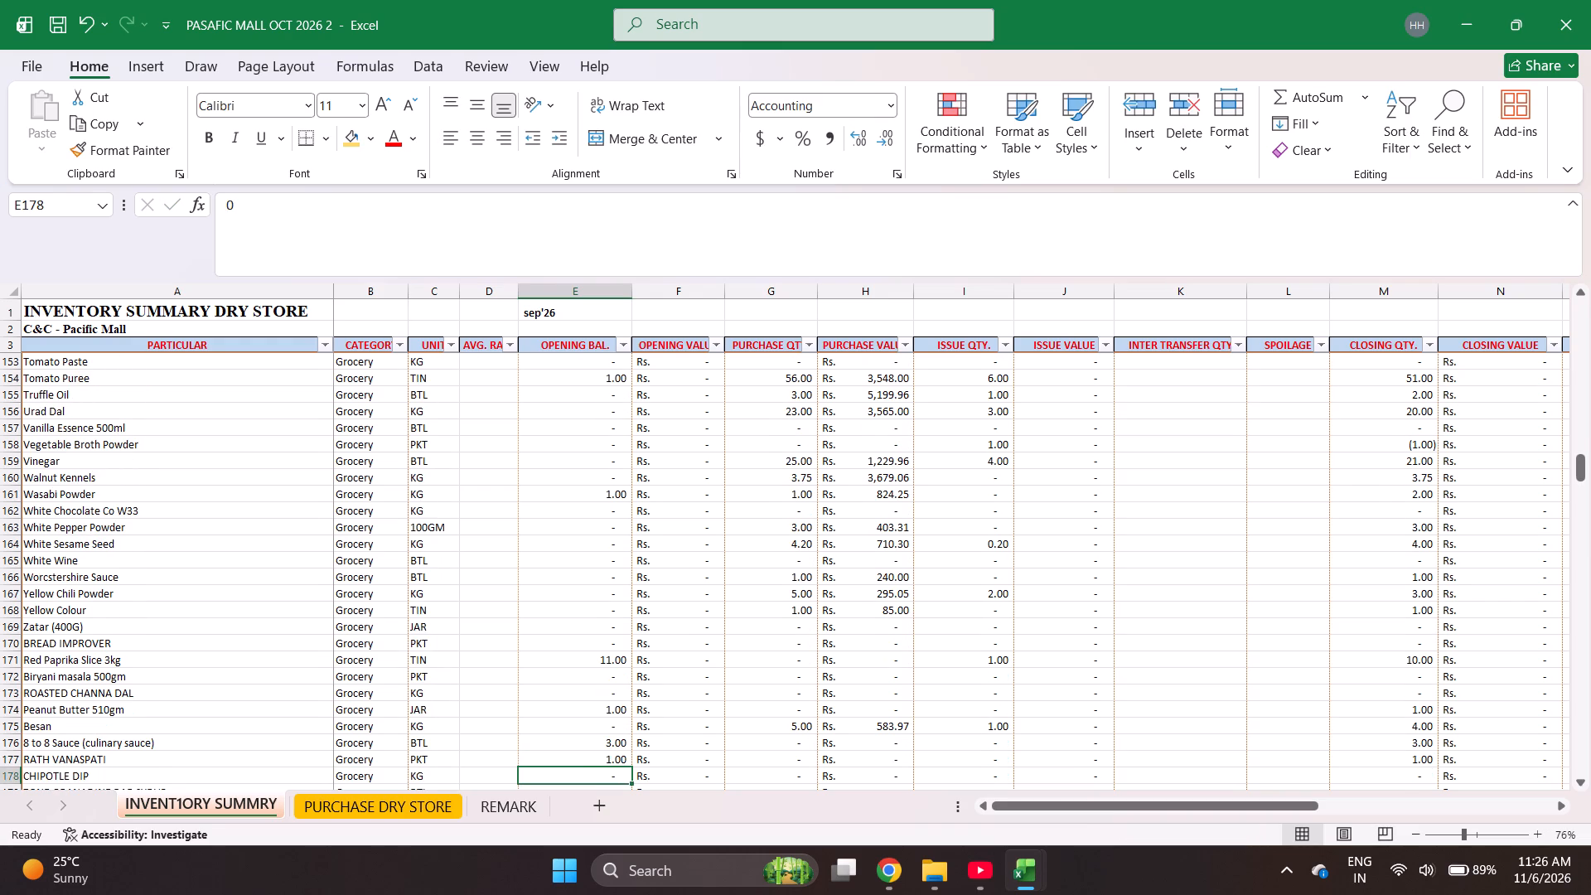
Enter an opening balance of 8 for Chipotle Seasoning 250 G, skipping the items from Chipotle Dip to Safed Matra.
{"action": "key", "text": "Return"}
{"action": "key", "text": "Return"}
{"action": "key", "text": "Return"}
{"action": "key", "text": "Return"}
{"action": "key", "text": "Return"}
{"action": "key", "text": "Return"}
{"action": "key", "text": "Return"}
{"action": "key", "text": "Return"}
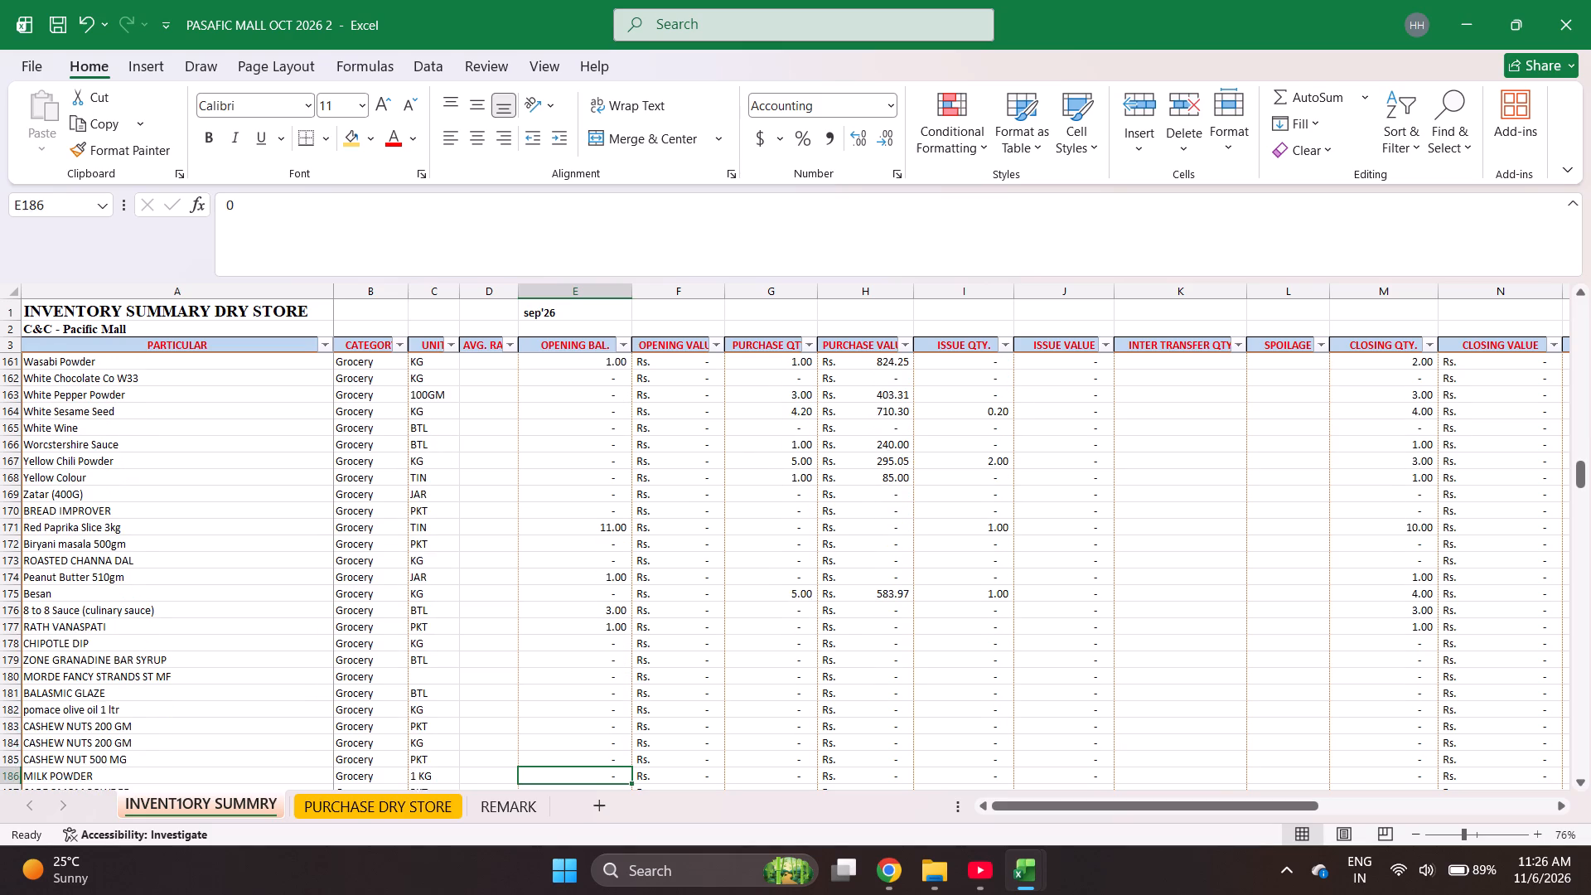
{"action": "key", "text": "Return"}
{"action": "key", "text": "Return"}
{"action": "key", "text": "Return"}
{"action": "key", "text": "Return"}
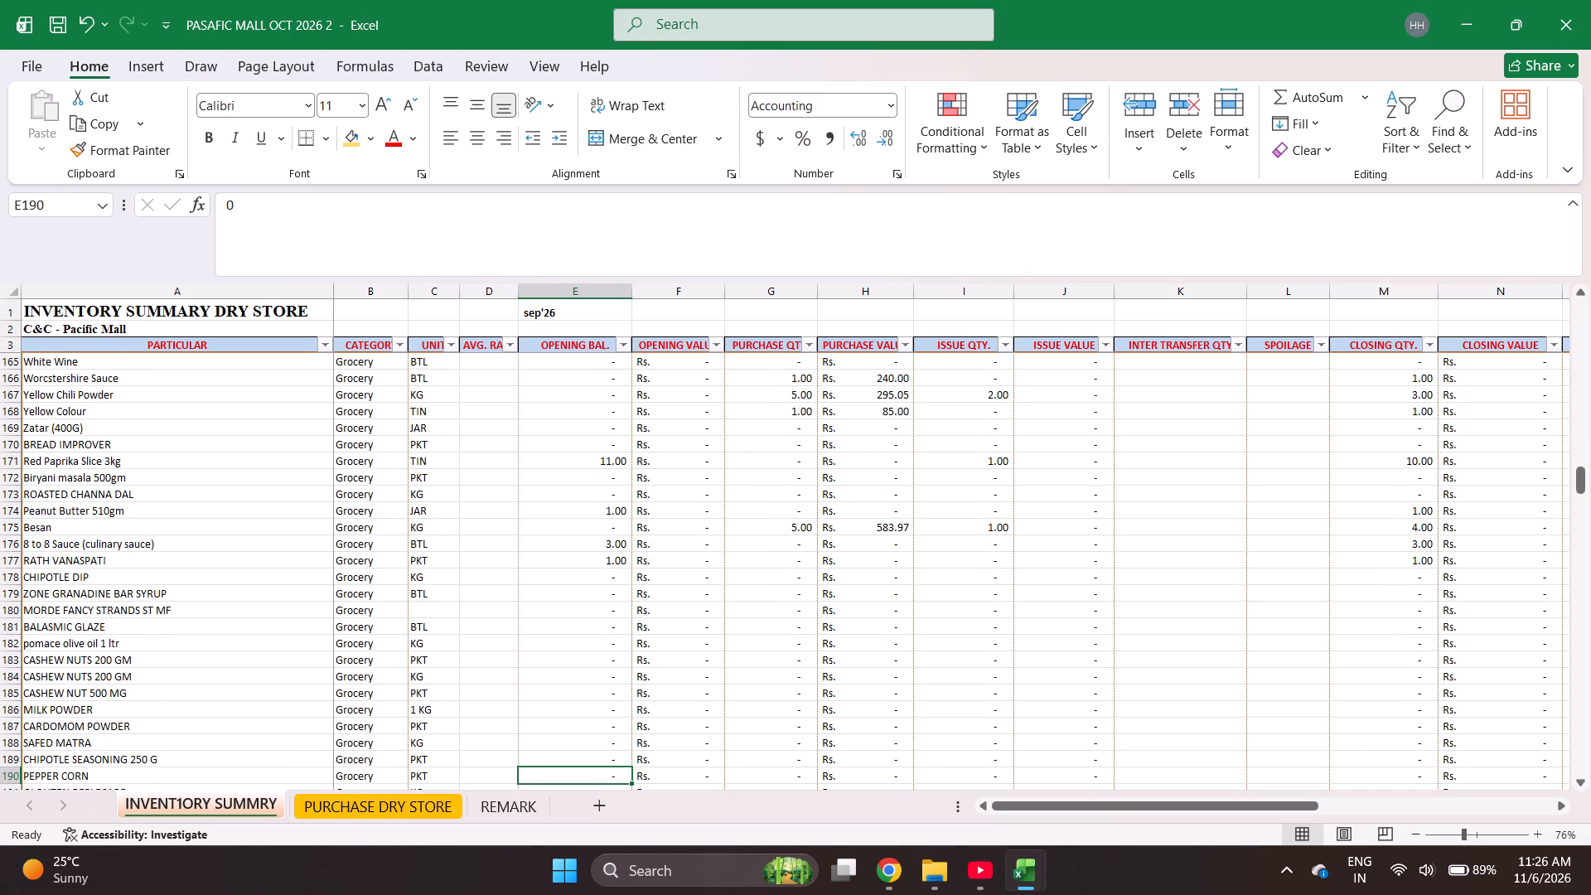
{"action": "key", "text": "Up"}
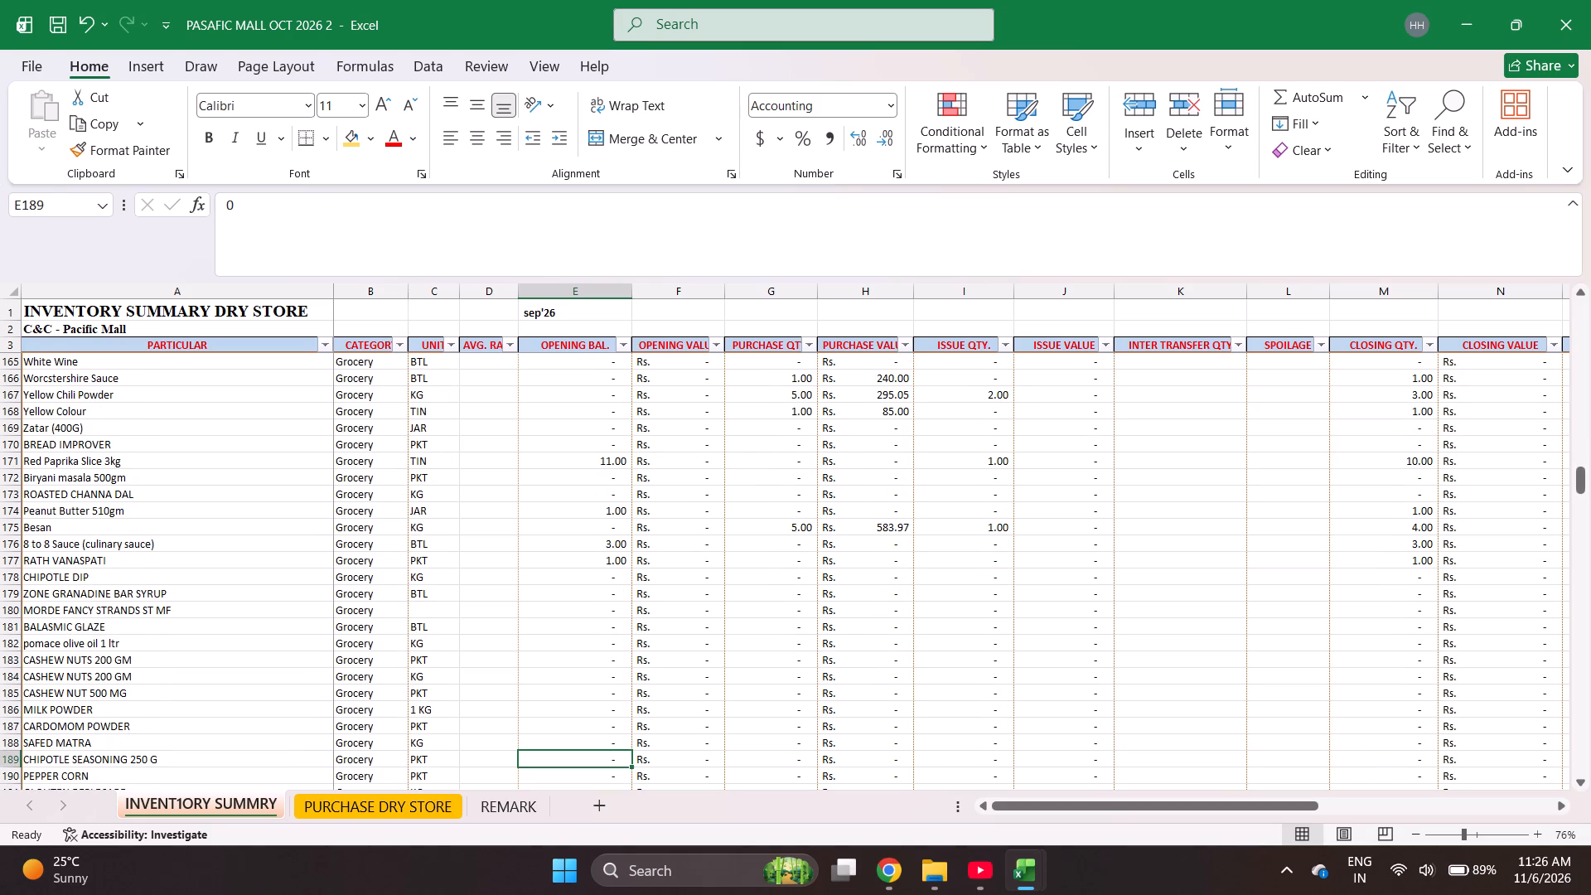
{"action": "key", "text": "8"}
{"action": "key", "text": "Return"}
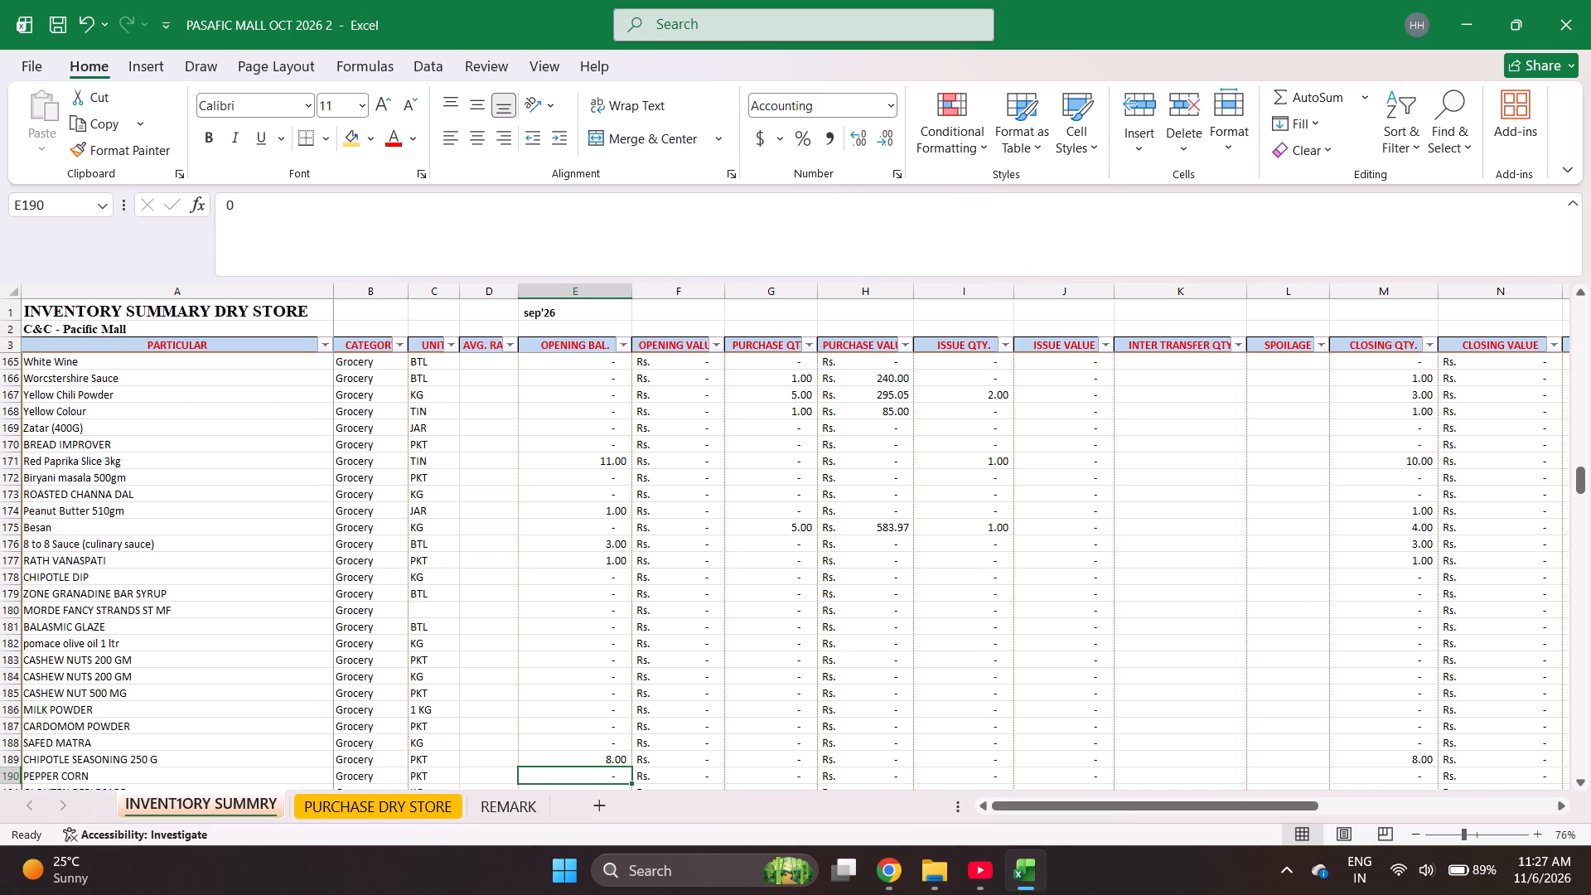
Review the items from Pepper Corn down to Chicken Seasoning 500 GM for the next opening balance.
{"action": "key", "text": "Return"}
{"action": "key", "text": "Return"}
{"action": "key", "text": "Return"}
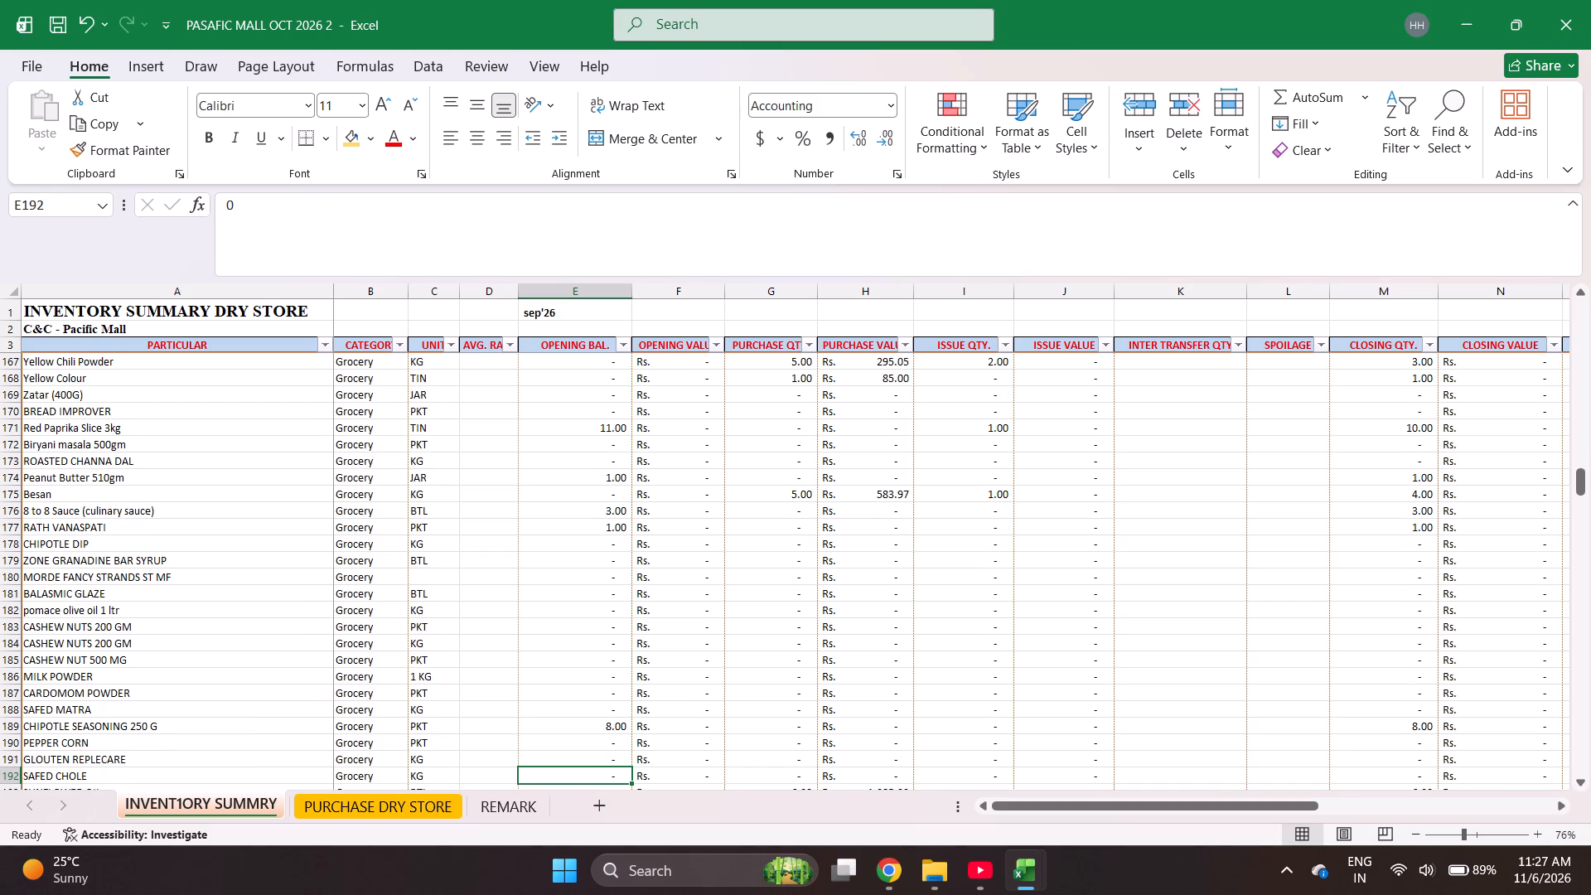
{"action": "key", "text": "Return"}
{"action": "key", "text": "Return"}
{"action": "key", "text": "Return"}
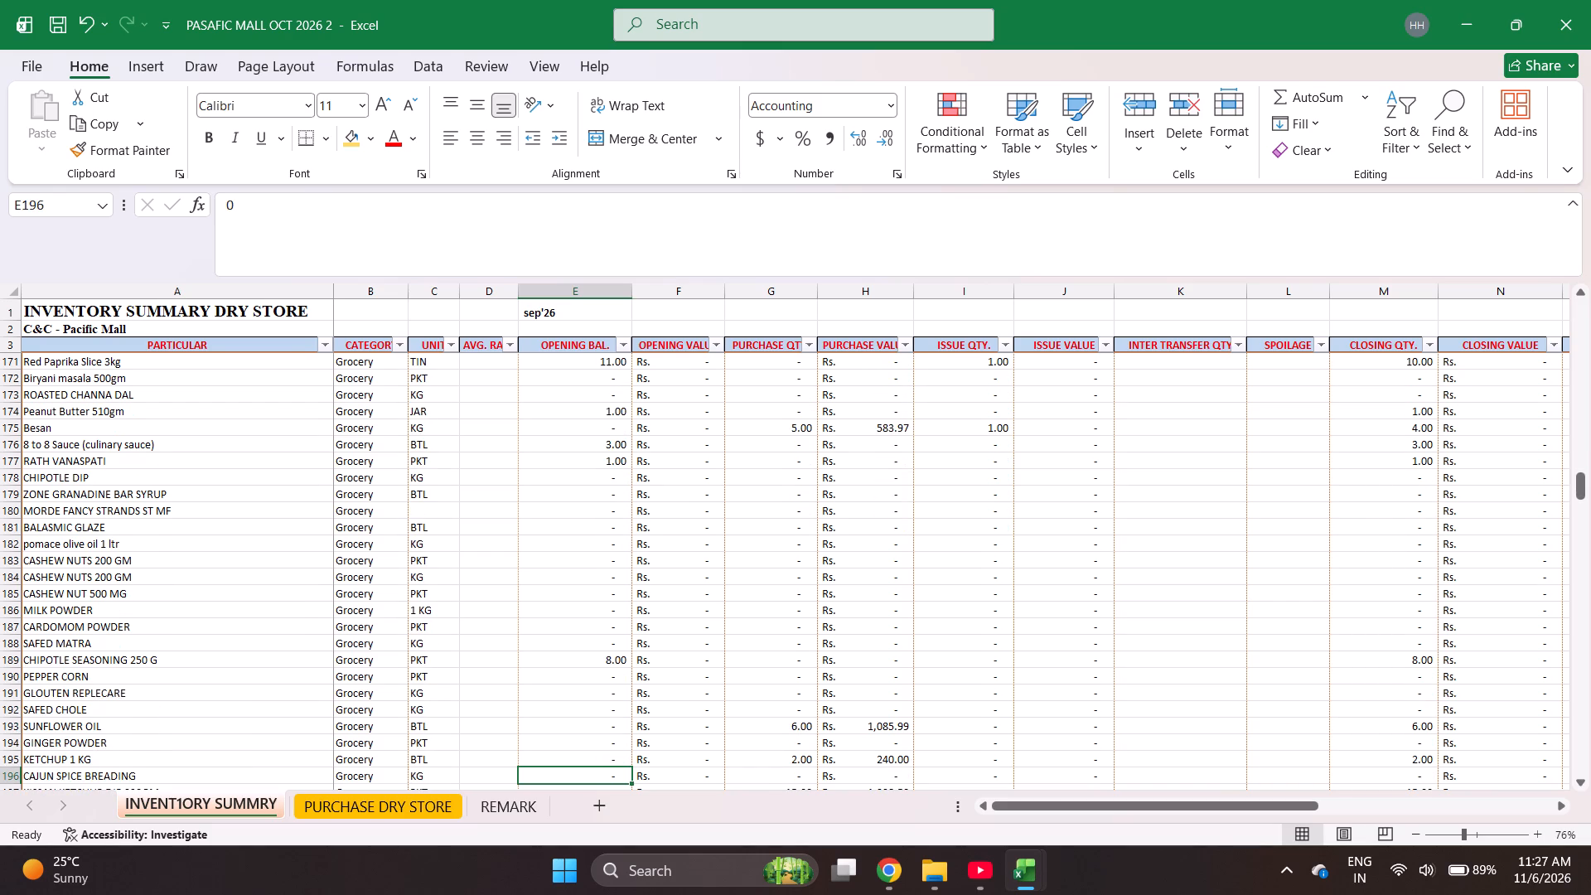
{"action": "key", "text": "Return"}
{"action": "key", "text": "Return"}
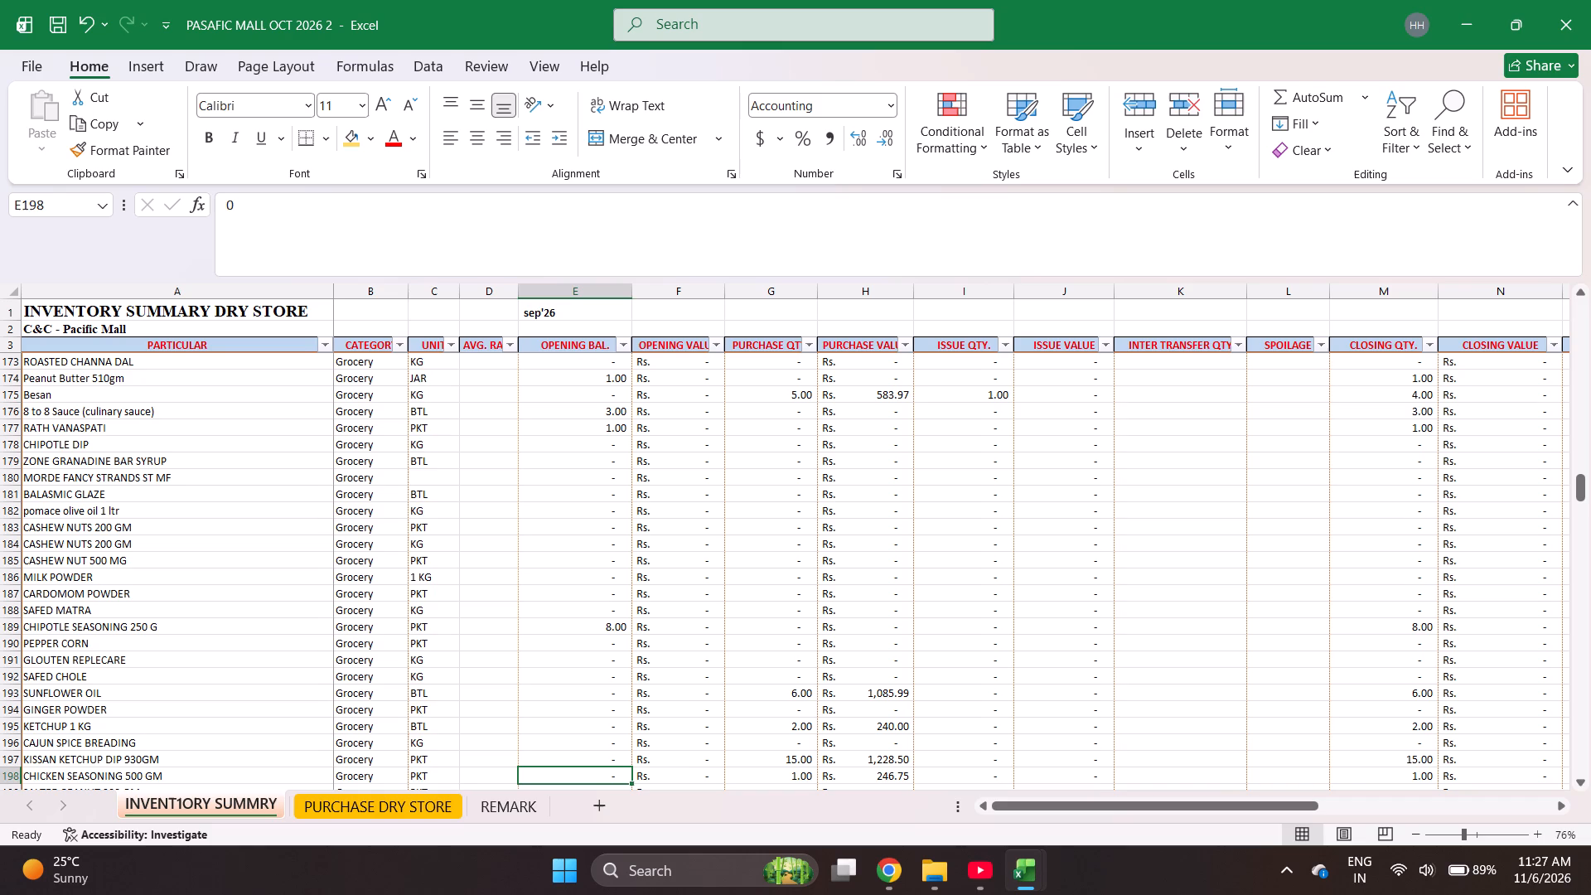
Search the sheet for CHICKEN B and check the opening balance of Chicken Broth Powder.
{"action": "key", "text": "ctrl+f"}
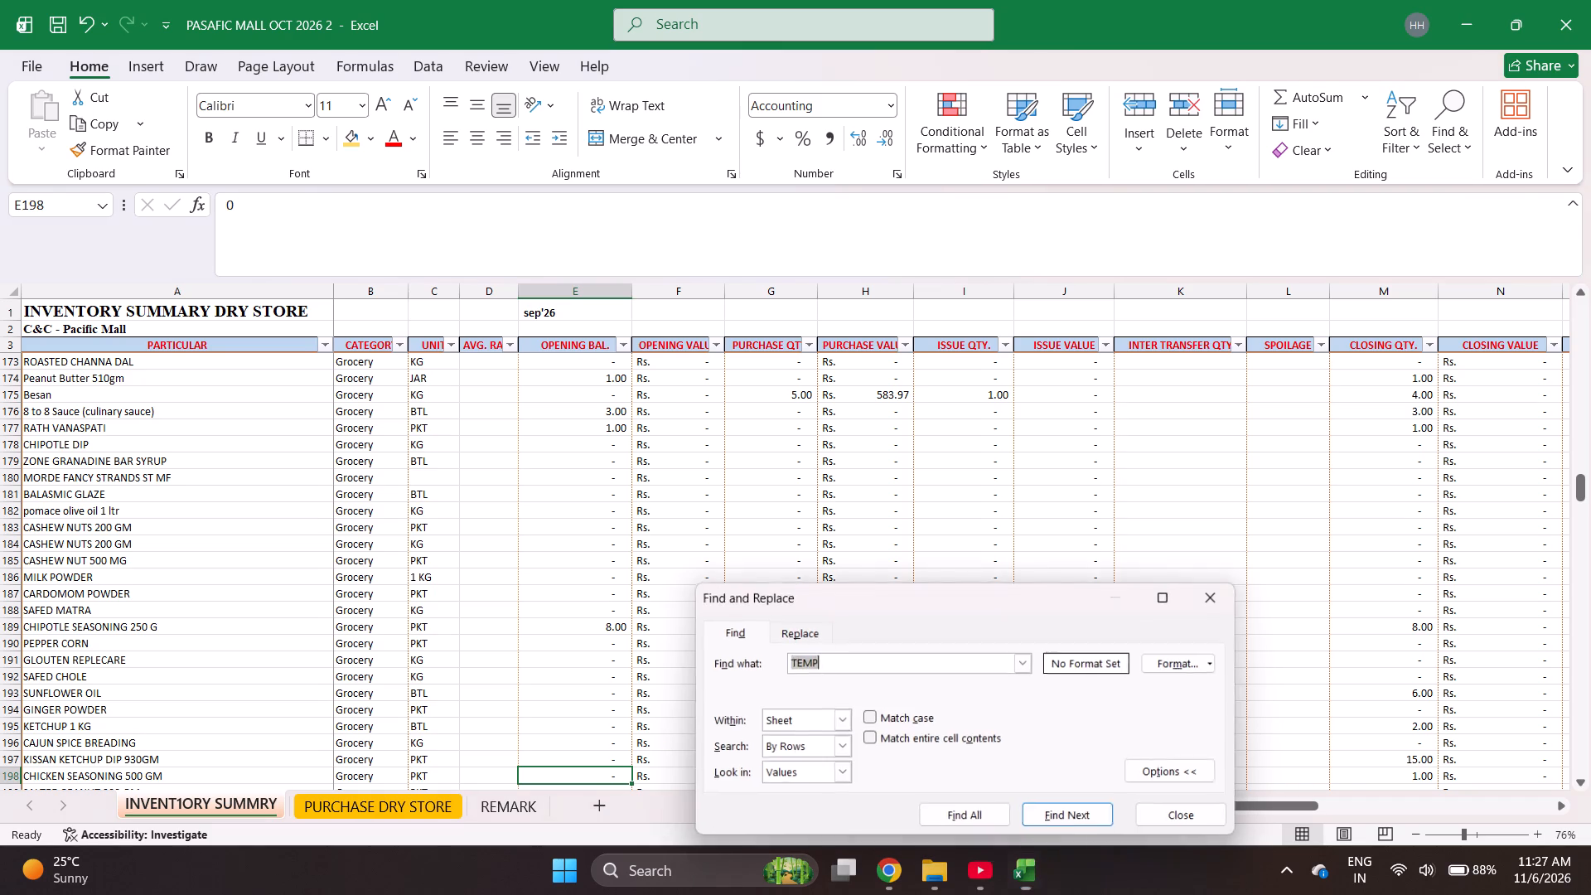
{"action": "type", "text": "CHICKEN B"}
{"action": "key", "text": "Return"}
{"action": "key", "text": "Escape"}
{"action": "key", "text": "Right"}
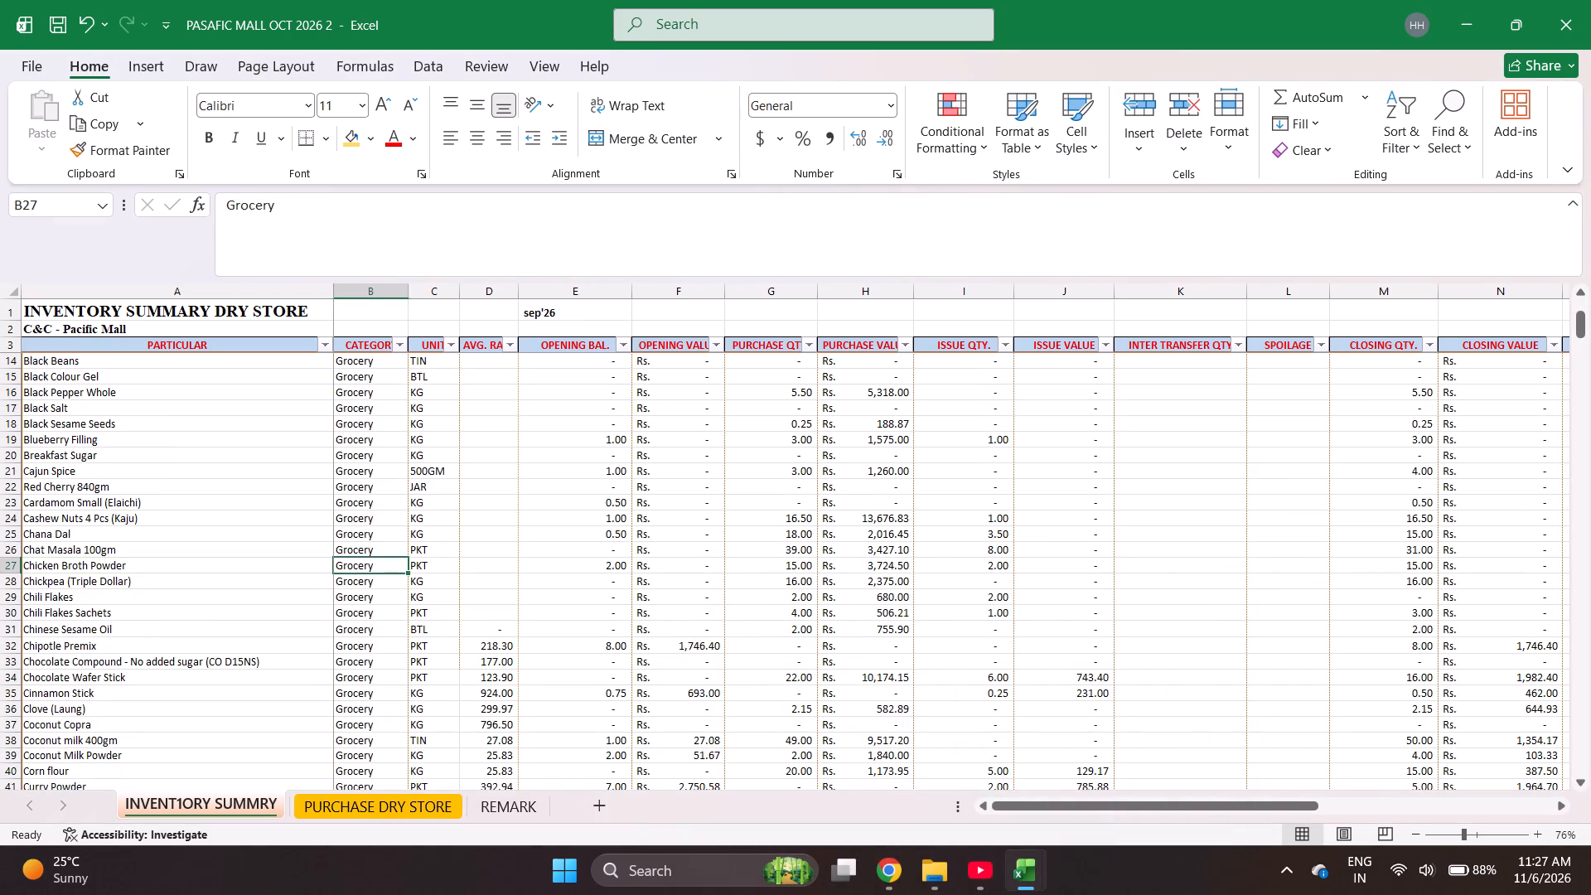
{"action": "key", "text": "Right"}
{"action": "key", "text": "Right"}
{"action": "key", "text": "Right"}
{"action": "key", "text": "Left"}
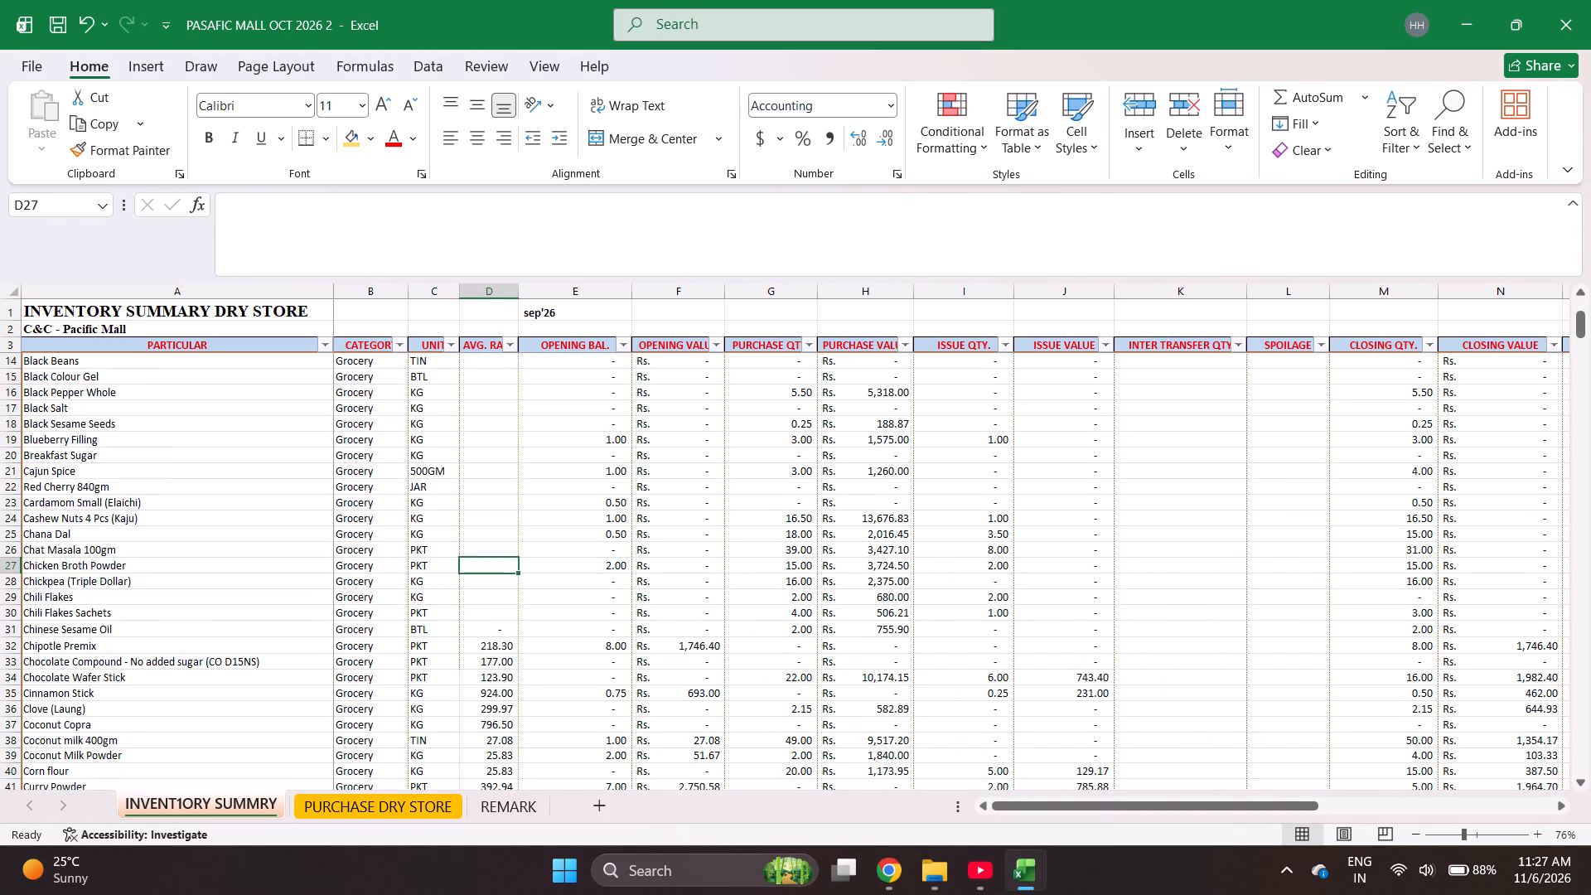
{"action": "key", "text": "Right"}
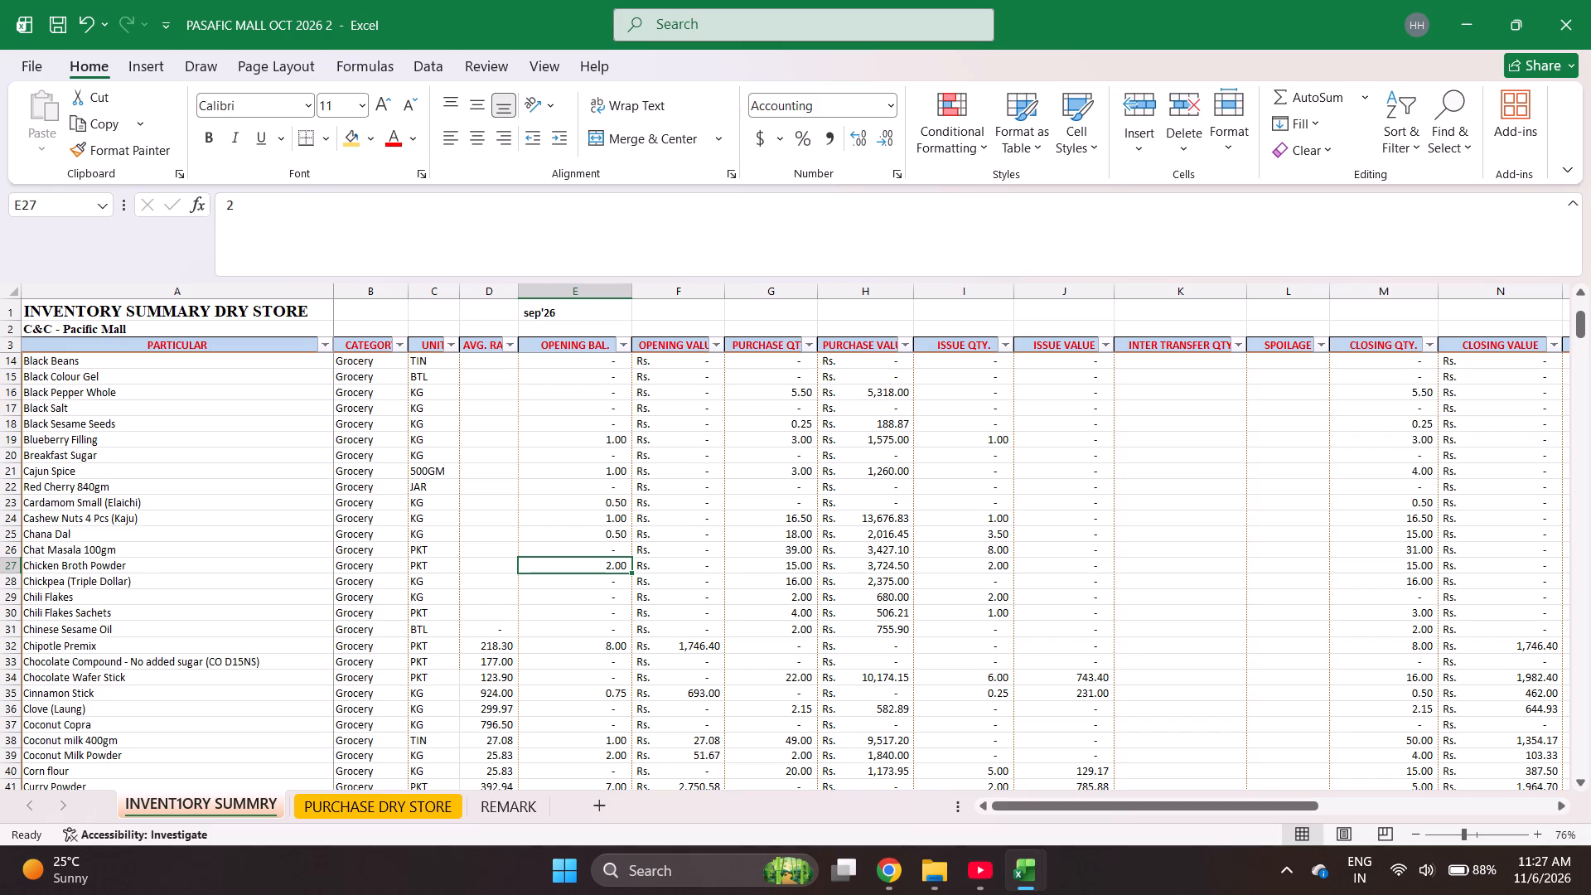
Return to the lower grocery rows and review the items down to Kissan Ketchup Dip 930GM for the next opening balance.
{"action": "key", "text": "Page_Down"}
{"action": "key", "text": "Page_Down"}
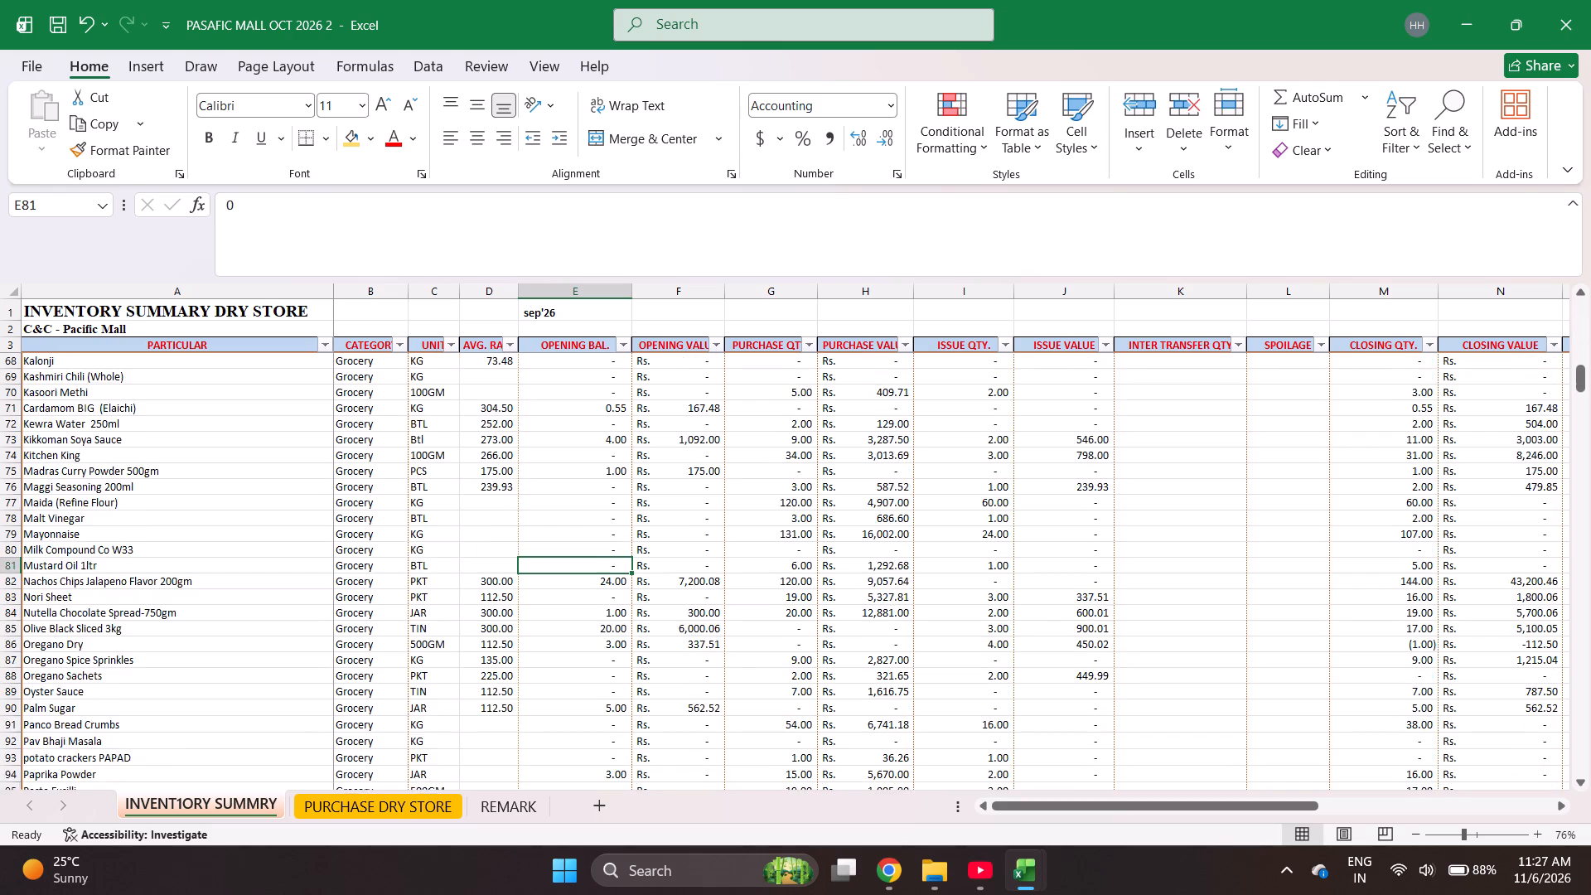
{"action": "key", "text": "Page_Down"}
{"action": "key", "text": "Page_Down"}
{"action": "key", "text": "Page_Down"}
{"action": "key", "text": "Page_Down"}
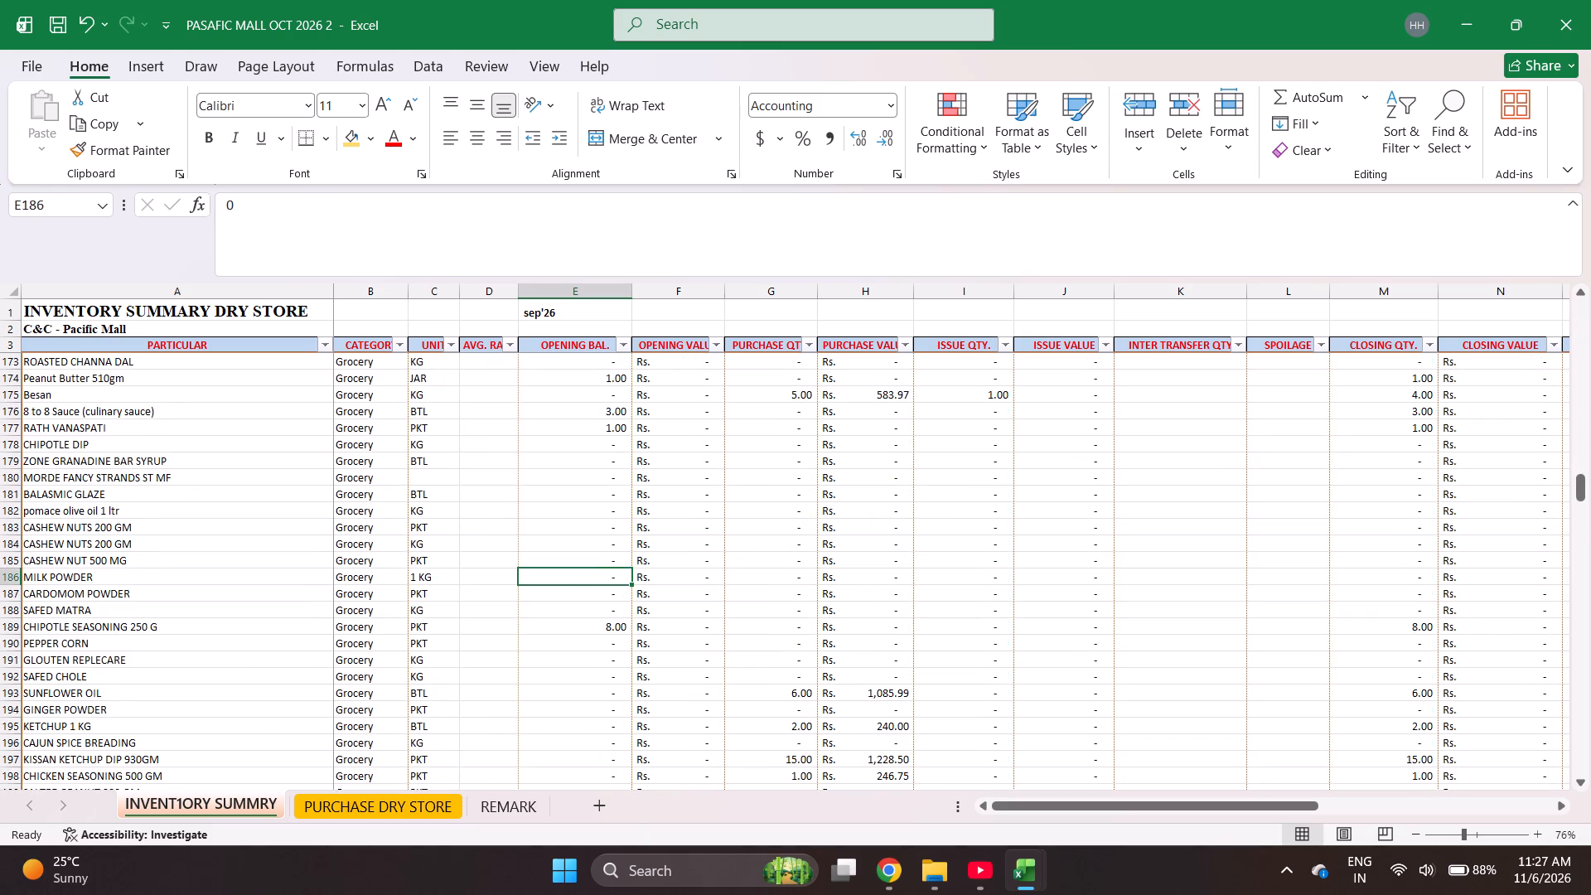
{"action": "key", "text": "Page_Down"}
{"action": "key", "text": "Page_Up"}
{"action": "key", "text": "Down"}
{"action": "key", "text": "Down"}
{"action": "key", "text": "Down"}
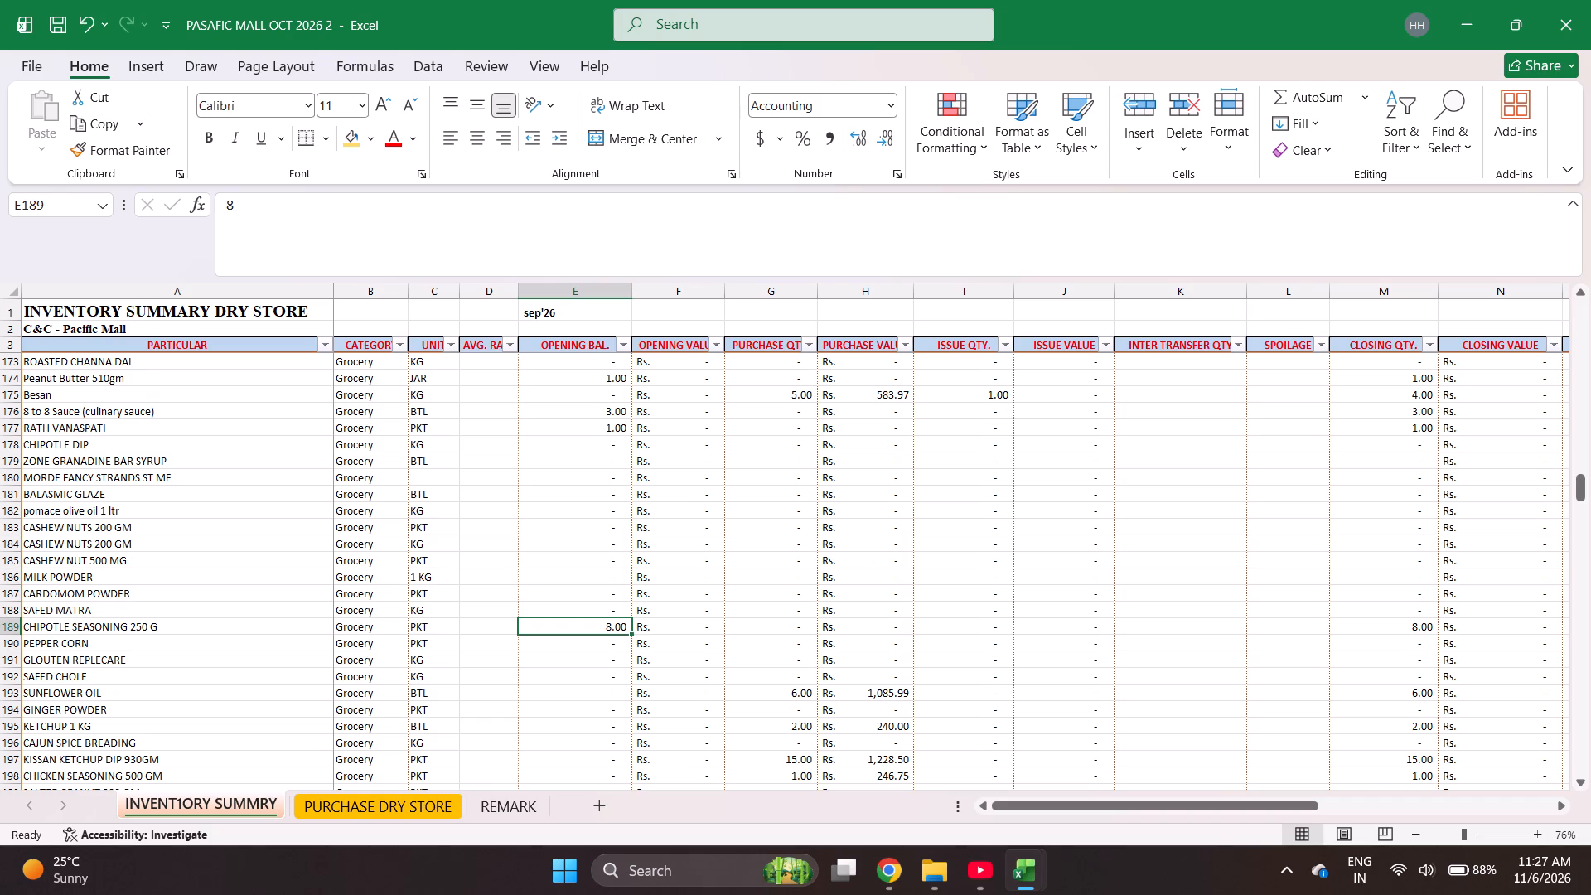
{"action": "key", "text": "Down"}
{"action": "key", "text": "Down"}
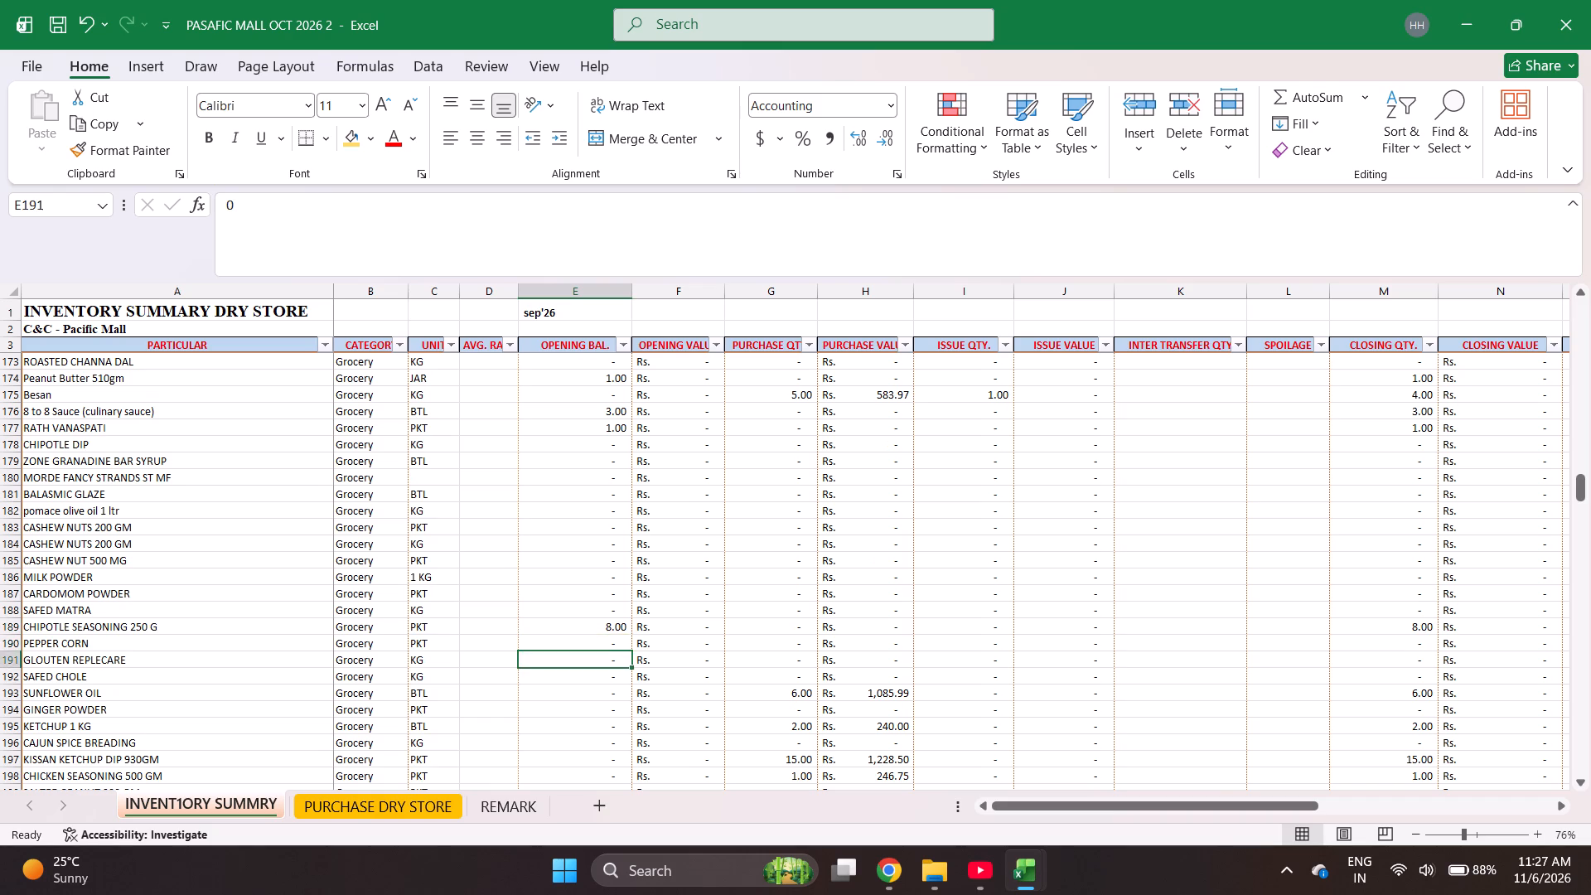
{"action": "key", "text": "Down"}
{"action": "key", "text": "Down"}
{"action": "key", "text": "Down"}
{"action": "key", "text": "Down"}
{"action": "key", "text": "Down"}
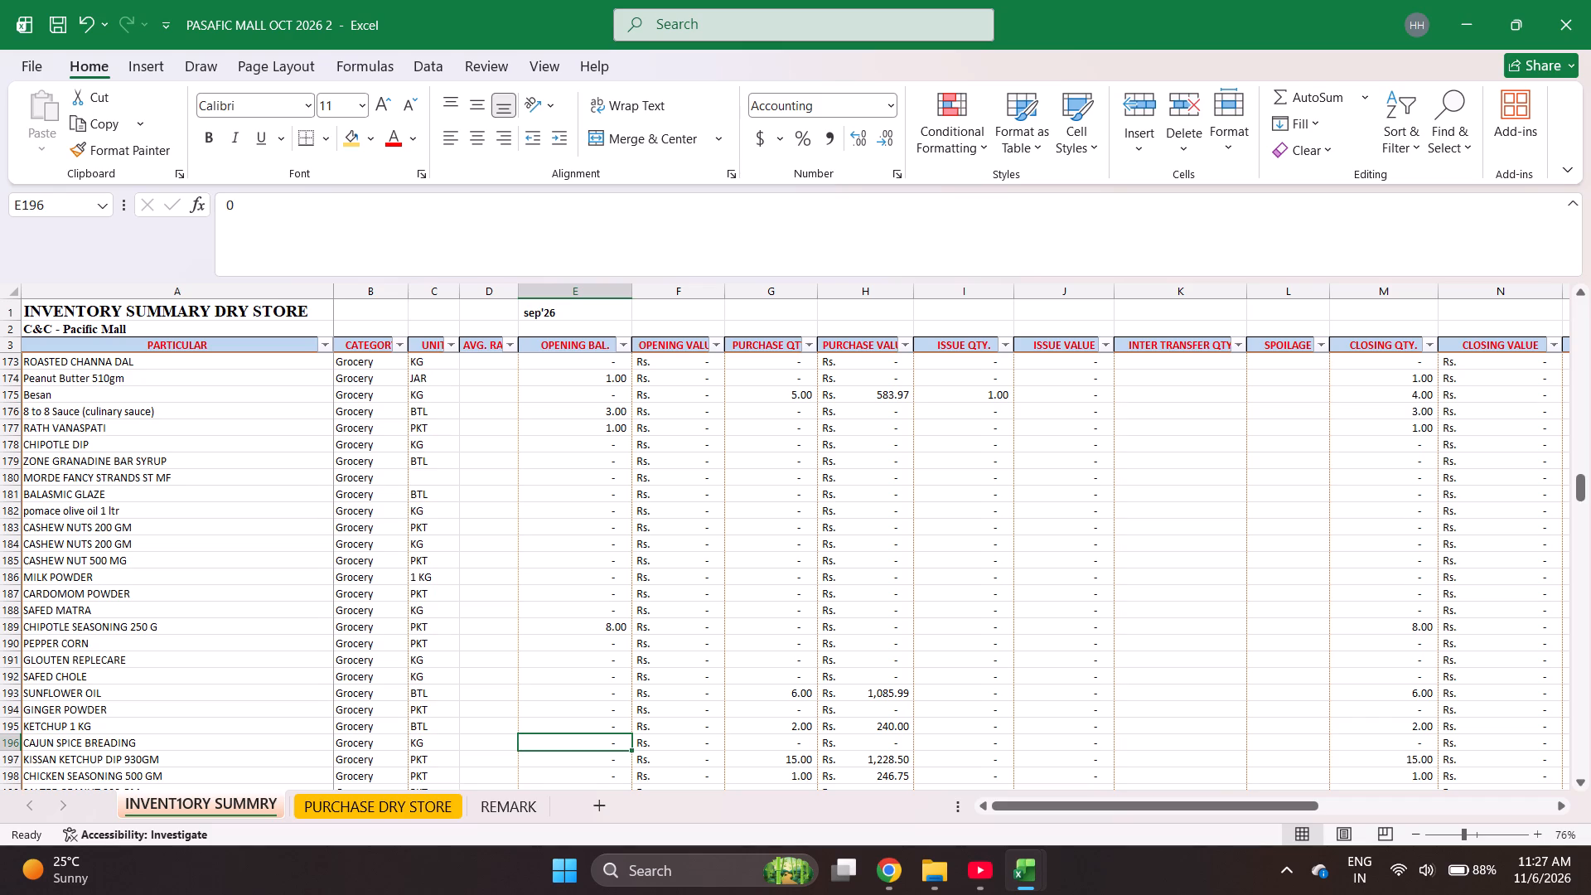
{"action": "key", "text": "Down"}
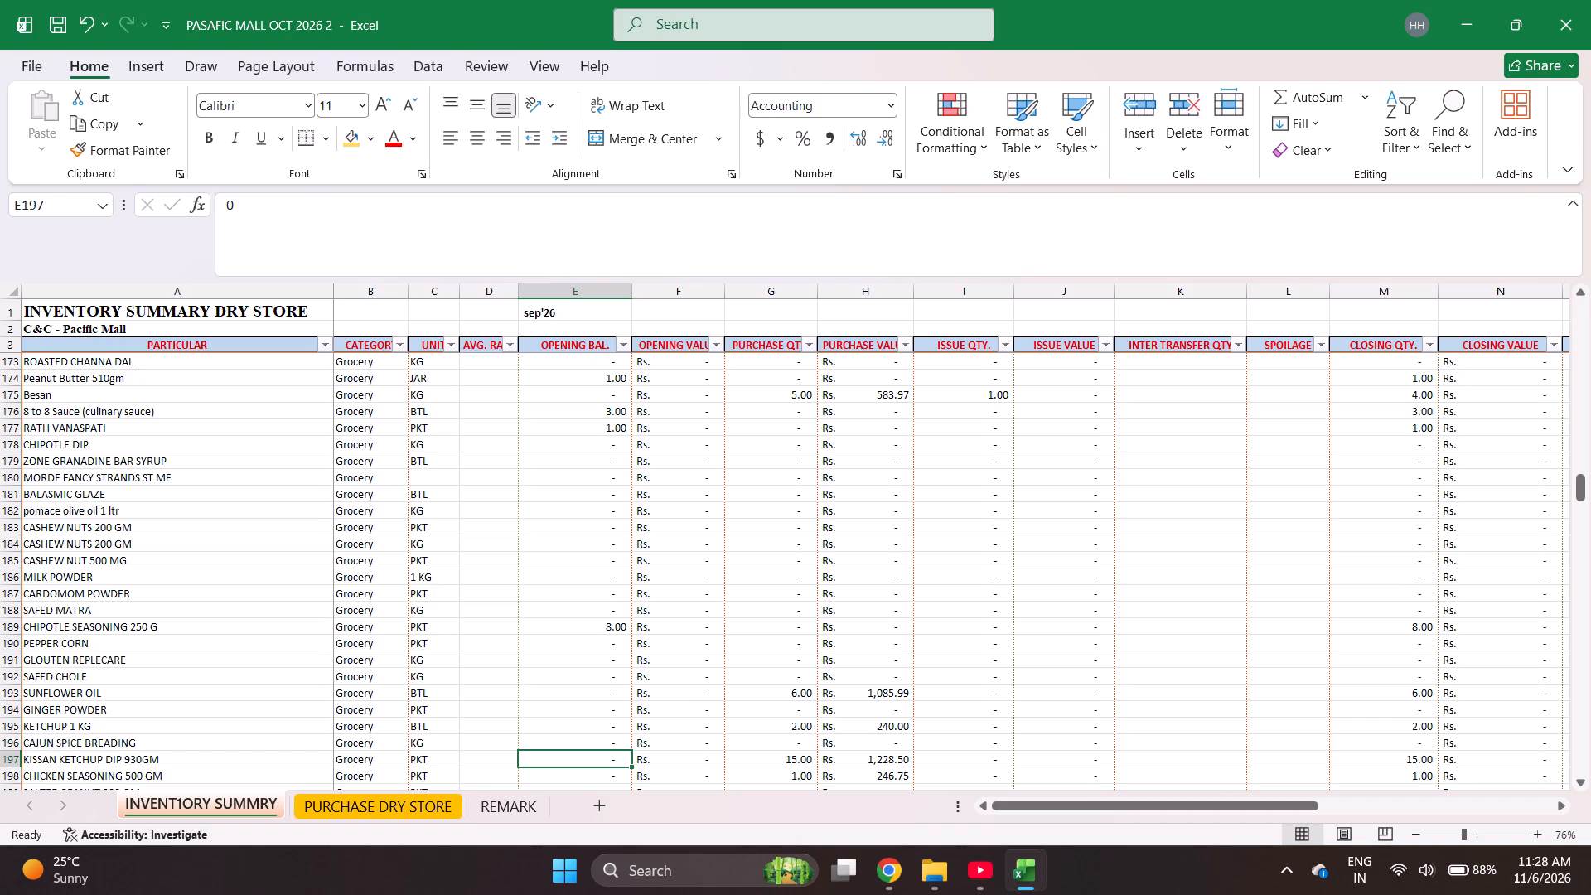
Enter opening balances of 1 for Dhaniya Whole and 3 for Preserved Black Beans, skipping Chicken Seasoning 500 GM to Dal Chini Powder.
{"action": "key", "text": "Down"}
{"action": "key", "text": "Down"}
{"action": "key", "text": "Down"}
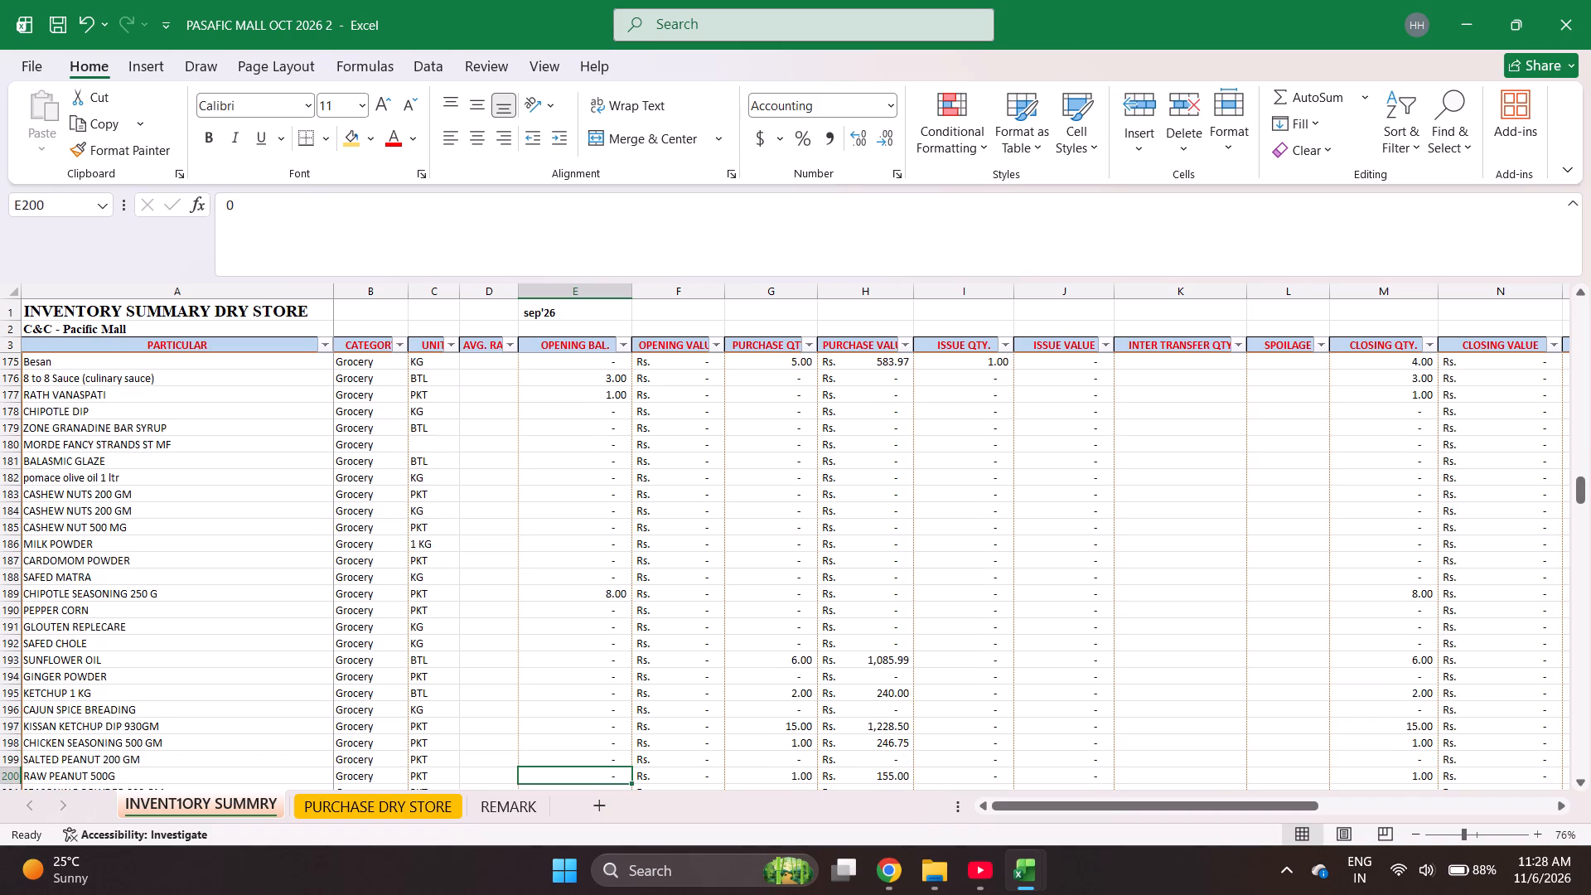
{"action": "key", "text": "Down"}
{"action": "key", "text": "Down"}
{"action": "key", "text": "Down"}
{"action": "key", "text": "Down"}
{"action": "key", "text": "Down"}
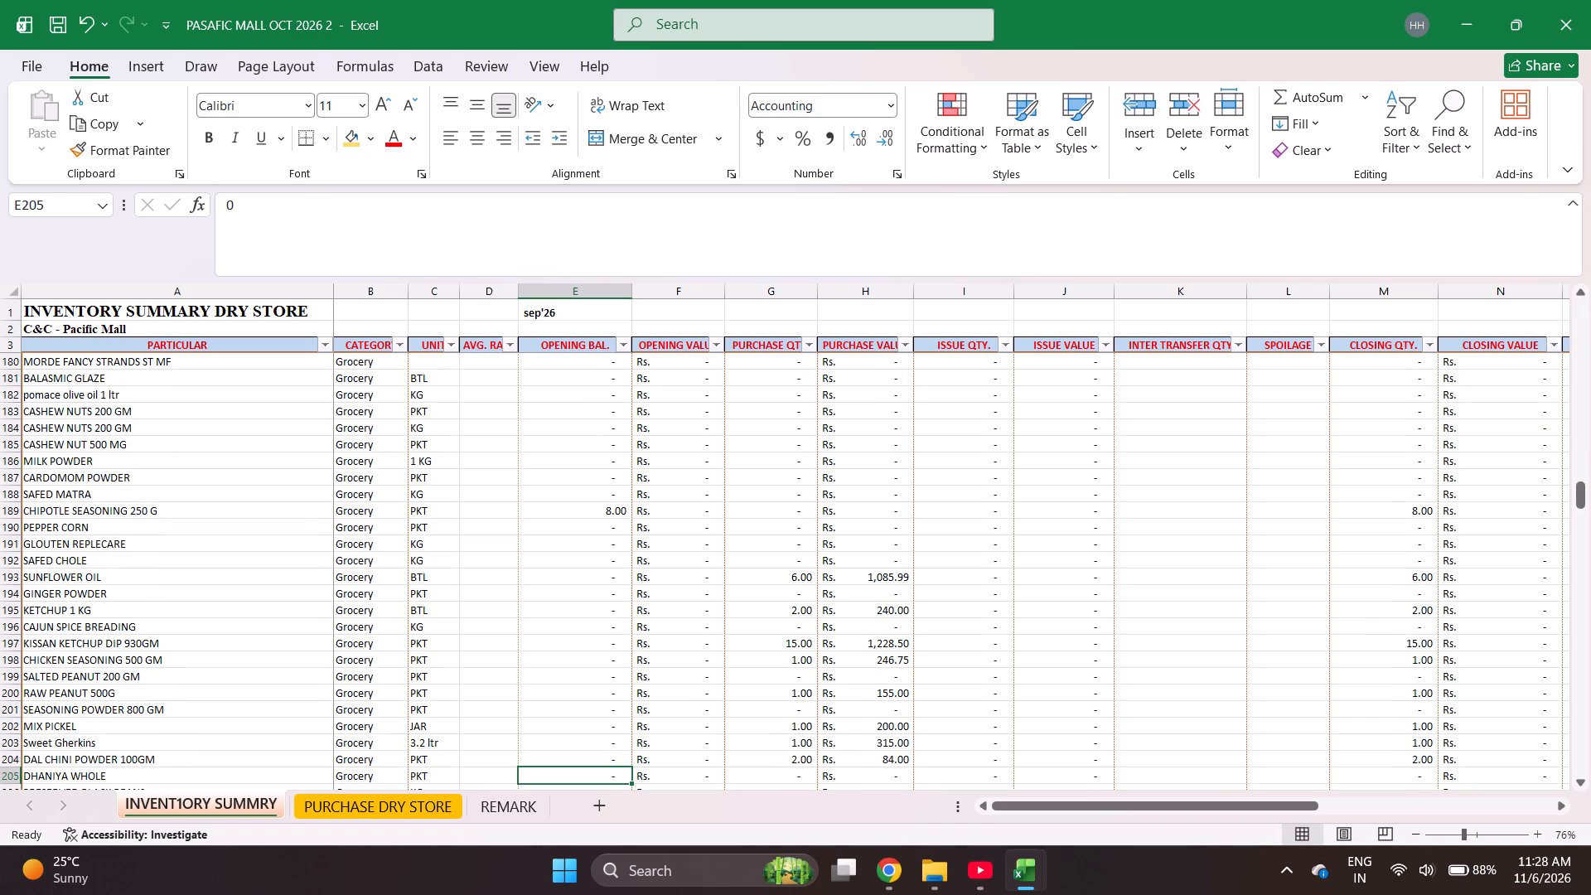
{"action": "key", "text": "Up"}
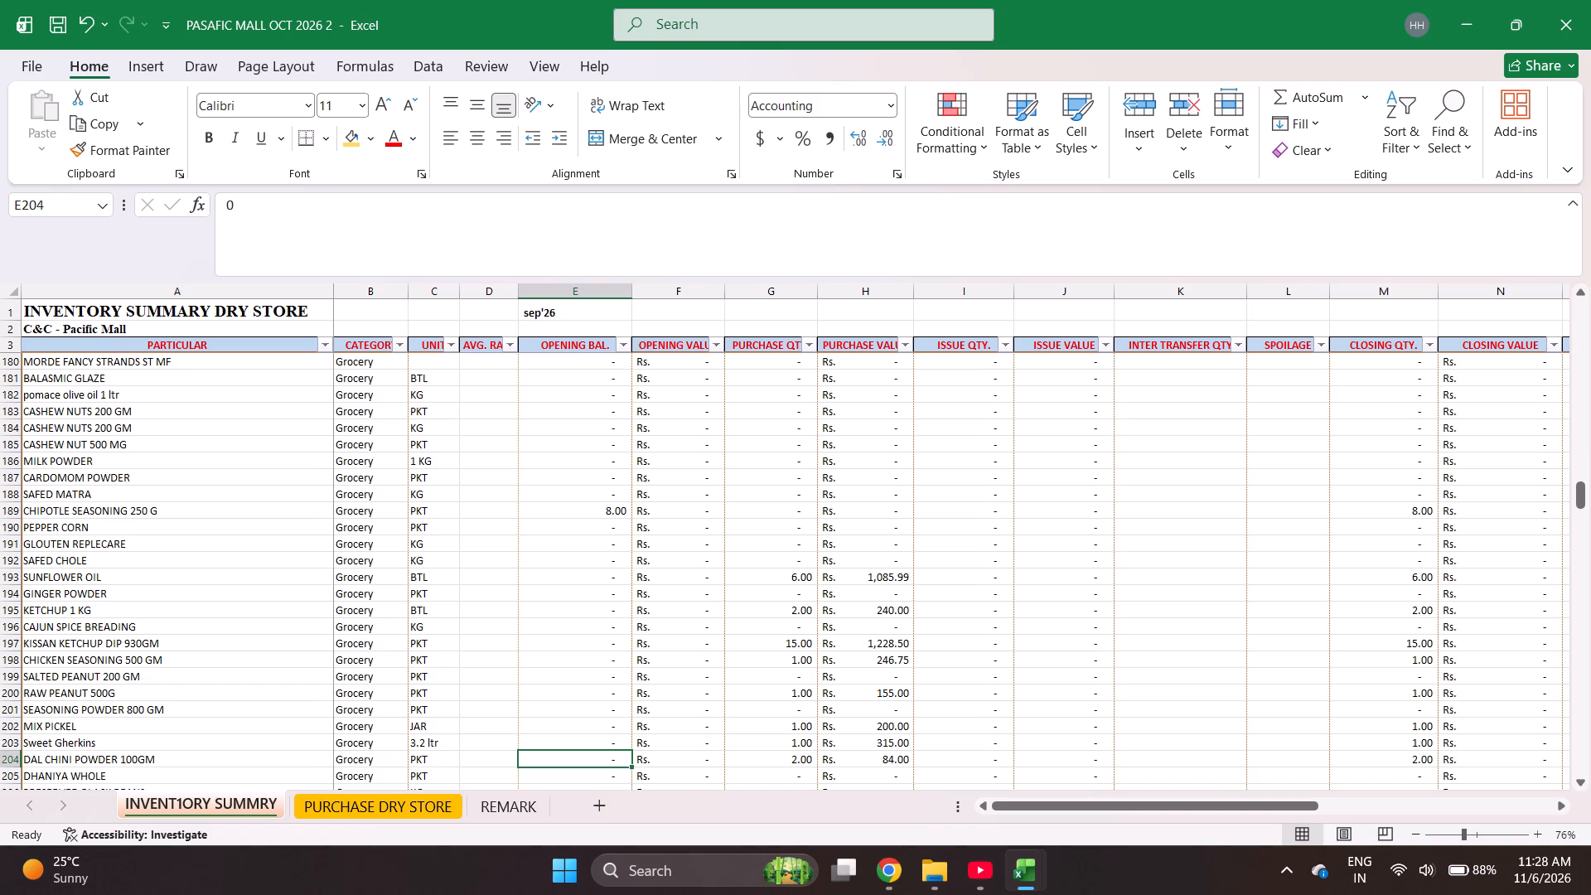
{"action": "key", "text": "Down"}
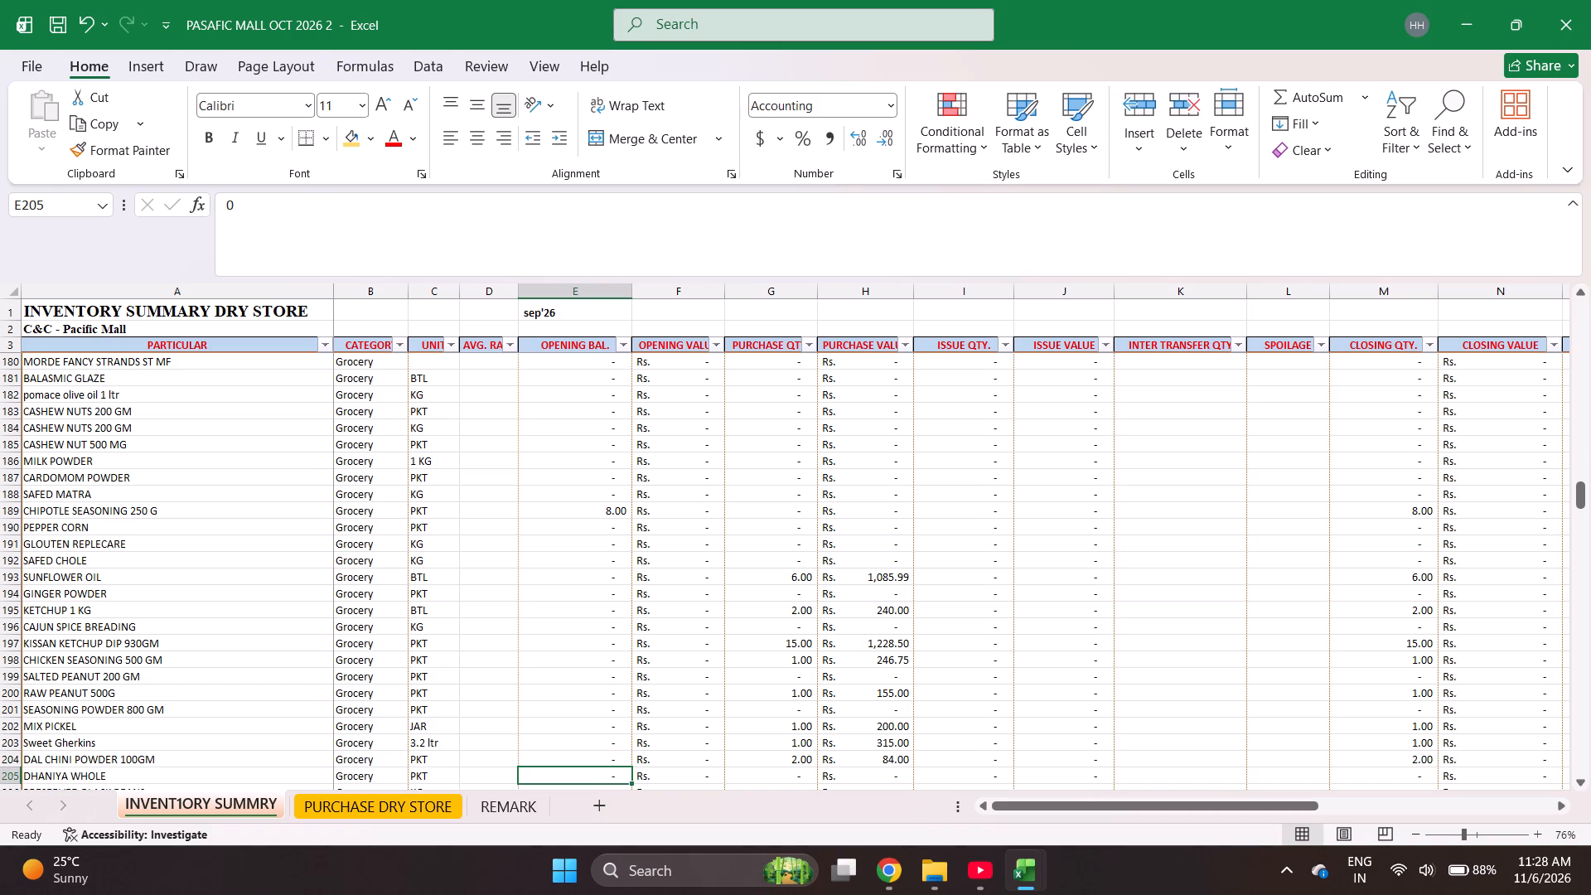
{"action": "key", "text": "1"}
{"action": "key", "text": "Return"}
{"action": "key", "text": "3"}
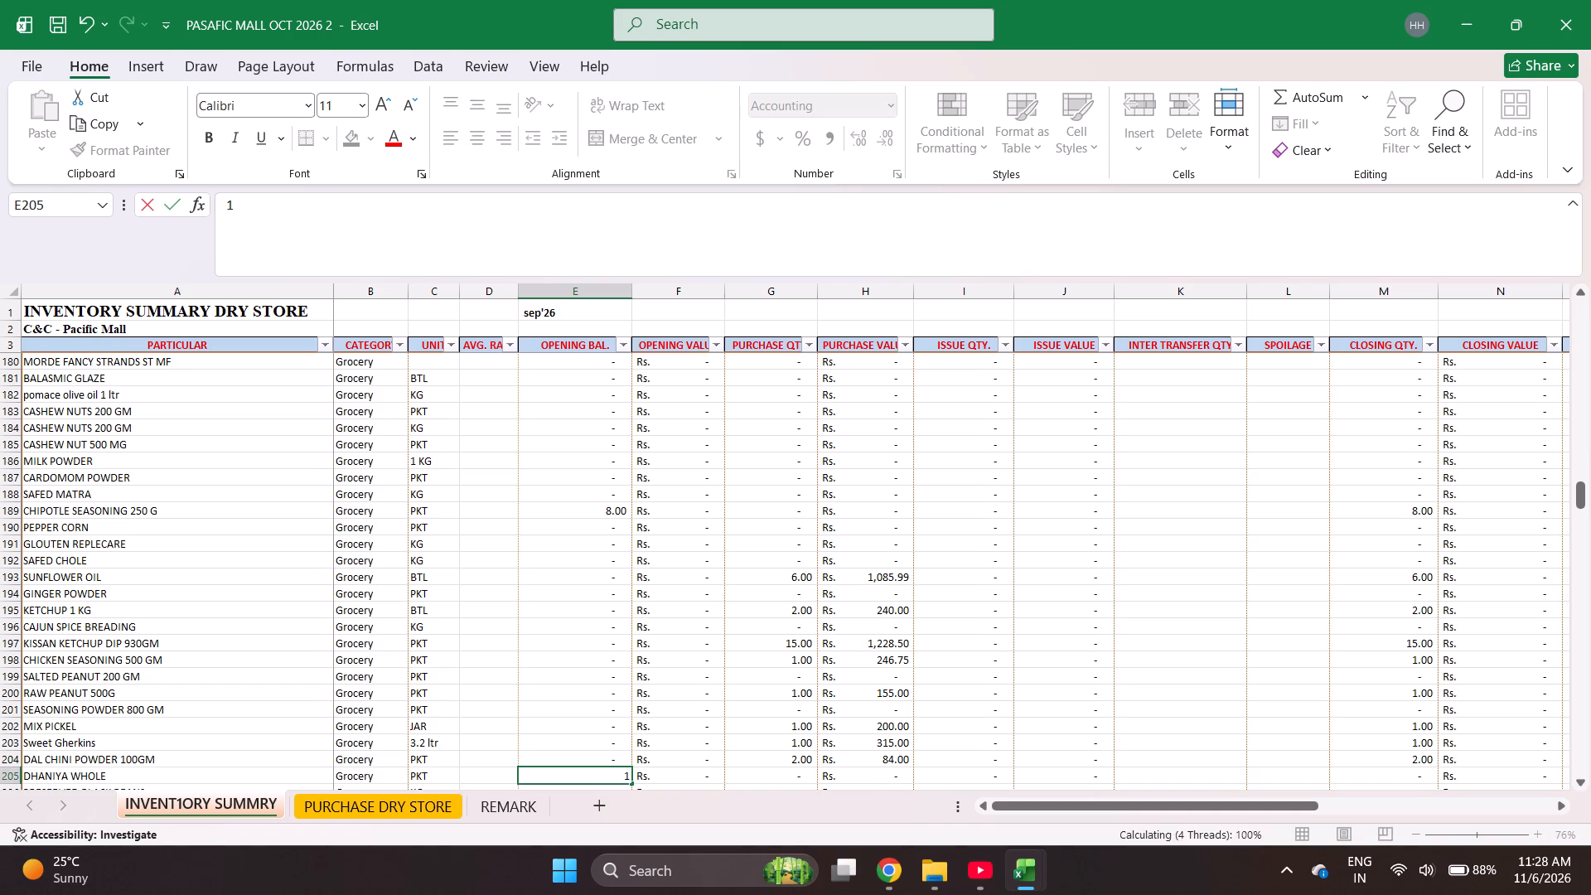
{"action": "key", "text": "Return"}
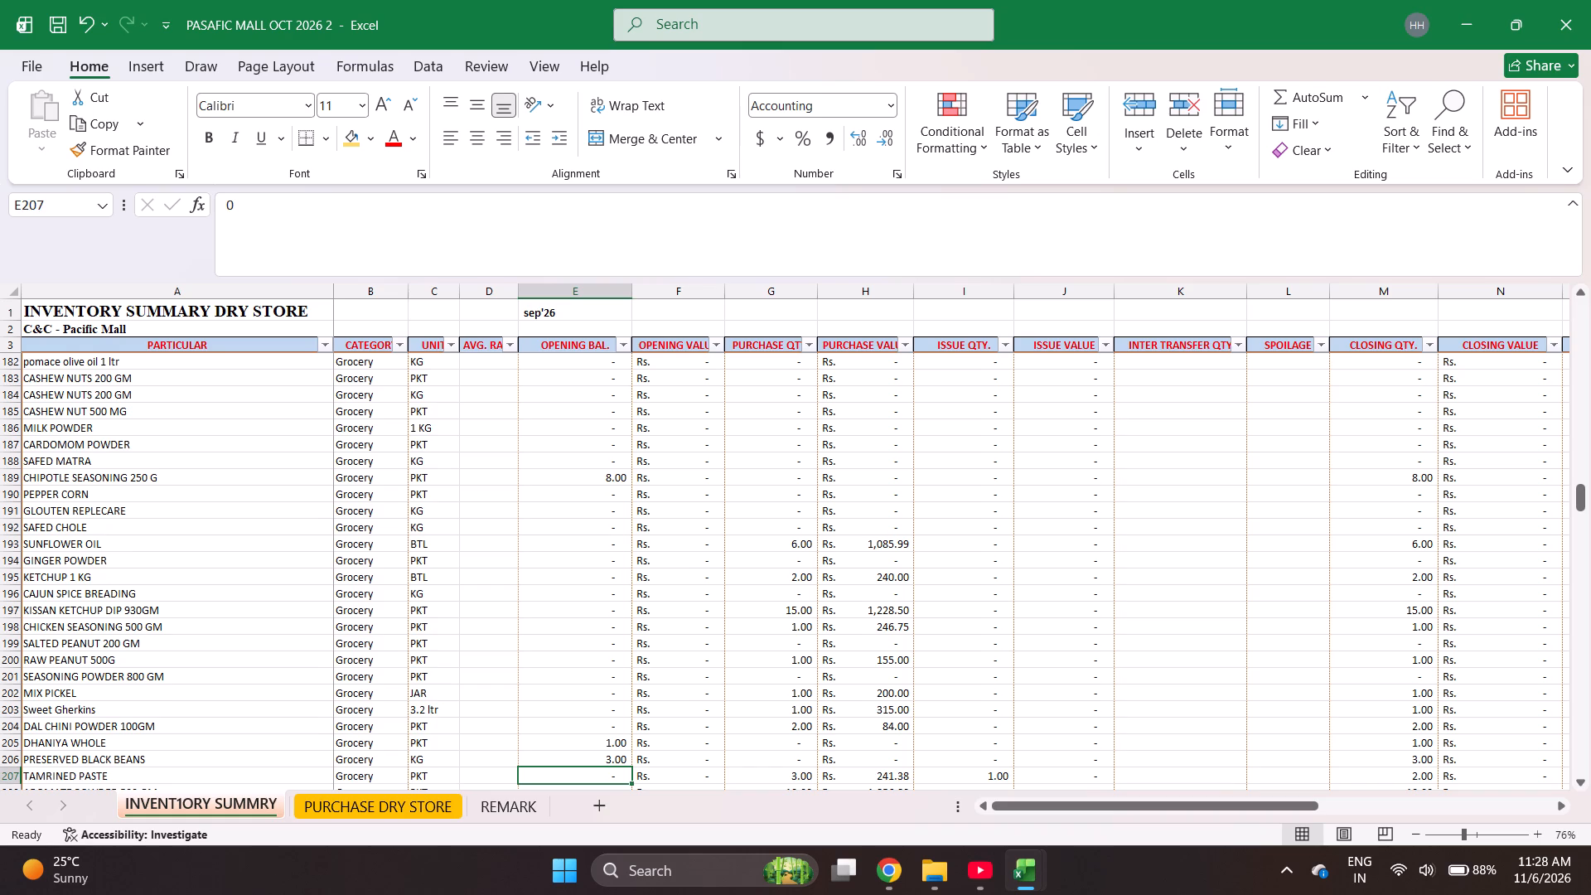
Search the sheet for GARB and go to the opening balance of Garbage Bag Big.
{"action": "key", "text": "ctrl+f"}
{"action": "type", "text": "GARB"}
{"action": "key", "text": "Return"}
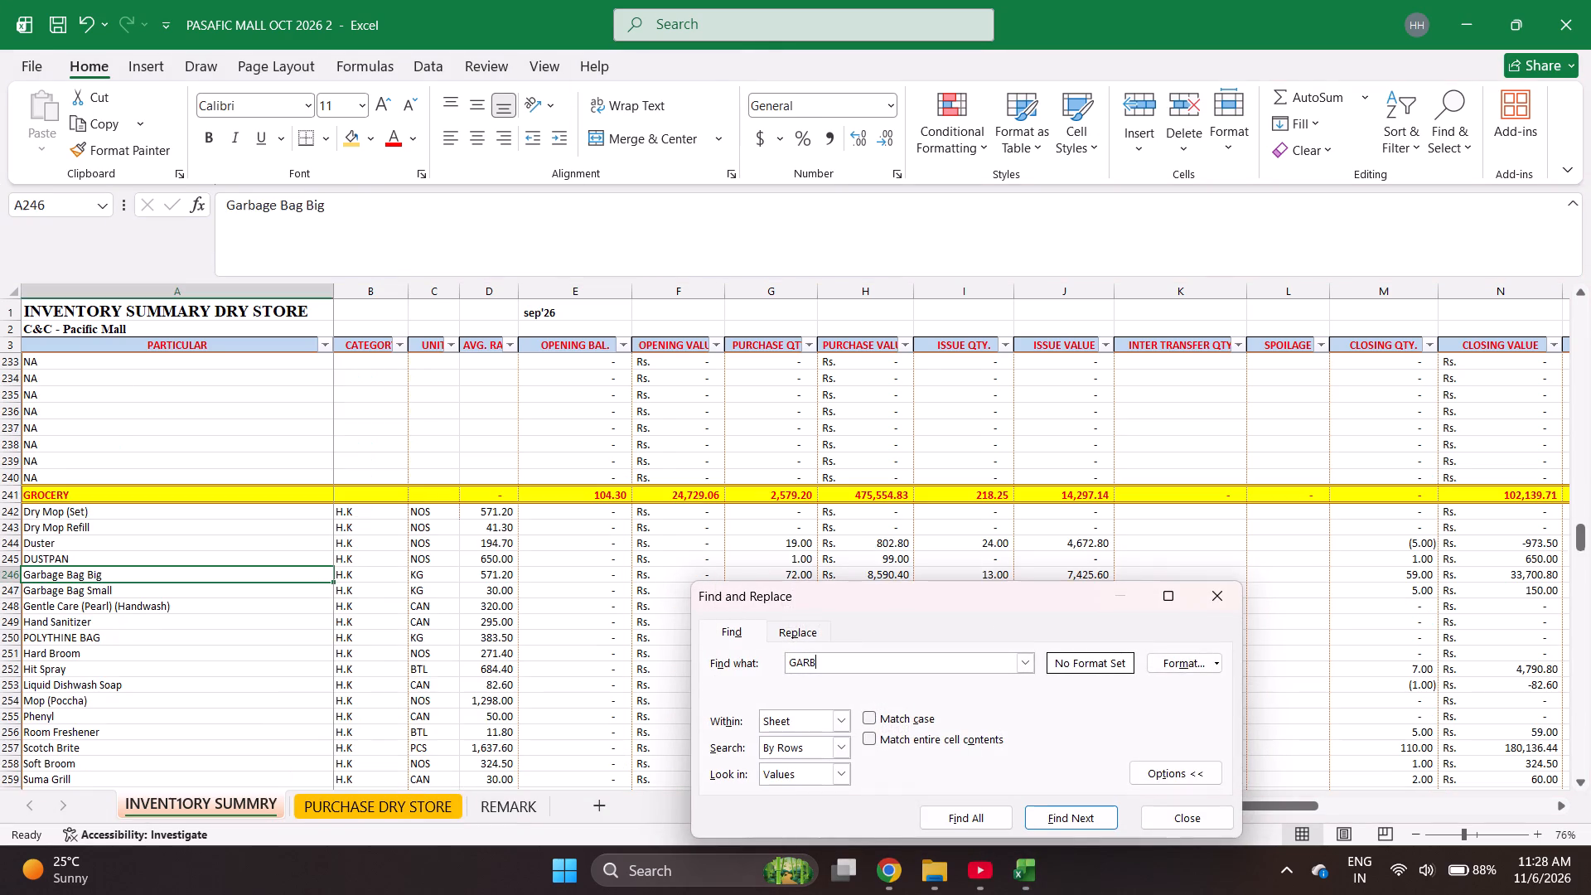
{"action": "key", "text": "Escape"}
{"action": "key", "text": "Right"}
{"action": "key", "text": "Right"}
{"action": "key", "text": "Right"}
{"action": "key", "text": "Right"}
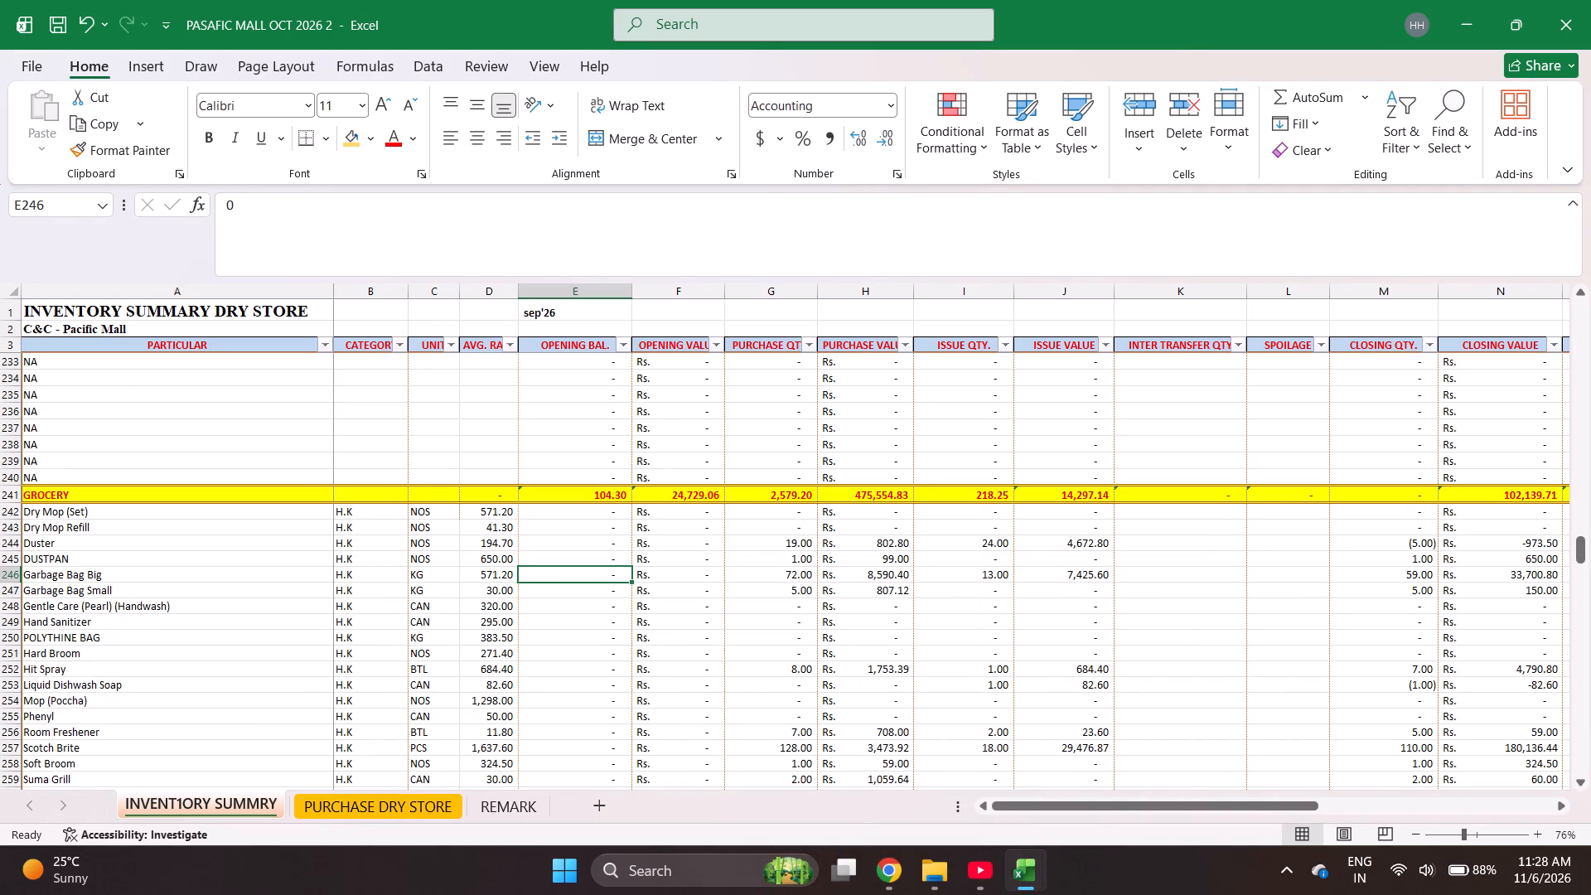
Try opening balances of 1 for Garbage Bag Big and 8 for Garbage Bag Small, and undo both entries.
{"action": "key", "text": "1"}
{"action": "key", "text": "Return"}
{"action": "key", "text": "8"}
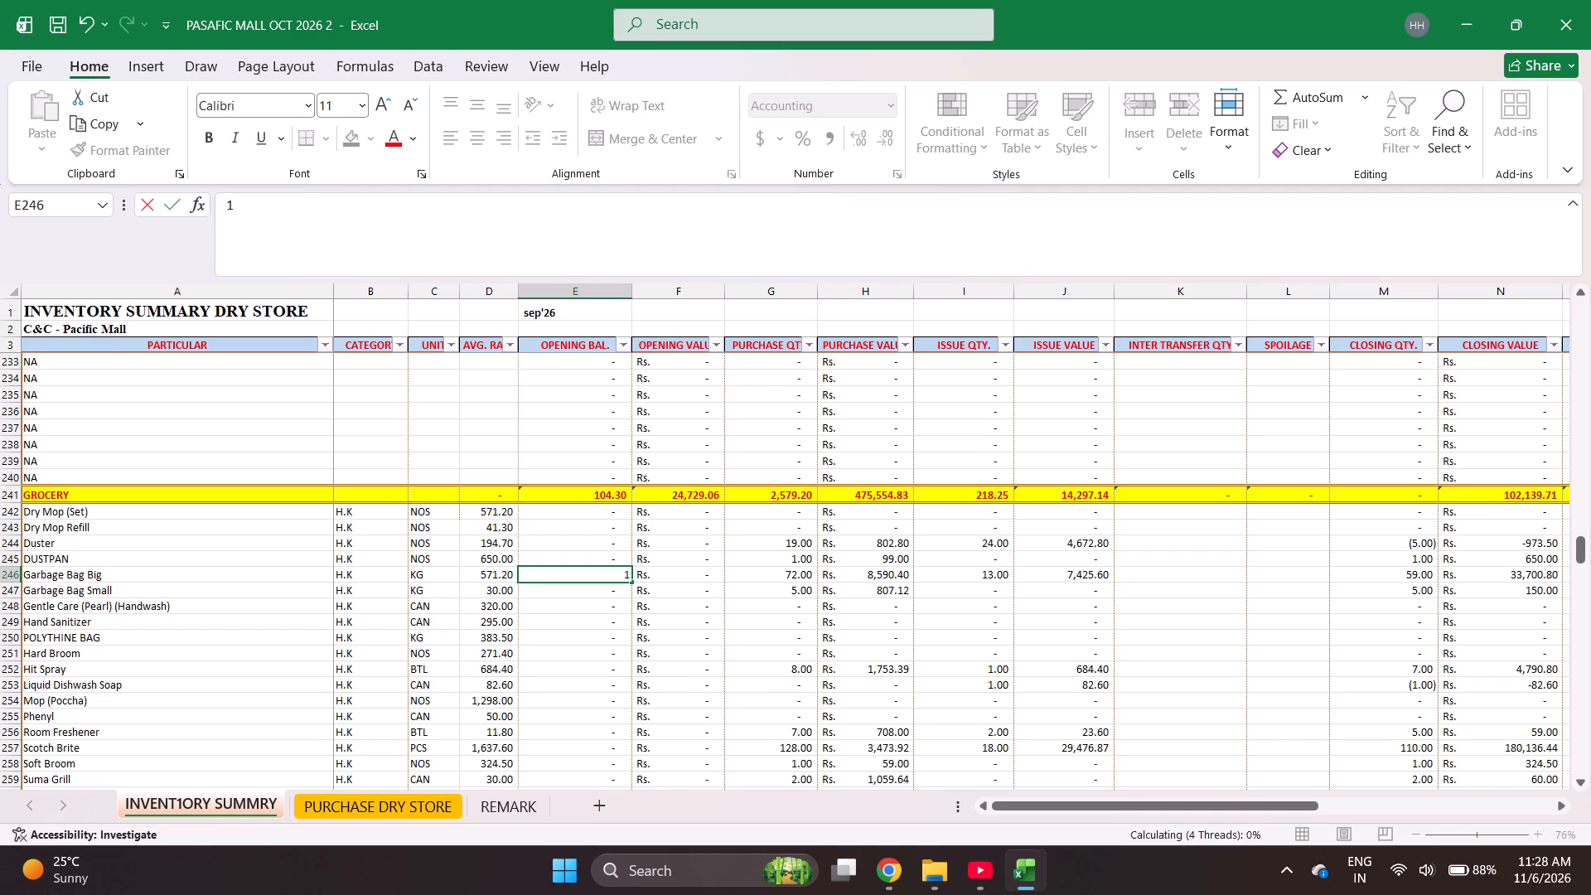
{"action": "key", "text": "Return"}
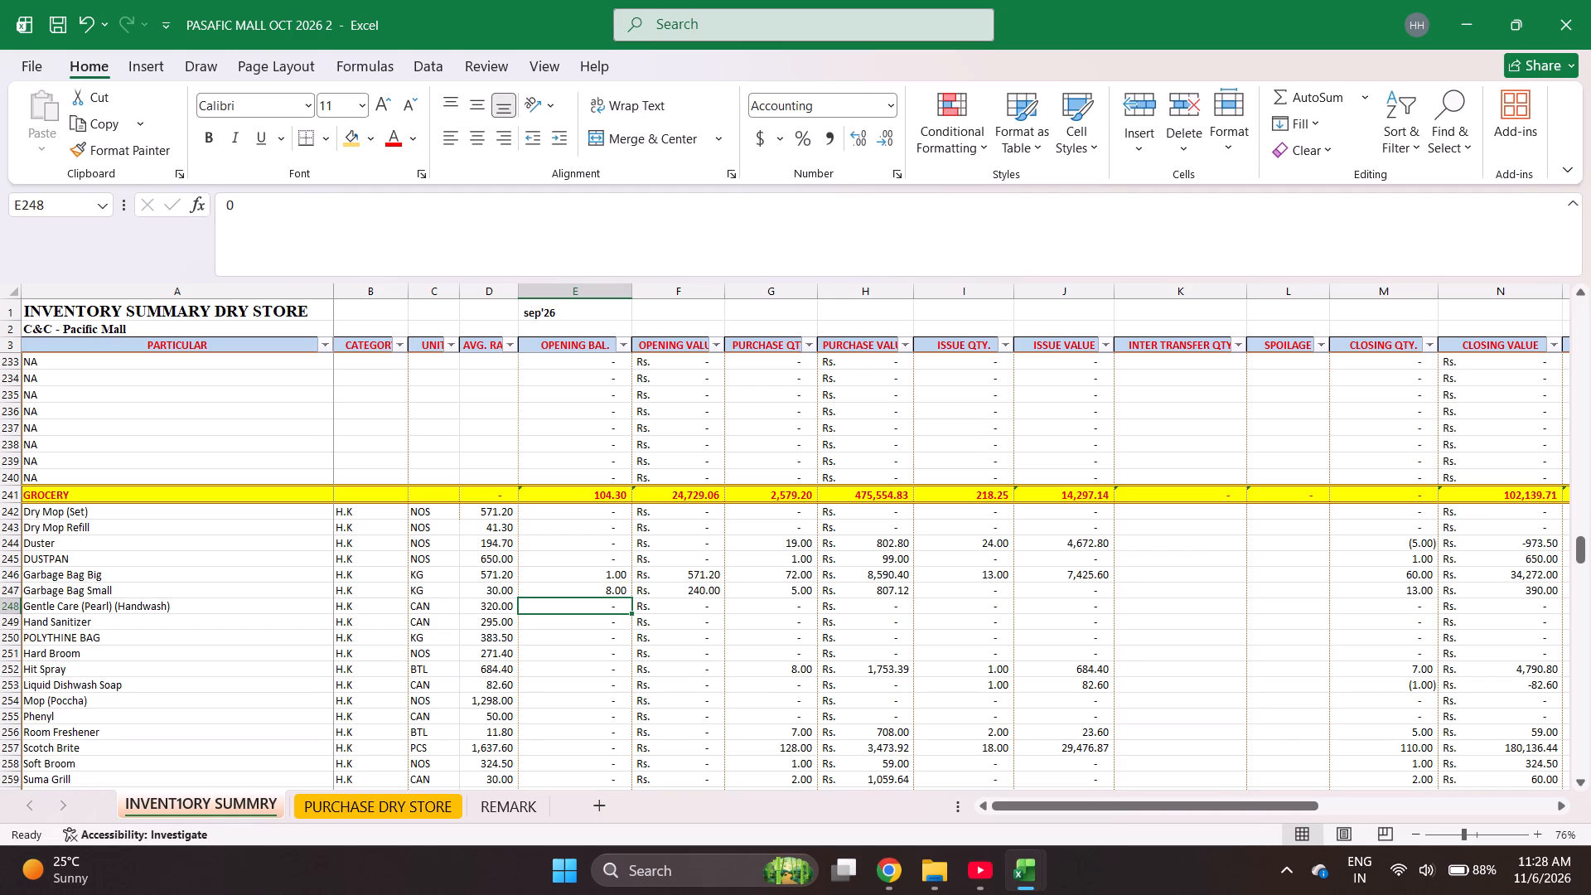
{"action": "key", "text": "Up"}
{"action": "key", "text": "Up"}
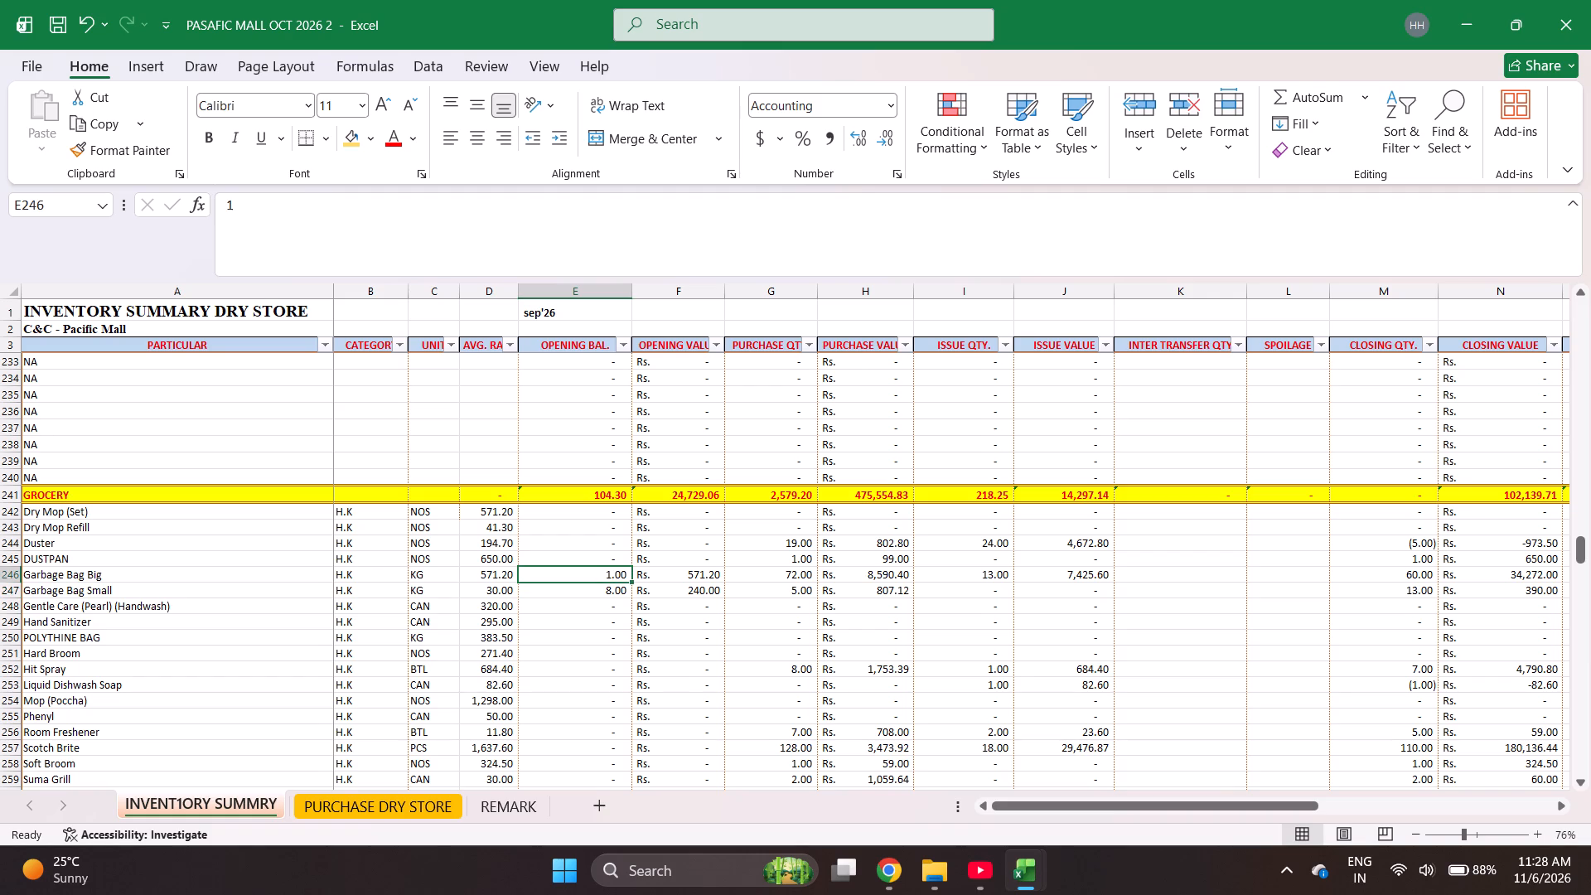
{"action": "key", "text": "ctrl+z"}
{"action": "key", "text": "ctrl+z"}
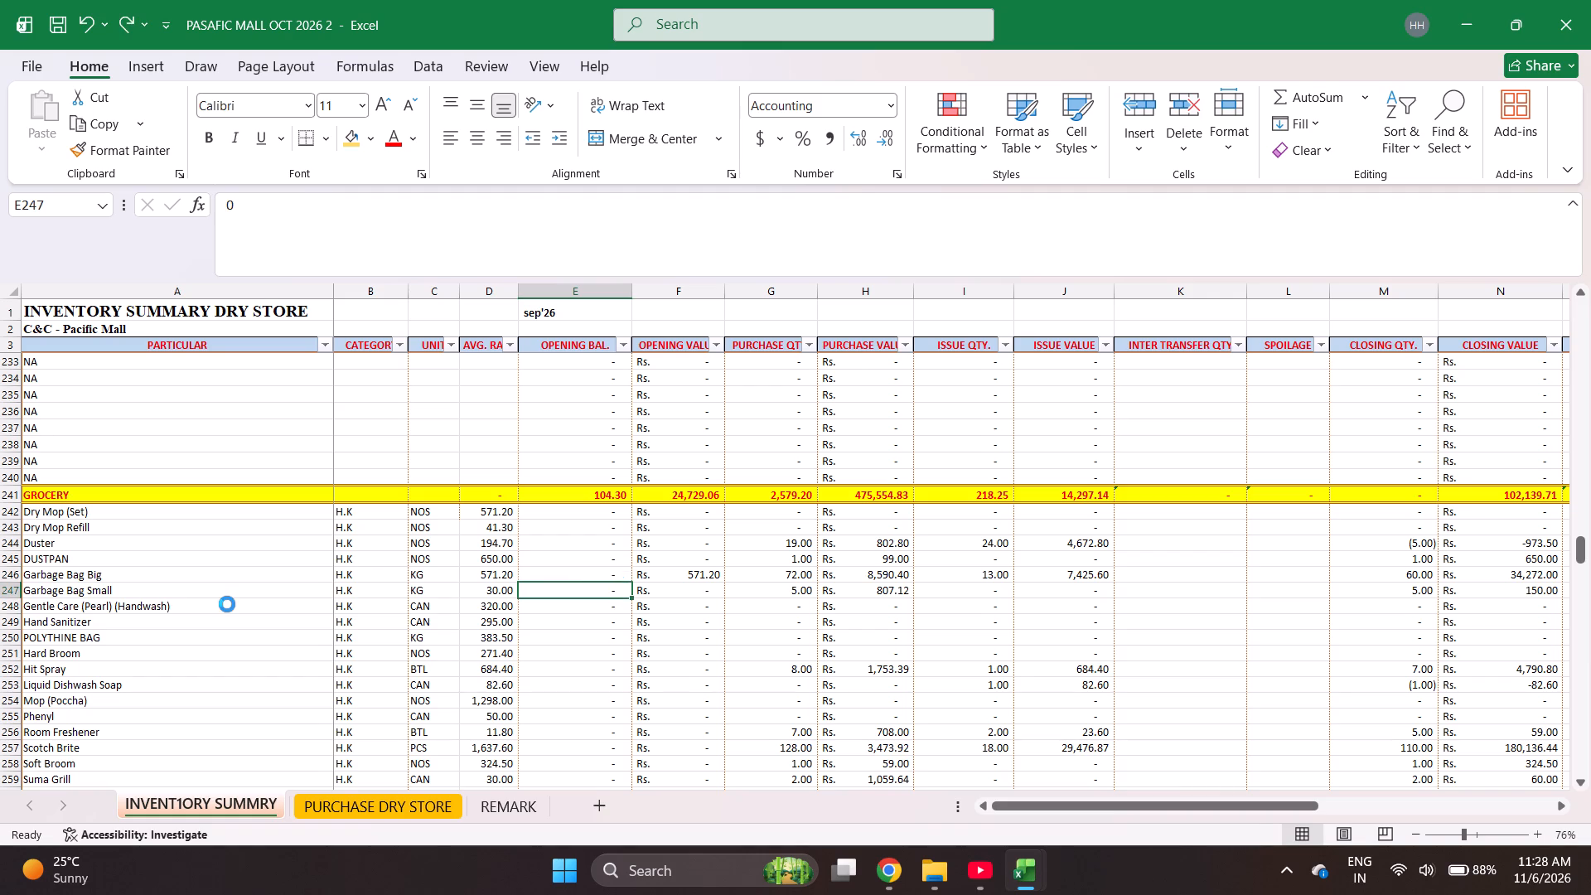
Enter opening balances of 8 for Garbage Bag Big and 1 for Dustpan.
{"action": "key", "text": "8"}
{"action": "key", "text": "Up"}
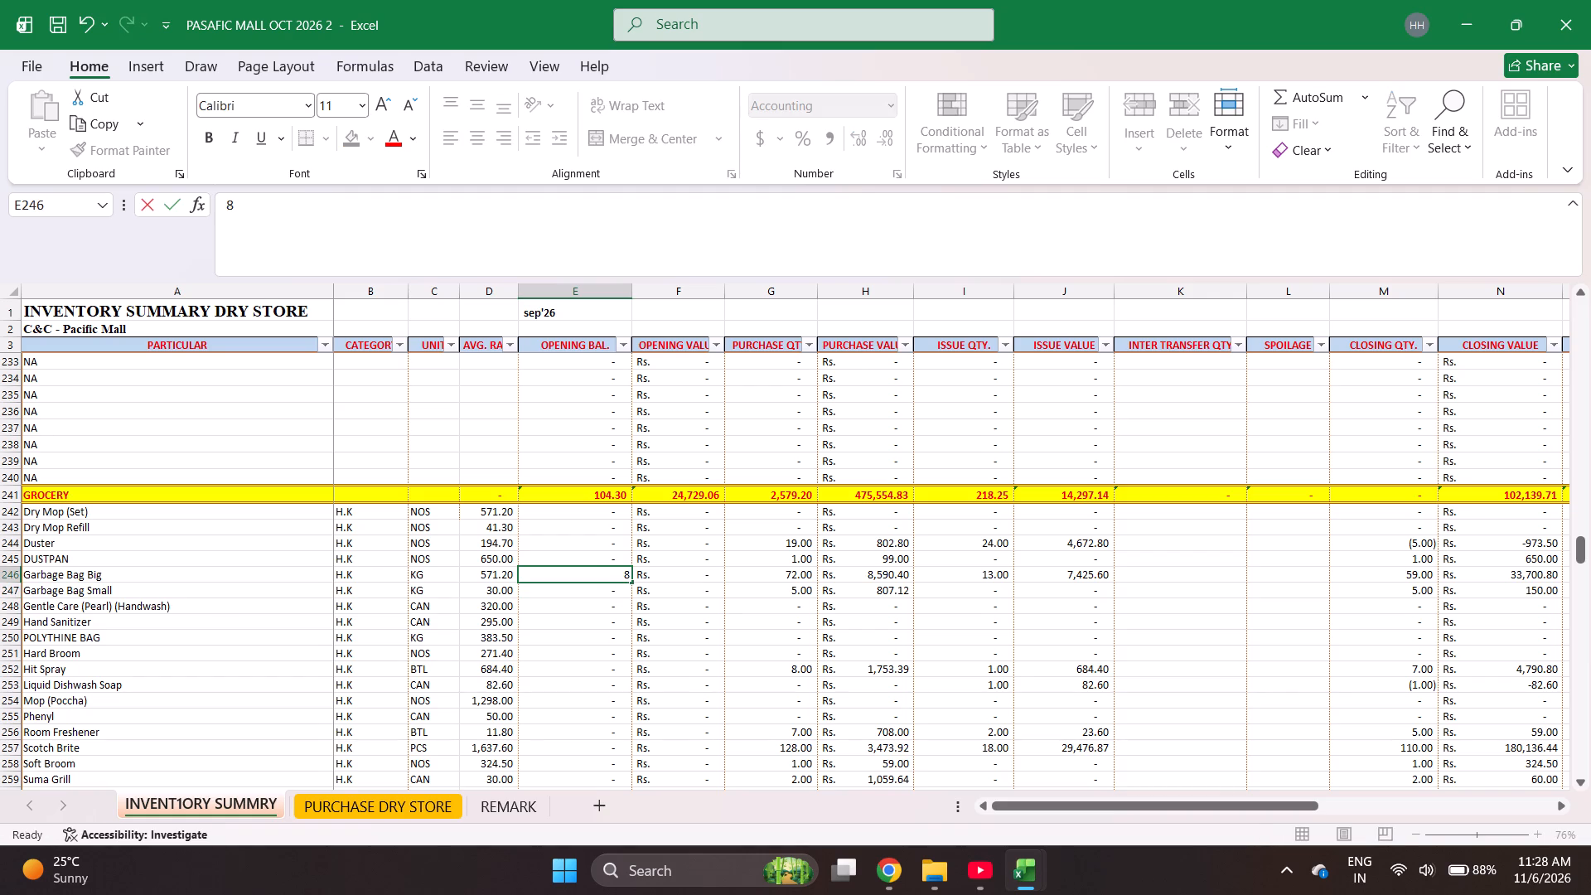
{"action": "key", "text": "1"}
{"action": "key", "text": "Return"}
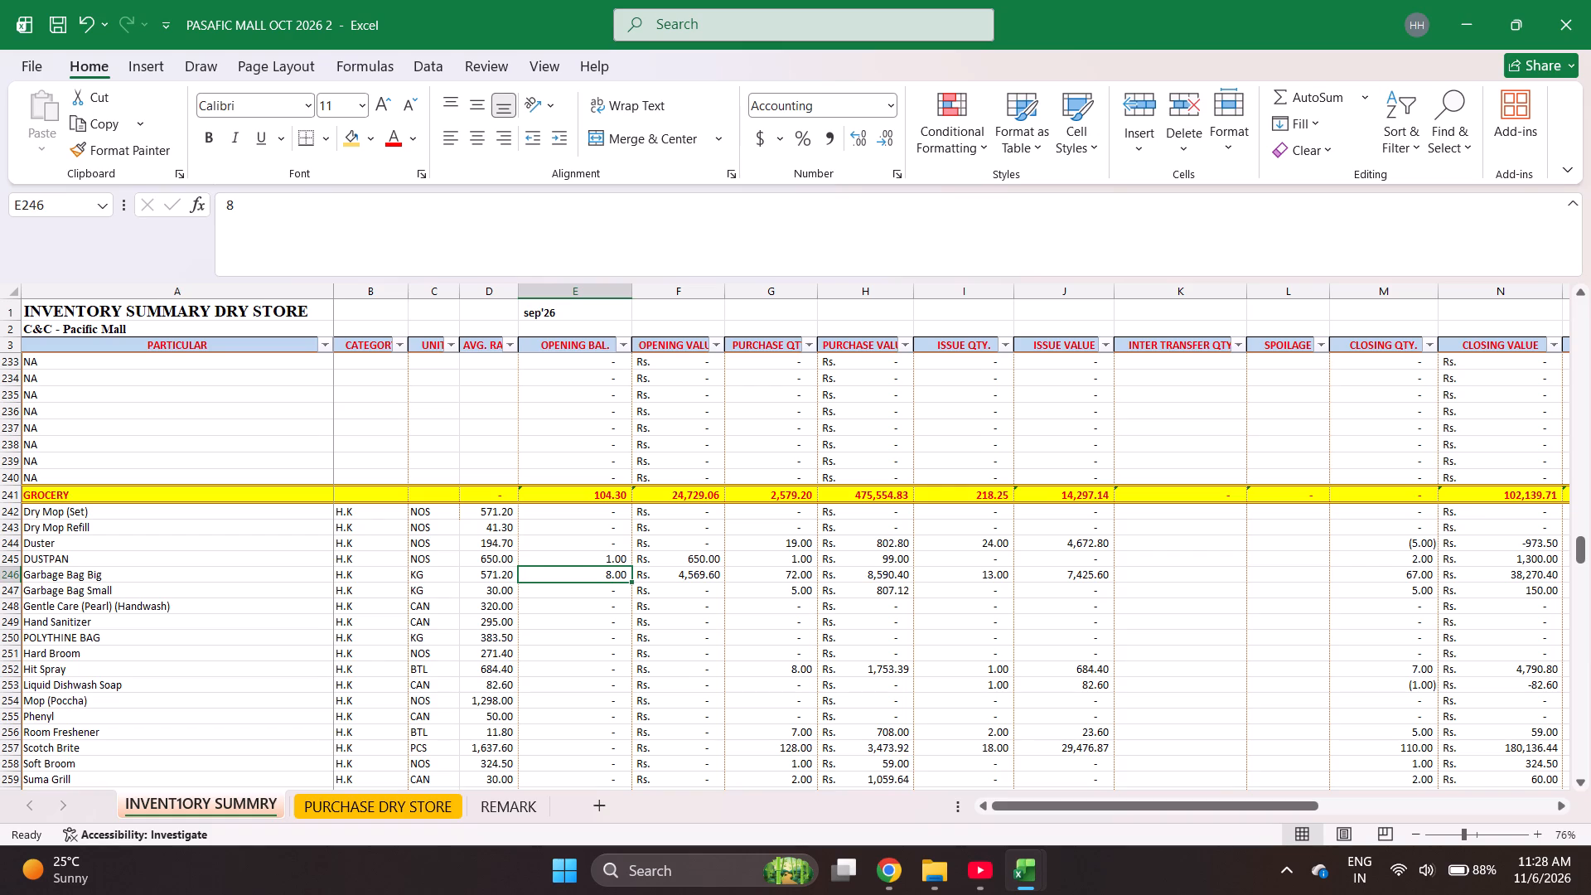
Enter an opening balance of 4 for Hit Spray, skipping the items from Garbage Bag Small to Hard Broom.
{"action": "key", "text": "Return"}
{"action": "key", "text": "Return"}
{"action": "key", "text": "Return"}
{"action": "key", "text": "Return"}
{"action": "key", "text": "Return"}
{"action": "key", "text": "Return"}
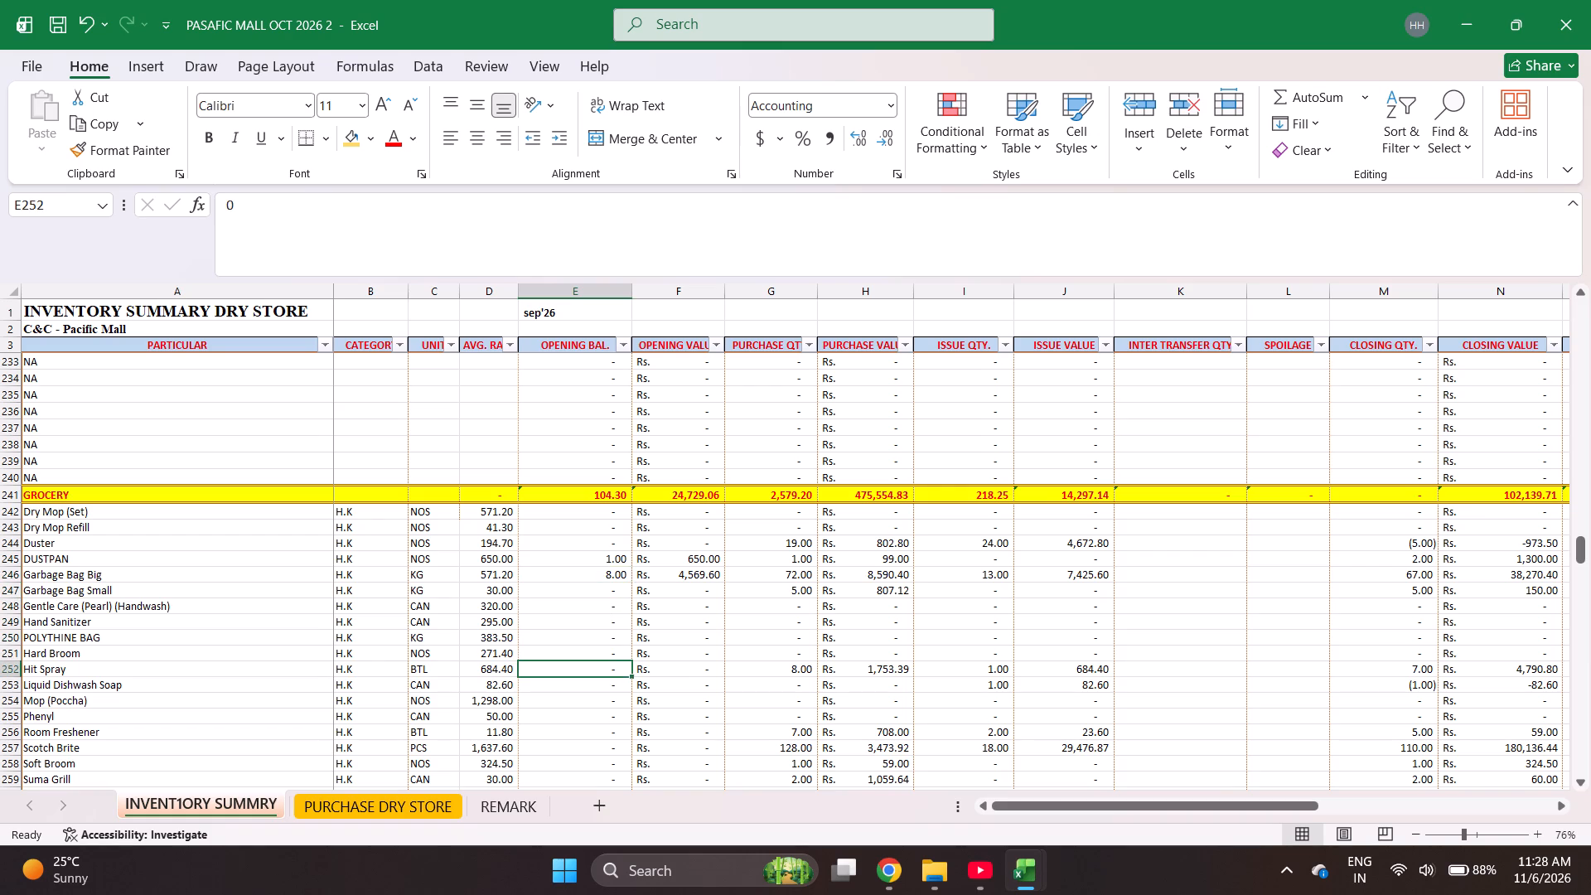
{"action": "key", "text": "4"}
{"action": "key", "text": "Return"}
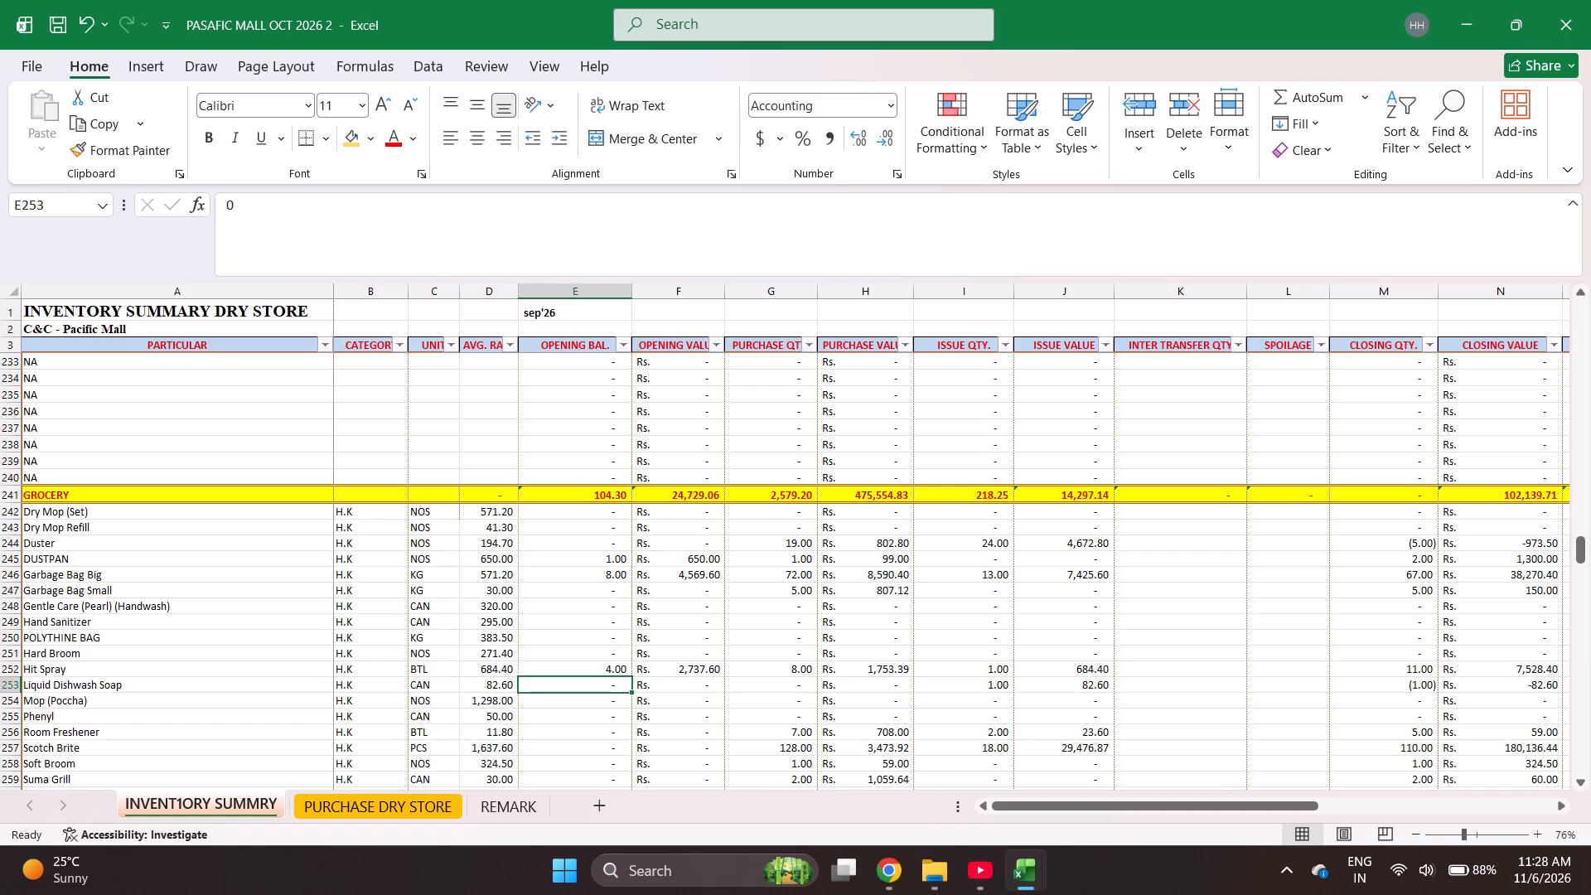
Enter opening balances of 8 for Mop (Poccha) and 1 for Room Freshener, skipping Liquid Dishwash Soap and Phenyl.
{"action": "key", "text": "Return"}
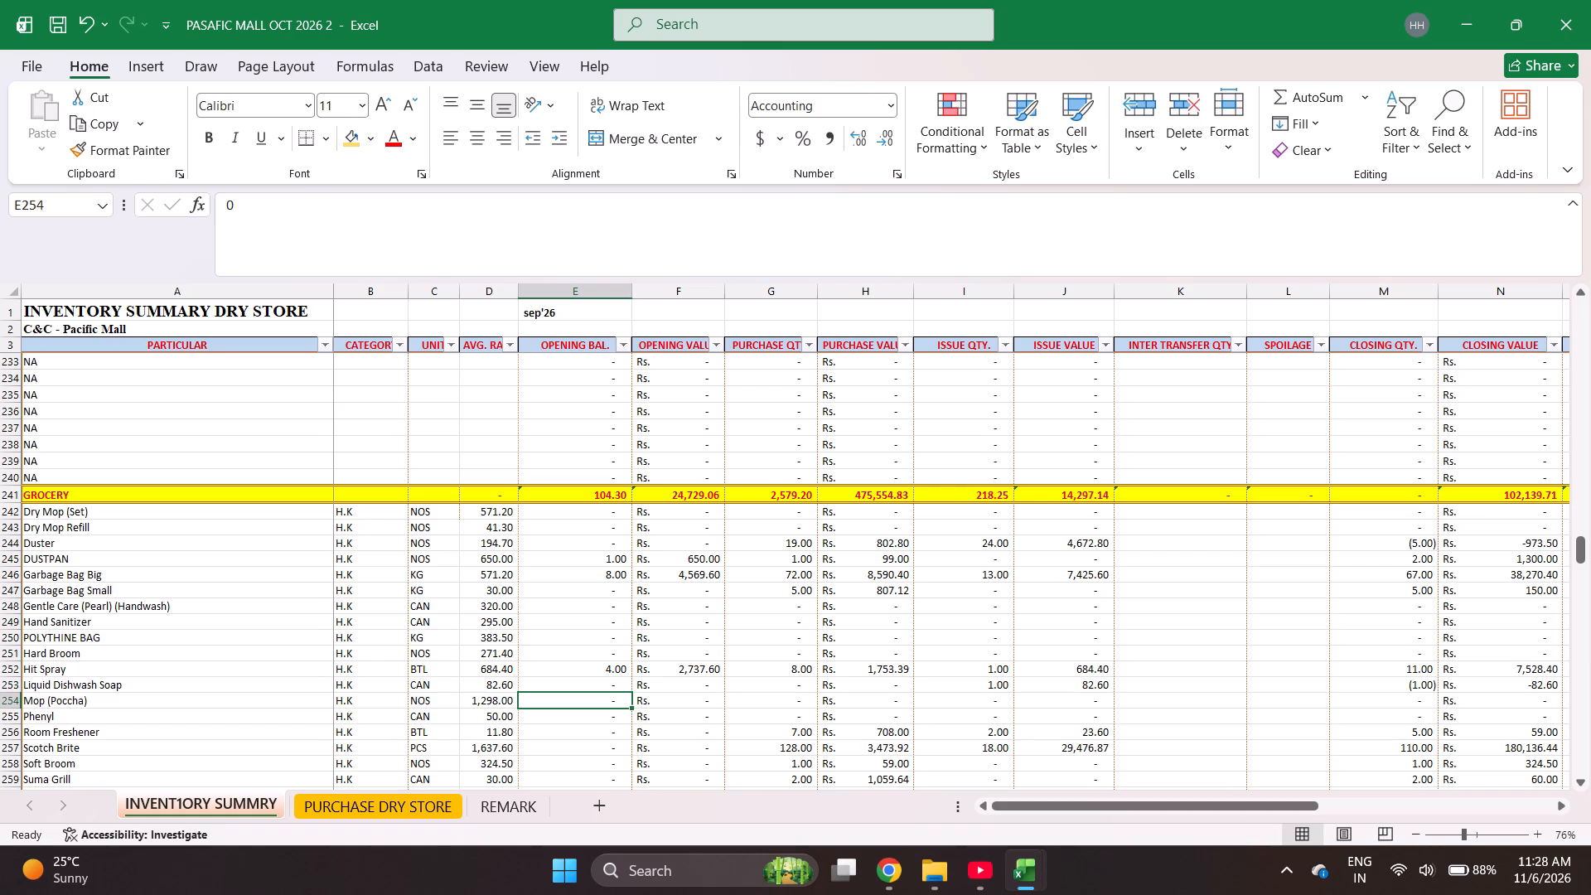
{"action": "key", "text": "8"}
{"action": "key", "text": "Return"}
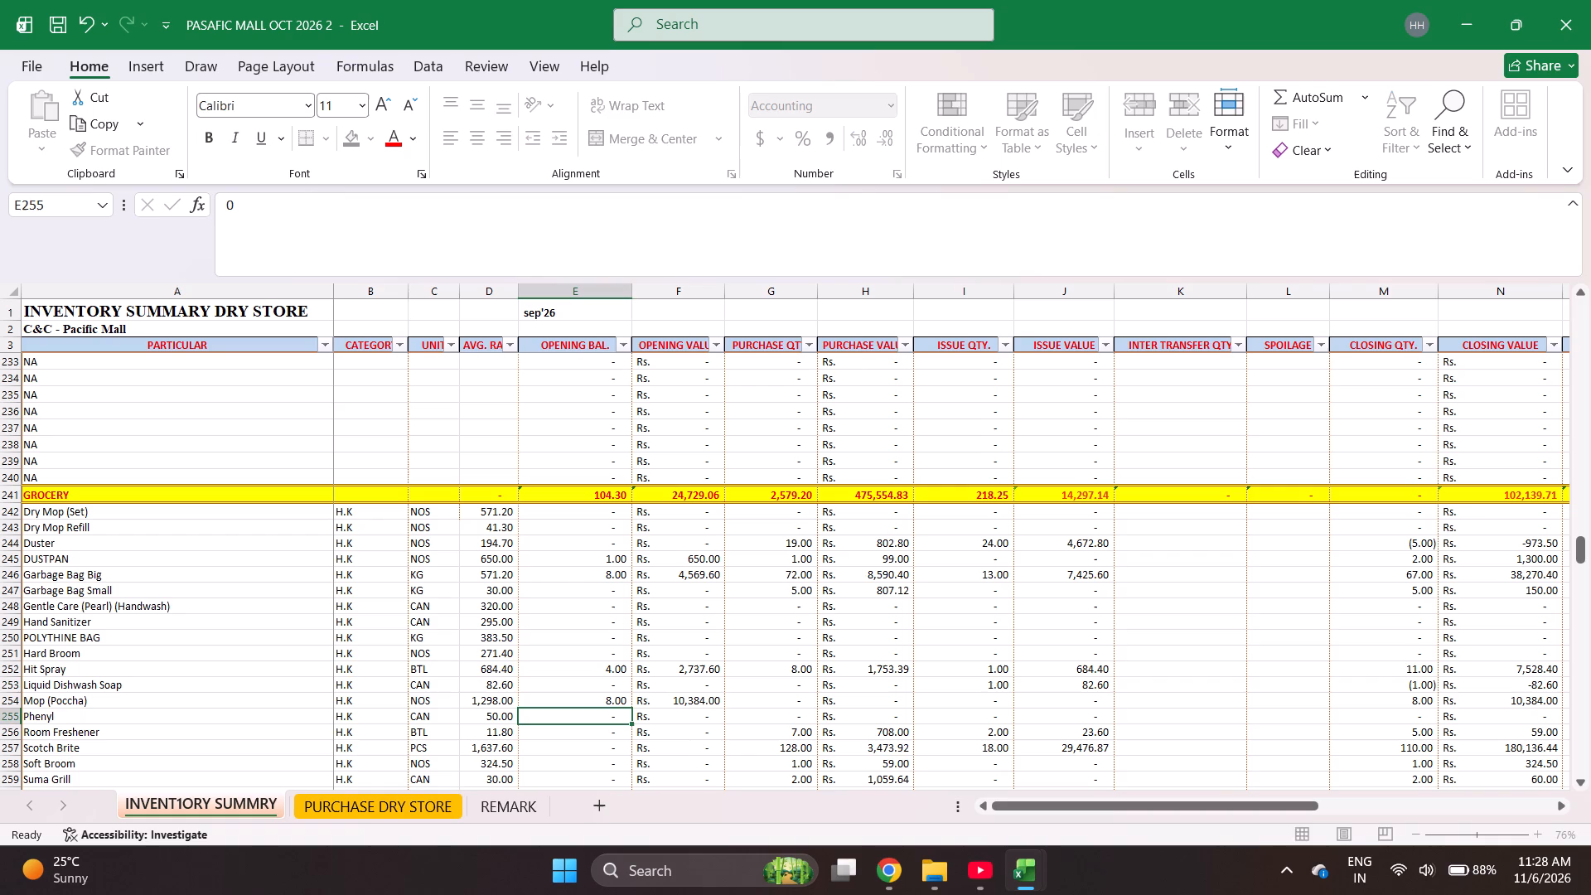
{"action": "key", "text": "Return"}
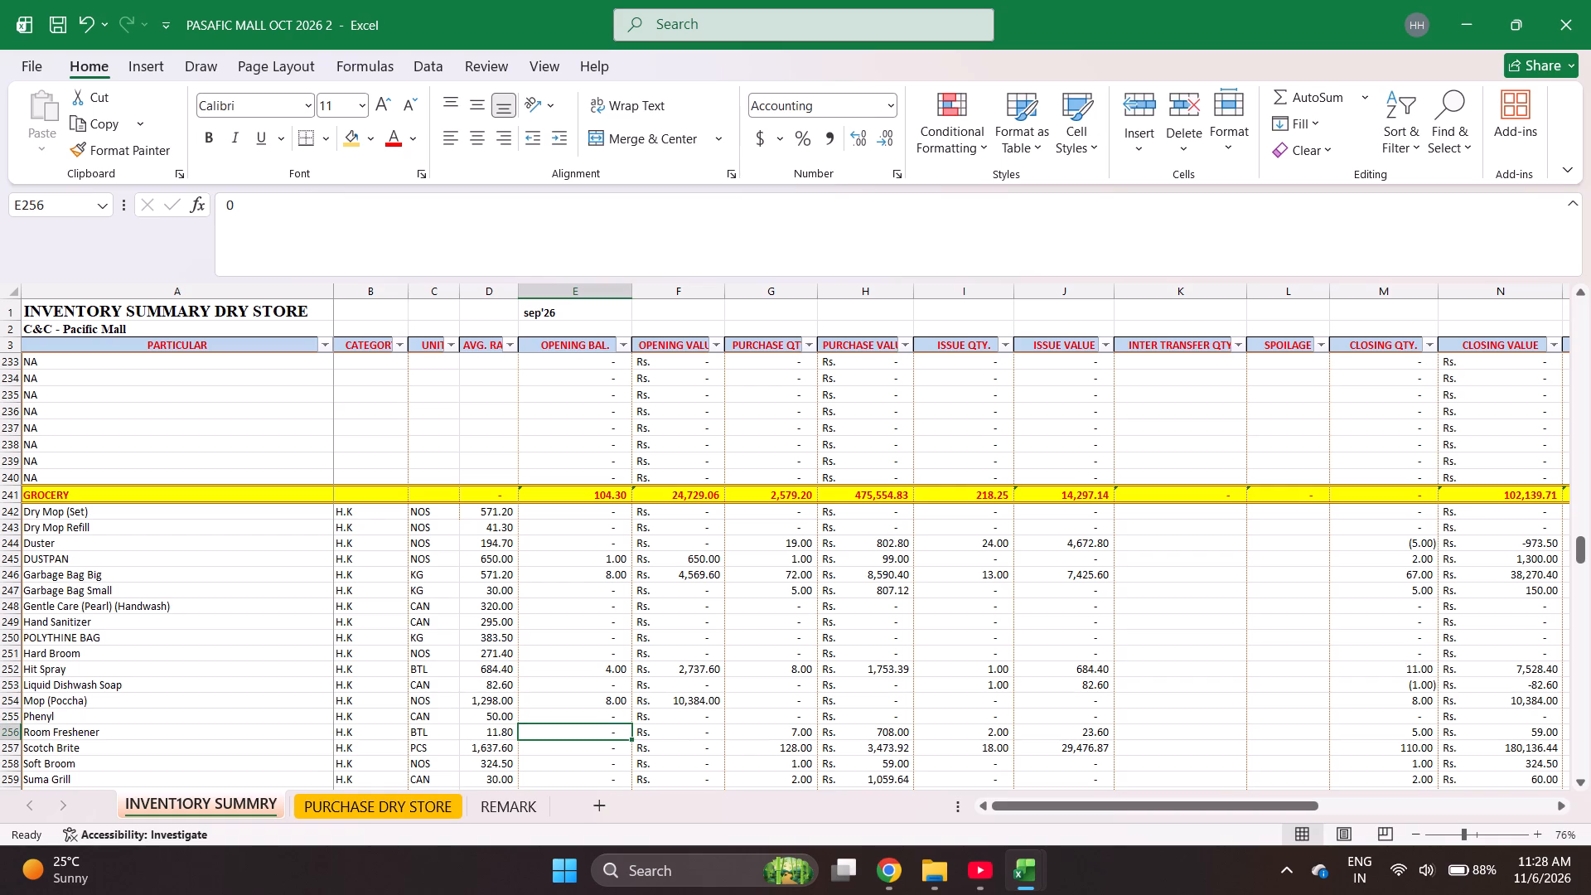
{"action": "key", "text": "1"}
{"action": "key", "text": "Return"}
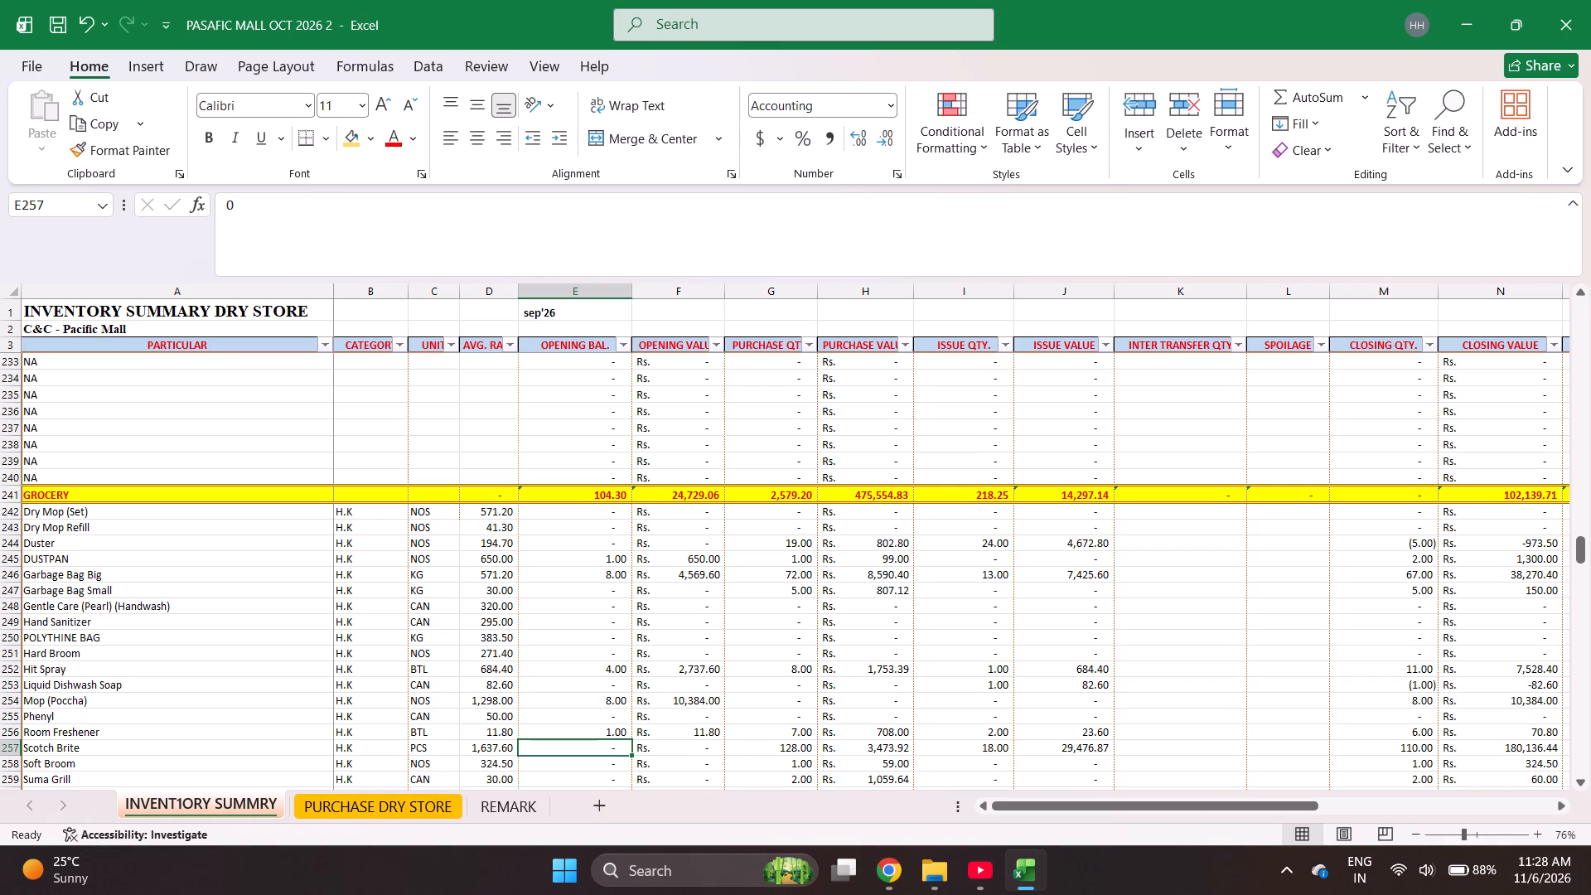
Enter opening balances of 18 for Scotch Brite, 2 for Soft Broom, 1 for Suma Grill and 4 for Steel Juna.
{"action": "type", "text": "18"}
{"action": "key", "text": "Return"}
{"action": "key", "text": "2"}
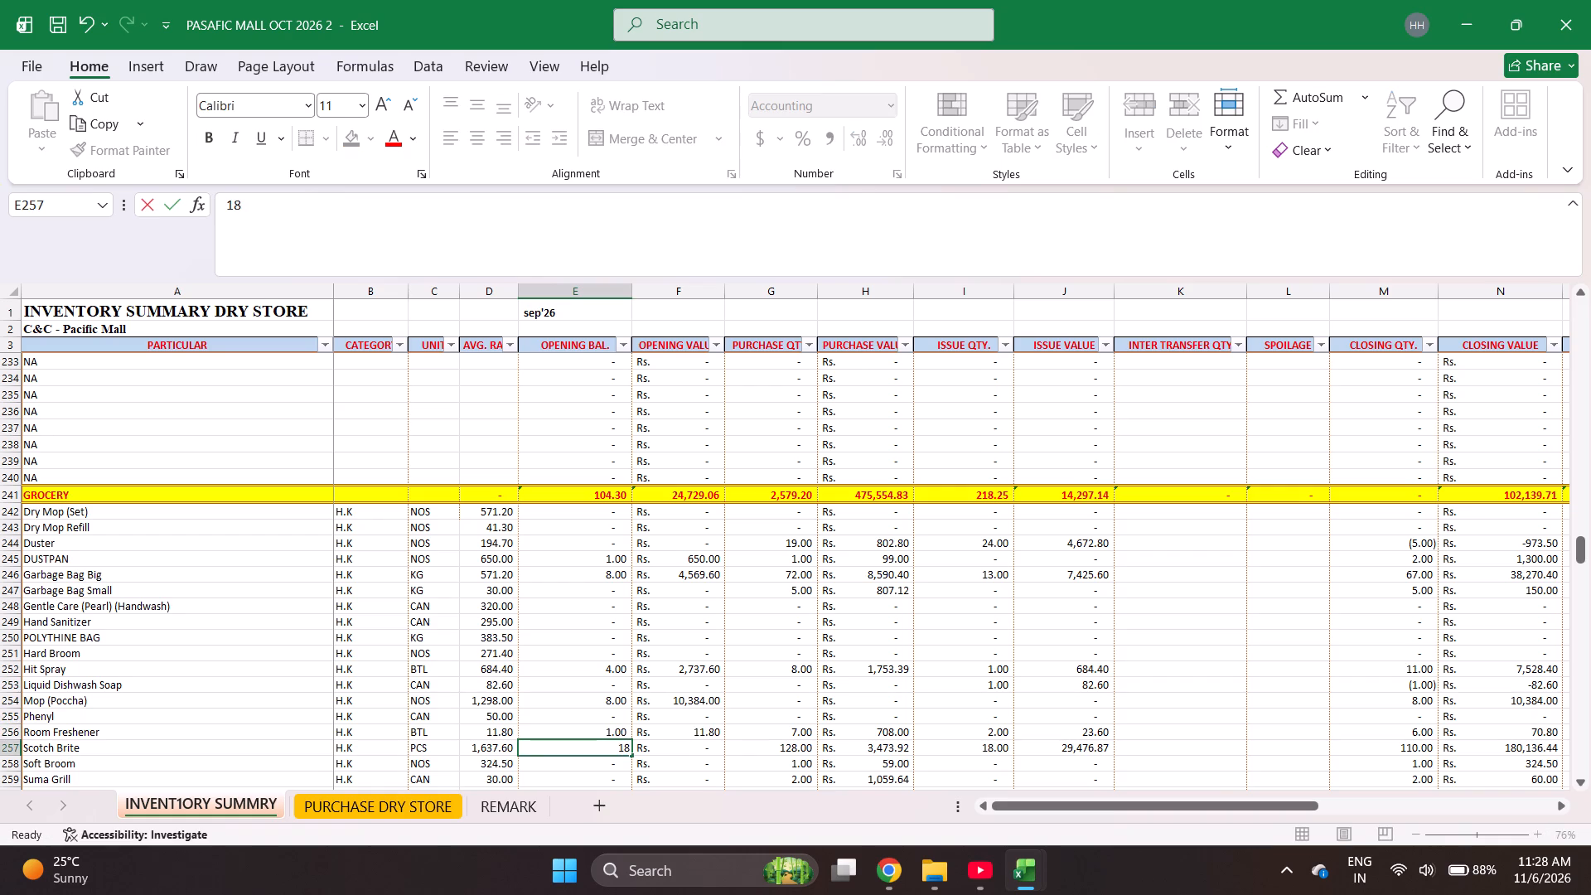
{"action": "key", "text": "Return"}
{"action": "key", "text": "1"}
{"action": "key", "text": "Return"}
{"action": "key", "text": "4"}
{"action": "key", "text": "Return"}
Enter opening balances of 2 for Wet Mop (Set), 5 for Wet Mop Refill and 3 for Wiper.
{"action": "key", "text": "2"}
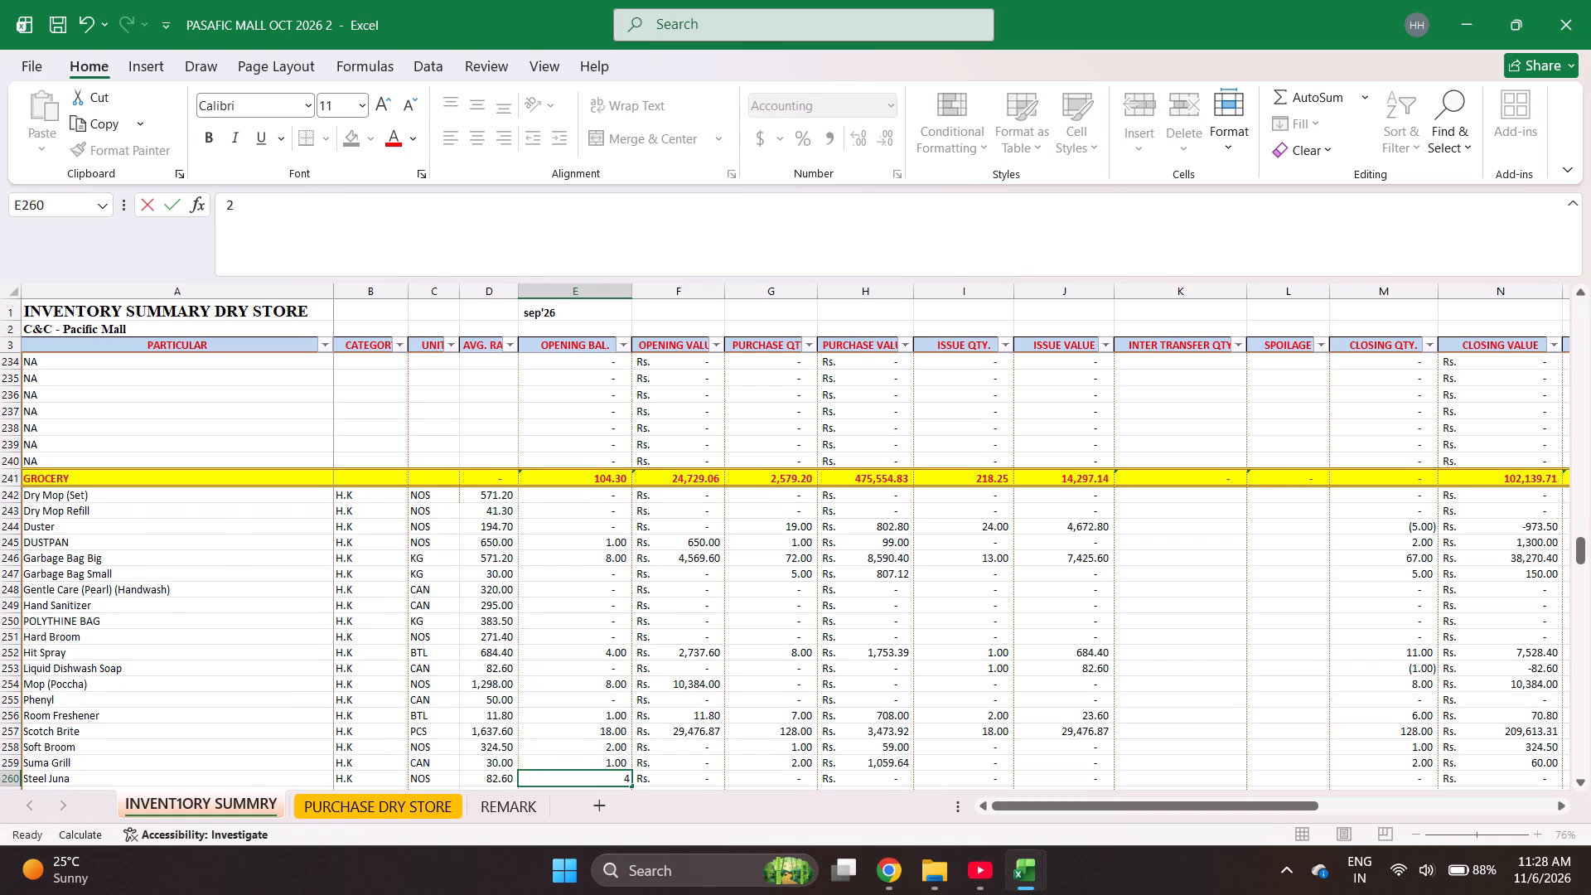
{"action": "key", "text": "Return"}
{"action": "key", "text": "5"}
{"action": "key", "text": "Return"}
{"action": "key", "text": "3"}
{"action": "key", "text": "Return"}
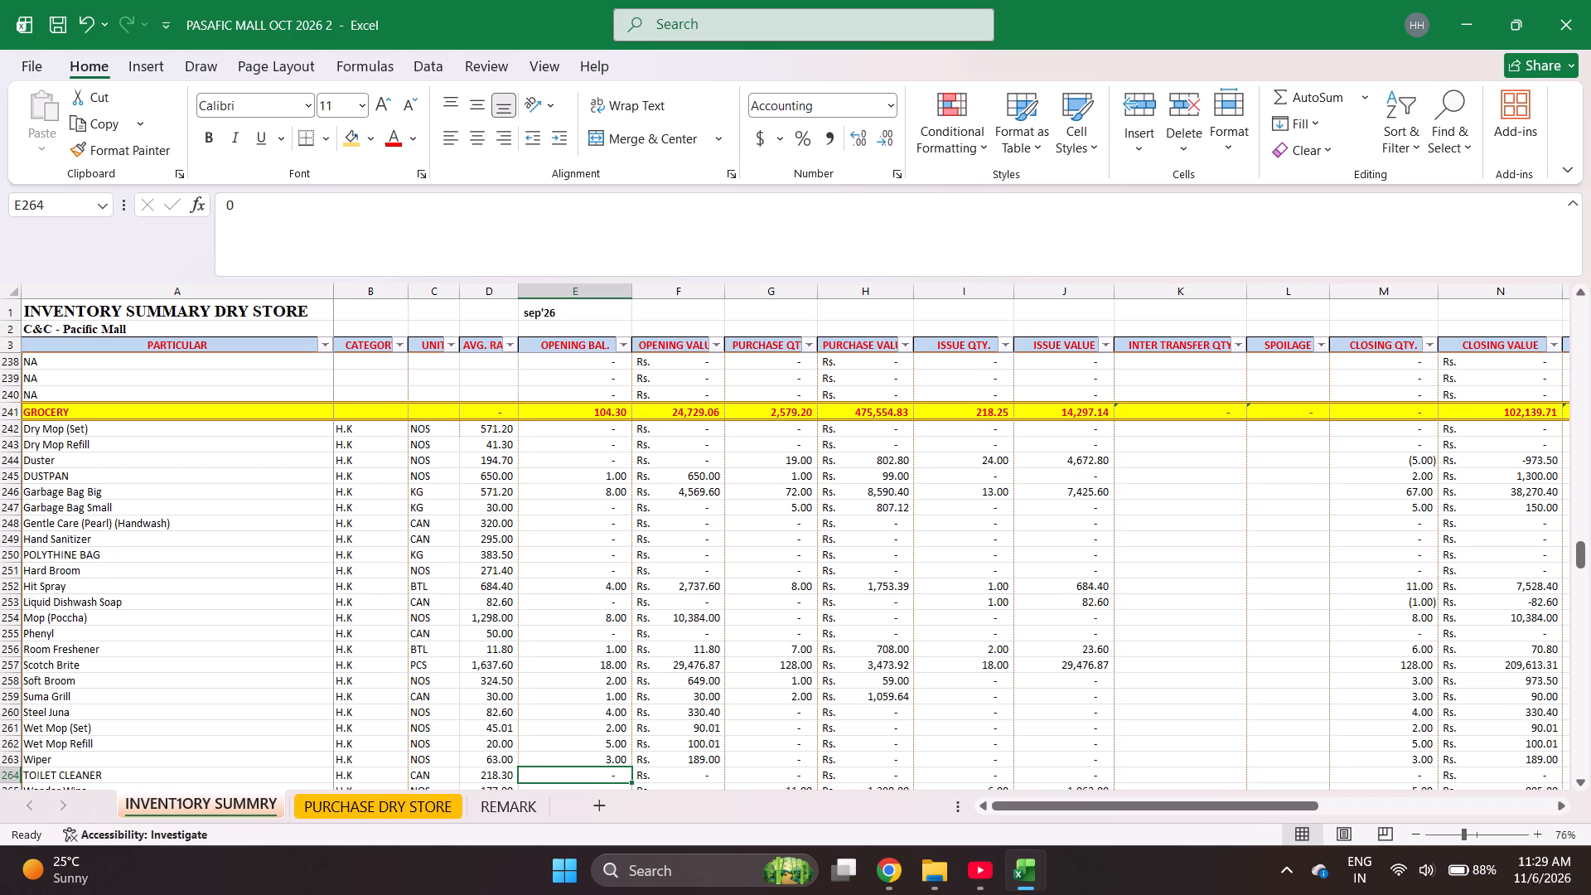
Enter opening balances of 10 for Wonder Wipe, 1 for Multipurpose Cleaner, 6 for Kitchen Roll and 2 for Sponge, skipping the items between.
{"action": "key", "text": "Down"}
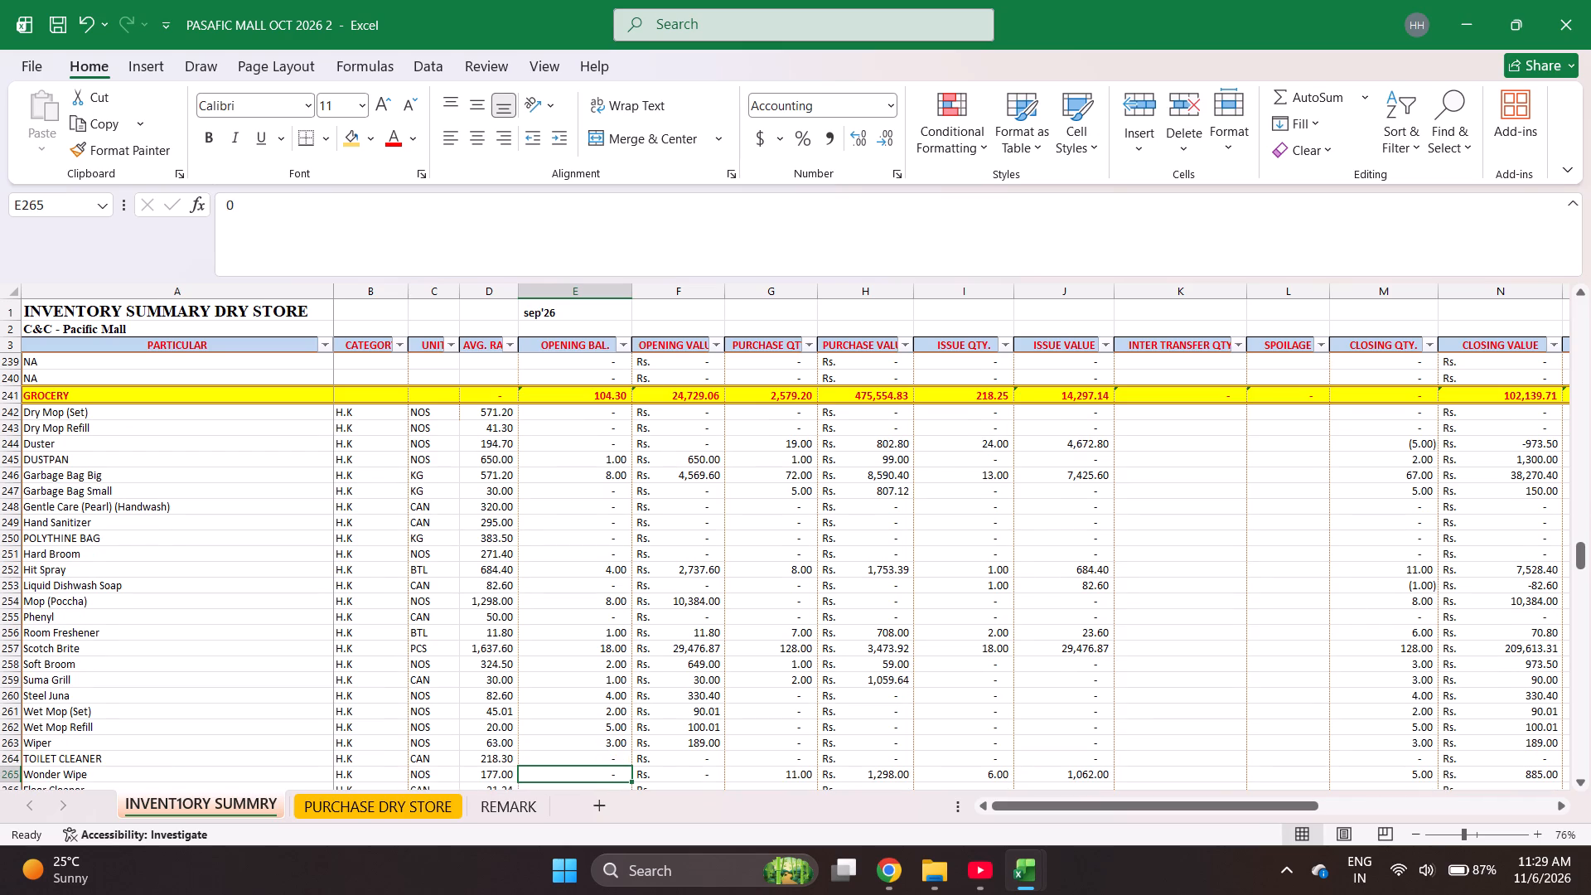
{"action": "type", "text": "10"}
{"action": "key", "text": "Return"}
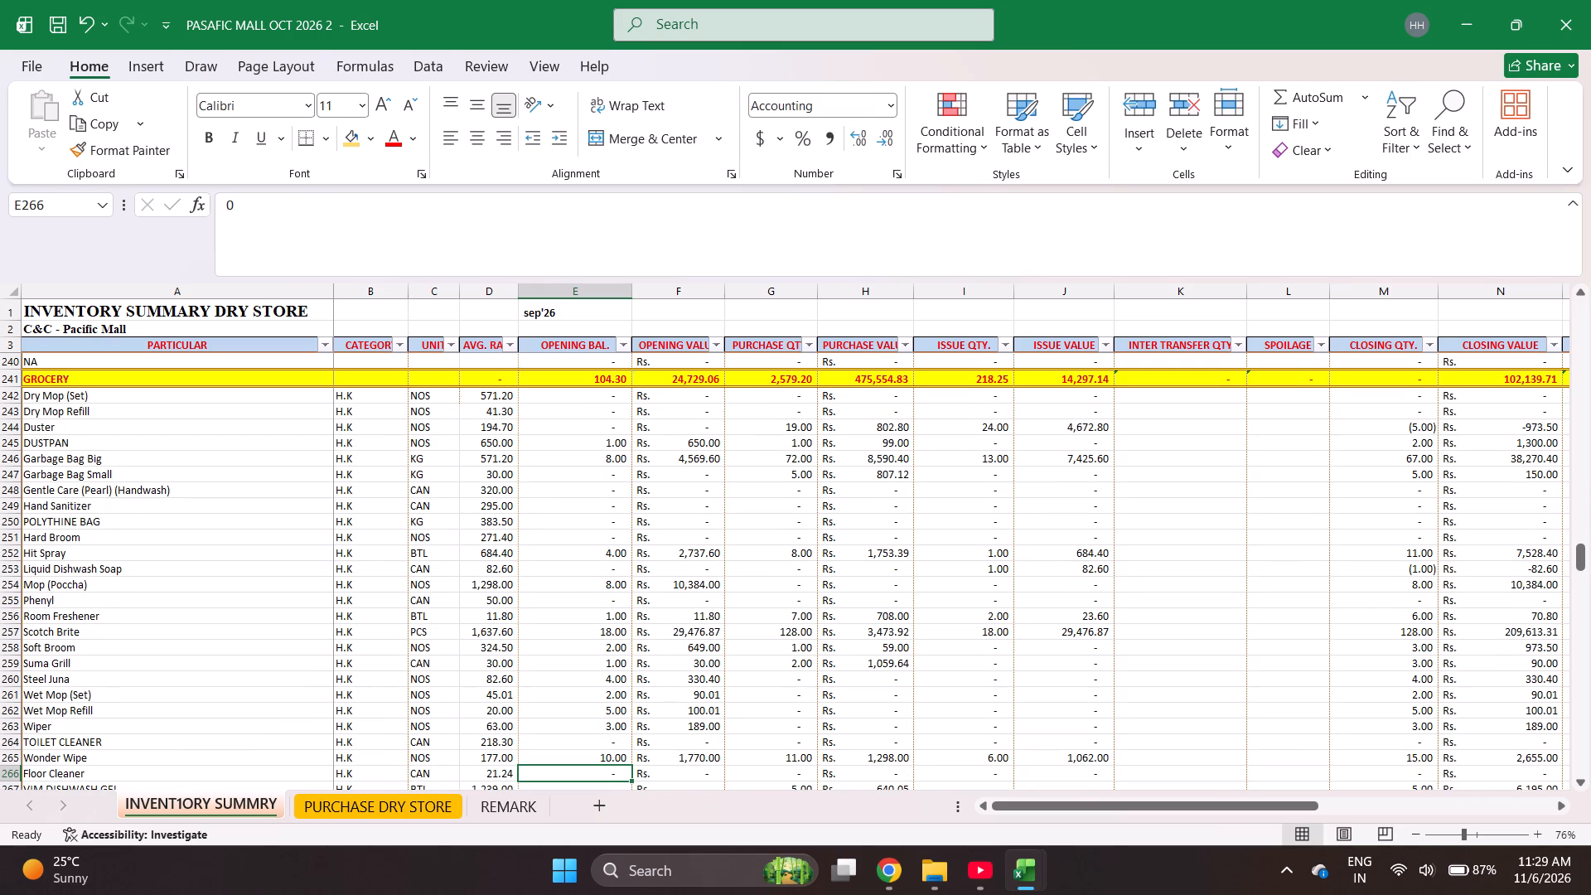
{"action": "key", "text": "Return"}
{"action": "key", "text": "Return"}
{"action": "key", "text": "Return"}
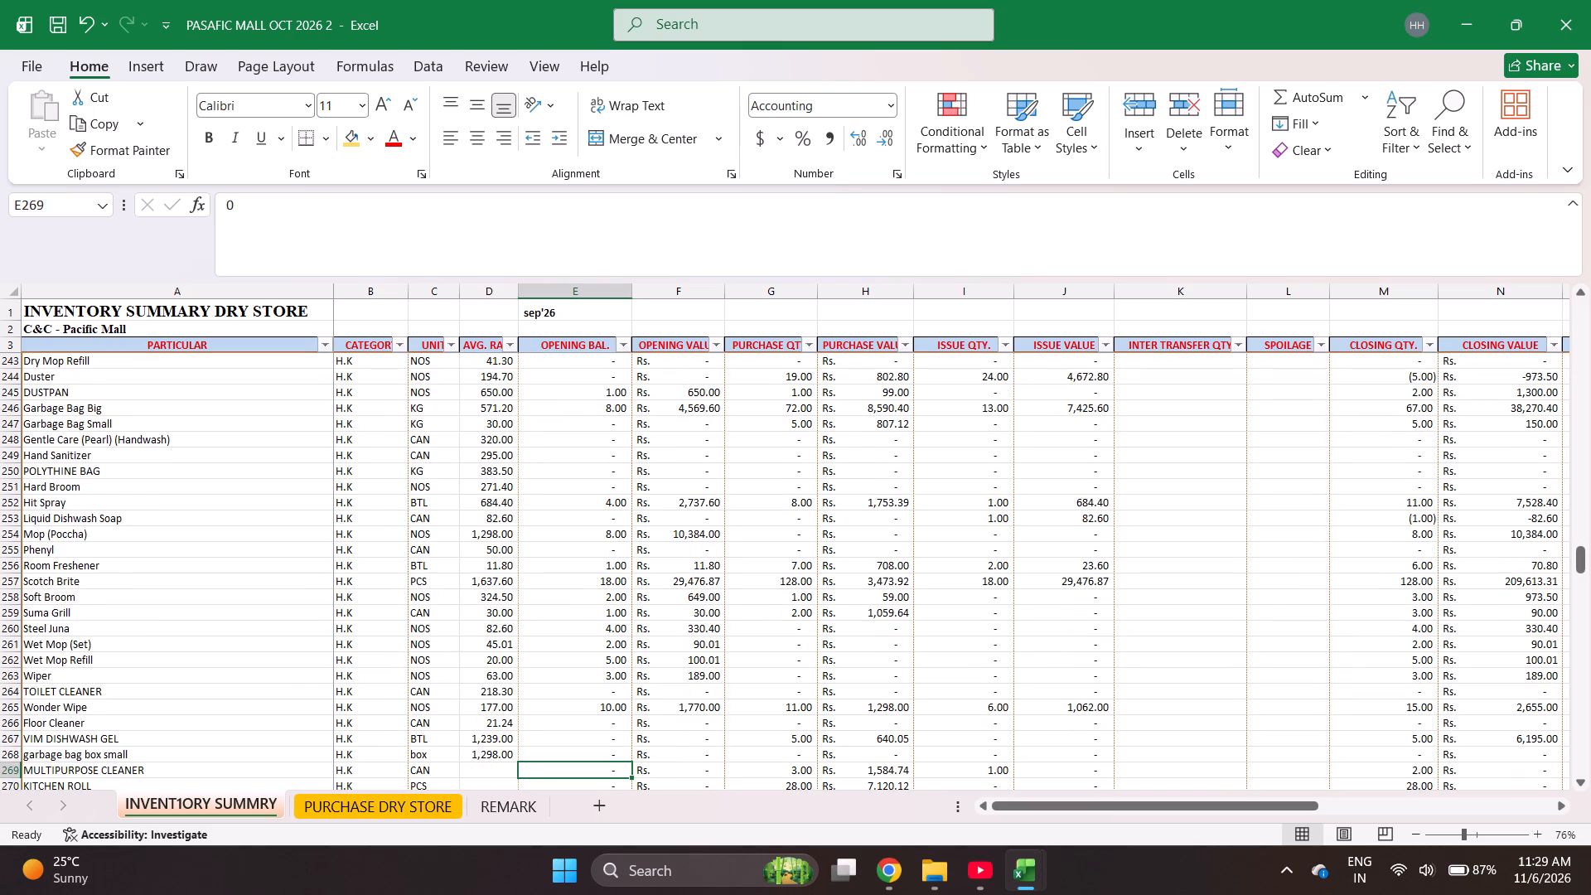
{"action": "key", "text": "1"}
{"action": "key", "text": "Return"}
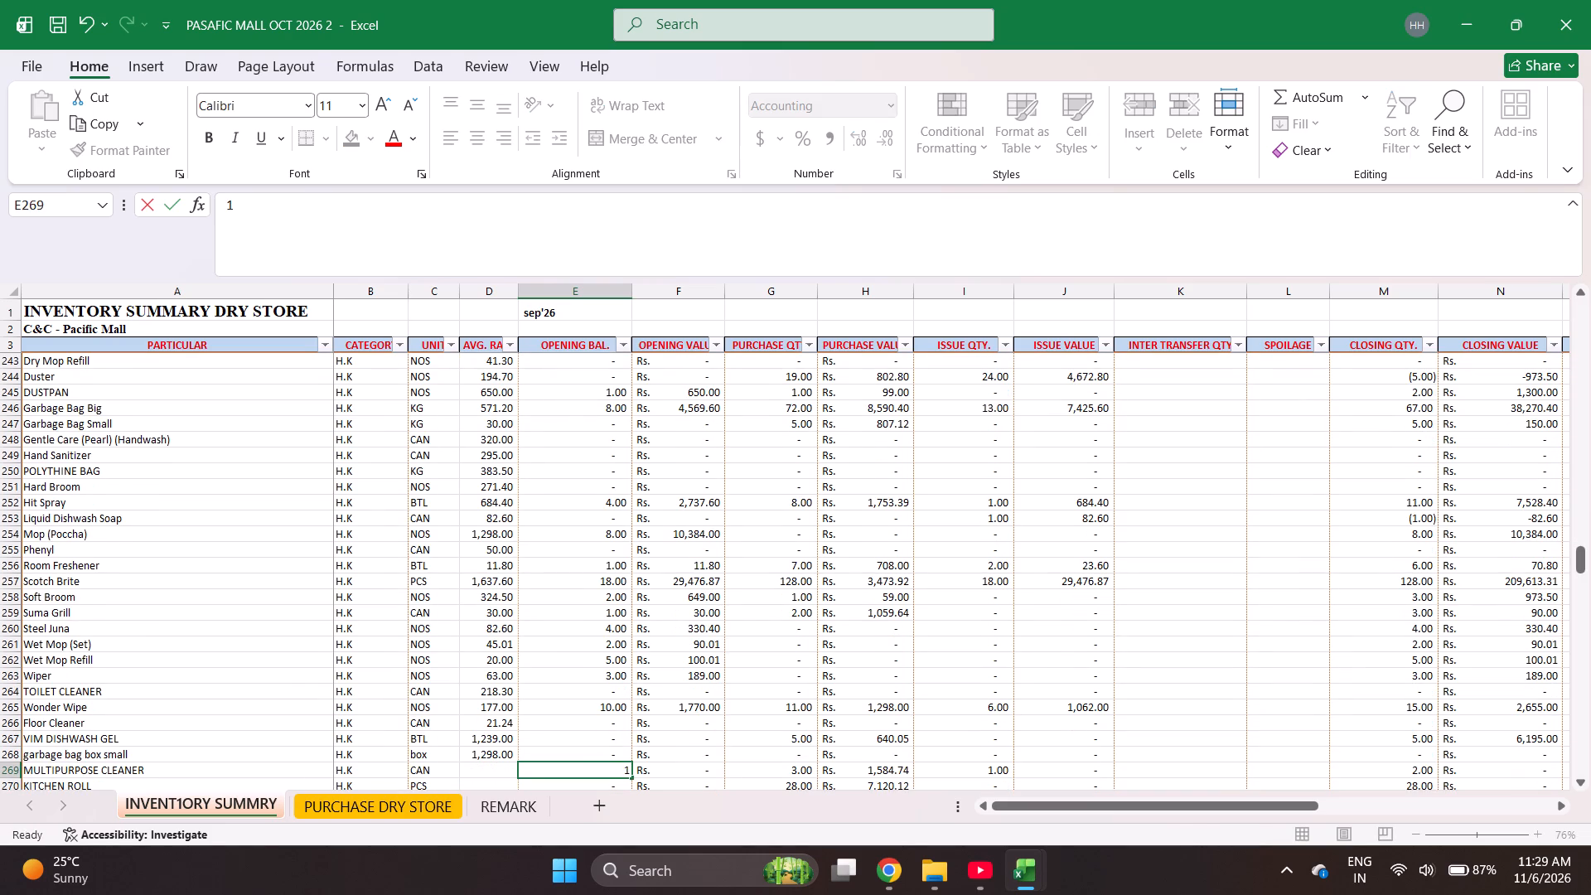
{"action": "key", "text": "6"}
{"action": "key", "text": "Return"}
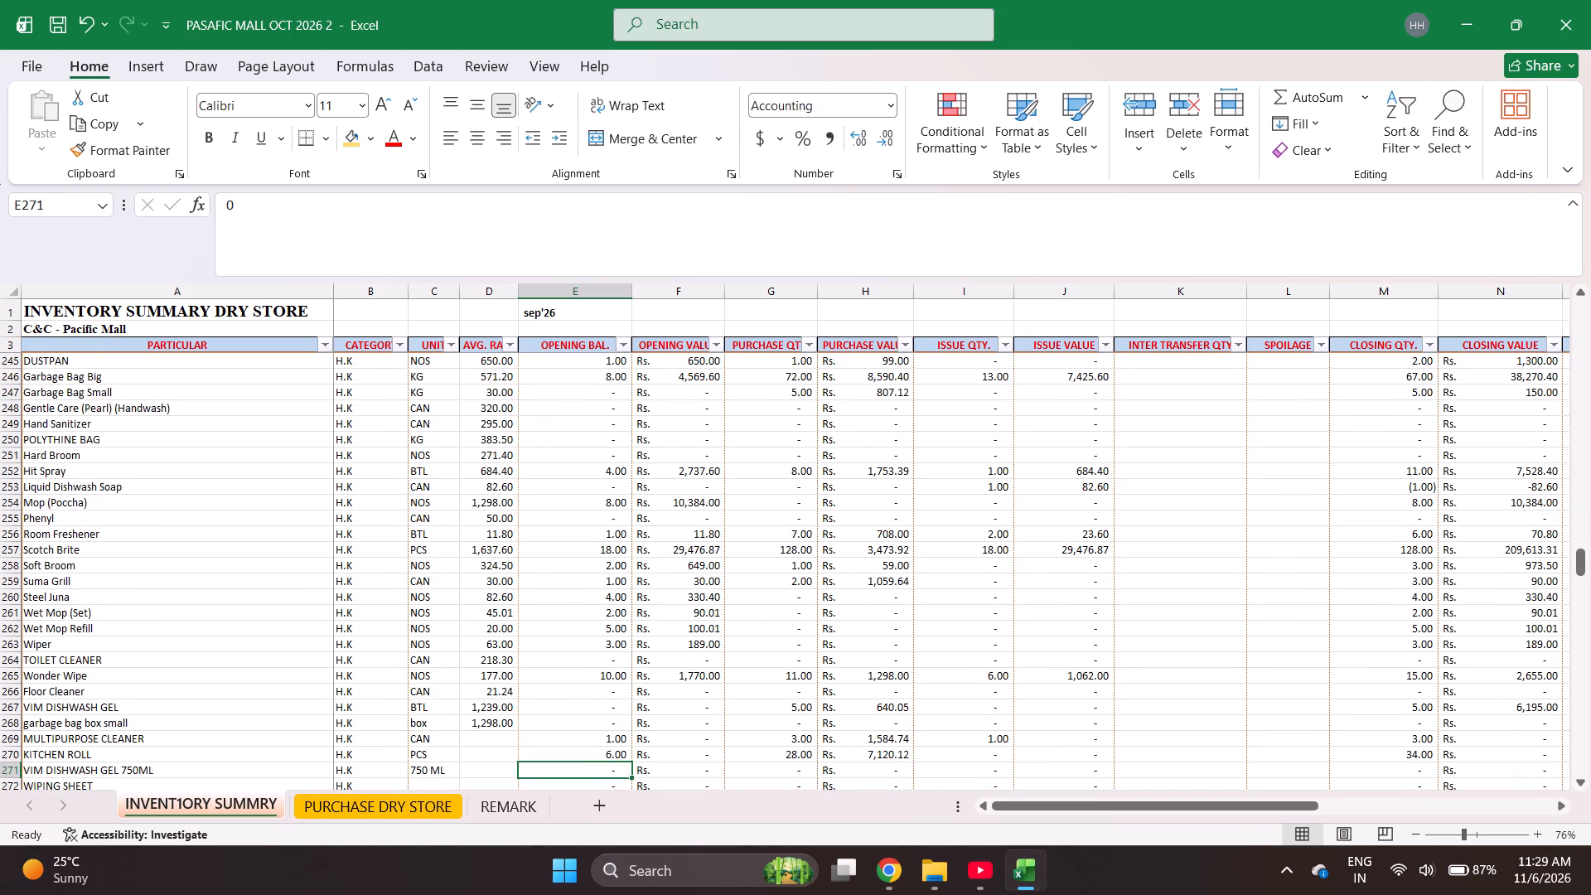
{"action": "key", "text": "Return"}
{"action": "key", "text": "Return"}
{"action": "key", "text": "2"}
{"action": "key", "text": "Return"}
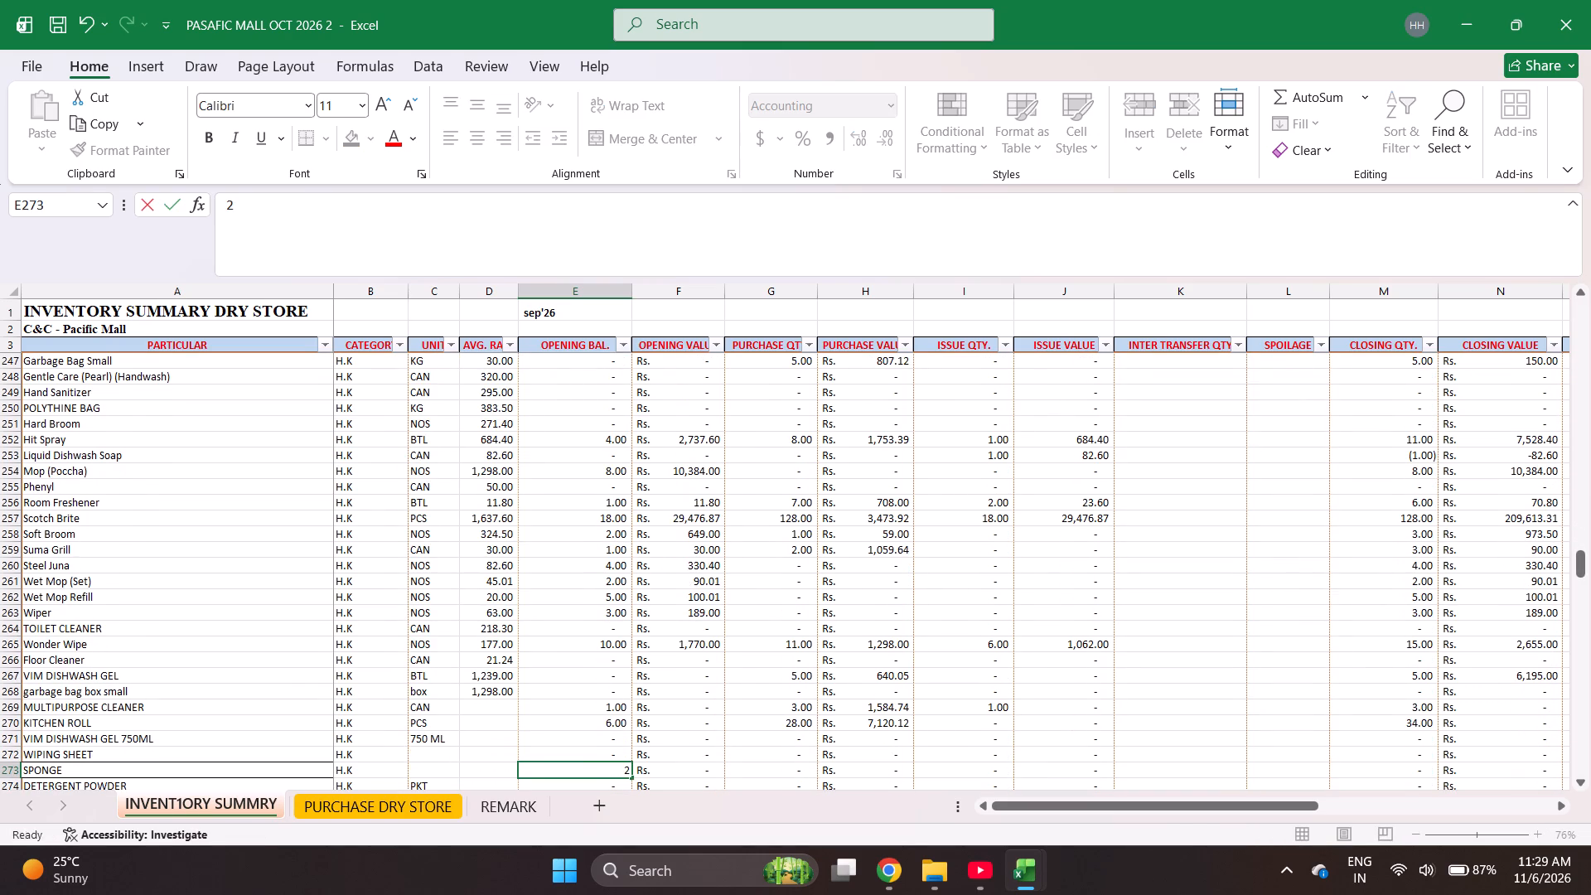
Enter opening balances for the first three packing items: 1000 for 100 ML Dip Cup, 250 for Black 40 MM Box, 200 for Black 60 MM Box.
{"action": "key", "text": "Return"}
{"action": "key", "text": "Return"}
{"action": "key", "text": "Return"}
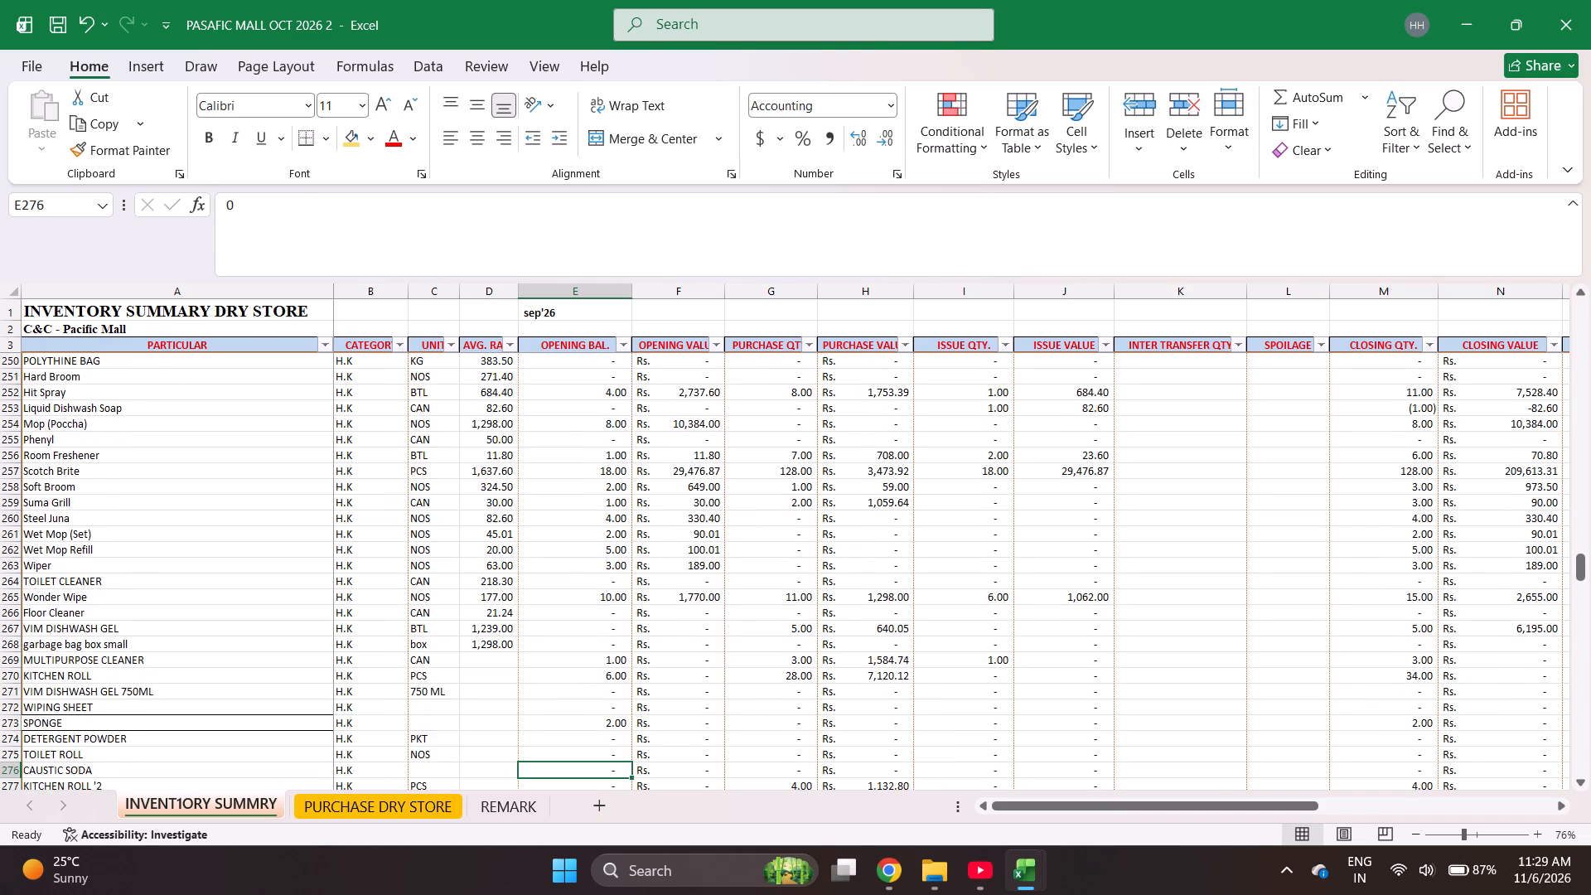
{"action": "key", "text": "Return"}
{"action": "key", "text": "Return"}
{"action": "key", "text": "Return"}
{"action": "key", "text": "Return"}
{"action": "key", "text": "Return"}
{"action": "key", "text": "Return"}
{"action": "key", "text": "Return"}
{"action": "key", "text": "Return"}
{"action": "key", "text": "Return"}
{"action": "key", "text": "Return"}
{"action": "key", "text": "Return"}
{"action": "key", "text": "Return"}
{"action": "key", "text": "Return"}
{"action": "key", "text": "Return"}
{"action": "key", "text": "Return"}
{"action": "key", "text": "Return"}
{"action": "key", "text": "Return"}
{"action": "key", "text": "Return"}
{"action": "key", "text": "Return"}
{"action": "key", "text": "Return"}
{"action": "key", "text": "Return"}
{"action": "key", "text": "Return"}
{"action": "key", "text": "Return"}
{"action": "key", "text": "Return"}
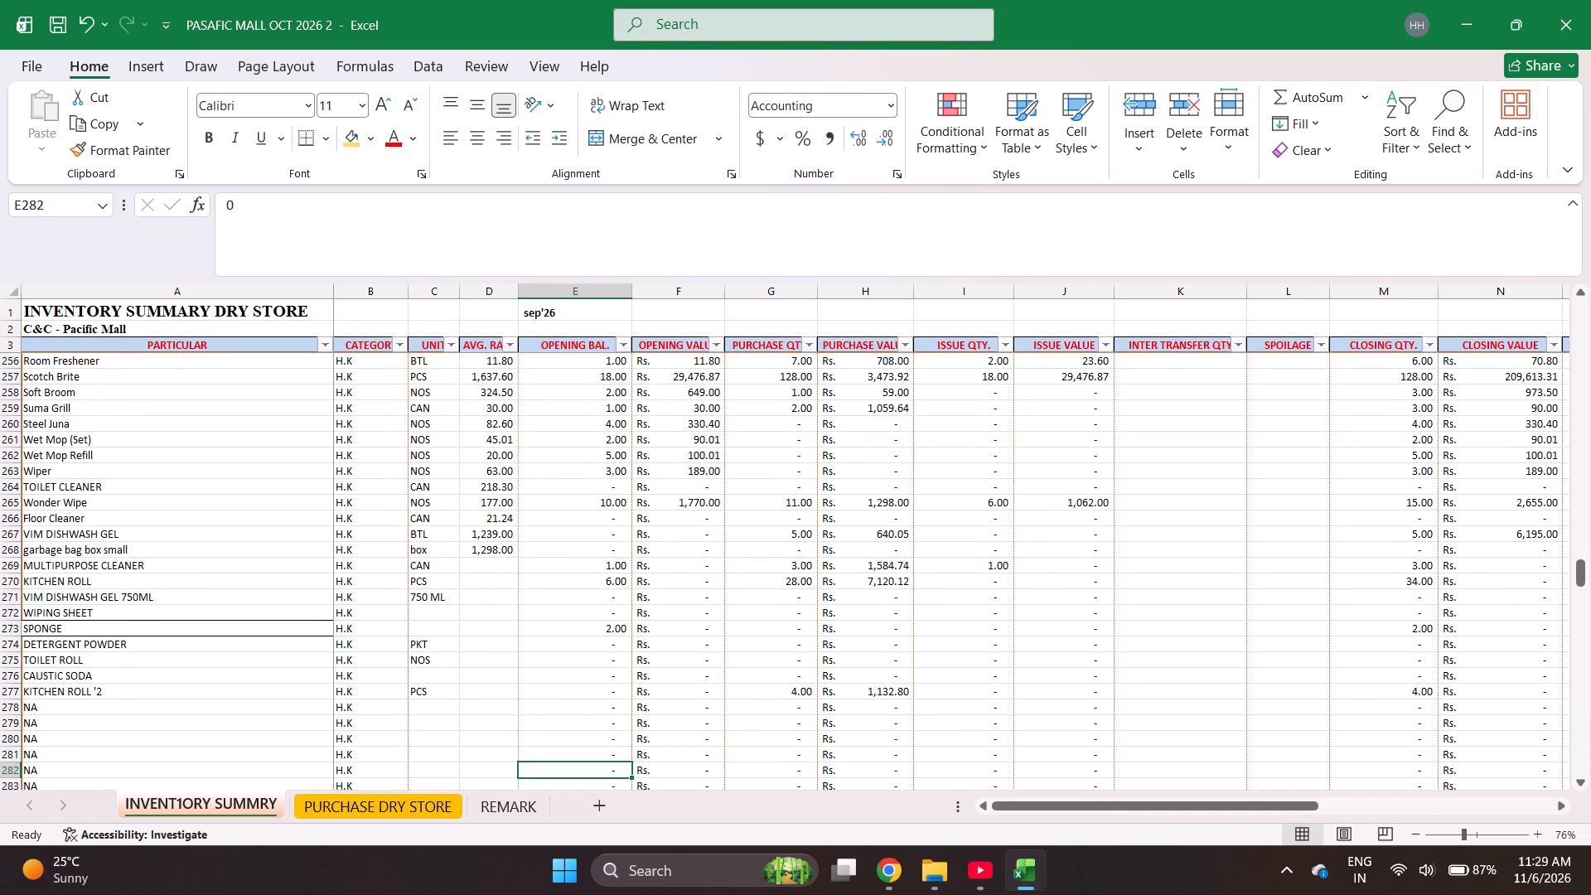
{"action": "key", "text": "Up"}
{"action": "key", "text": "Up"}
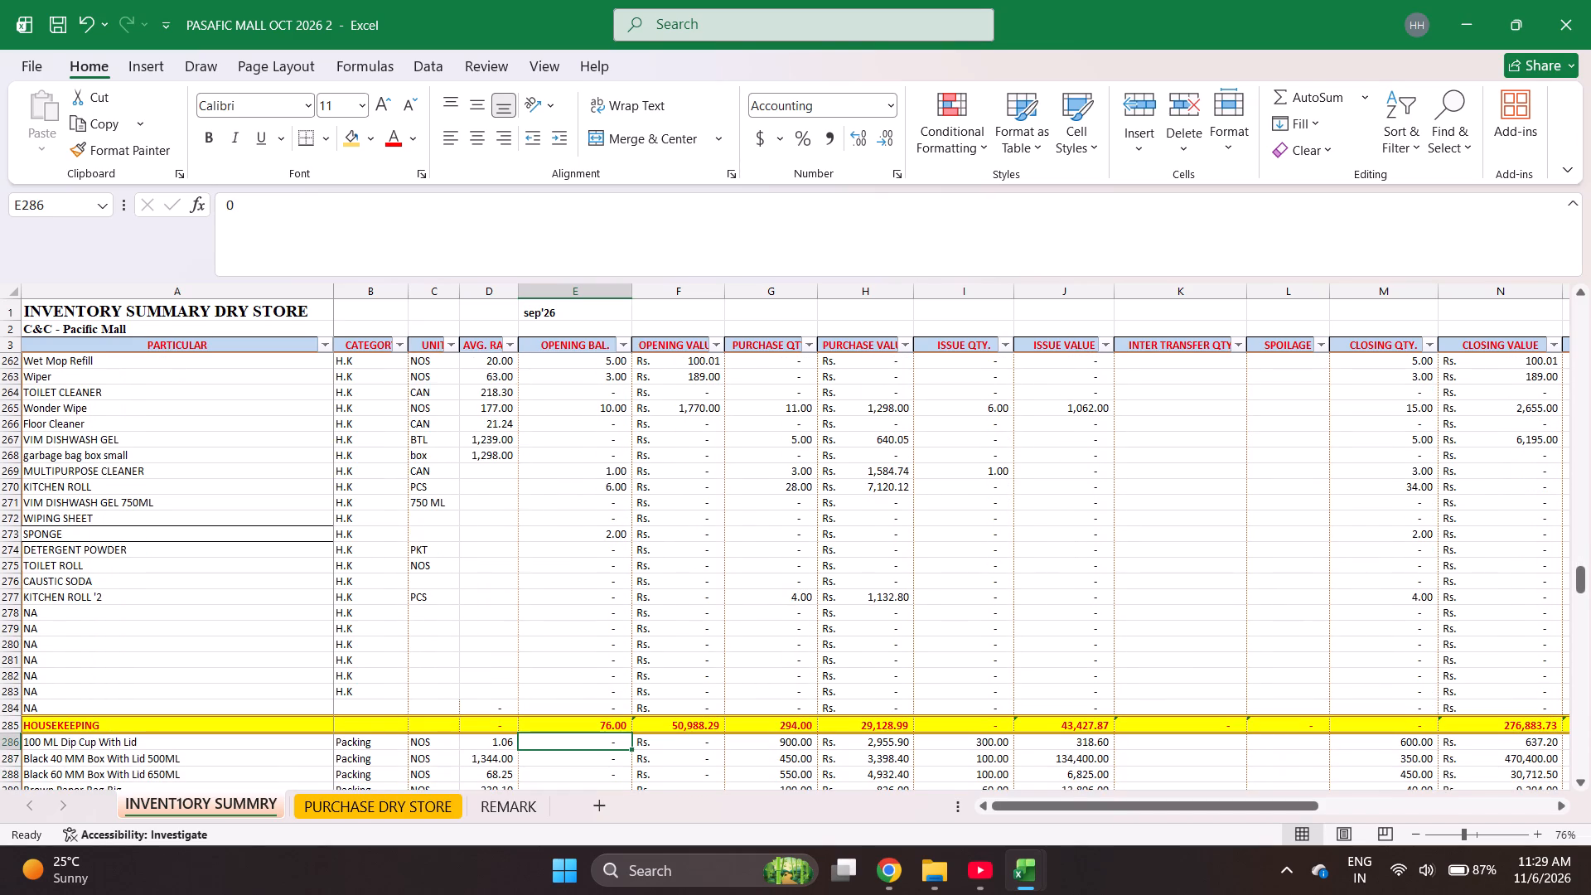
{"action": "type", "text": "1000"}
{"action": "key", "text": "Return"}
{"action": "type", "text": "250"}
{"action": "key", "text": "Return"}
{"action": "type", "text": "200"}
{"action": "key", "text": "Return"}
Enter opening balances of 150 for Brown Paper Bag Big and 540 for Brown Paper Bag Small.
{"action": "type", "text": "150"}
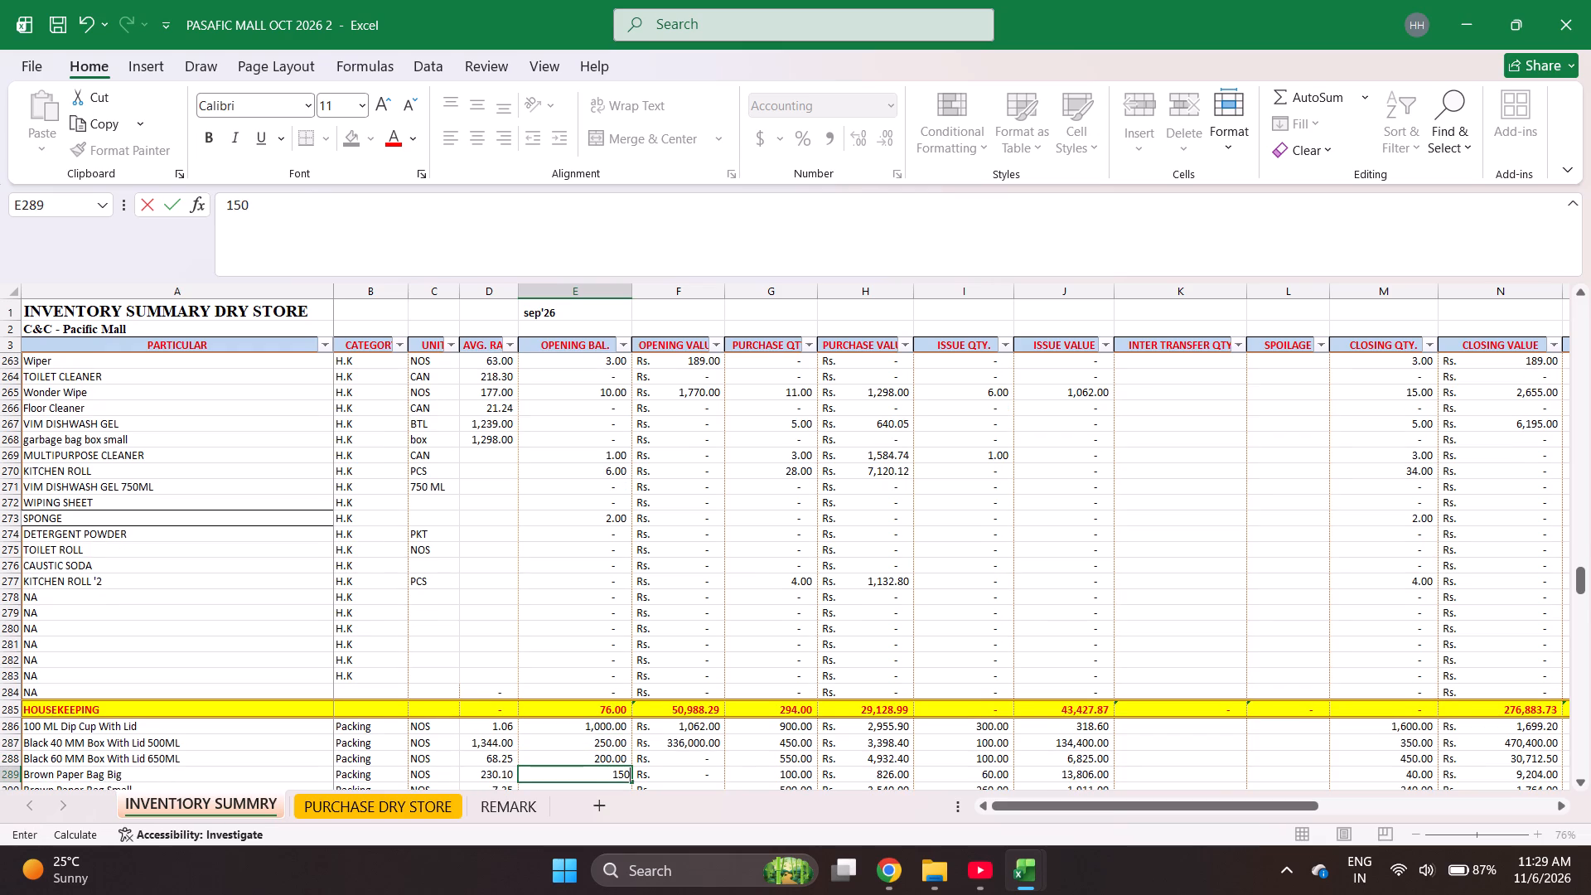
{"action": "key", "text": "Return"}
{"action": "key", "text": "2"}
{"action": "key", "text": "Escape"}
{"action": "type", "text": "540"}
{"action": "key", "text": "Return"}
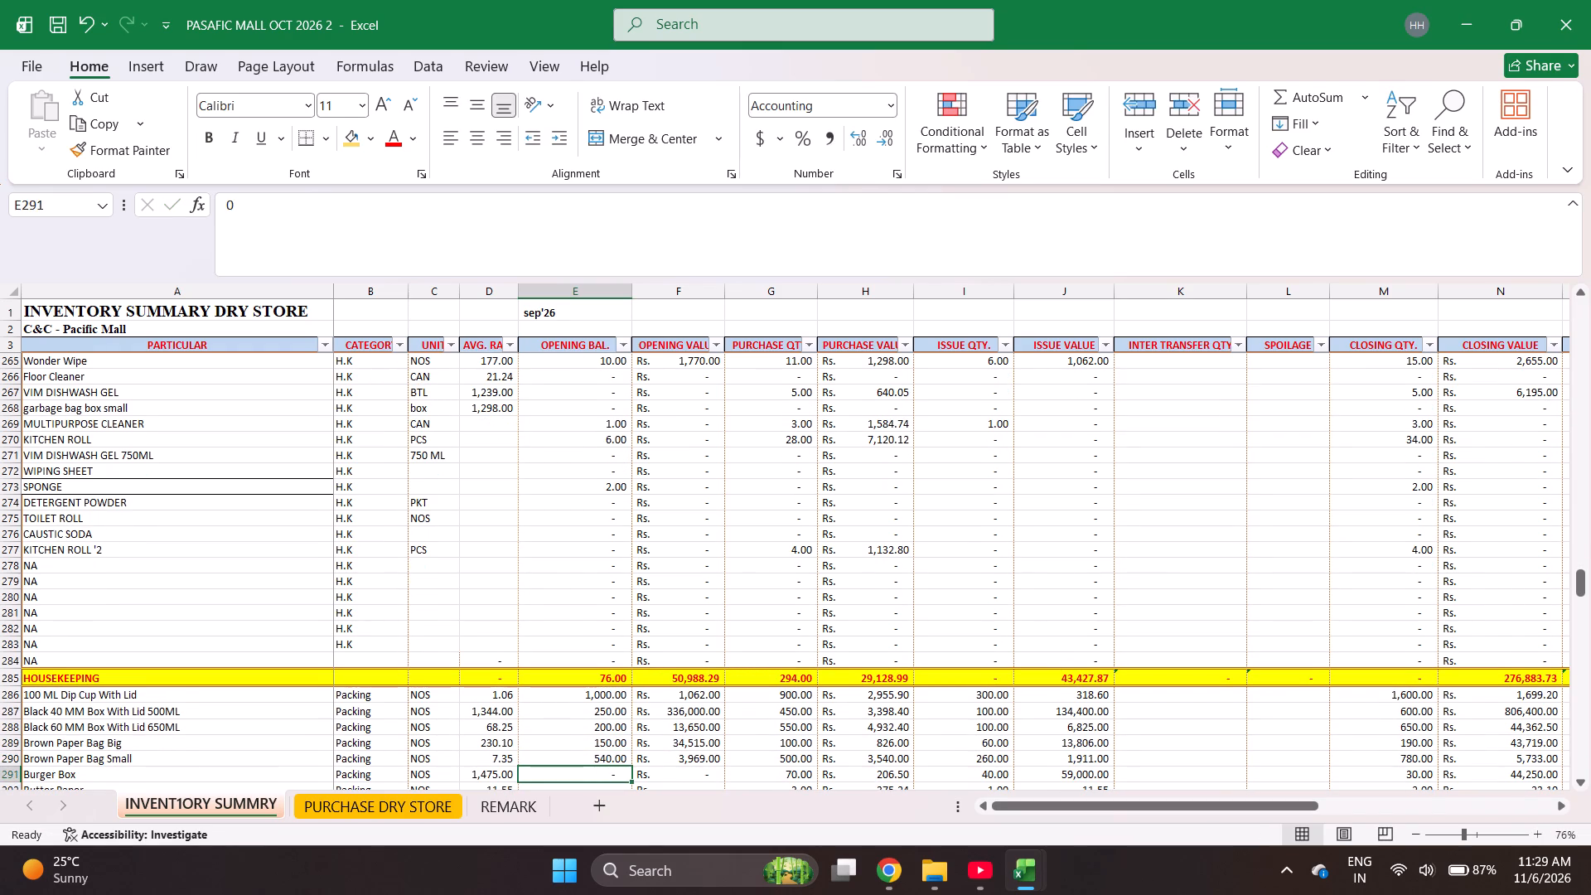
Enter opening balances of 40 for Burger Box, 100 for Butter Paper and 6 for Chef Cap.
{"action": "type", "text": "40"}
{"action": "key", "text": "Return"}
{"action": "type", "text": "100"}
{"action": "key", "text": "Return"}
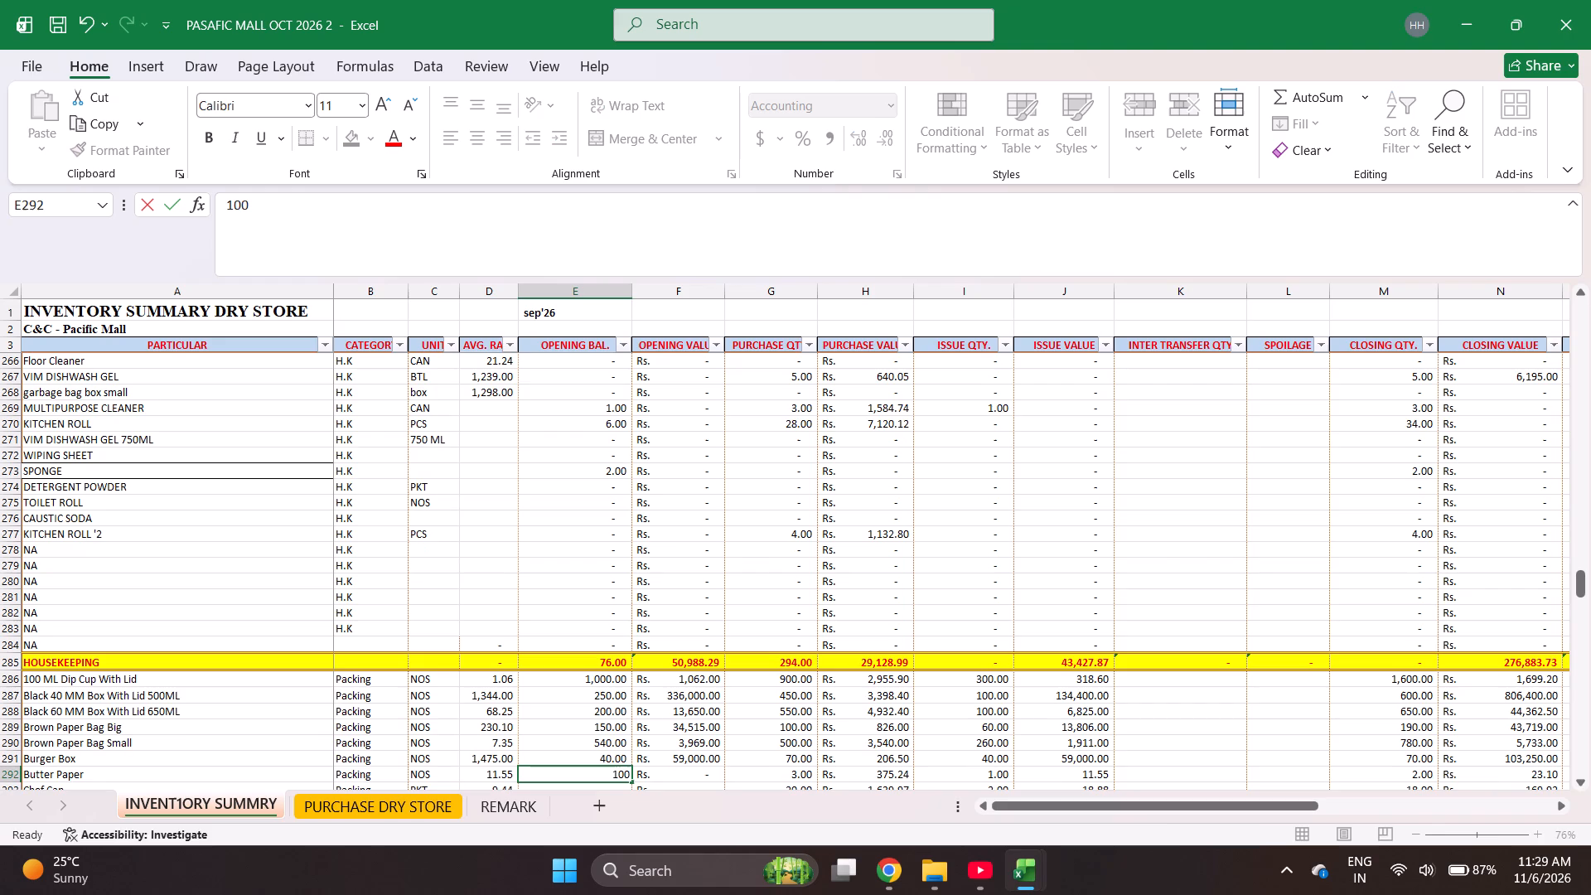
{"action": "key", "text": "6"}
{"action": "key", "text": "Return"}
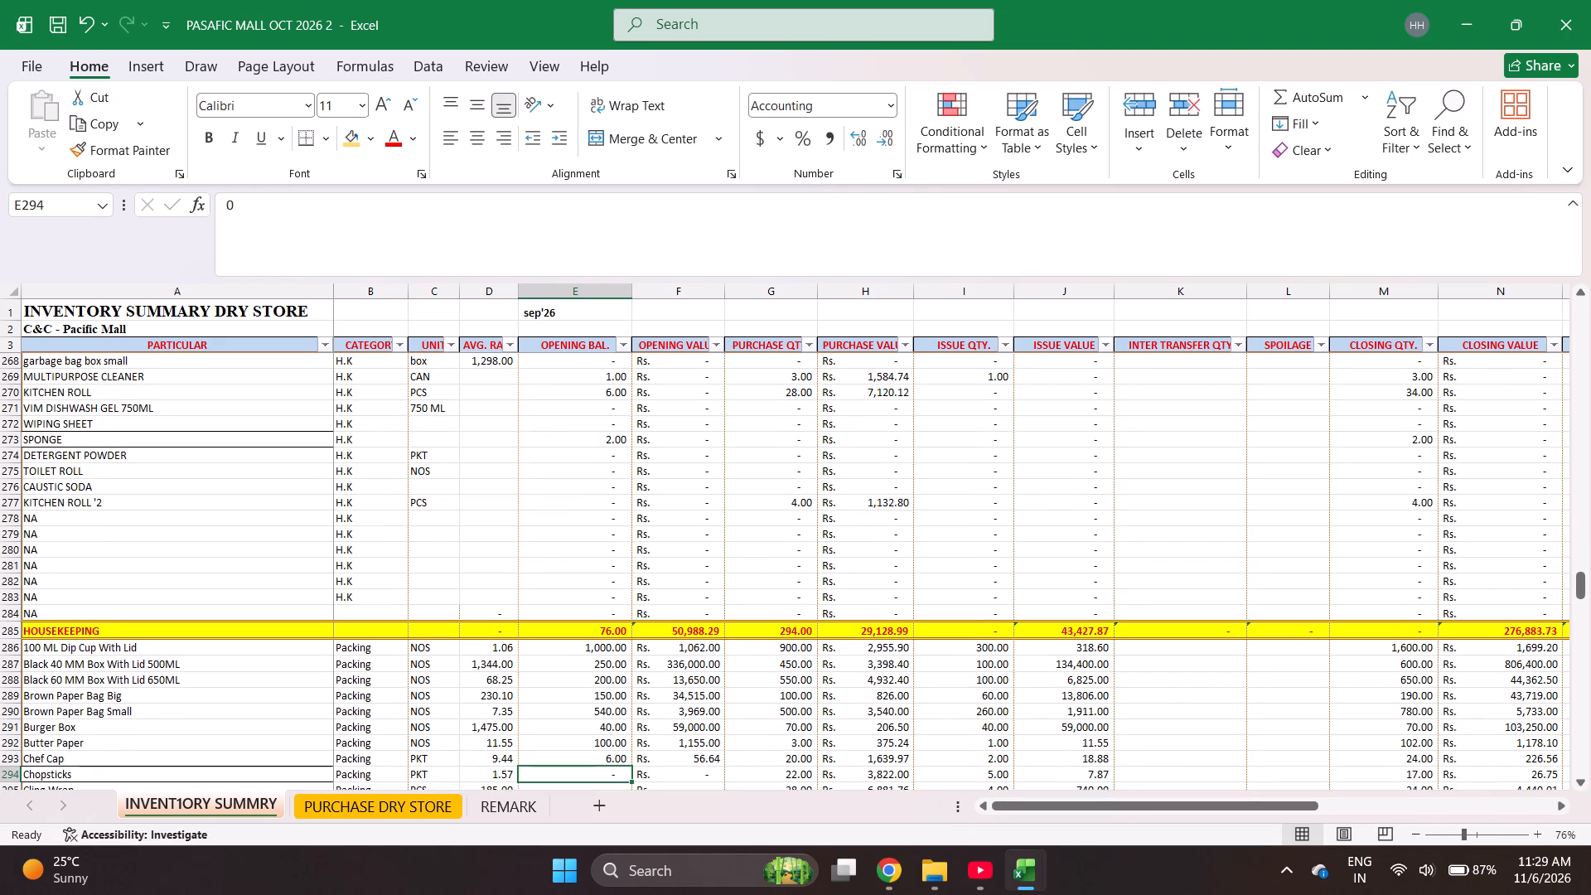
Enter opening balances of 4 for Chopsticks, 1 for Cling Wrap and 29 for Disposable Coffee Cups with Lid.
{"action": "key", "text": "4"}
{"action": "key", "text": "Return"}
{"action": "key", "text": "1"}
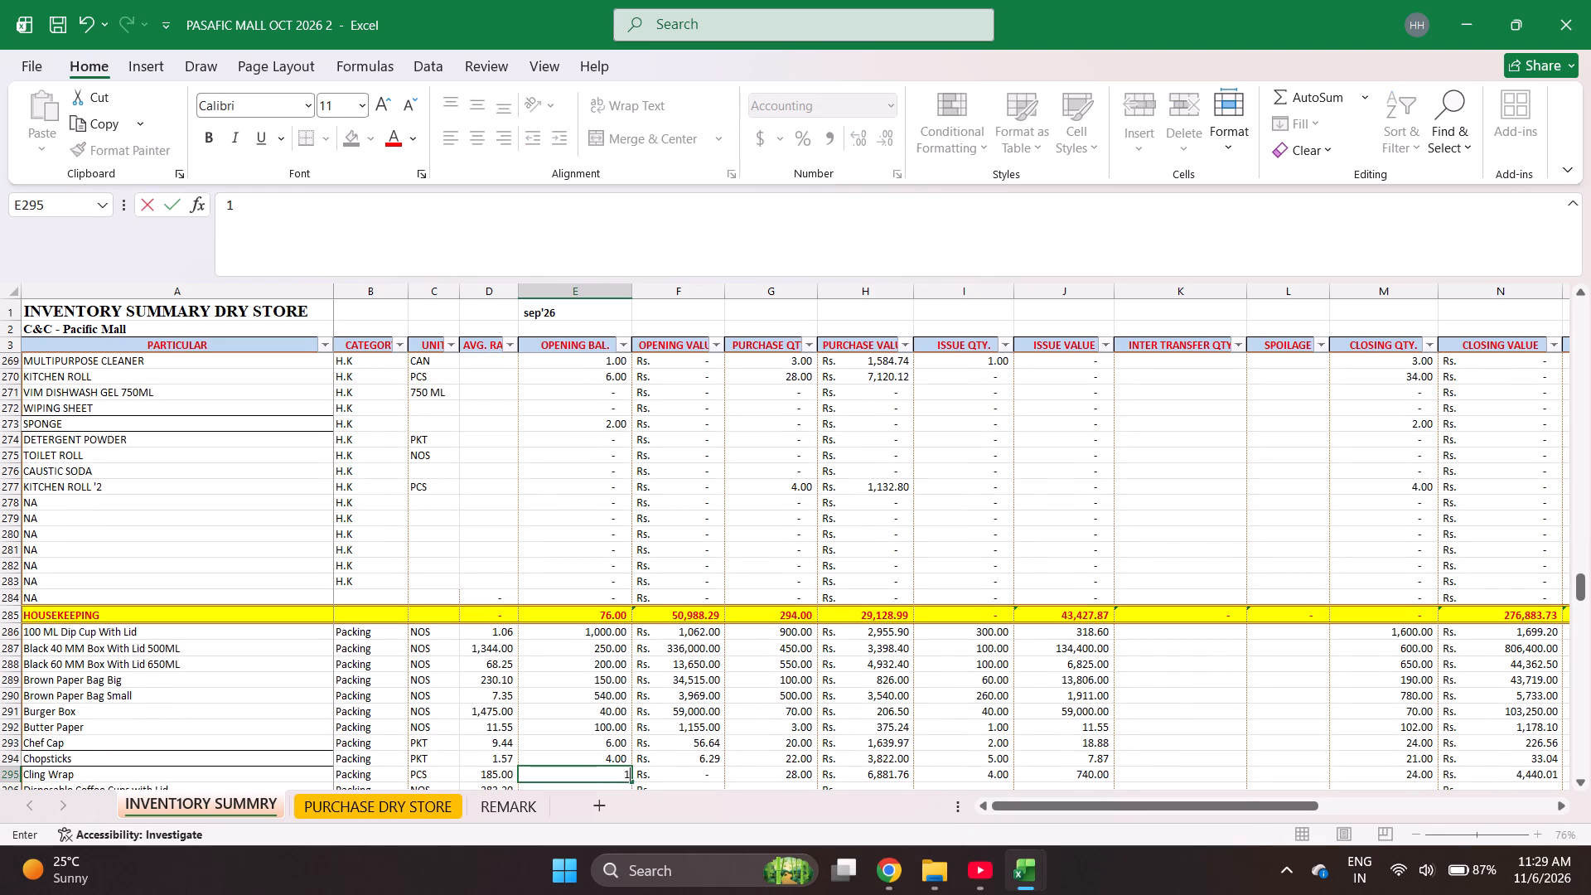
{"action": "key", "text": "Return"}
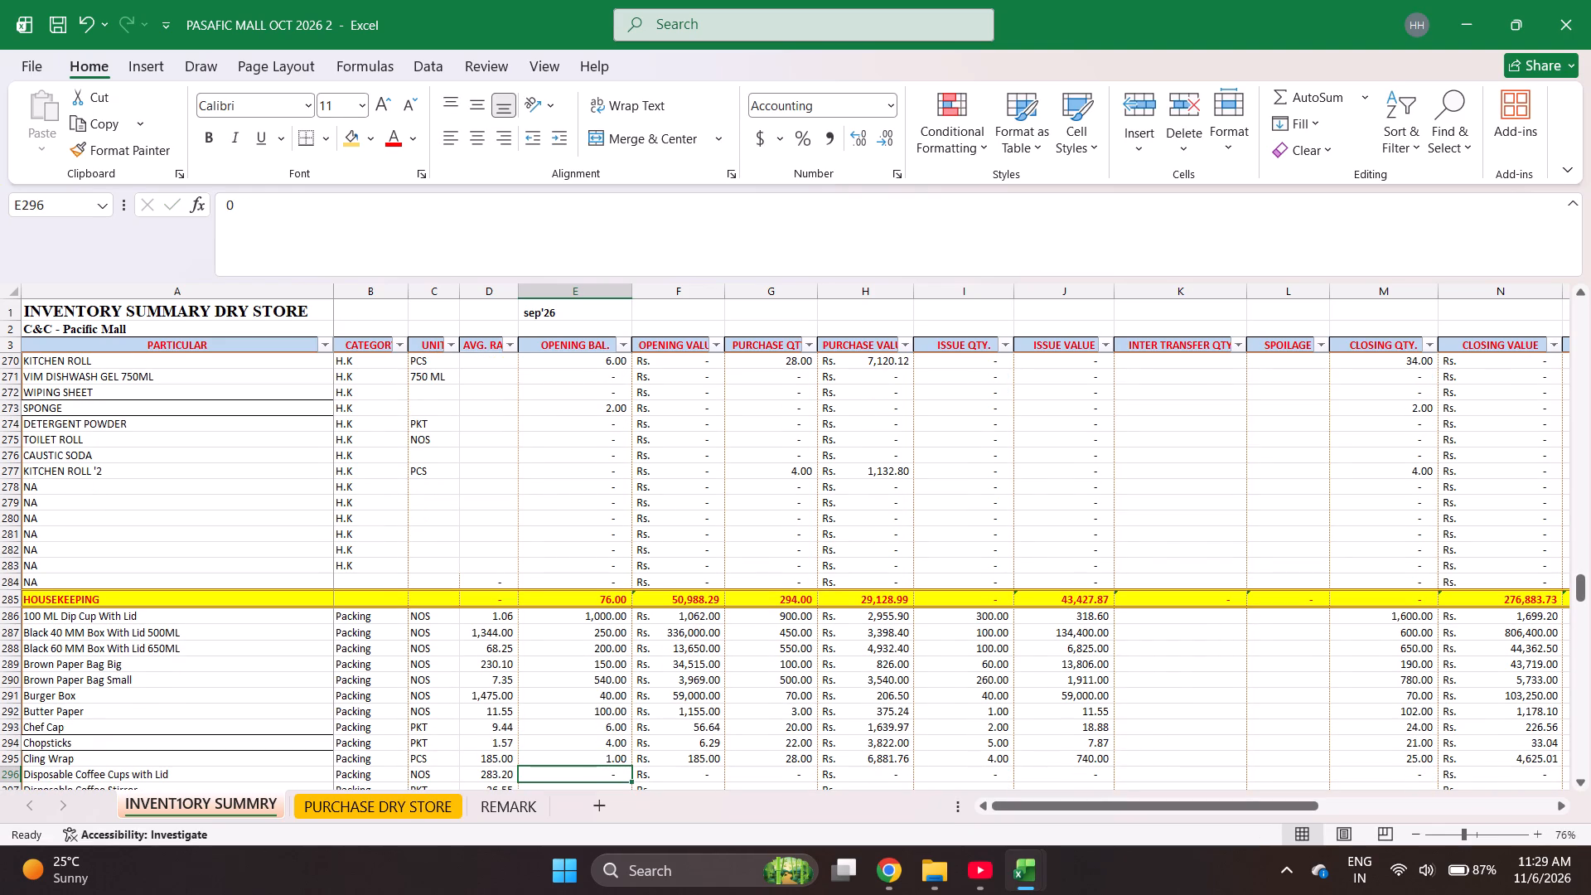
{"action": "type", "text": "29"}
{"action": "key", "text": "Return"}
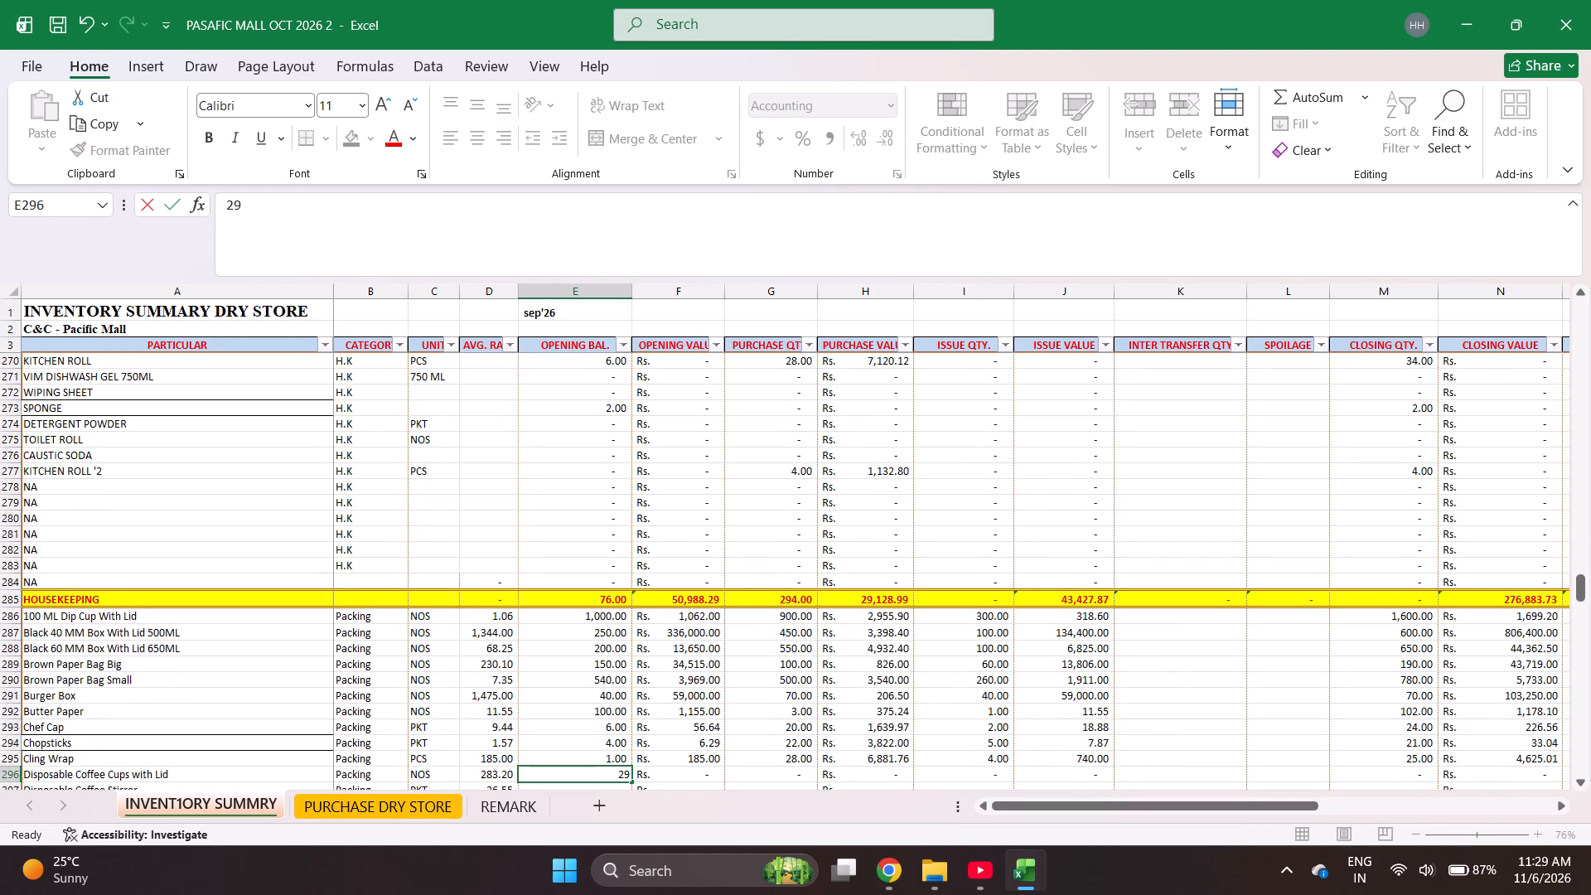
Enter opening balances of 1 for Disposable Fork and 80 for Disposable Glass with Lid, skipping Disposable Coffee Stirrer.
{"action": "key", "text": "Return"}
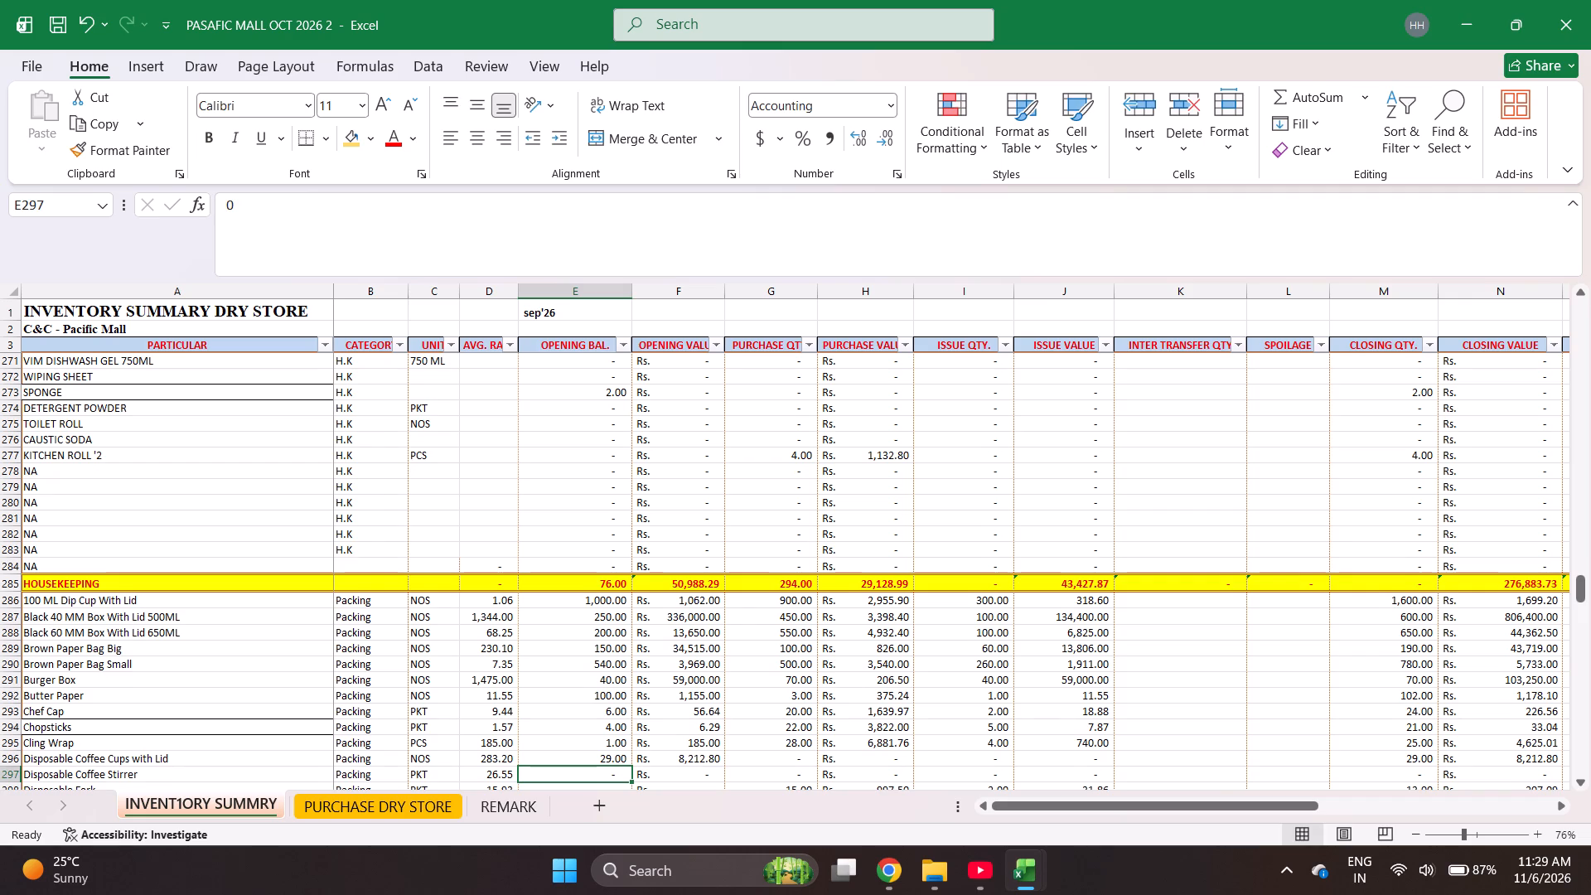
{"action": "key", "text": "1"}
{"action": "key", "text": "Return"}
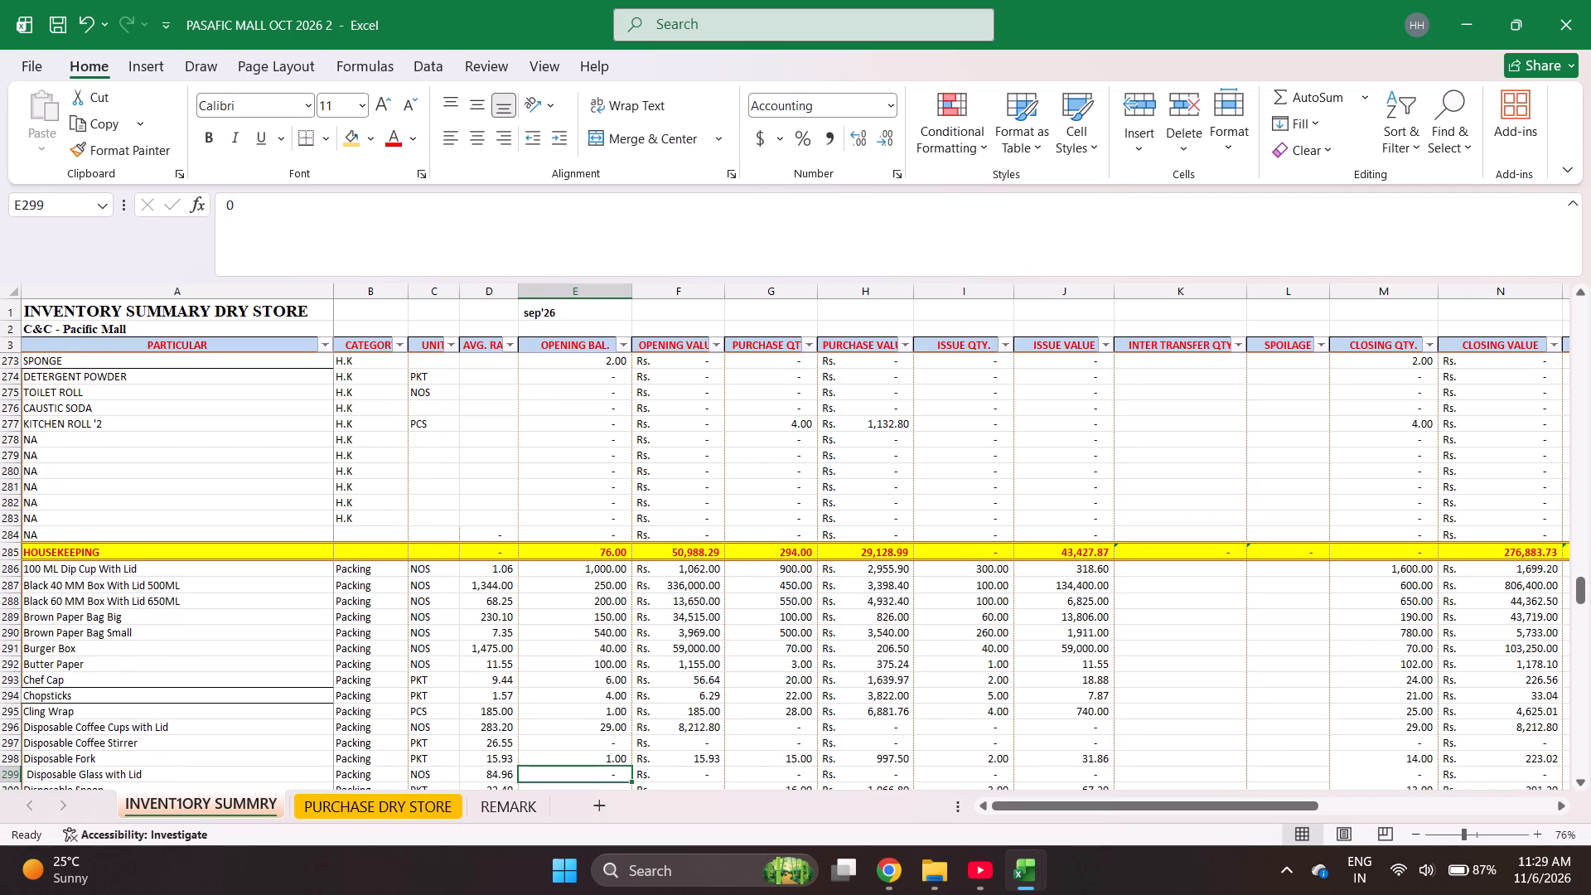
{"action": "type", "text": "80"}
{"action": "key", "text": "Left"}
{"action": "key", "text": "Left"}
{"action": "key", "text": "Left"}
{"action": "key", "text": "Left"}
{"action": "key", "text": "Left"}
{"action": "key", "text": "Left"}
{"action": "key", "text": "Left"}
{"action": "key", "text": "Left"}
{"action": "key", "text": "Left"}
{"action": "key", "text": "Left"}
{"action": "key", "text": "Left"}
{"action": "key", "text": "Left"}
{"action": "key", "text": "Left"}
{"action": "key", "text": "Left"}
{"action": "key", "text": "Left"}
{"action": "key", "text": "Left"}
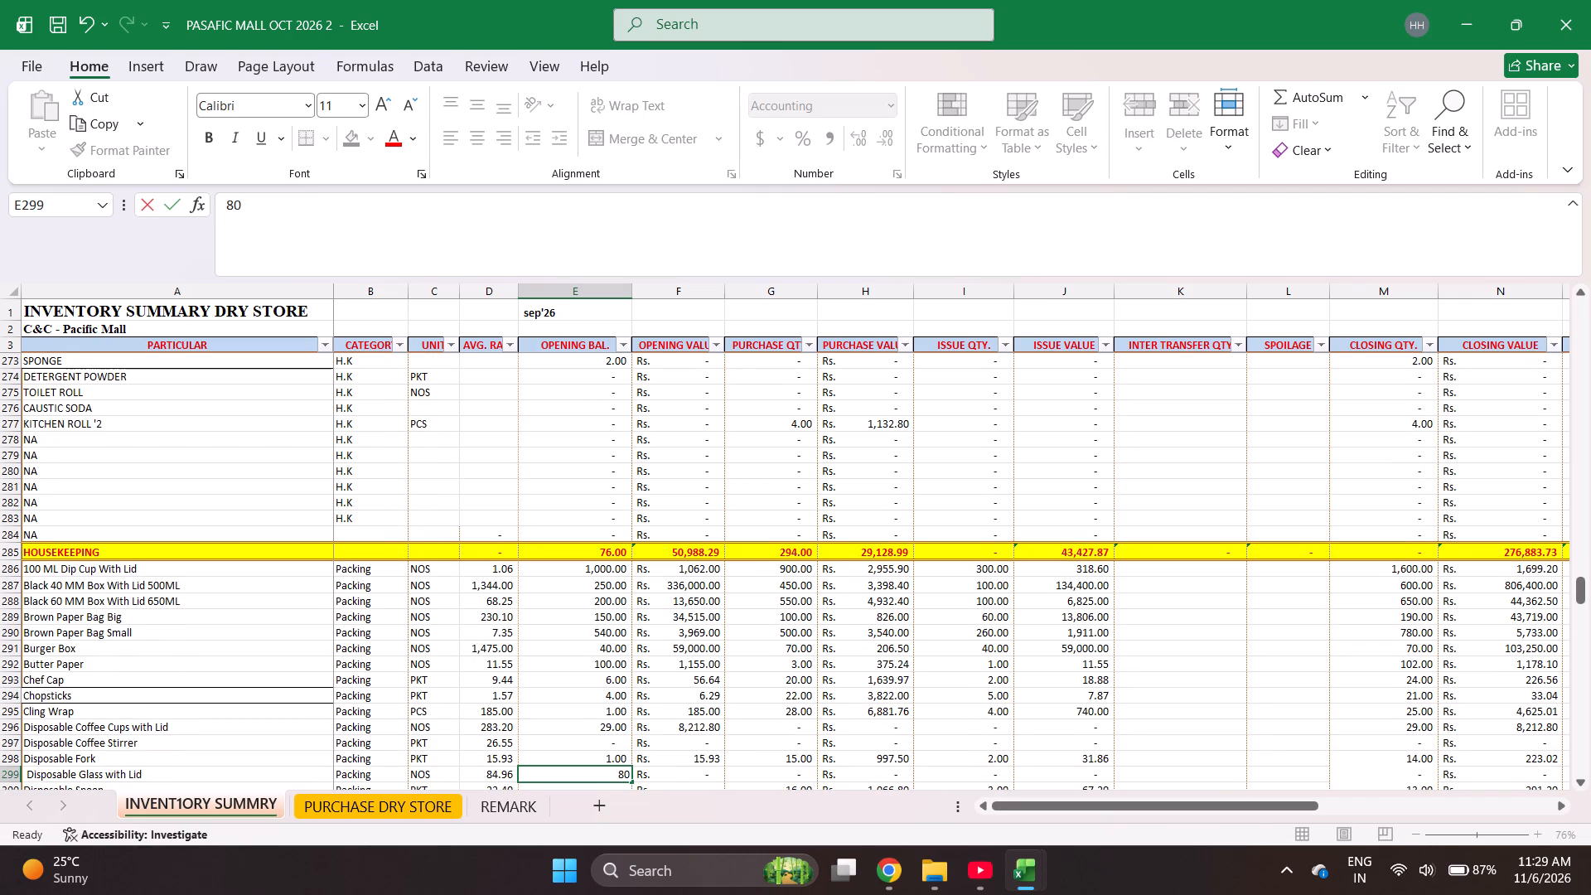
{"action": "key", "text": "Right"}
{"action": "key", "text": "Right"}
{"action": "key", "text": "Right"}
{"action": "key", "text": "Right"}
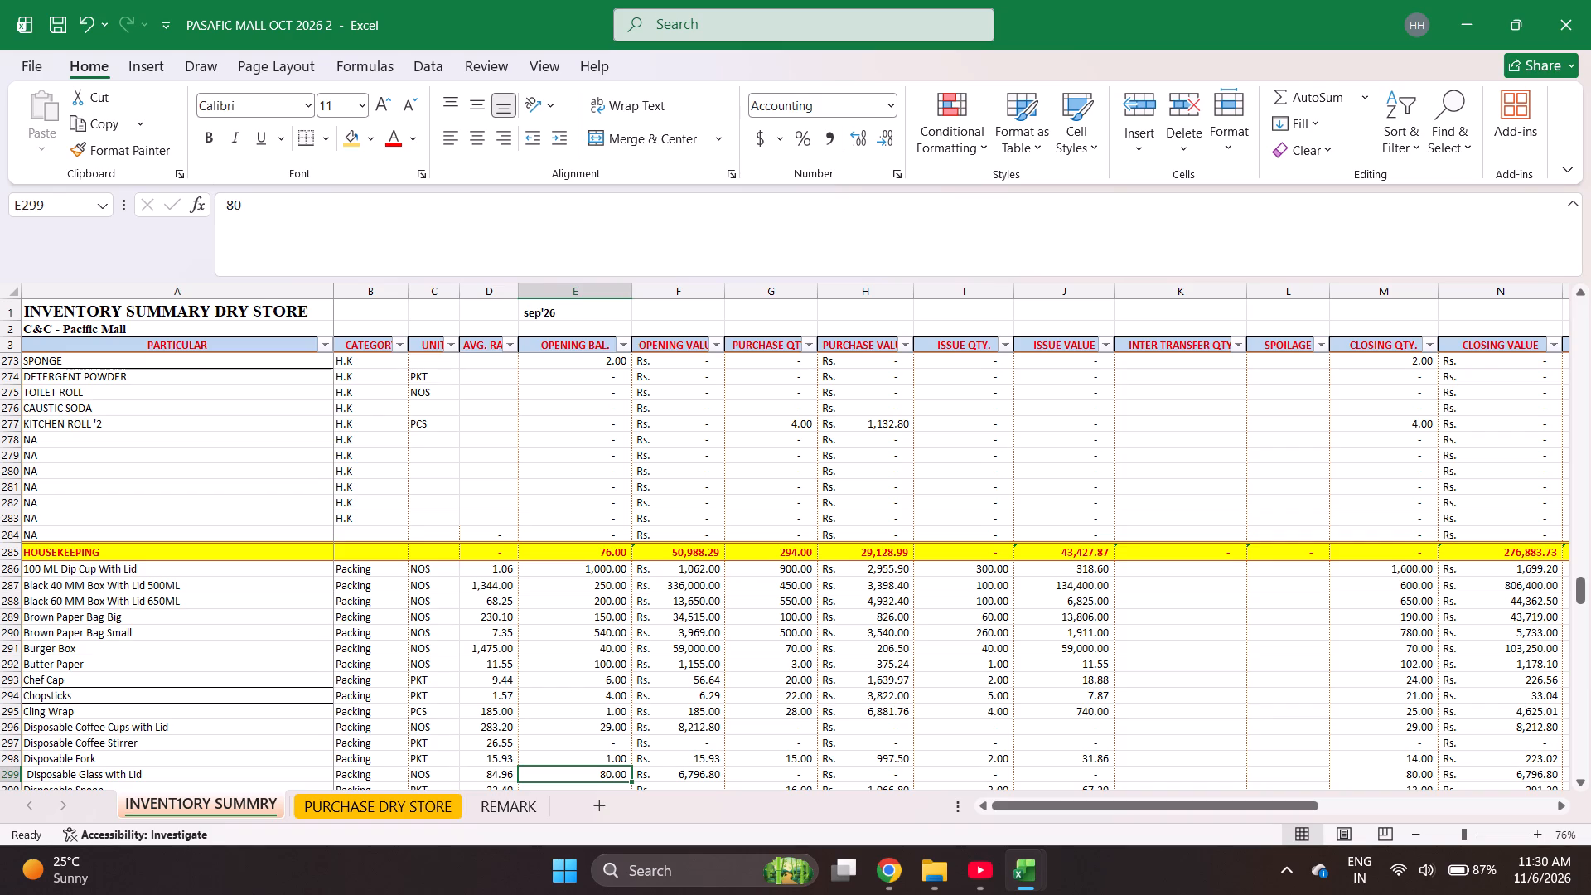
{"action": "key", "text": "1"}
{"action": "key", "text": "Escape"}
Enter opening balances of 17 for Gun Skewer 3.5 Inch, 25 for Meal Tray with Lid and 2 for Packing Roll, skipping Disposable Spoon and Hand Gloves.
{"action": "key", "text": "Return"}
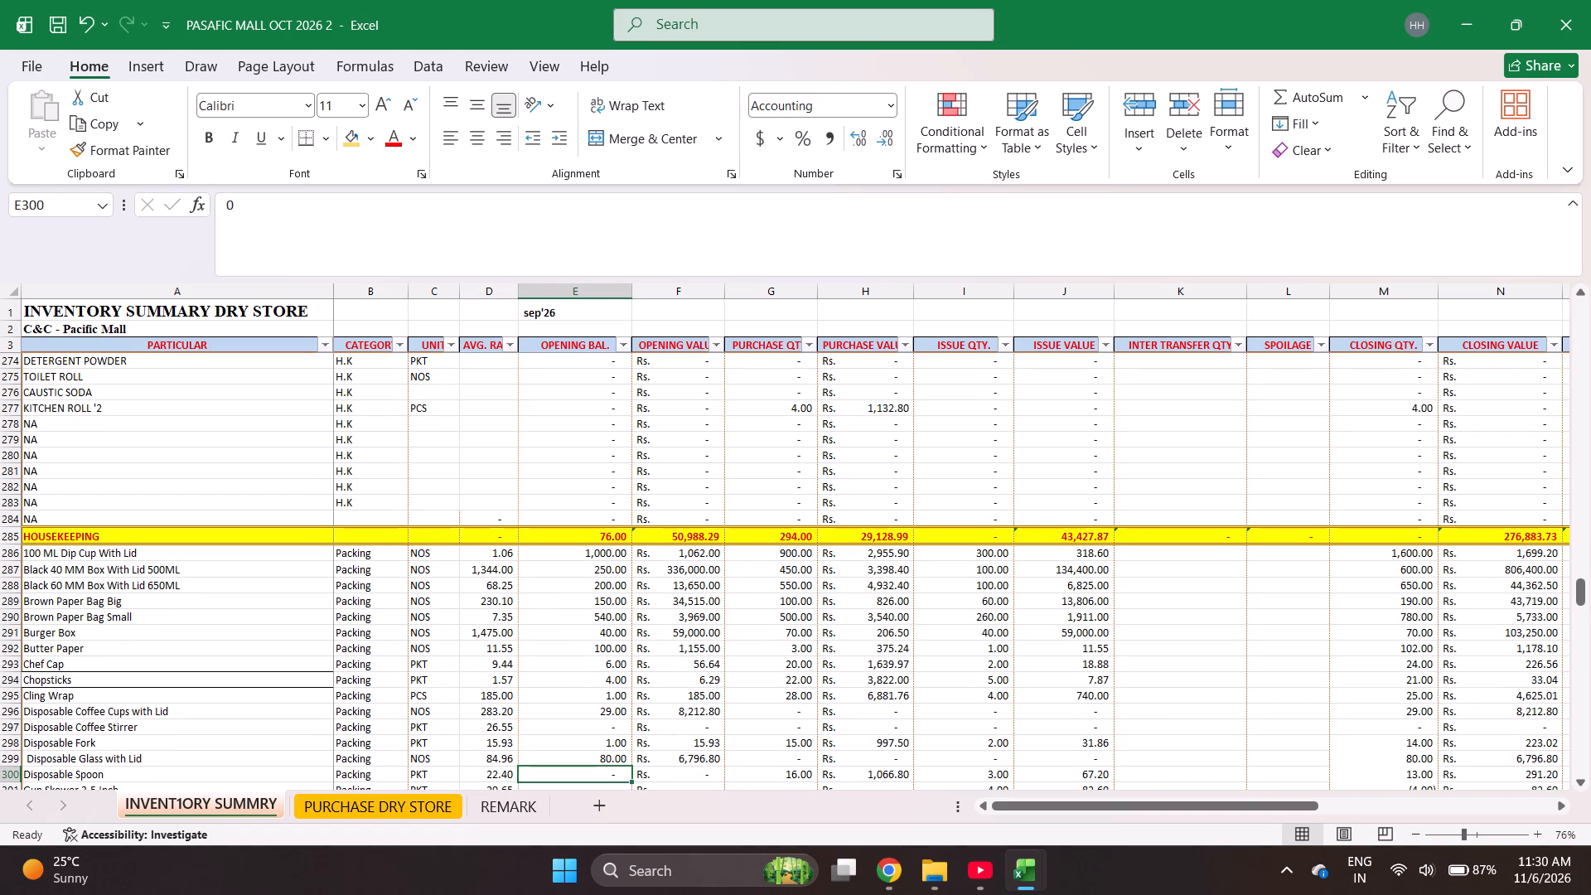
{"action": "key", "text": "Return"}
{"action": "type", "text": "17"}
{"action": "key", "text": "Return"}
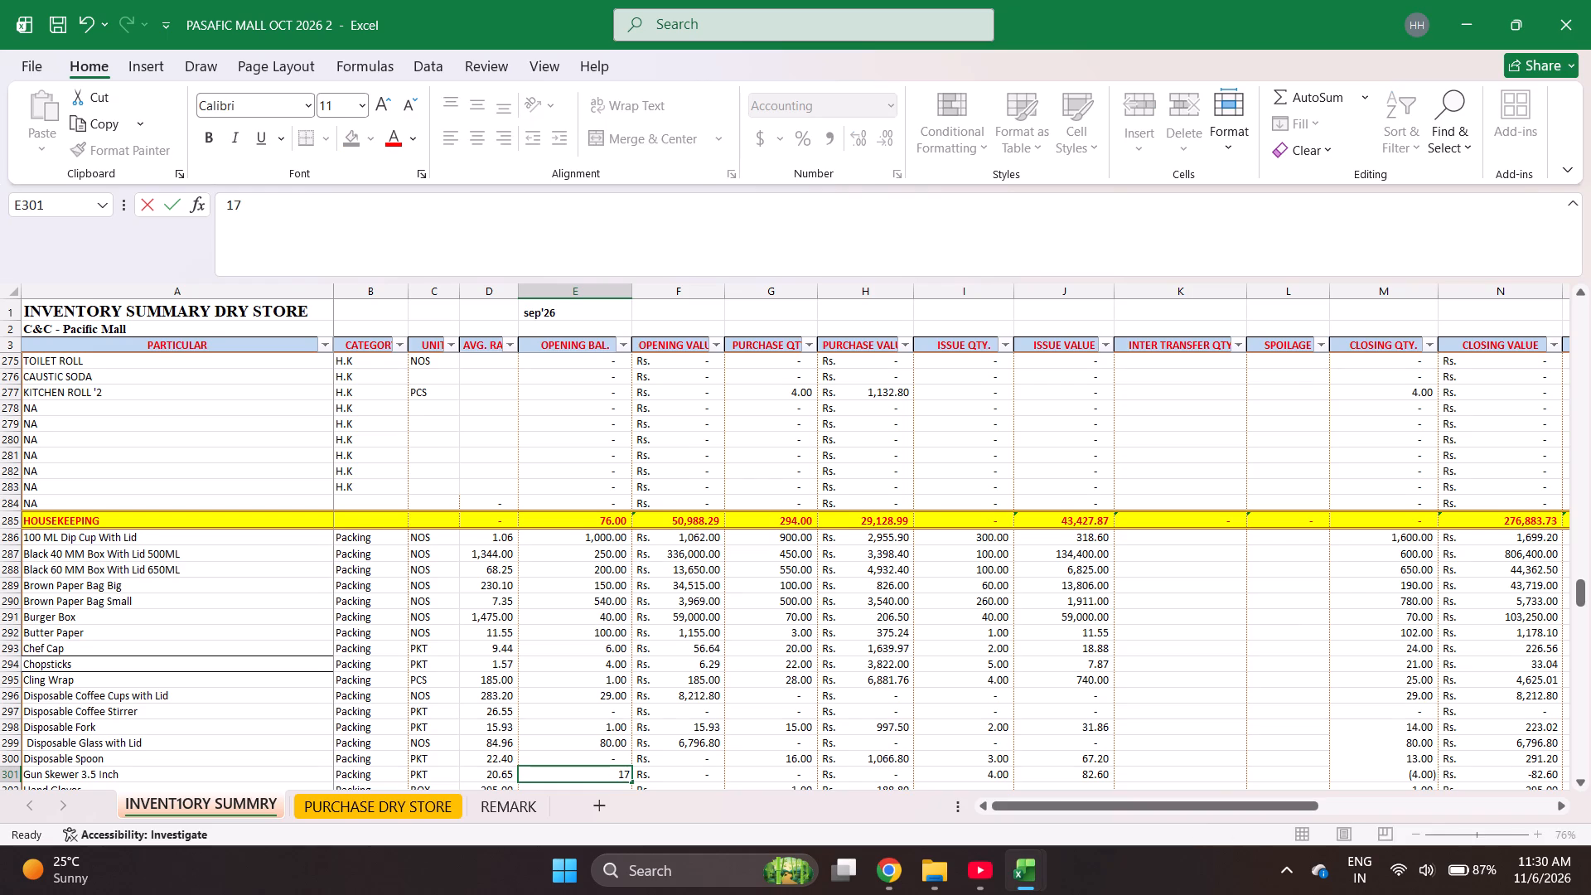
{"action": "key", "text": "Return"}
{"action": "type", "text": "25"}
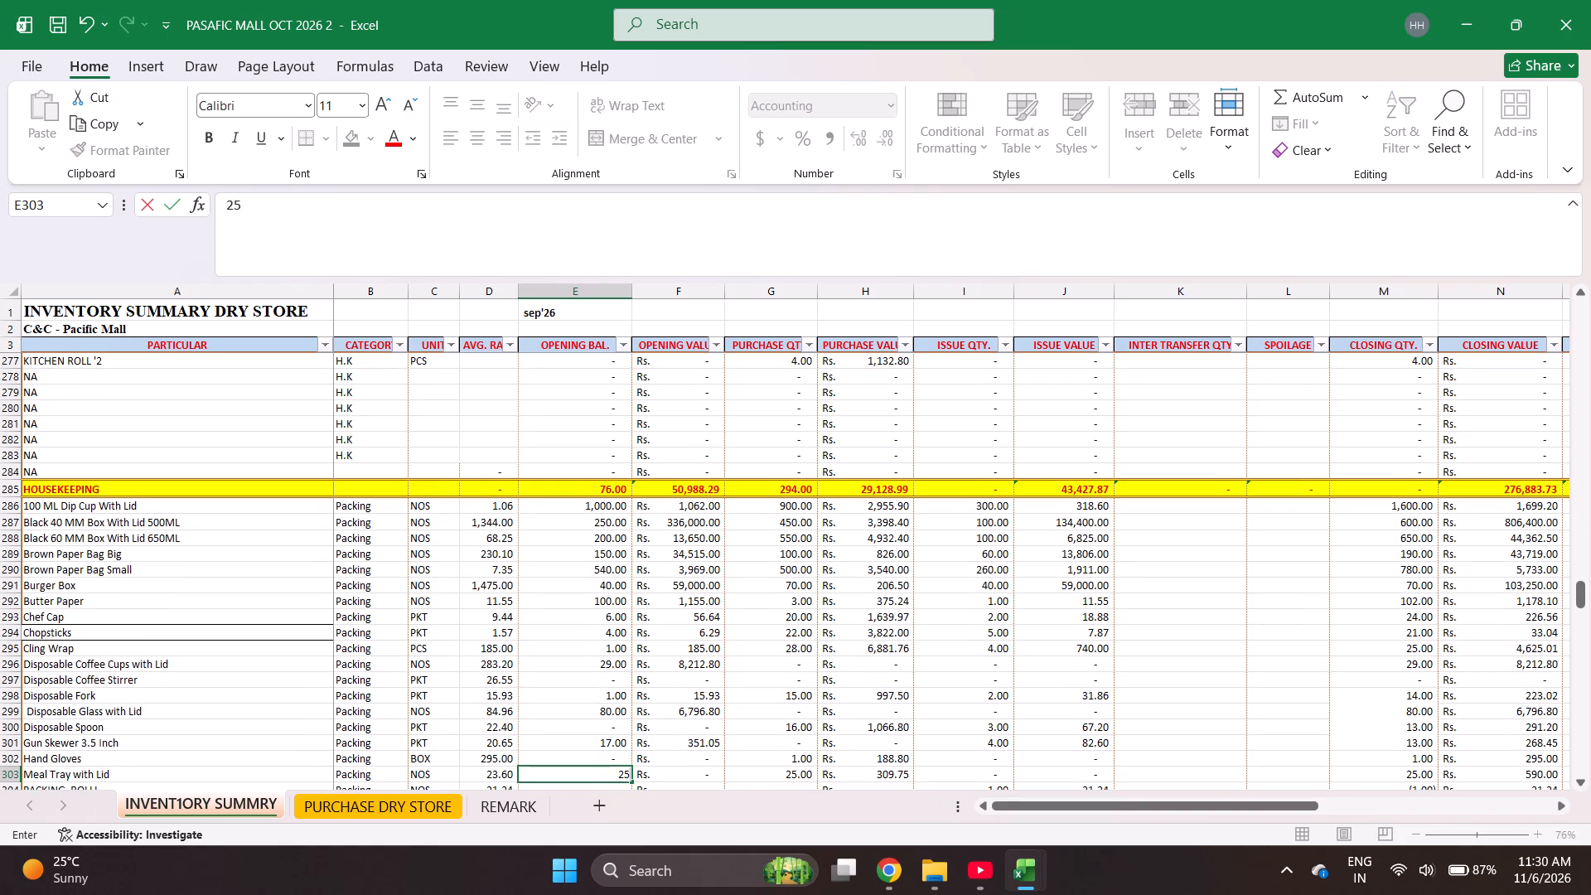
{"action": "key", "text": "Return"}
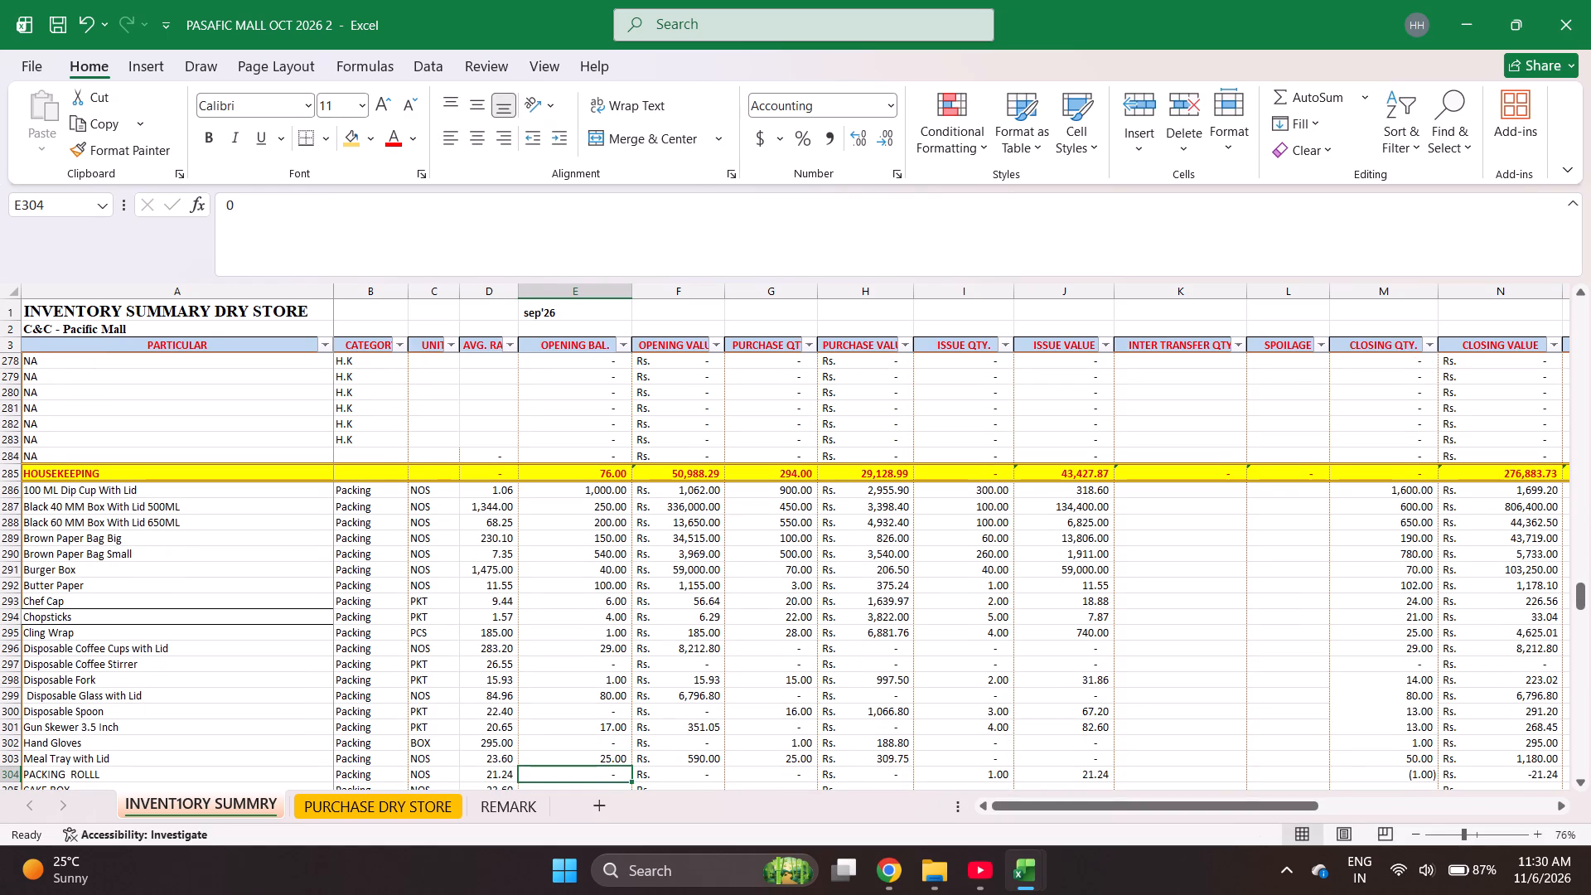
{"action": "key", "text": "2"}
{"action": "key", "text": "Return"}
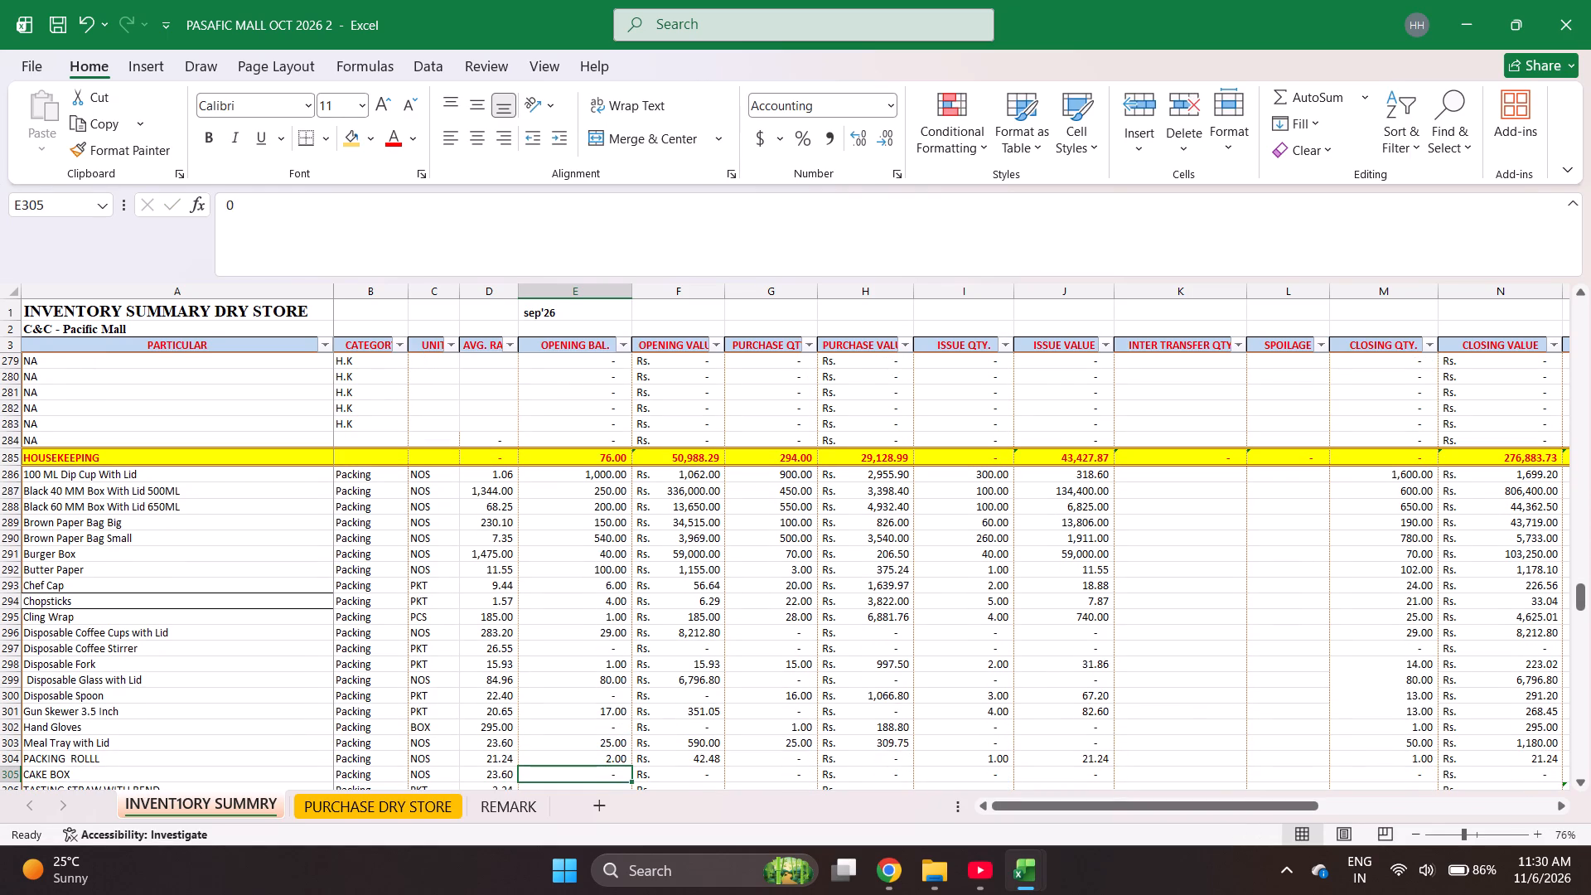
Enter opening balances of 270 for Paper Napkins and 2 for Paper Straw, skipping Cake Box, Tasting Straw and Paper Roll.
{"action": "key", "text": "Return"}
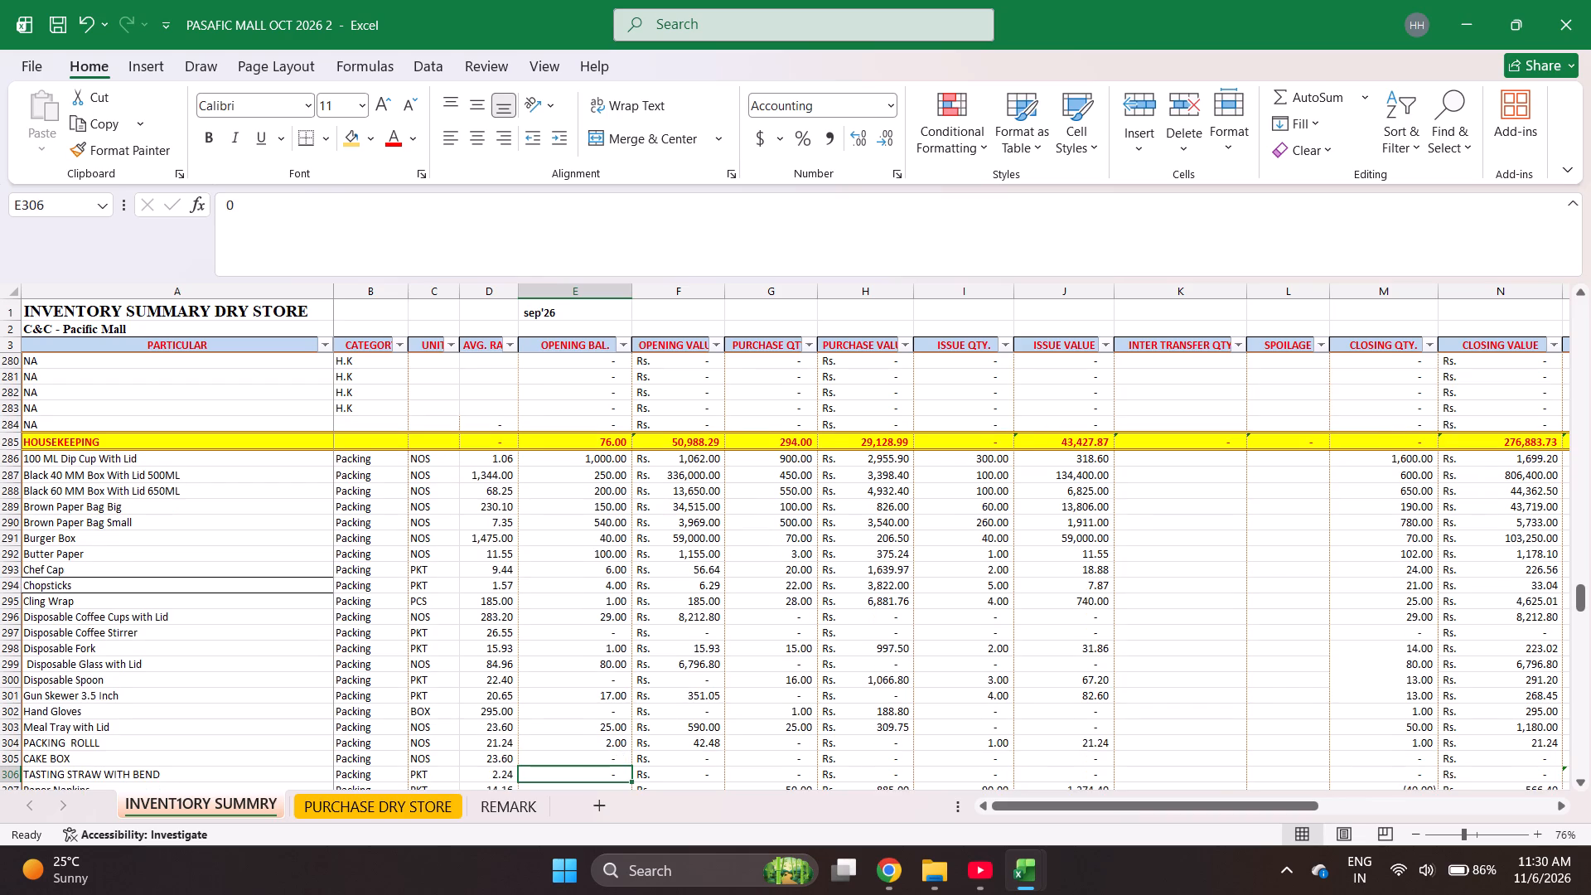
{"action": "key", "text": "Return"}
{"action": "type", "text": "270"}
{"action": "key", "text": "Return"}
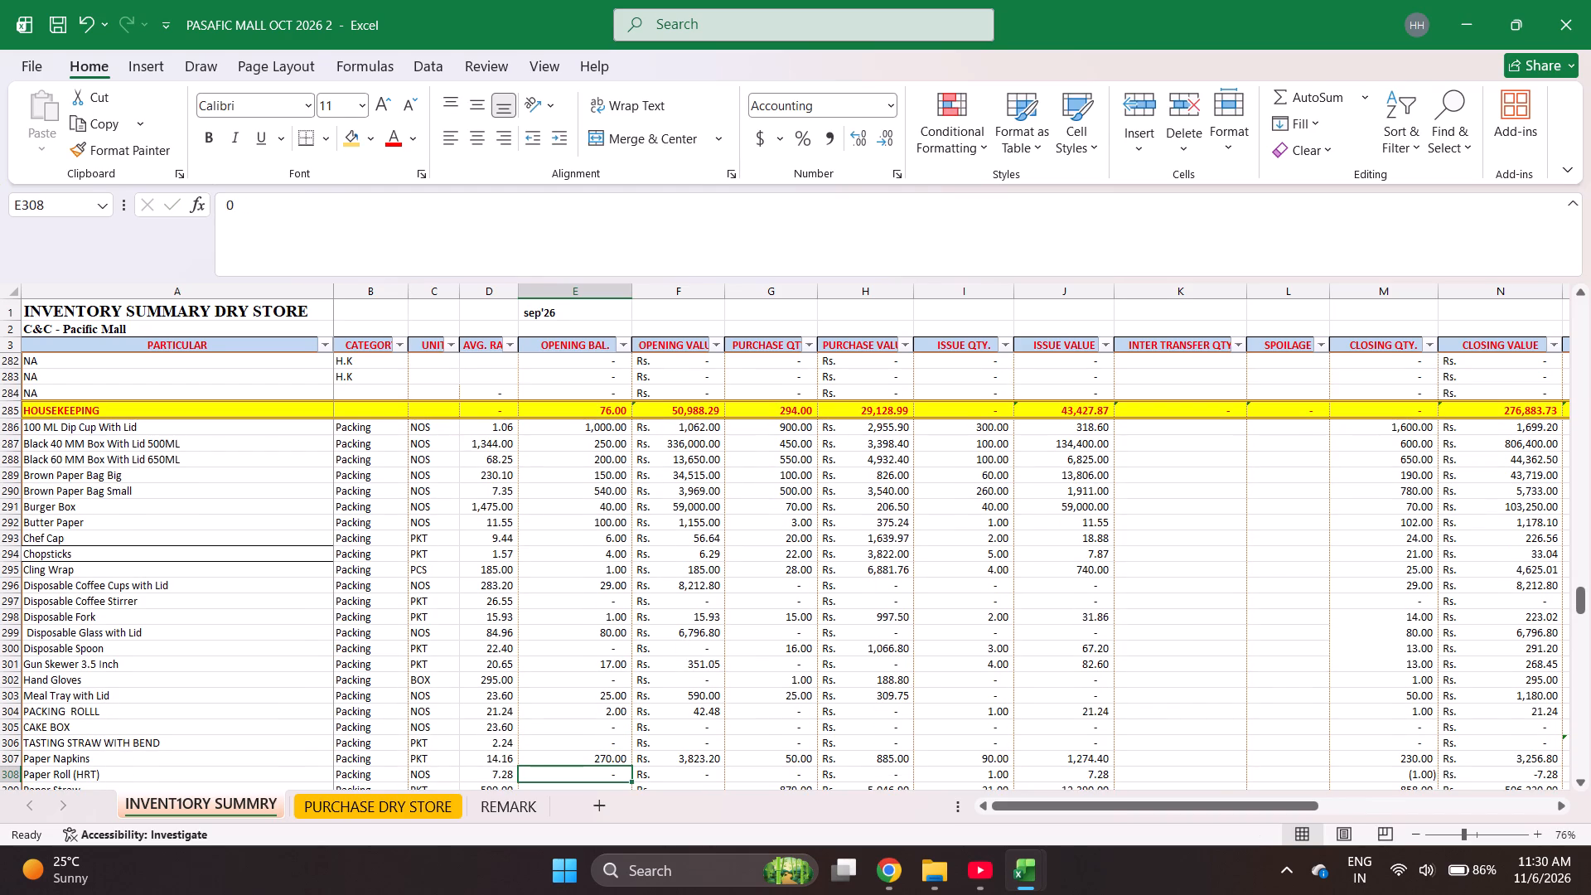
{"action": "key", "text": "Return"}
{"action": "key", "text": "2"}
{"action": "key", "text": "Return"}
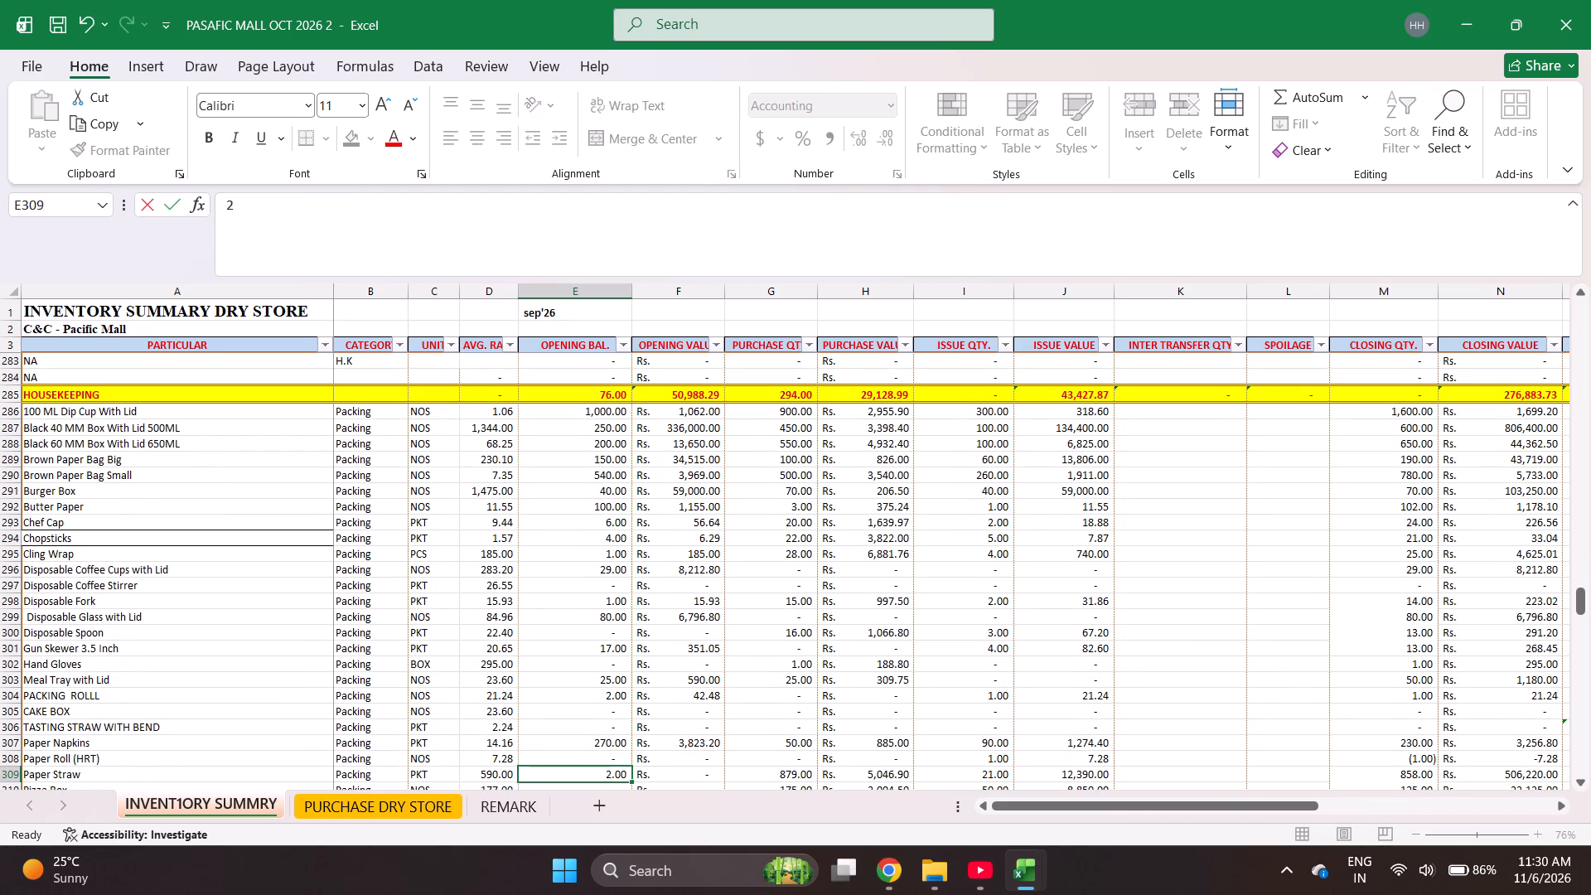
Skipping Pizza Box, enter opening balances of 7 for Satay Sticks, 210 for Silver Container Big and 123 for Silver Container Small.
{"action": "key", "text": "Return"}
{"action": "key", "text": "7"}
{"action": "key", "text": "Return"}
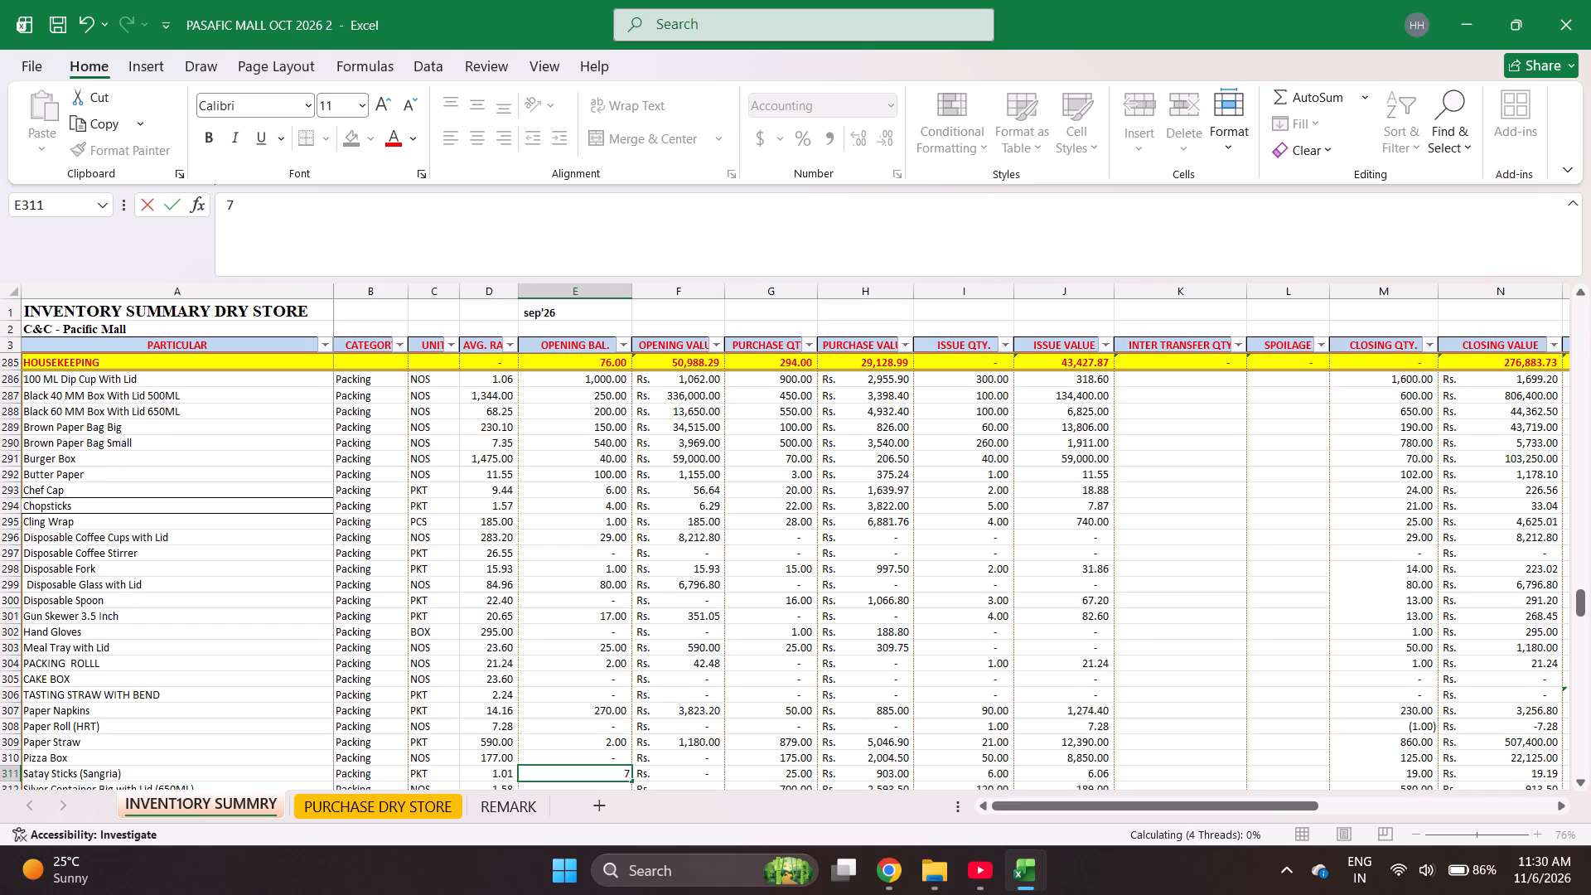
{"action": "type", "text": "210"}
{"action": "key", "text": "Return"}
{"action": "type", "text": "123"}
{"action": "key", "text": "Return"}
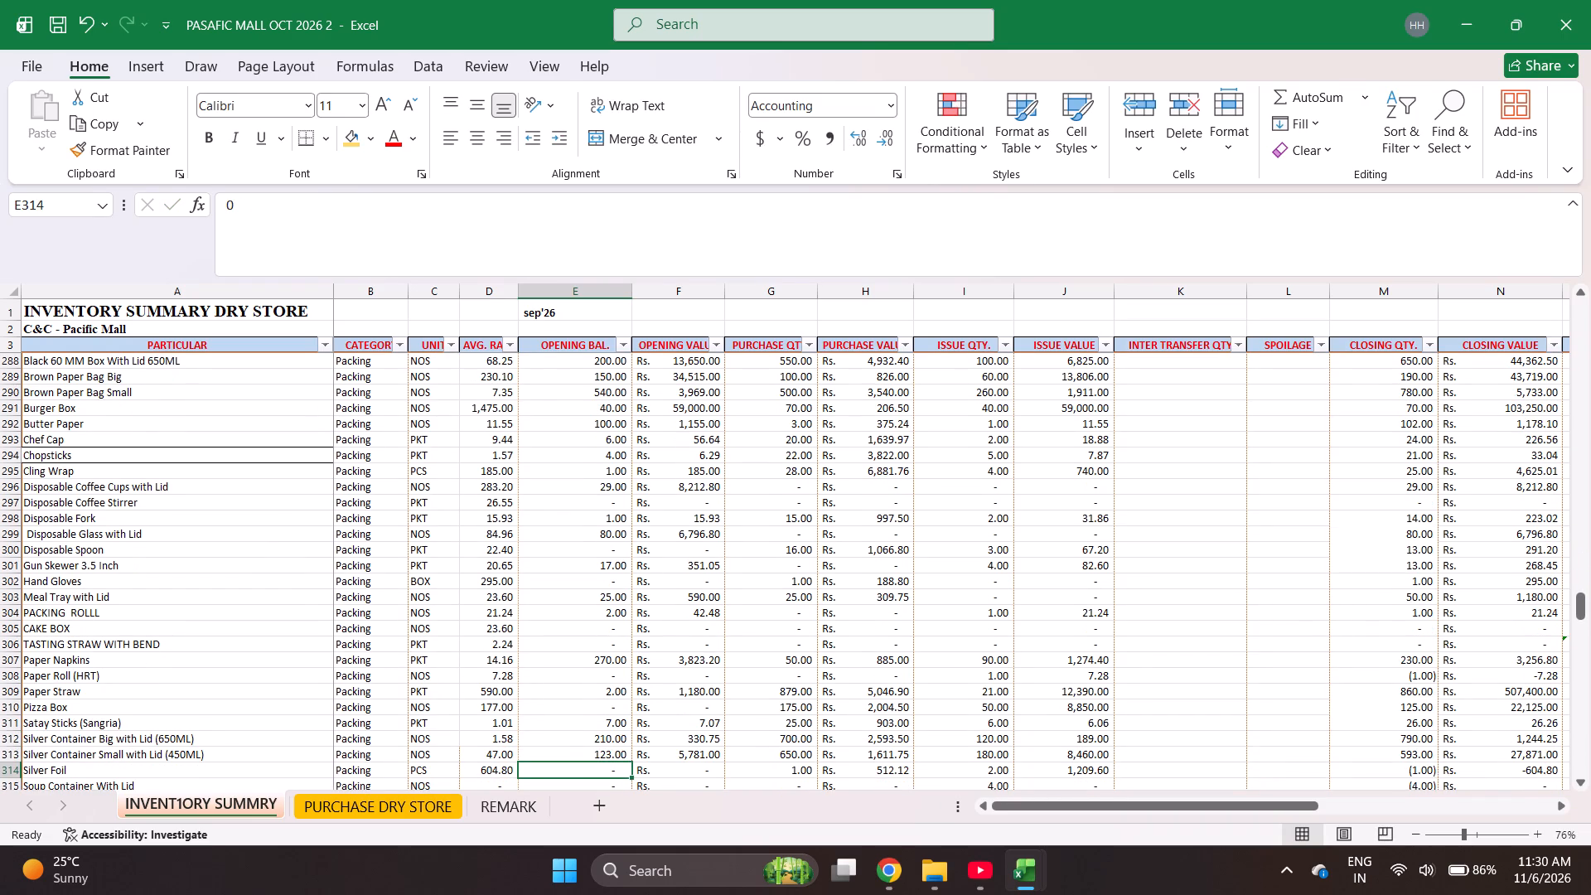
Enter opening balances of 4 for Silver Foil, 15 for Soup Container With Lid and 8.5 for White Carry Bag Big/Nylon, skipping Tooth Pick.
{"action": "key", "text": "4"}
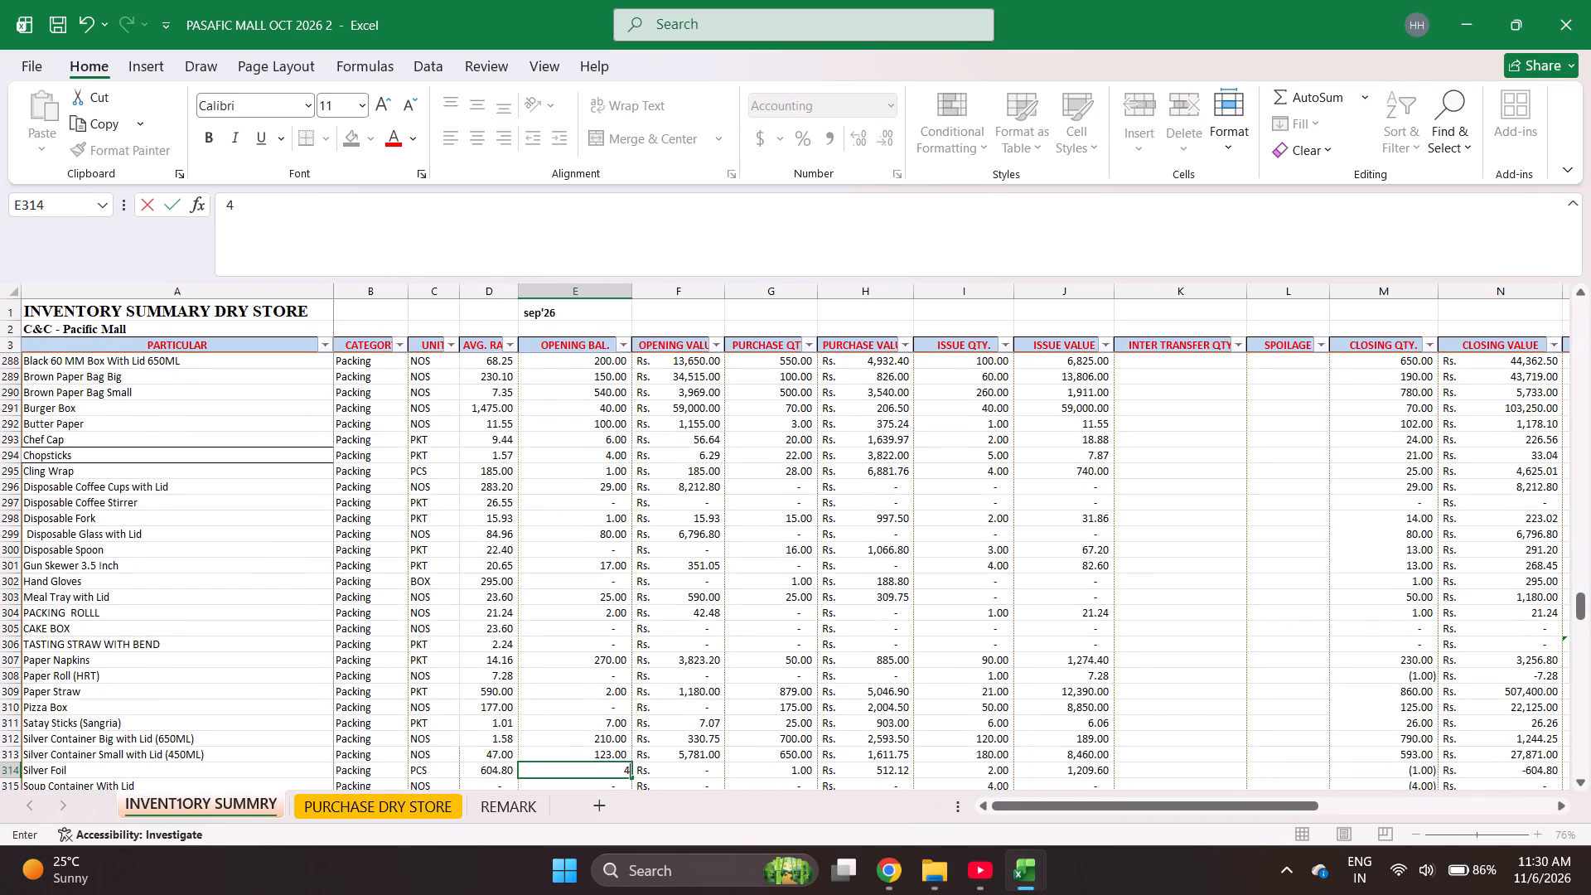
{"action": "key", "text": "Return"}
{"action": "type", "text": "15"}
{"action": "key", "text": "Return"}
{"action": "key", "text": "Return"}
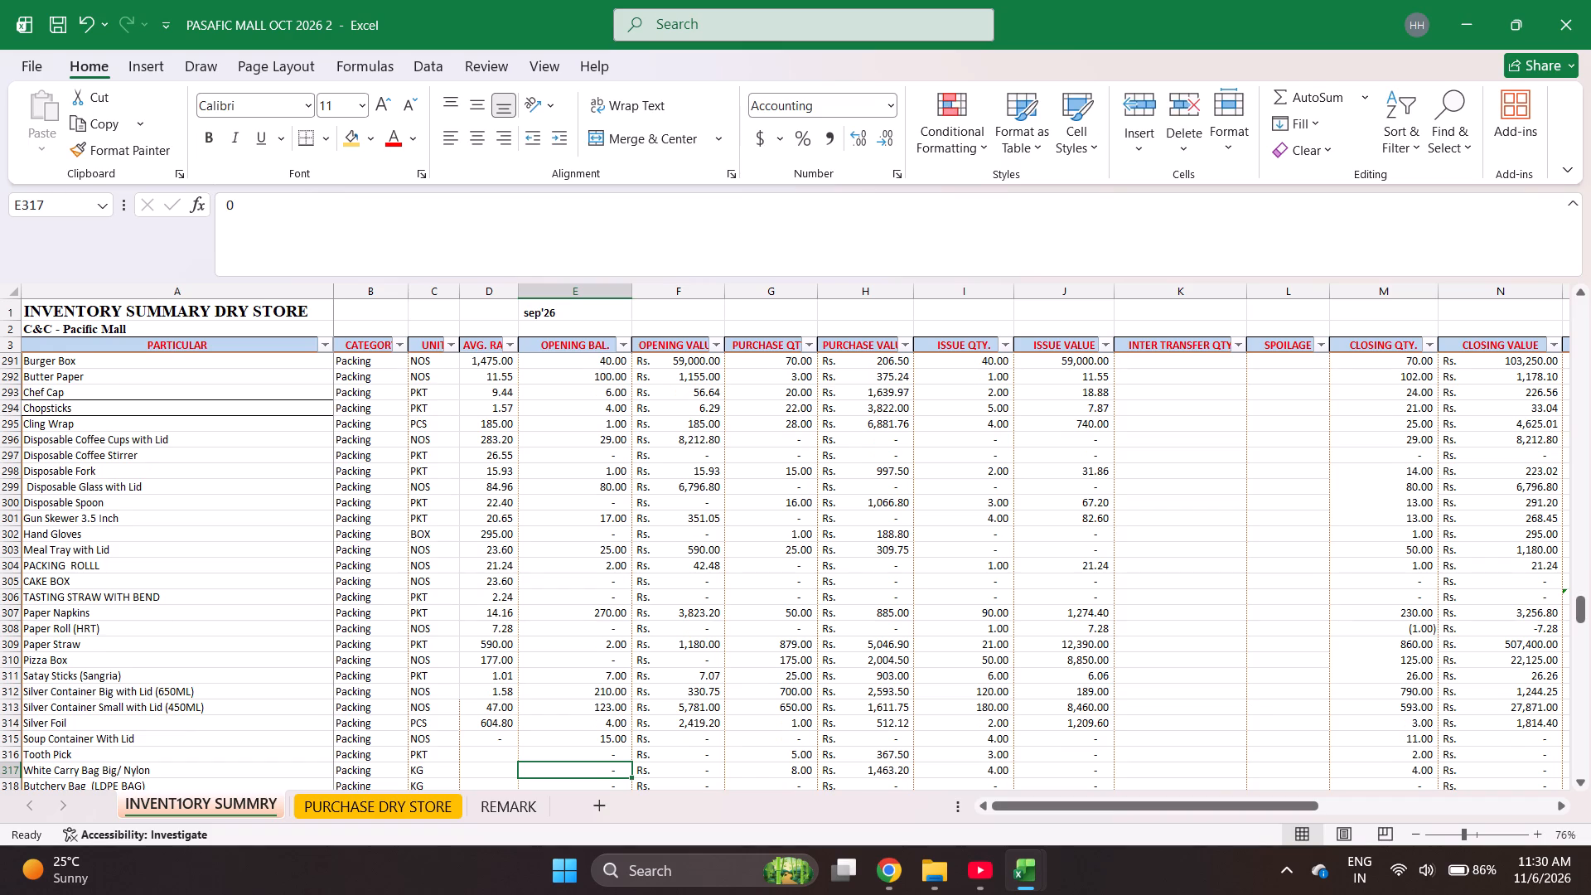
{"action": "type", "text": "8.5"}
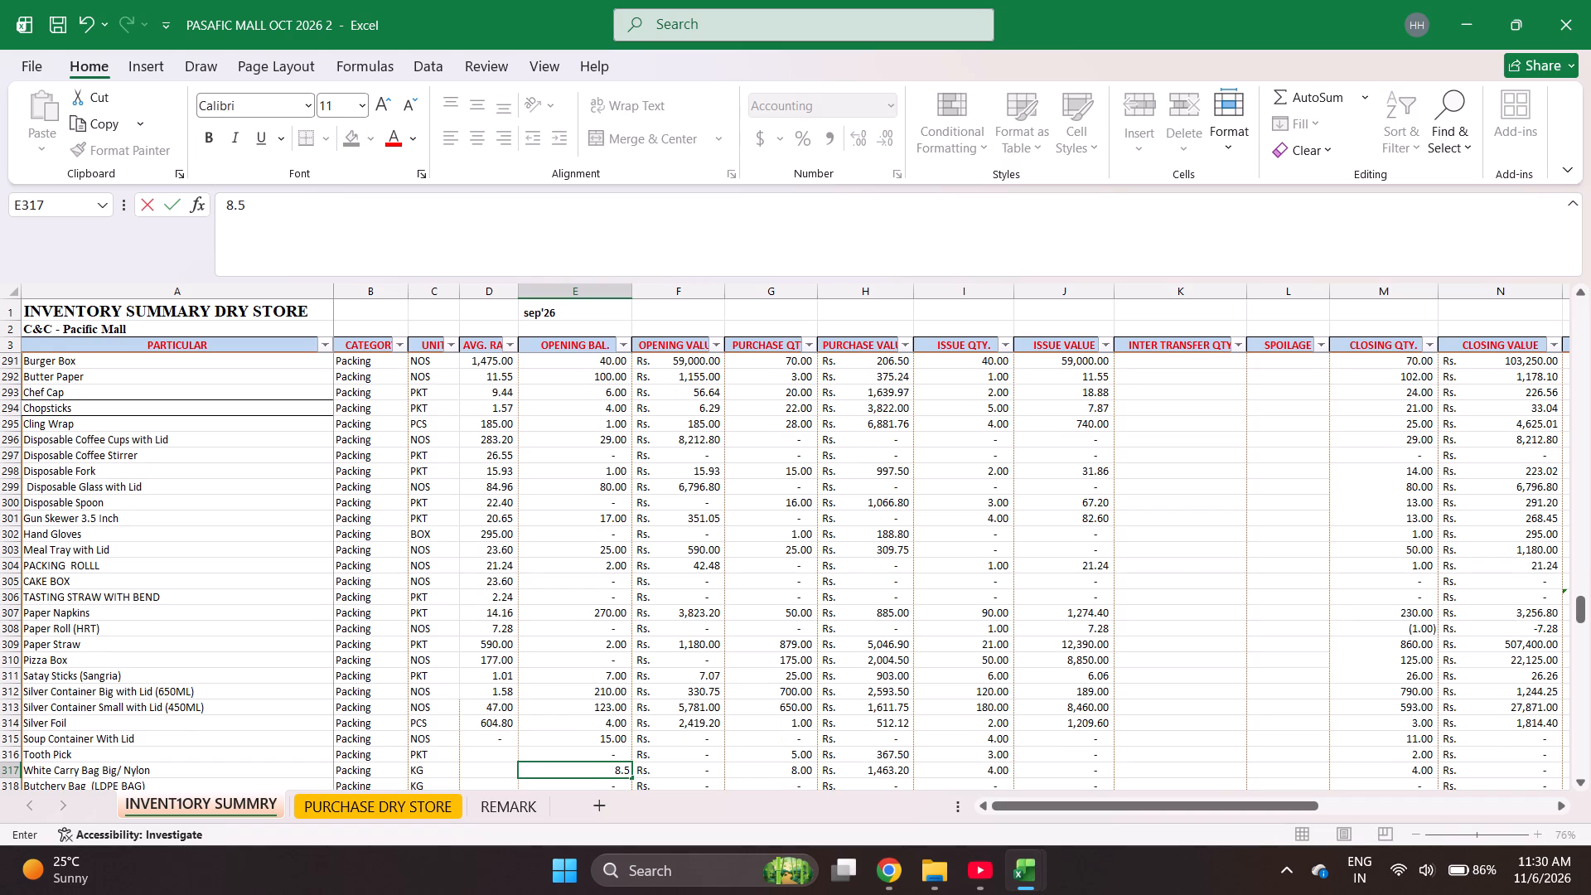
{"action": "key", "text": "Return"}
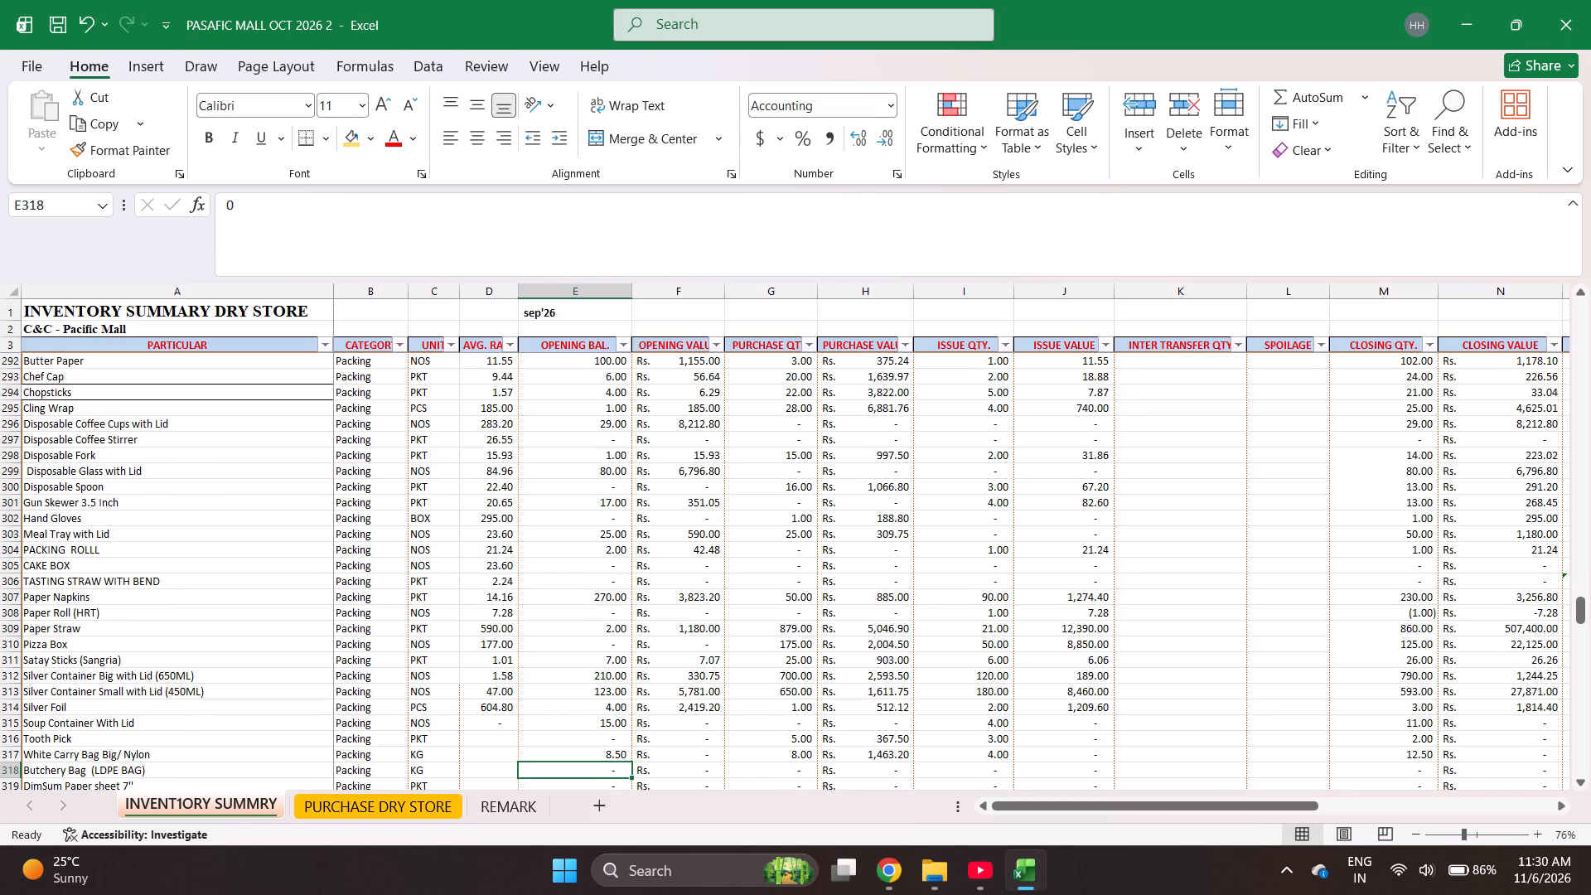
Search the inventory summary sheet for GLASS and go through the matching items.
{"action": "key", "text": "ctrl+f"}
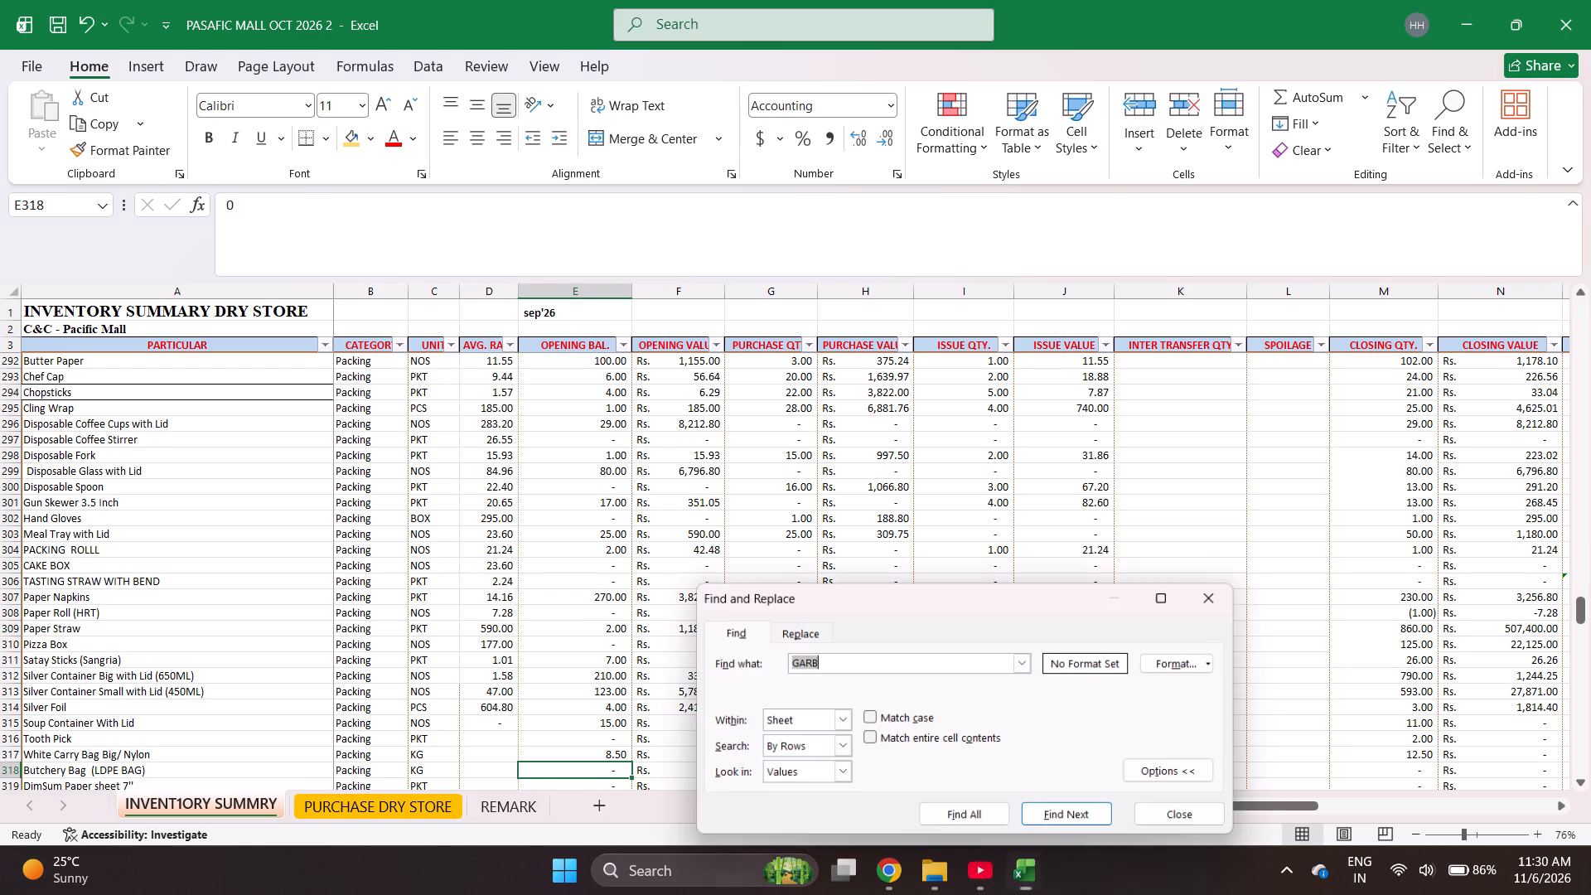
{"action": "type", "text": "GLASS"}
{"action": "key", "text": "Return"}
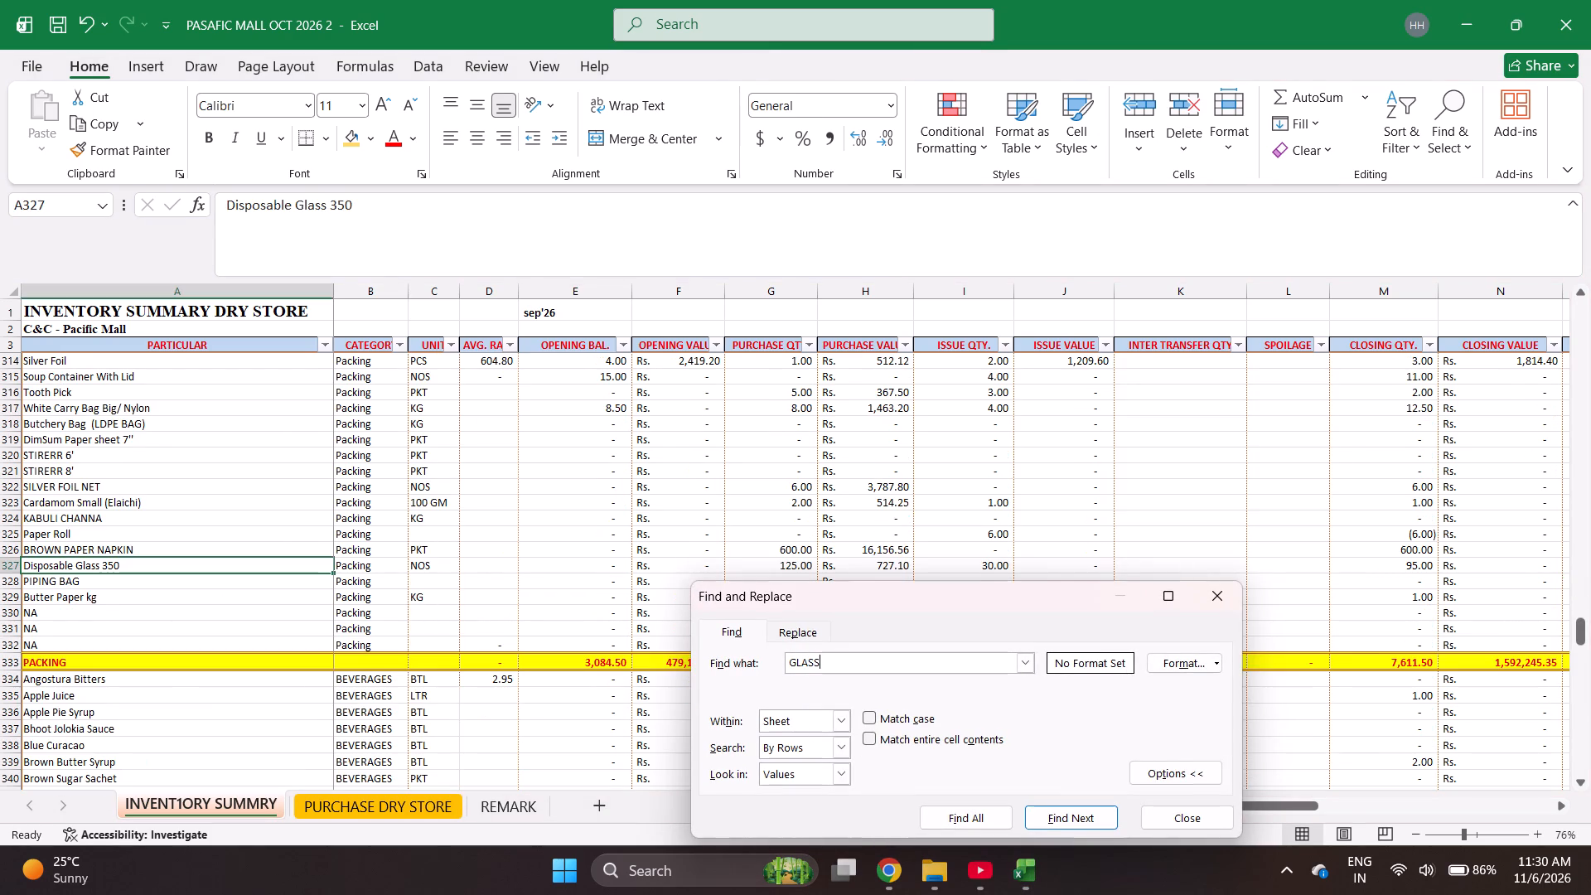
{"action": "key", "text": "Escape"}
{"action": "key", "text": "ctrl+f"}
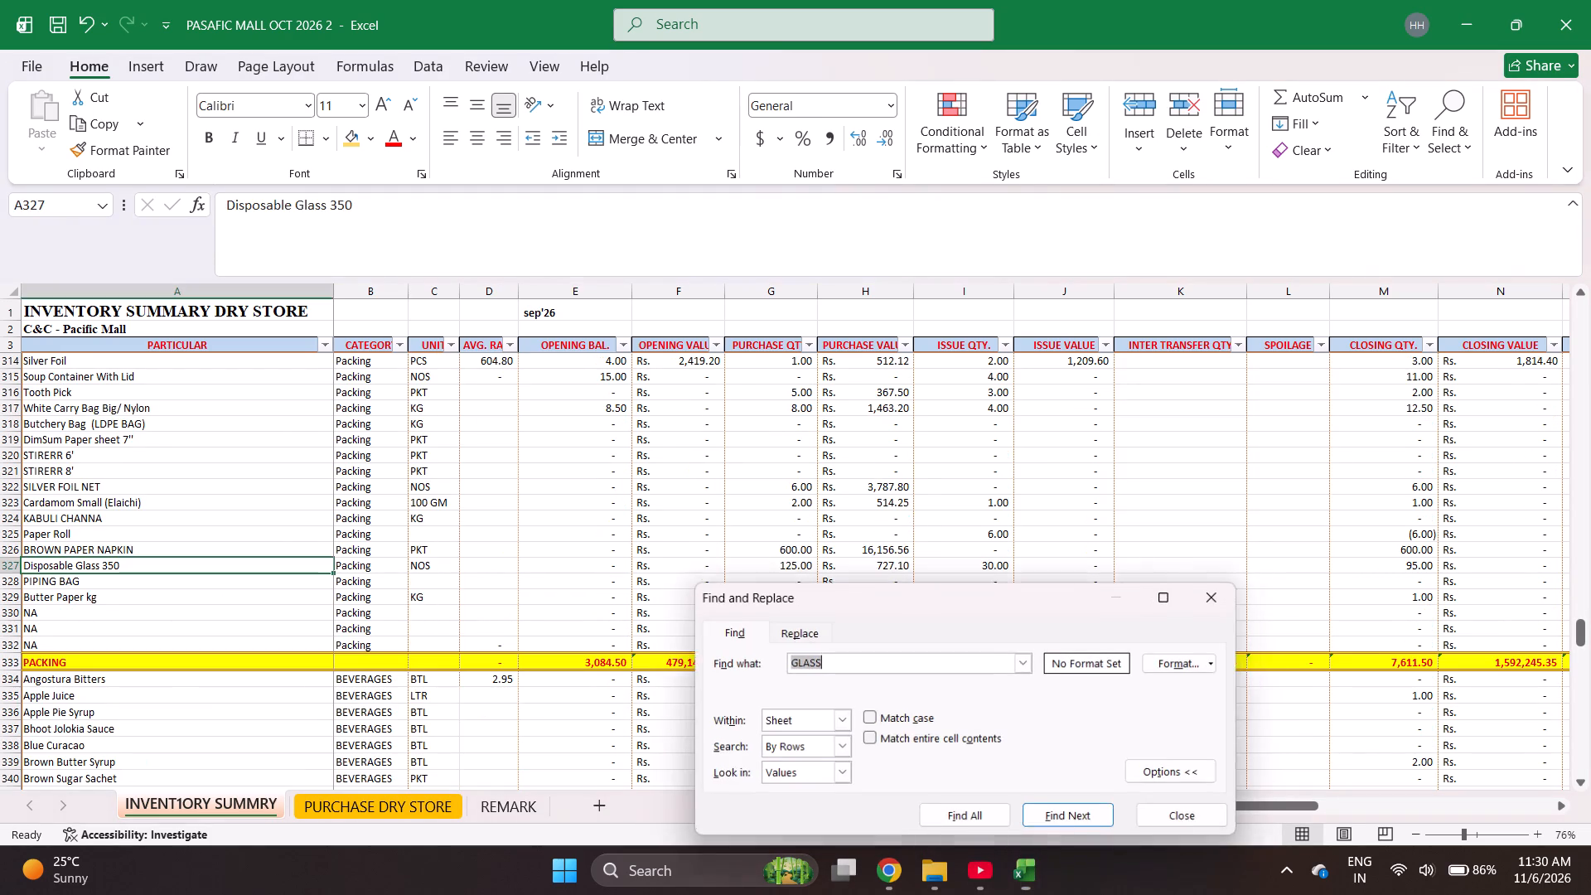
{"action": "key", "text": "Return"}
{"action": "key", "text": "Return"}
{"action": "key", "text": "Return"}
{"action": "key", "text": "Return"}
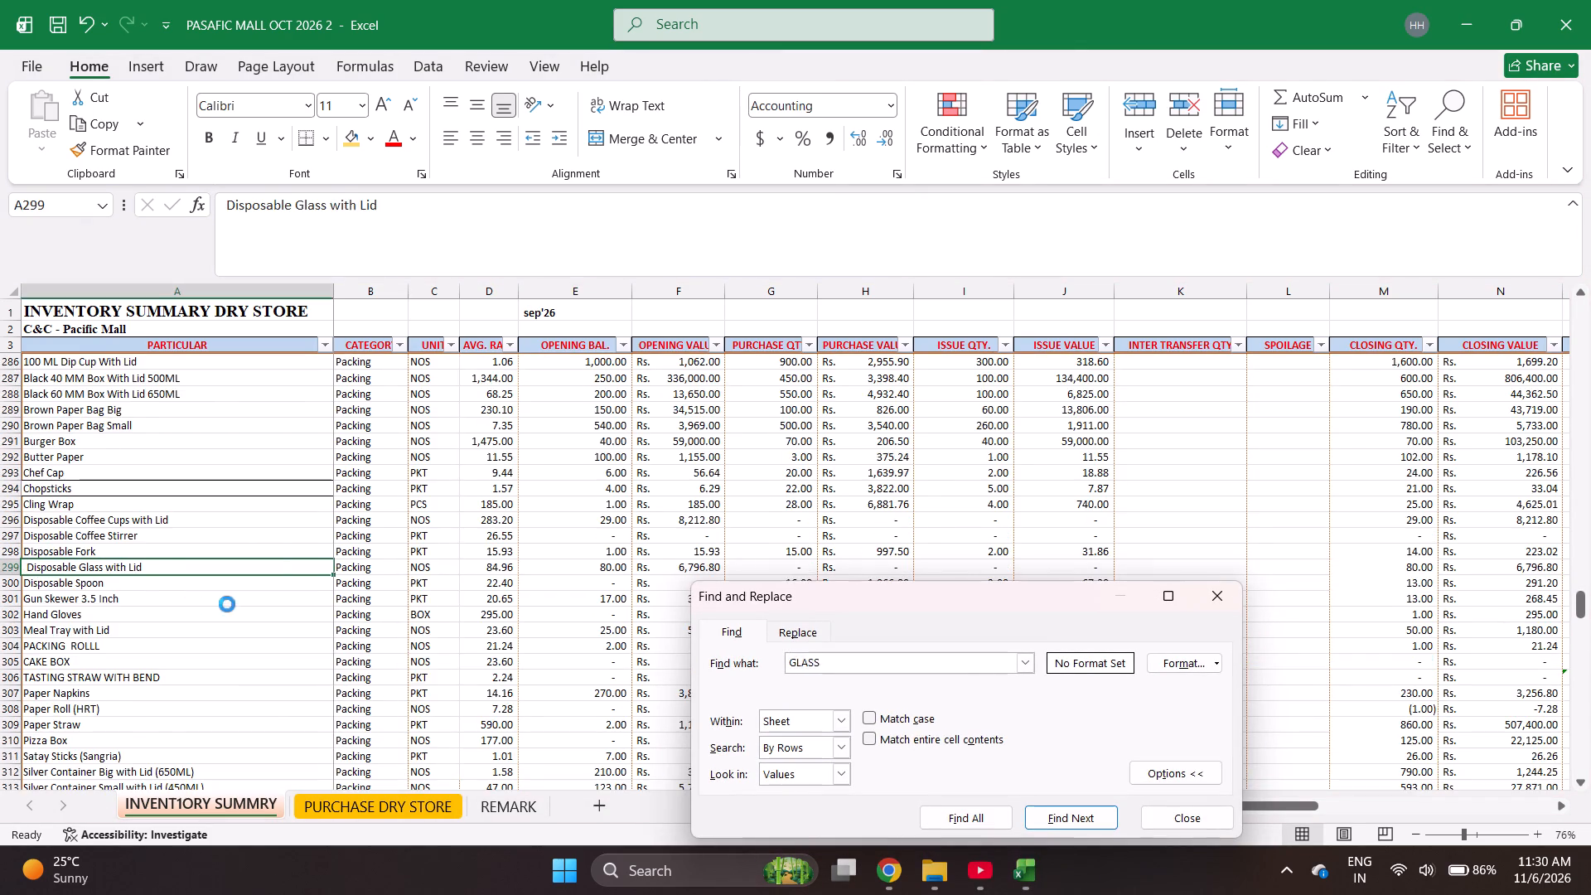
{"action": "key", "text": "Escape"}
Enter GLASS CLEANER as the item name in the first NA row at the end of the Packing section.
{"action": "key", "text": "Down"}
{"action": "key", "text": "Down"}
{"action": "key", "text": "Down"}
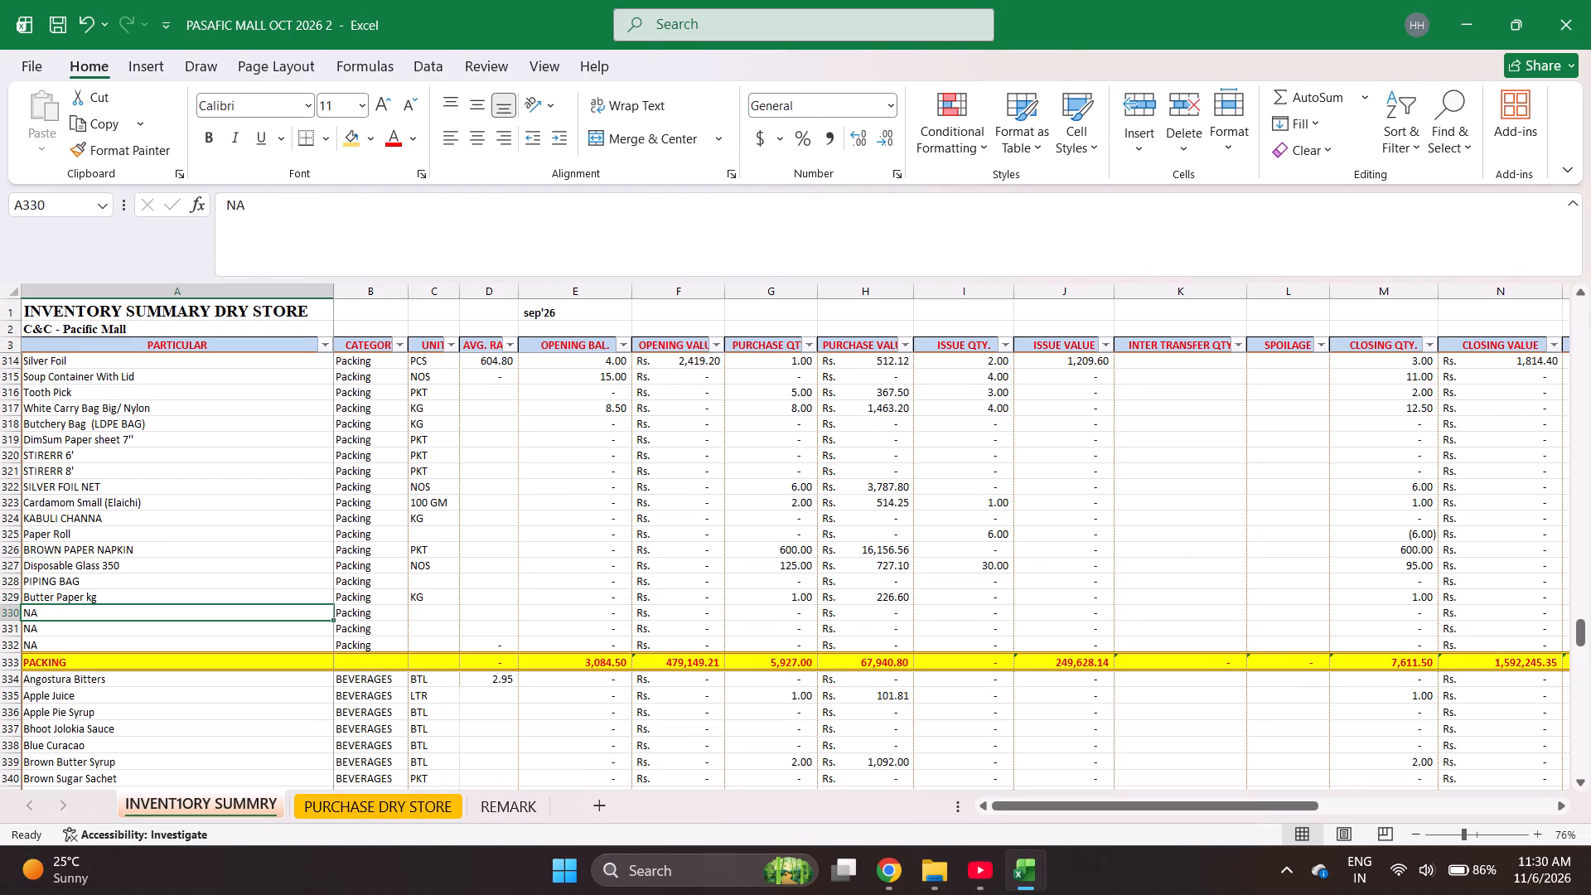
{"action": "key", "text": "g"}
{"action": "type", "text": "LASS"}
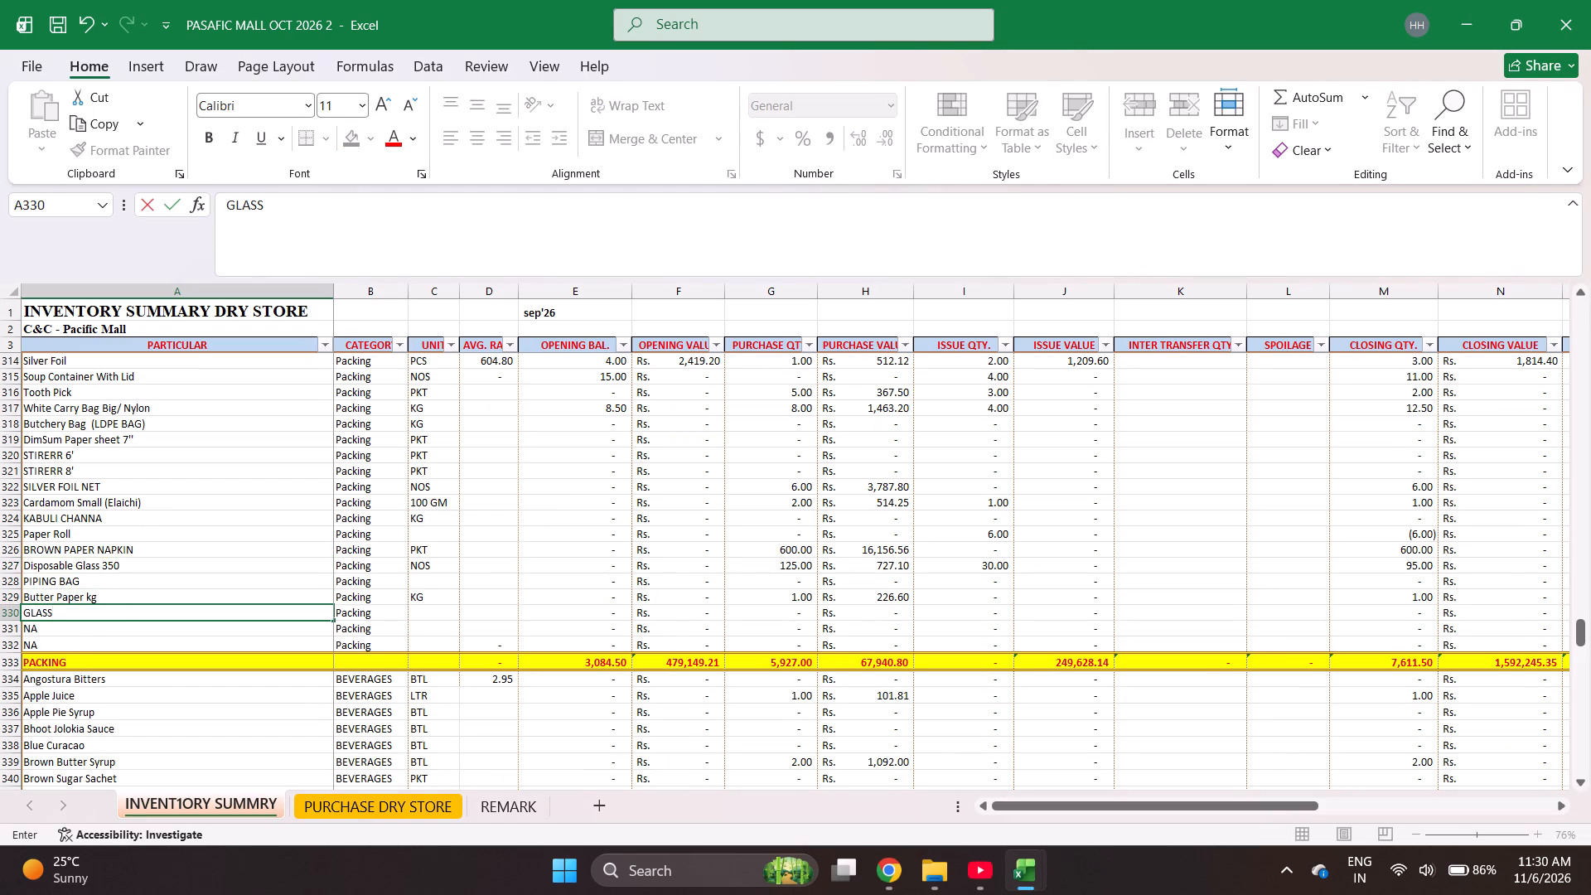
{"action": "key", "text": "space"}
{"action": "type", "text": "CLEANER"}
{"action": "key", "text": "Right"}
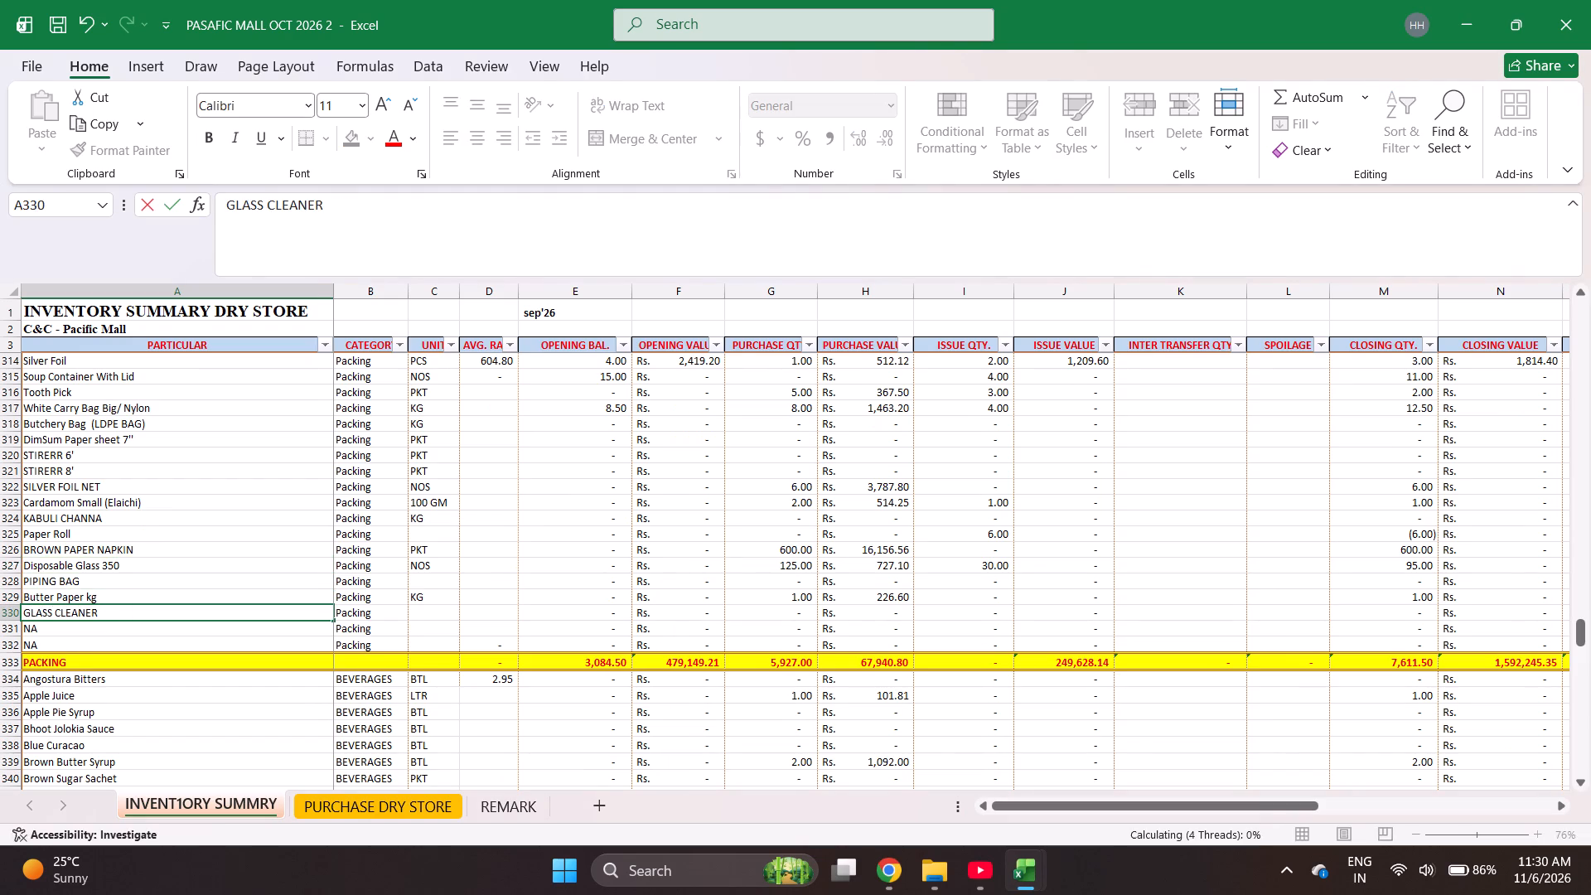
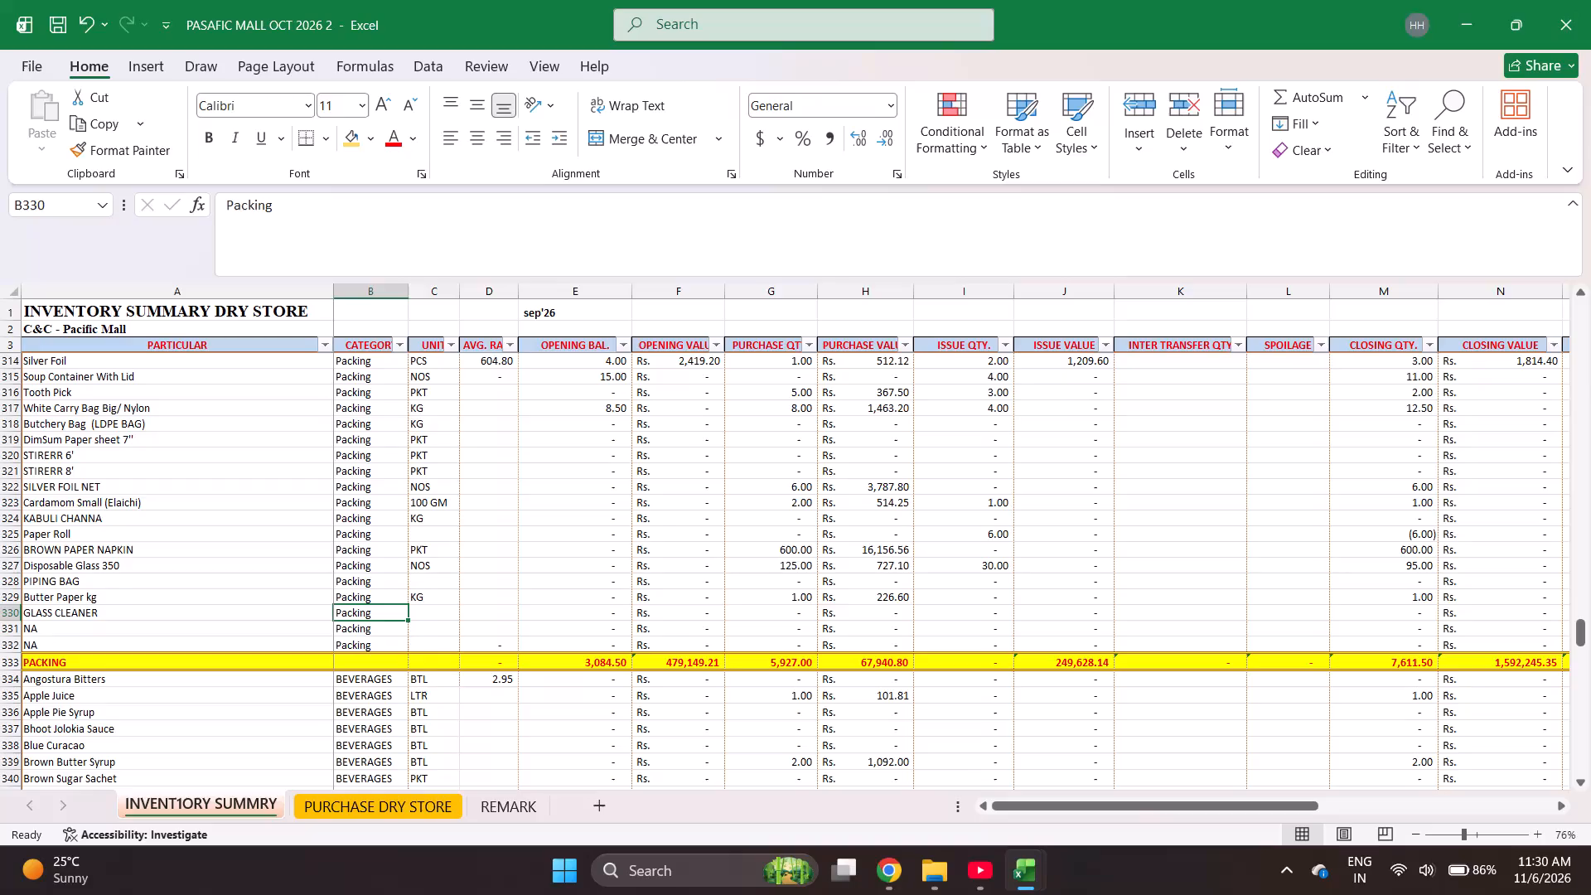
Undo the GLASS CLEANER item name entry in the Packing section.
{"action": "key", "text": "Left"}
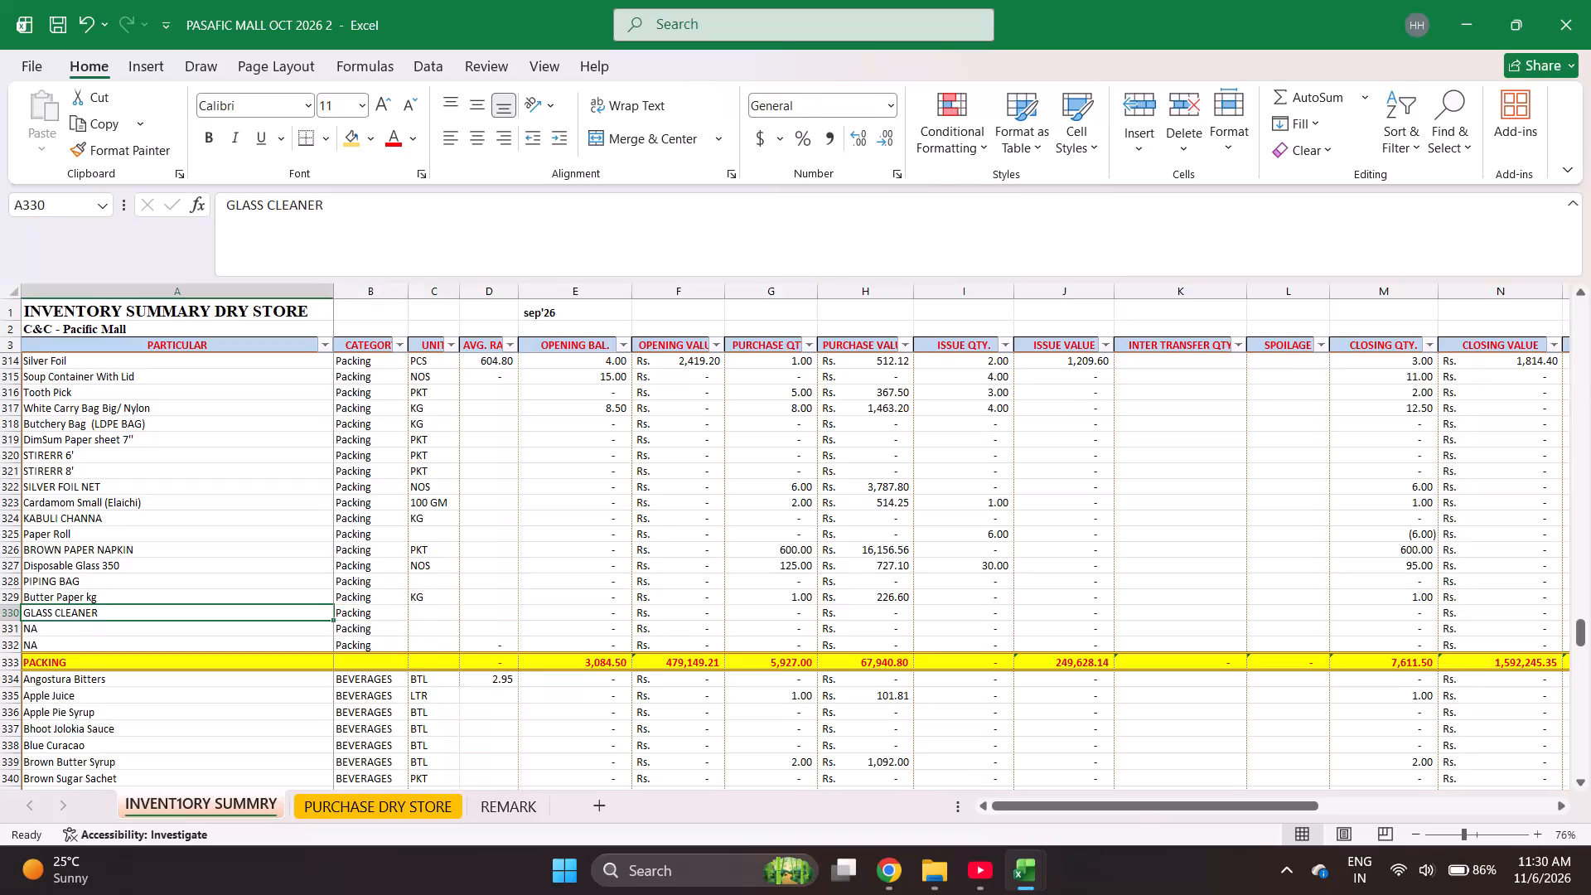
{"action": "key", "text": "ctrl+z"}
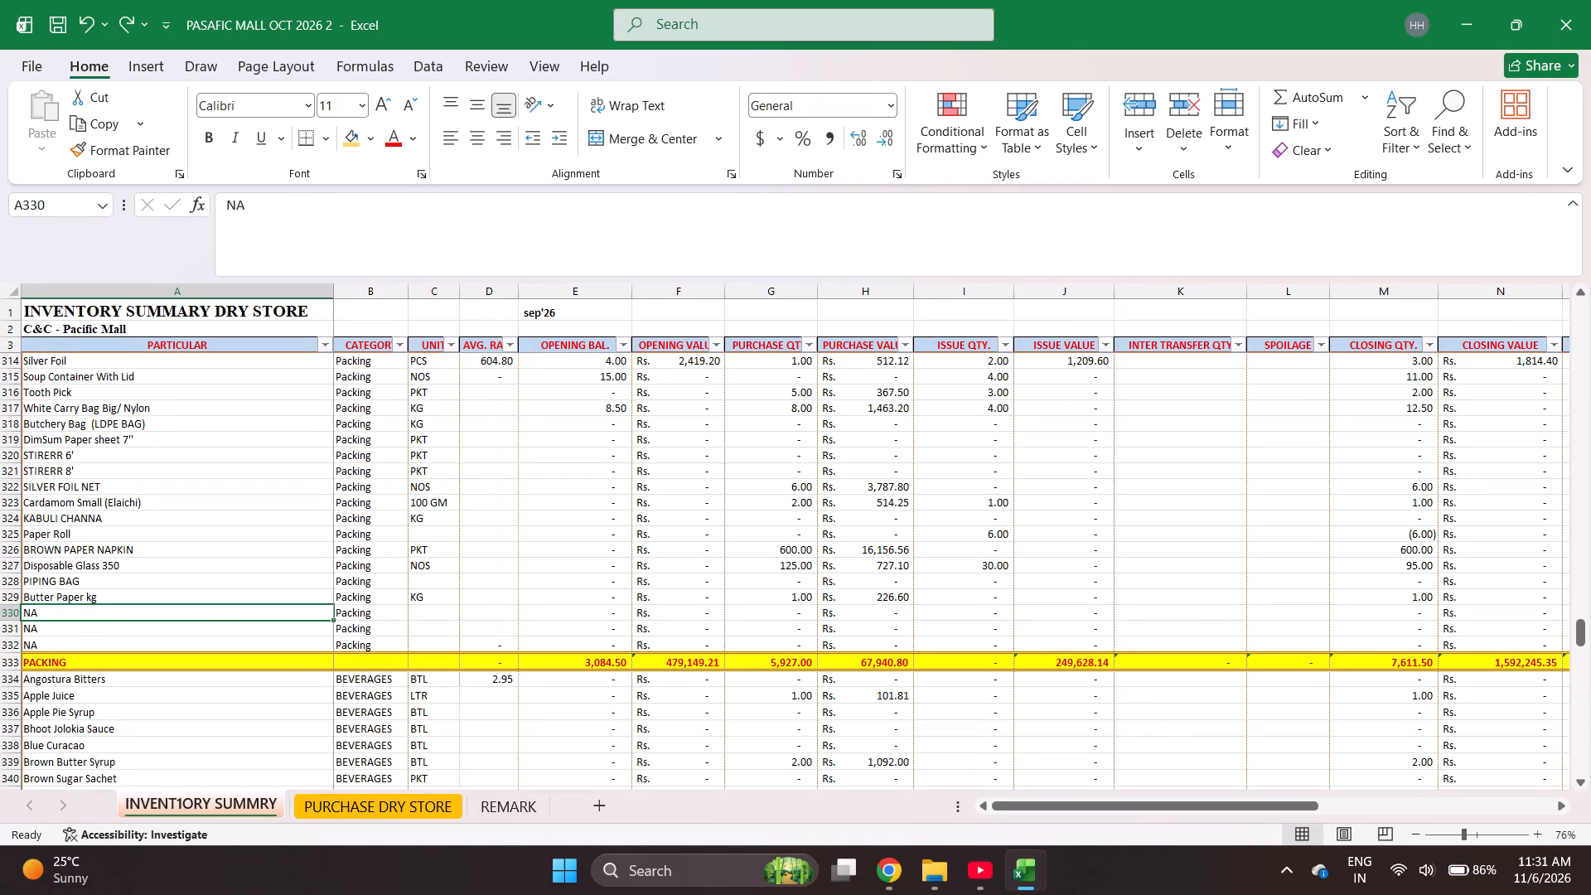
Move the item name KITCHEN ROLL '2 from the Housekeeping section to the first NA row of the Packing section.
{"action": "key", "text": "Page_Up"}
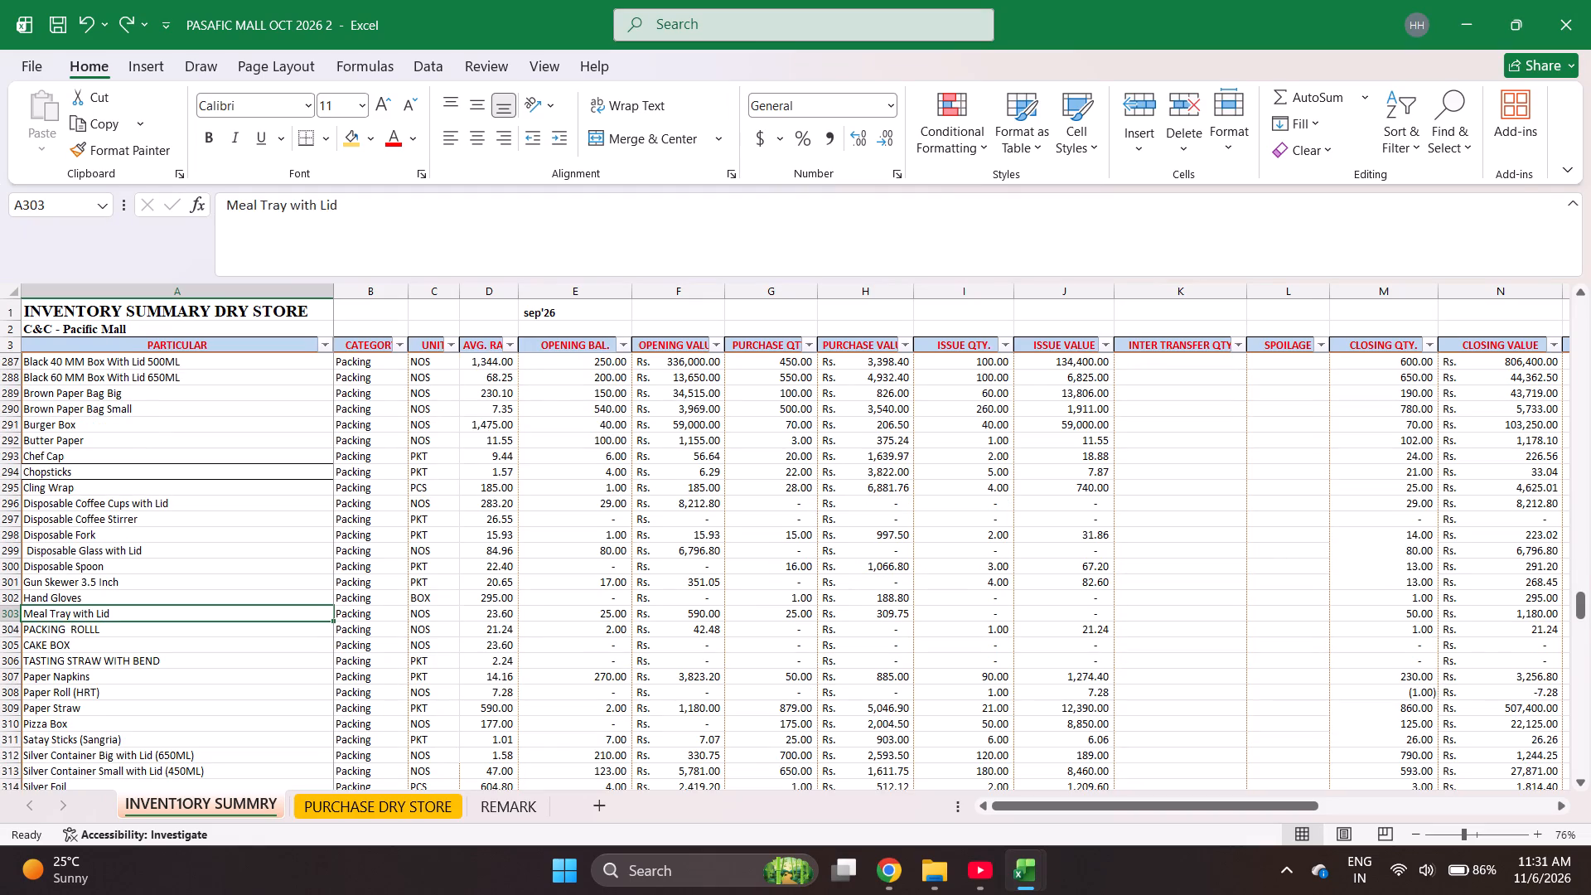
{"action": "key", "text": "Page_Up"}
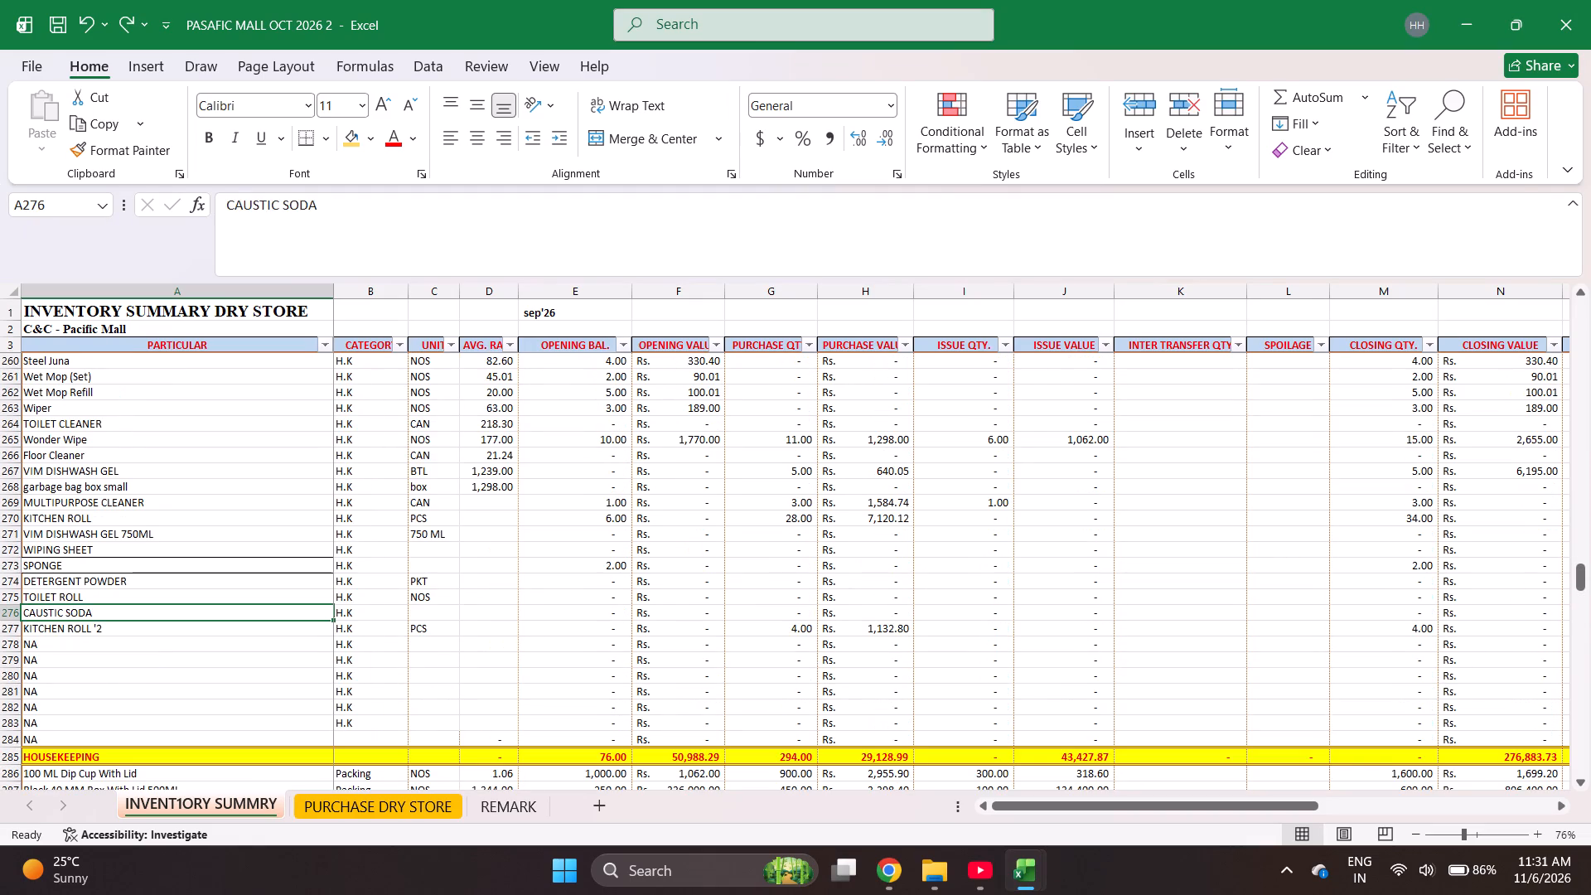
{"action": "key", "text": "Down"}
{"action": "key", "text": "Down"}
{"action": "key", "text": "Up"}
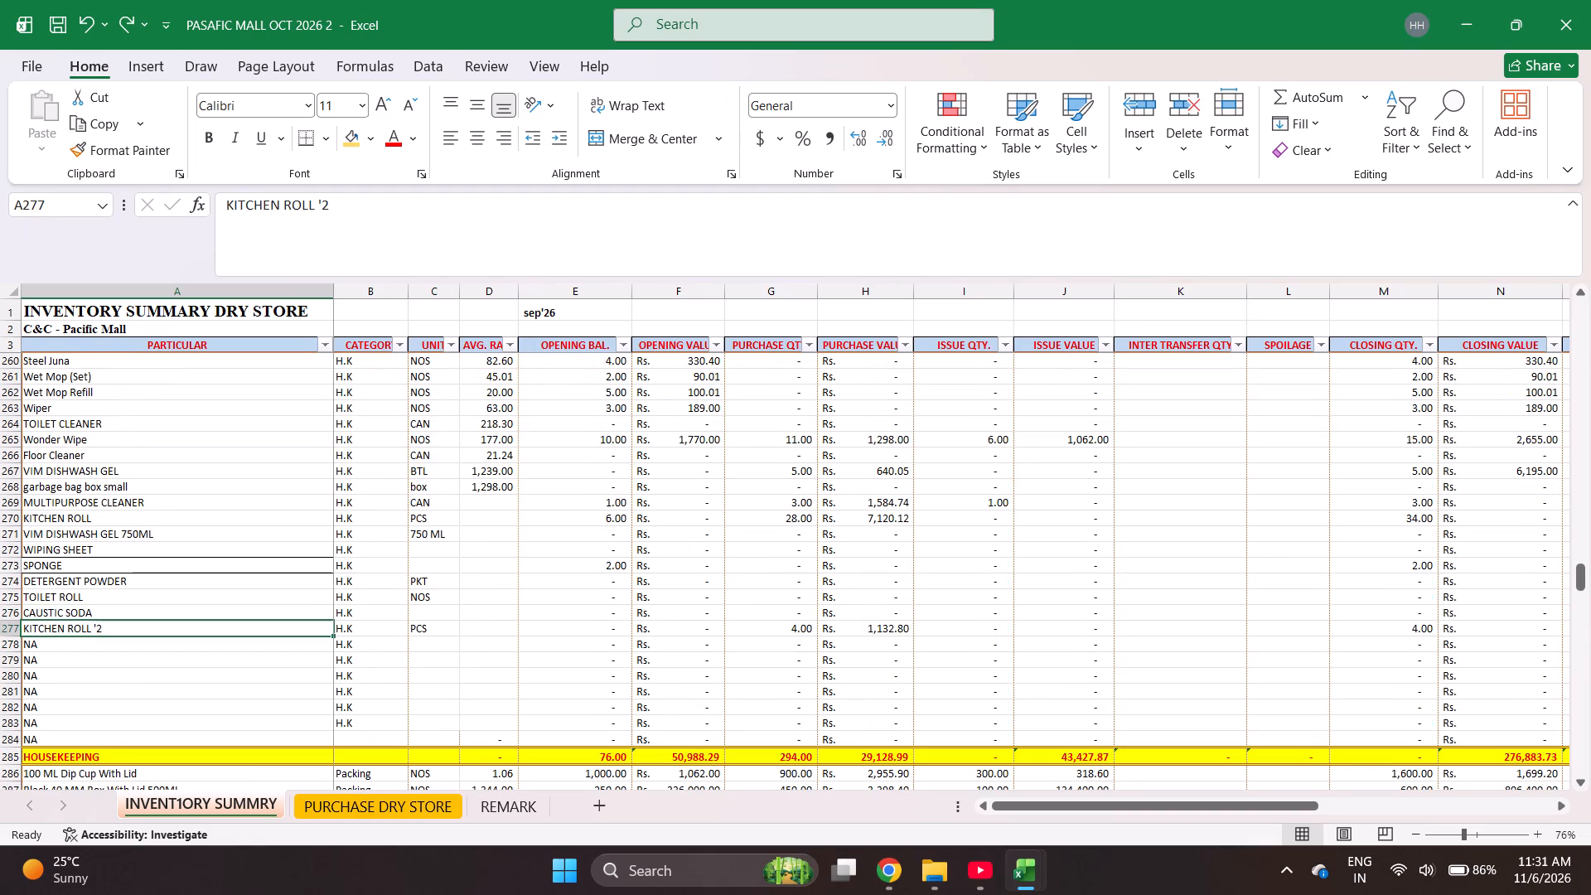
{"action": "key", "text": "ctrl+c"}
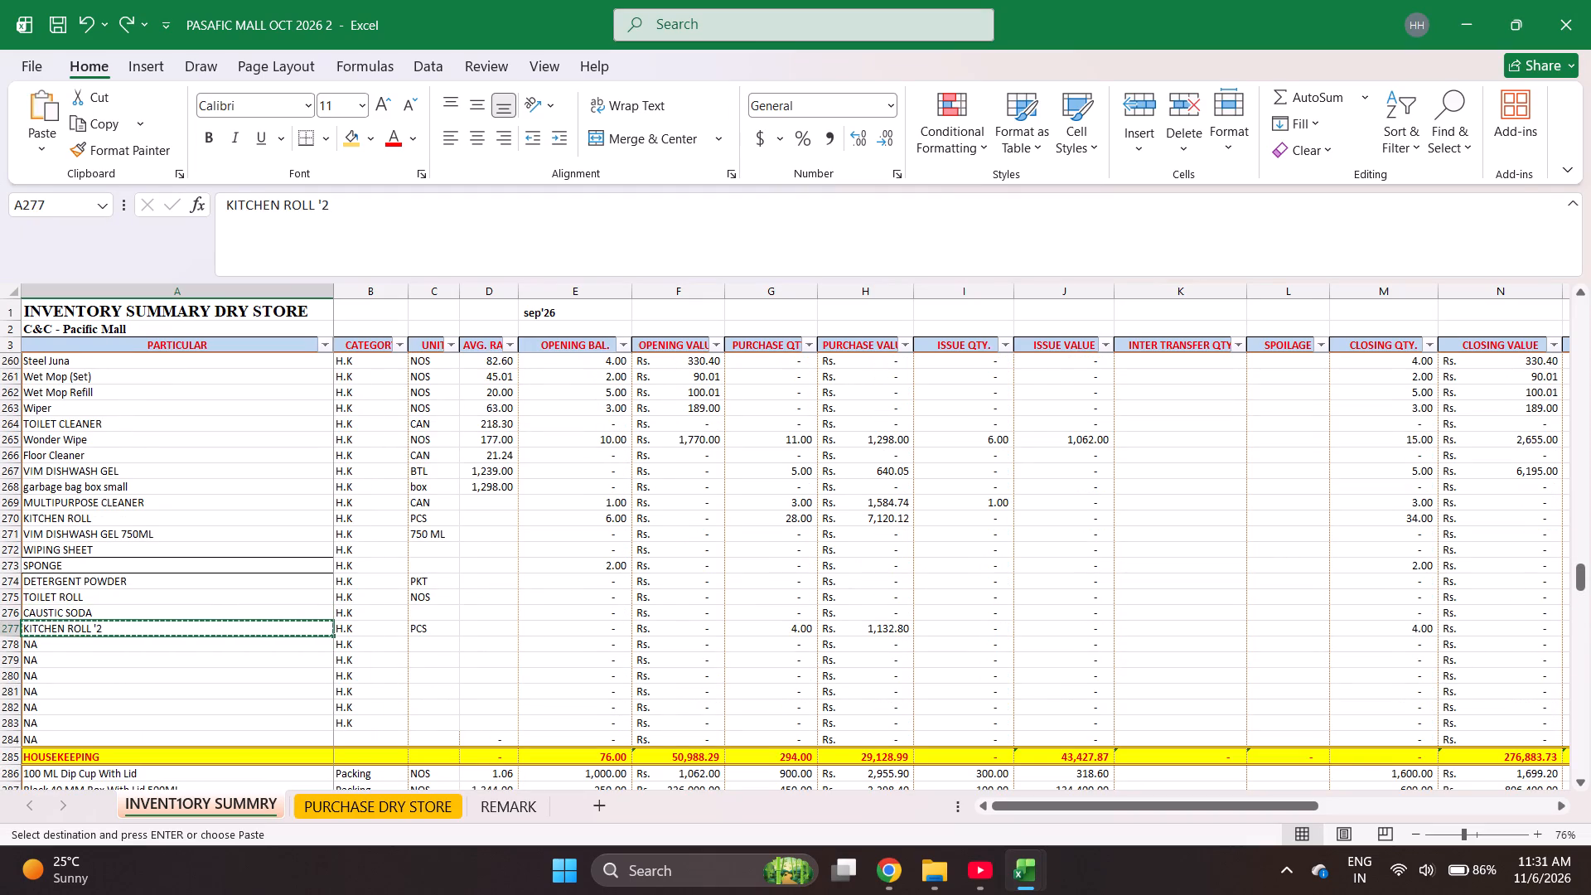
{"action": "key", "text": "ctrl+x"}
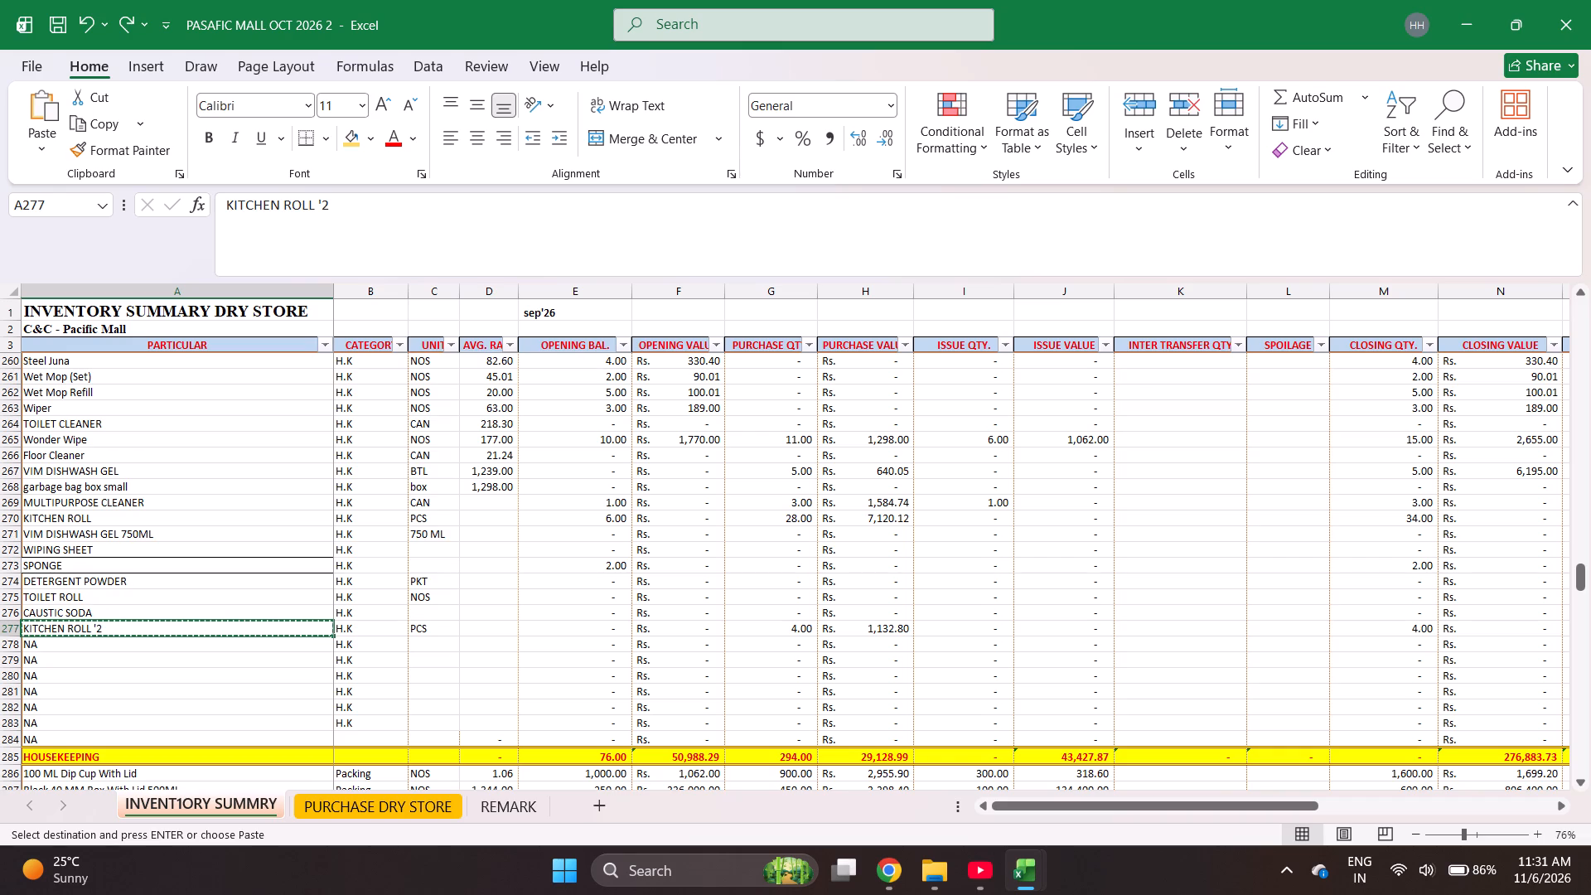
{"action": "scroll", "coordinate": [205, 649], "scroll_direction": "down", "scroll_amount": 4}
{"action": "scroll", "coordinate": [205, 649], "scroll_direction": "up", "scroll_amount": 1}
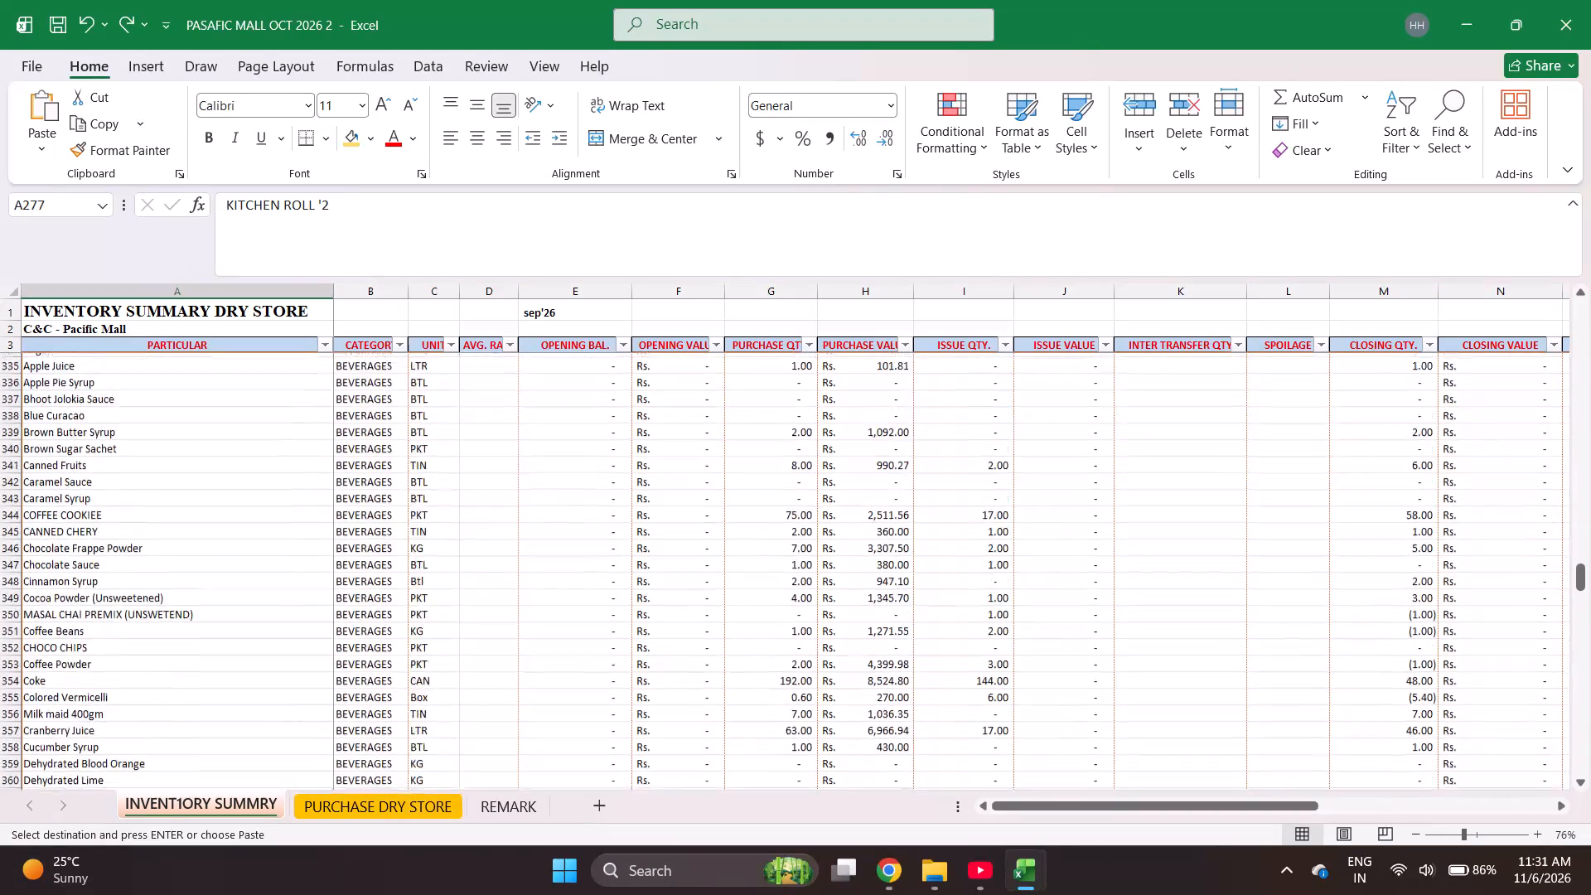
{"action": "scroll", "coordinate": [205, 649], "scroll_direction": "up", "scroll_amount": 1}
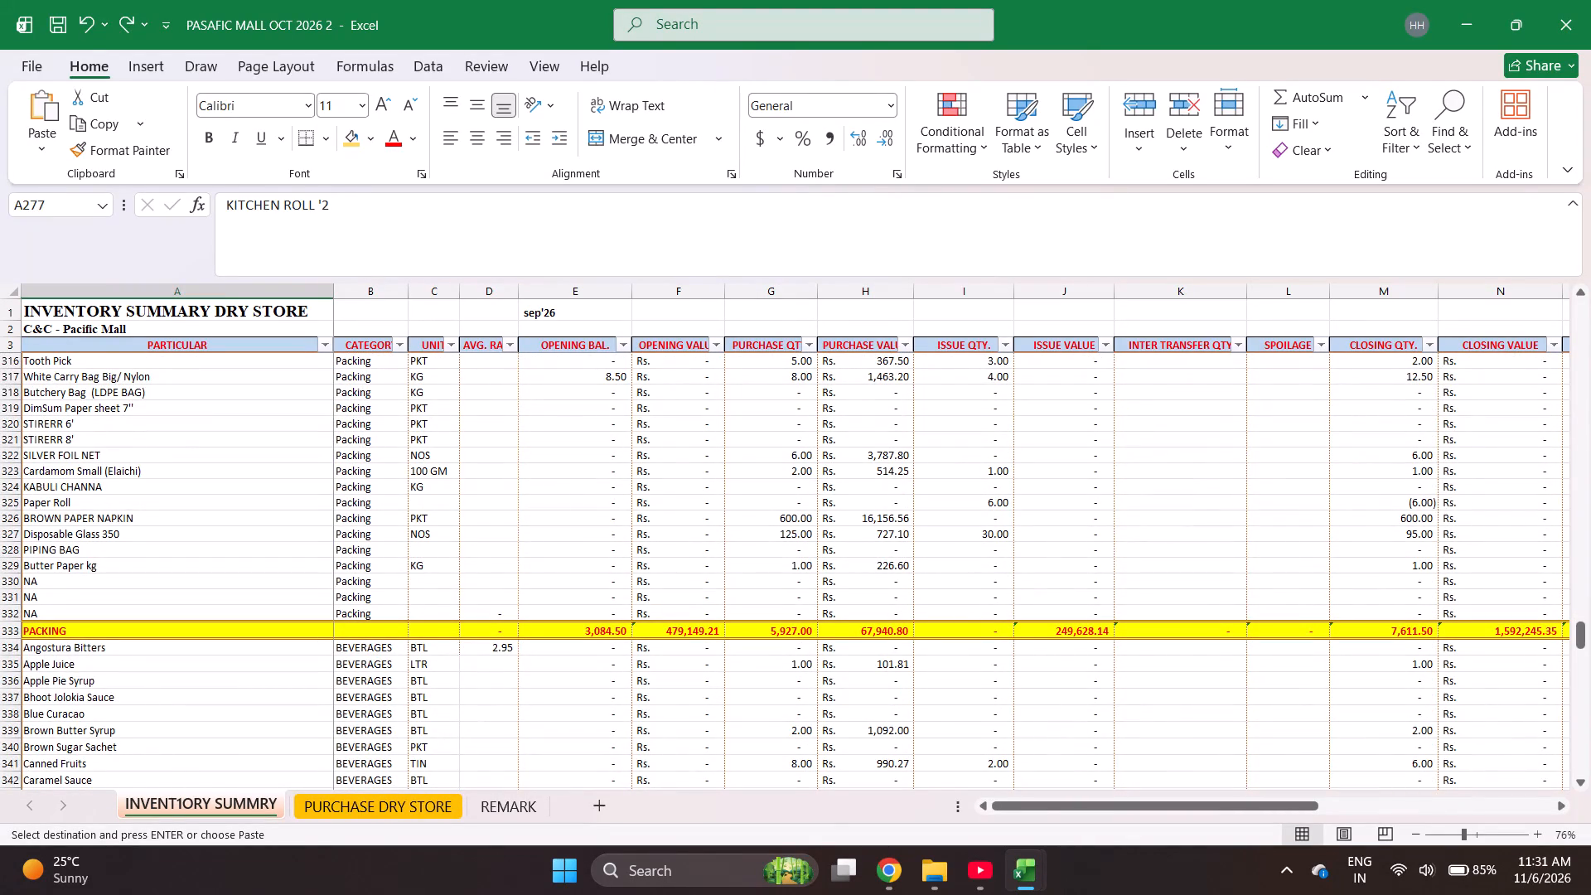
{"action": "left_click", "coordinate": [180, 584]}
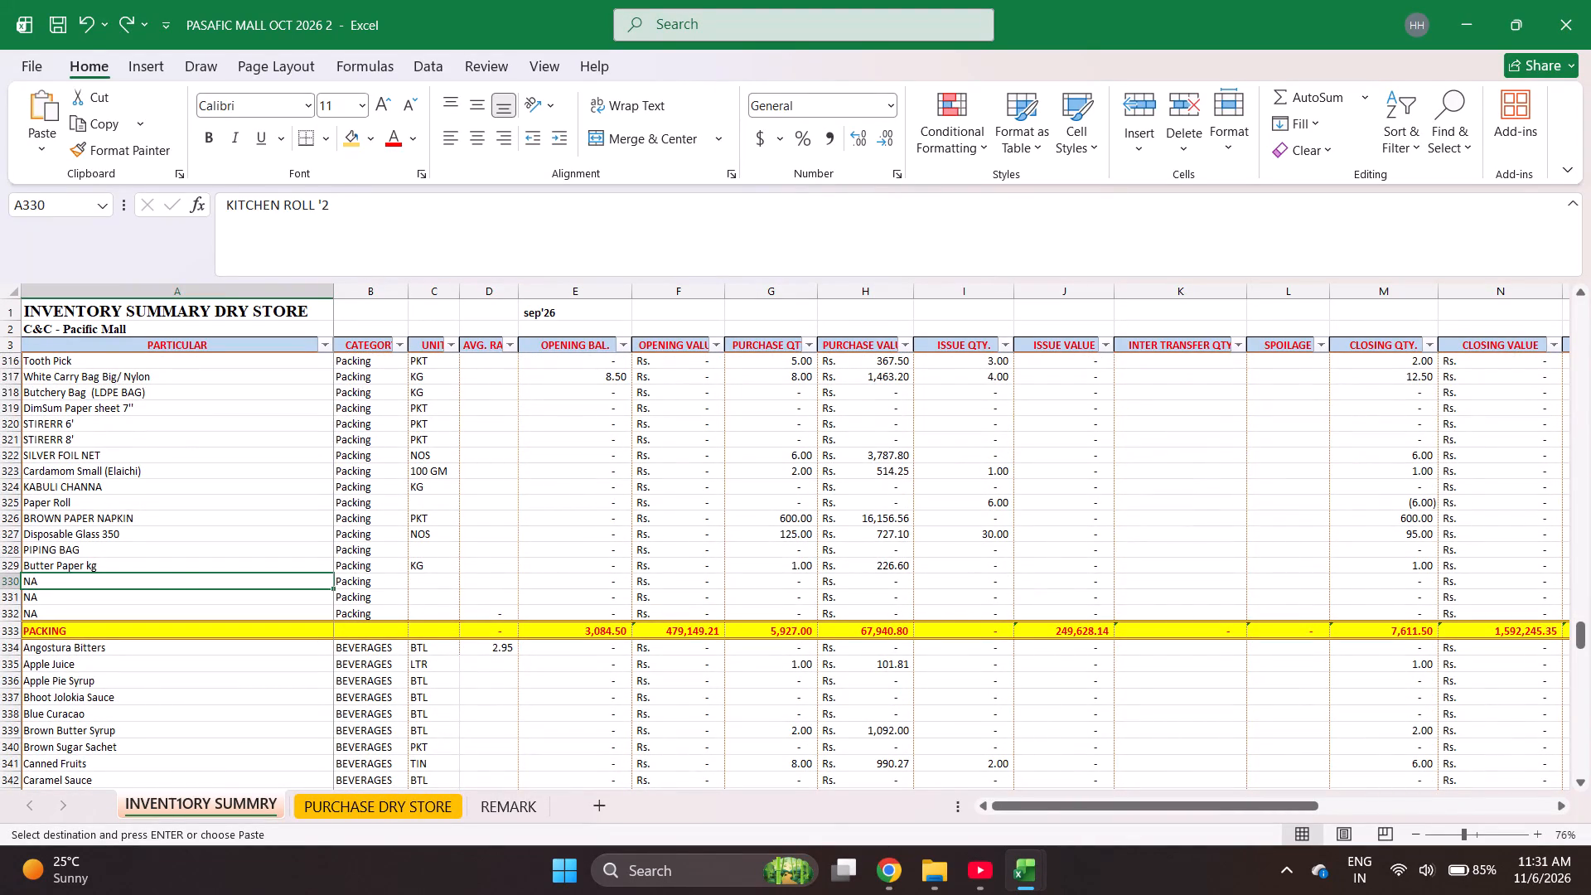
{"action": "key", "text": "Return"}
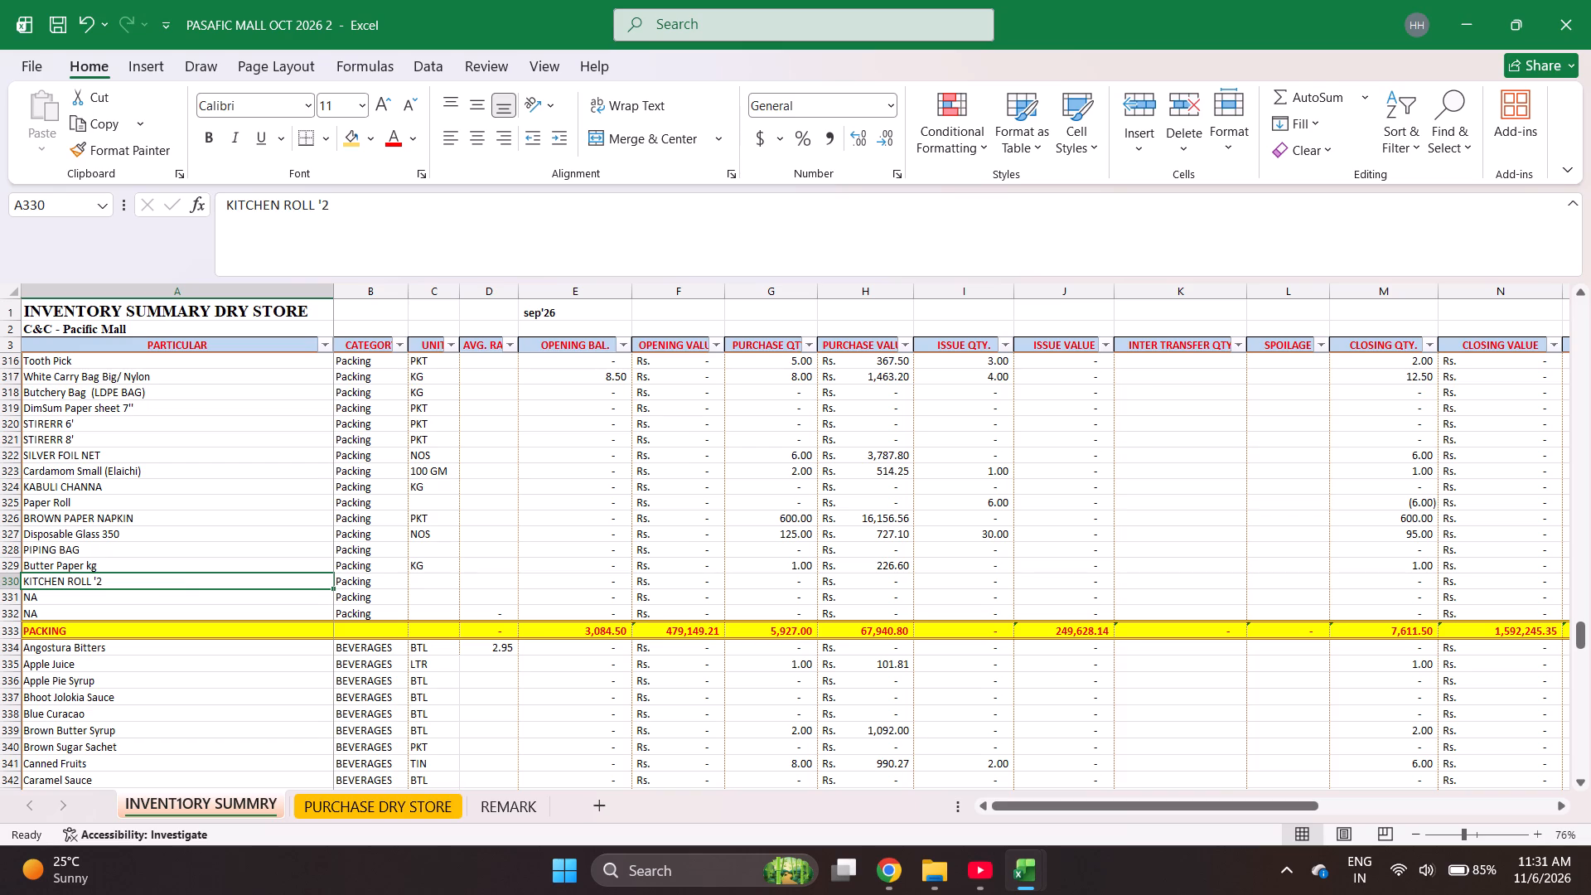
{"action": "key", "text": "Down"}
{"action": "key", "text": "Up"}
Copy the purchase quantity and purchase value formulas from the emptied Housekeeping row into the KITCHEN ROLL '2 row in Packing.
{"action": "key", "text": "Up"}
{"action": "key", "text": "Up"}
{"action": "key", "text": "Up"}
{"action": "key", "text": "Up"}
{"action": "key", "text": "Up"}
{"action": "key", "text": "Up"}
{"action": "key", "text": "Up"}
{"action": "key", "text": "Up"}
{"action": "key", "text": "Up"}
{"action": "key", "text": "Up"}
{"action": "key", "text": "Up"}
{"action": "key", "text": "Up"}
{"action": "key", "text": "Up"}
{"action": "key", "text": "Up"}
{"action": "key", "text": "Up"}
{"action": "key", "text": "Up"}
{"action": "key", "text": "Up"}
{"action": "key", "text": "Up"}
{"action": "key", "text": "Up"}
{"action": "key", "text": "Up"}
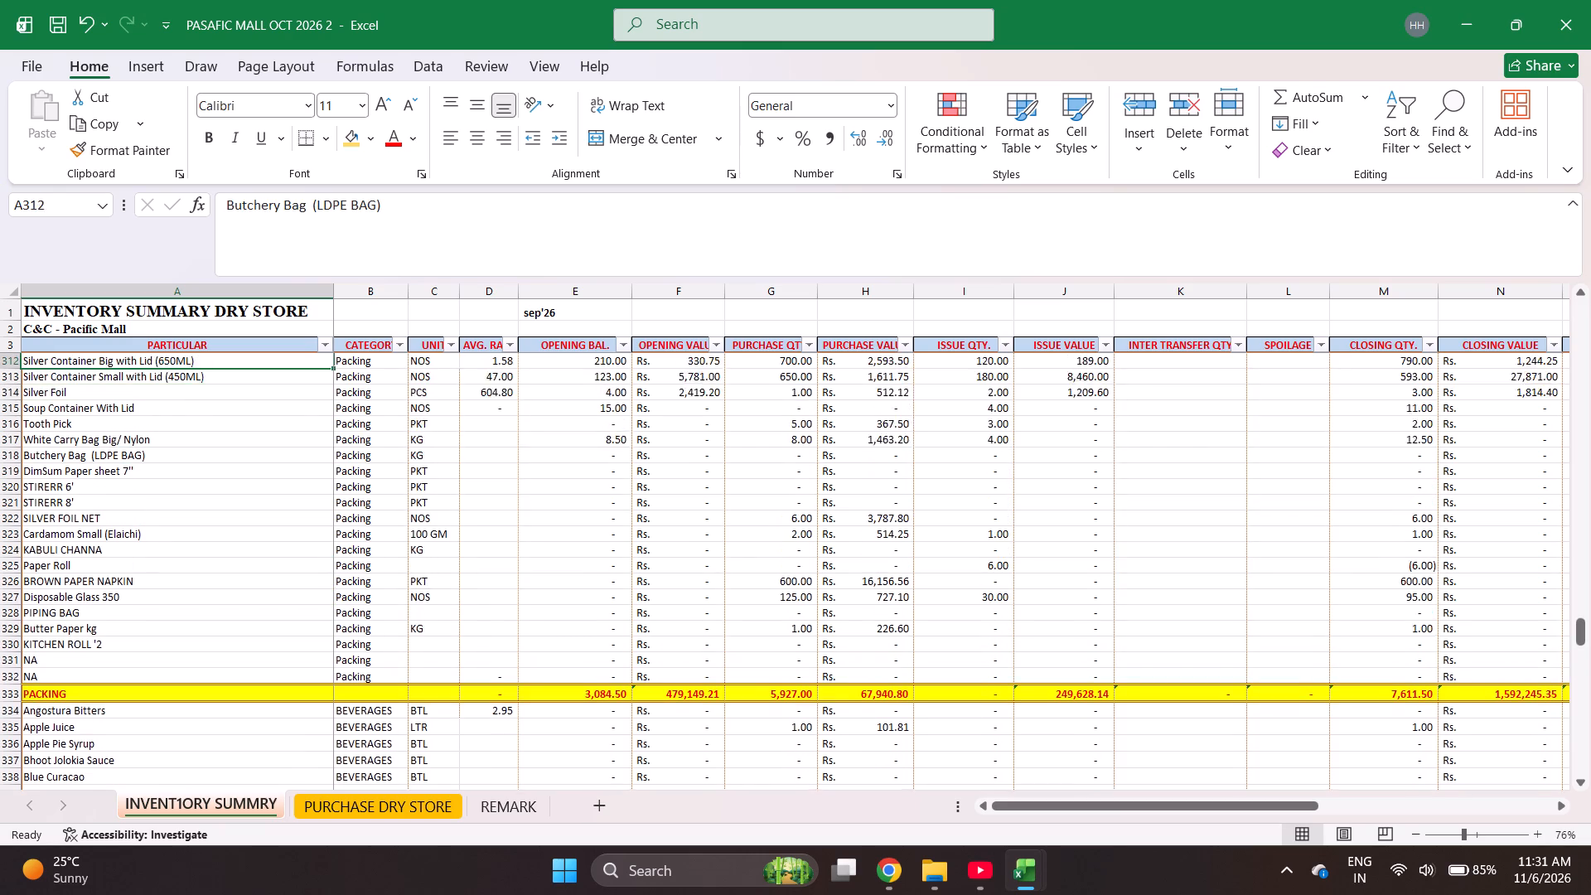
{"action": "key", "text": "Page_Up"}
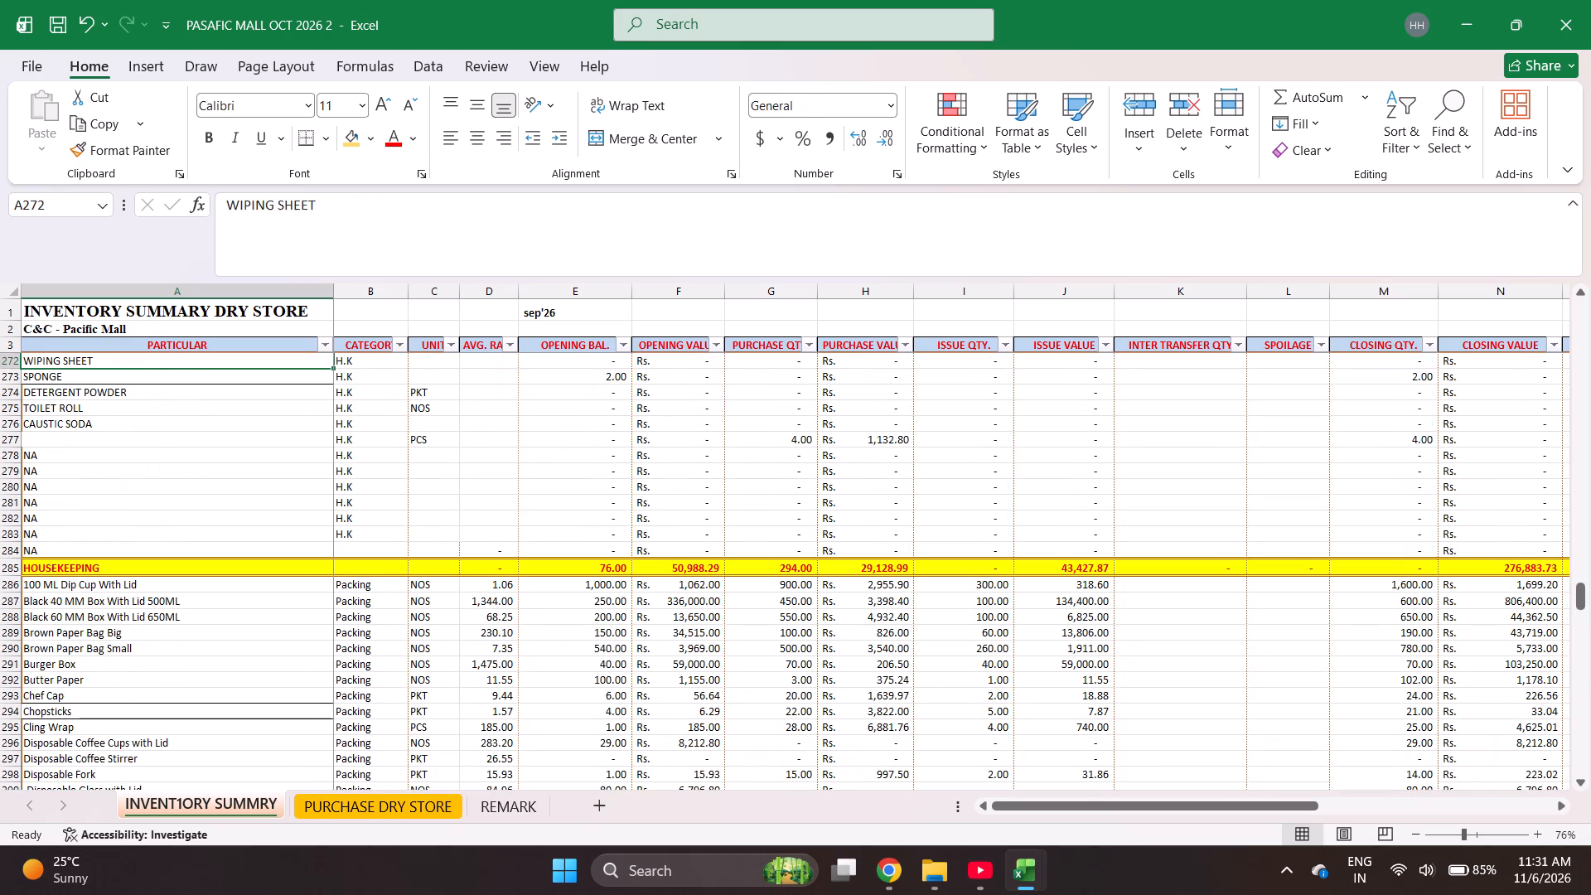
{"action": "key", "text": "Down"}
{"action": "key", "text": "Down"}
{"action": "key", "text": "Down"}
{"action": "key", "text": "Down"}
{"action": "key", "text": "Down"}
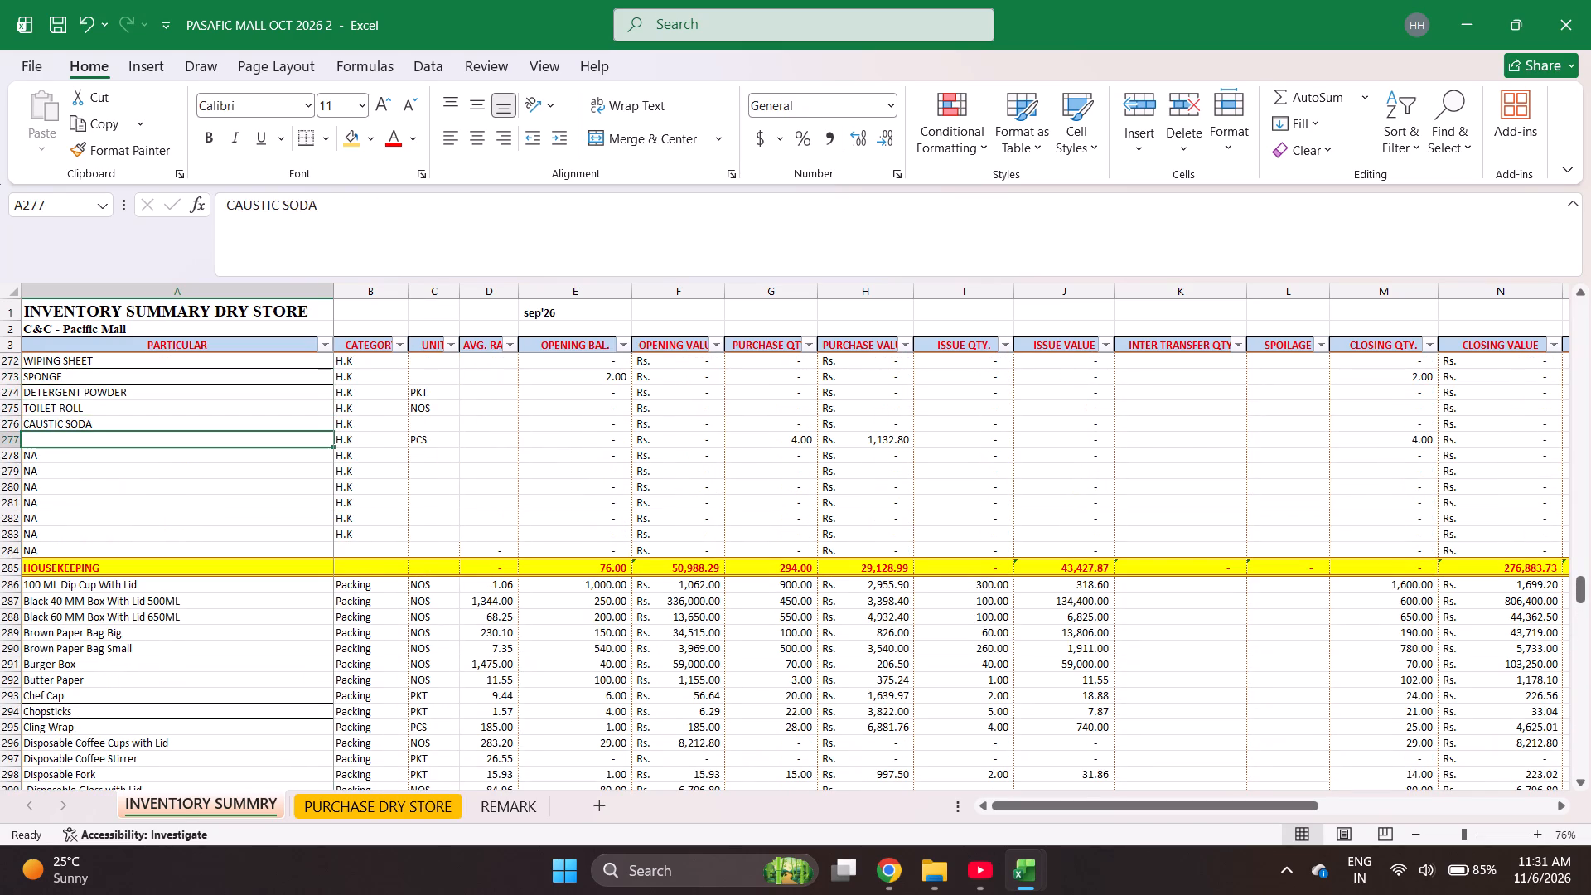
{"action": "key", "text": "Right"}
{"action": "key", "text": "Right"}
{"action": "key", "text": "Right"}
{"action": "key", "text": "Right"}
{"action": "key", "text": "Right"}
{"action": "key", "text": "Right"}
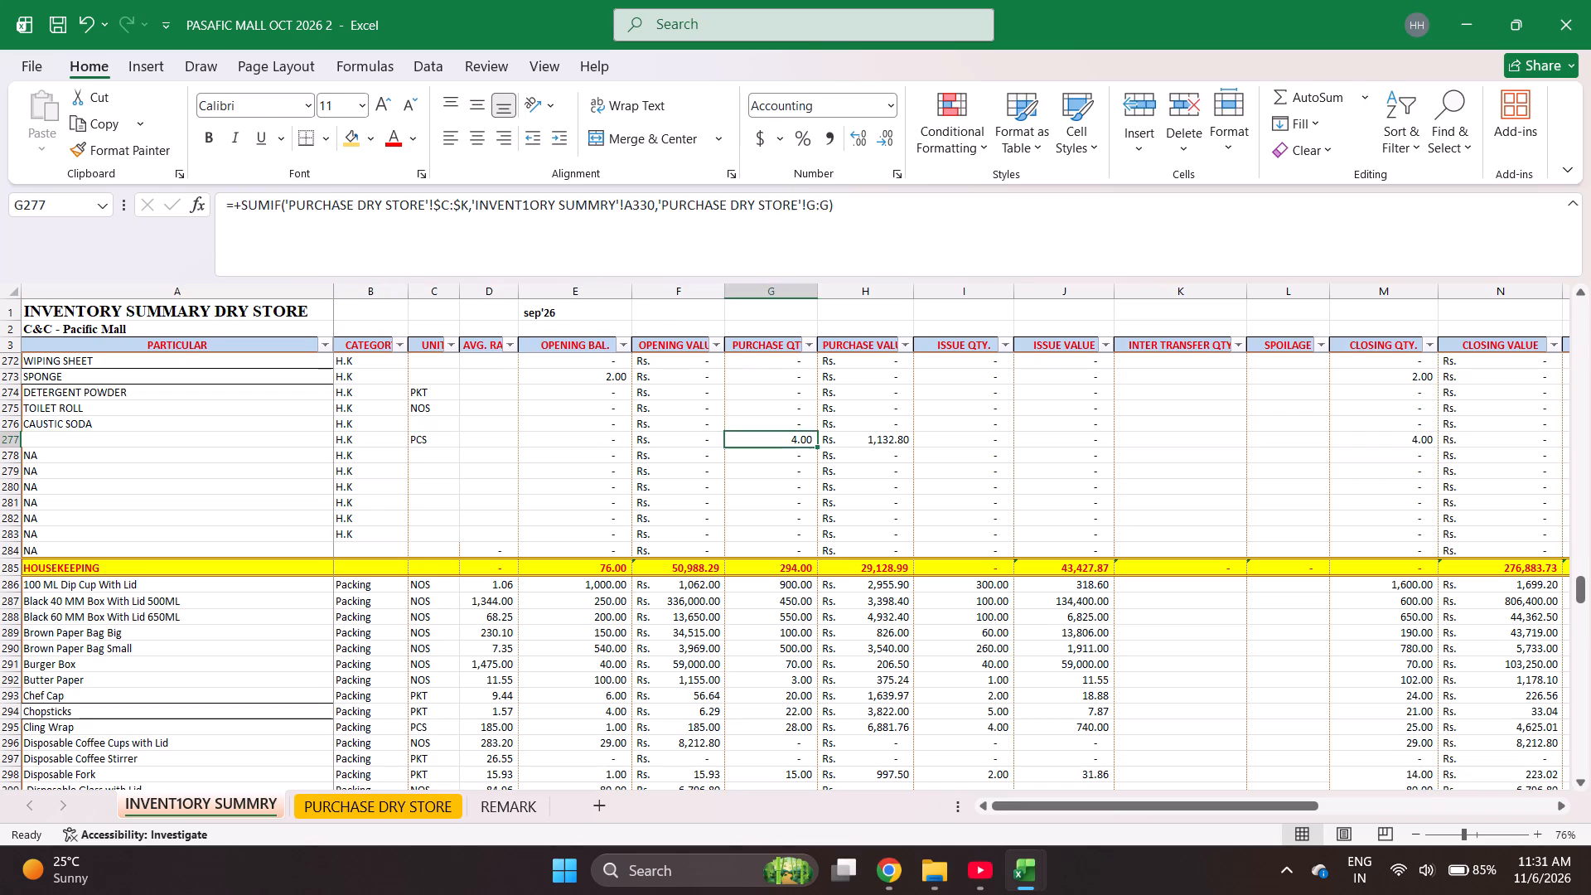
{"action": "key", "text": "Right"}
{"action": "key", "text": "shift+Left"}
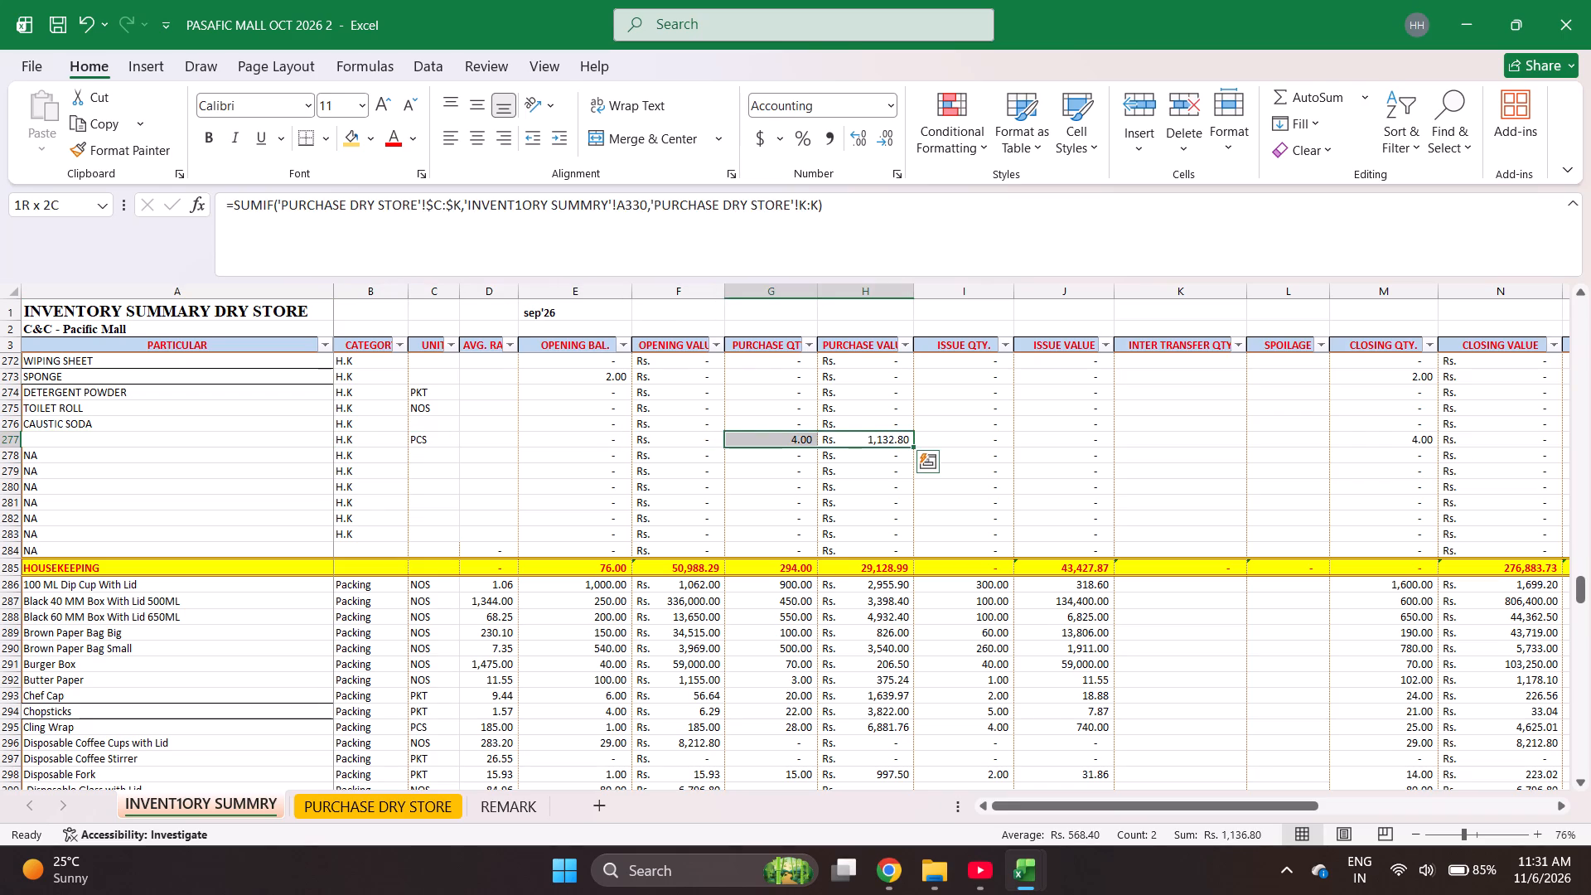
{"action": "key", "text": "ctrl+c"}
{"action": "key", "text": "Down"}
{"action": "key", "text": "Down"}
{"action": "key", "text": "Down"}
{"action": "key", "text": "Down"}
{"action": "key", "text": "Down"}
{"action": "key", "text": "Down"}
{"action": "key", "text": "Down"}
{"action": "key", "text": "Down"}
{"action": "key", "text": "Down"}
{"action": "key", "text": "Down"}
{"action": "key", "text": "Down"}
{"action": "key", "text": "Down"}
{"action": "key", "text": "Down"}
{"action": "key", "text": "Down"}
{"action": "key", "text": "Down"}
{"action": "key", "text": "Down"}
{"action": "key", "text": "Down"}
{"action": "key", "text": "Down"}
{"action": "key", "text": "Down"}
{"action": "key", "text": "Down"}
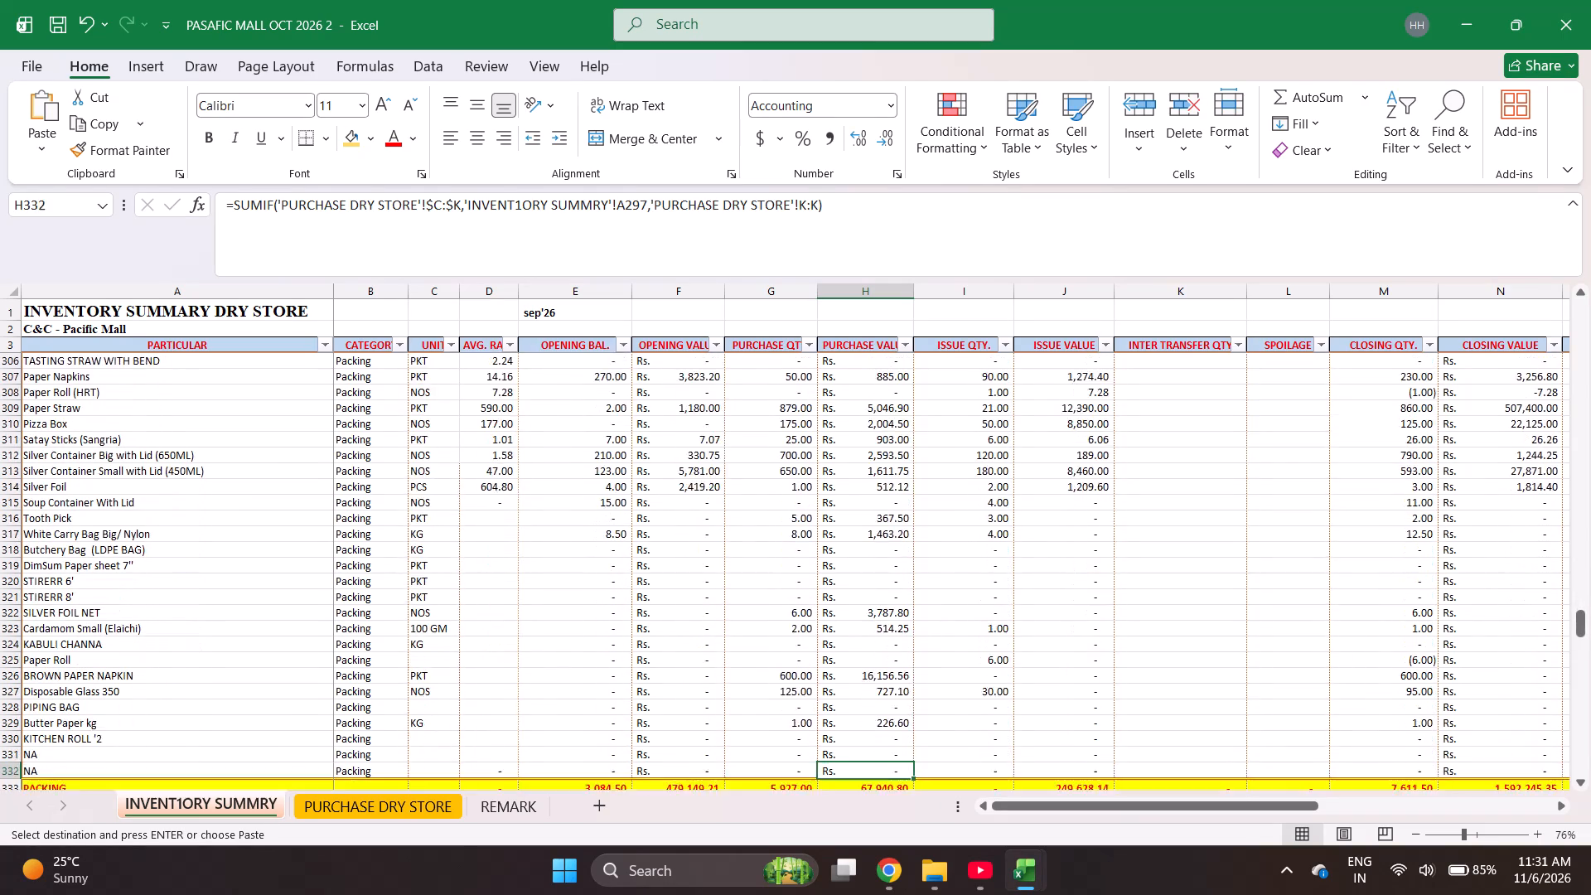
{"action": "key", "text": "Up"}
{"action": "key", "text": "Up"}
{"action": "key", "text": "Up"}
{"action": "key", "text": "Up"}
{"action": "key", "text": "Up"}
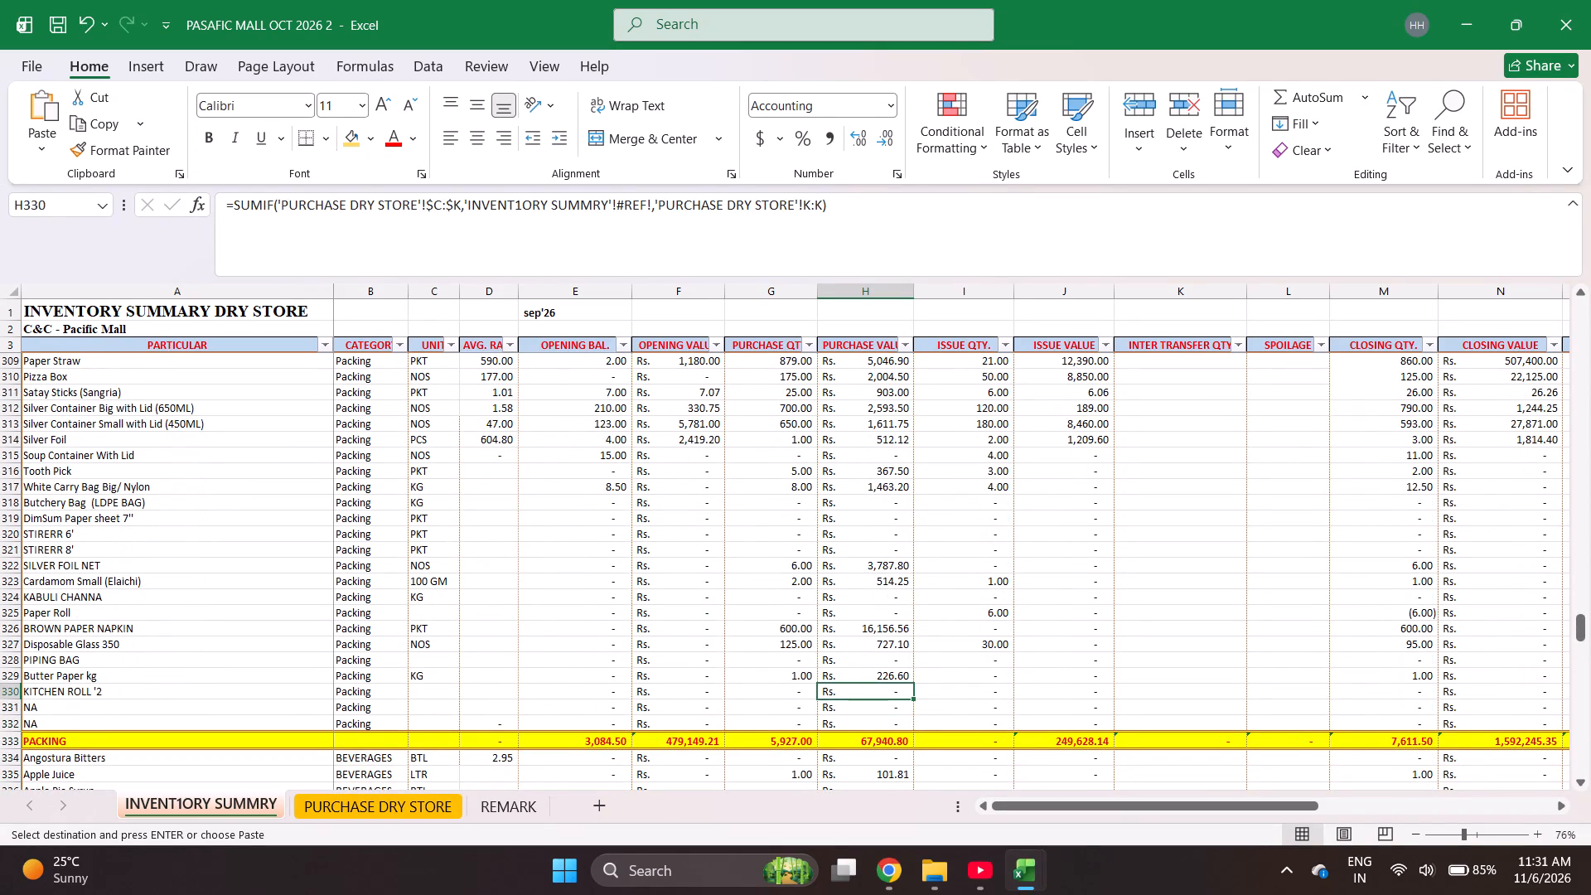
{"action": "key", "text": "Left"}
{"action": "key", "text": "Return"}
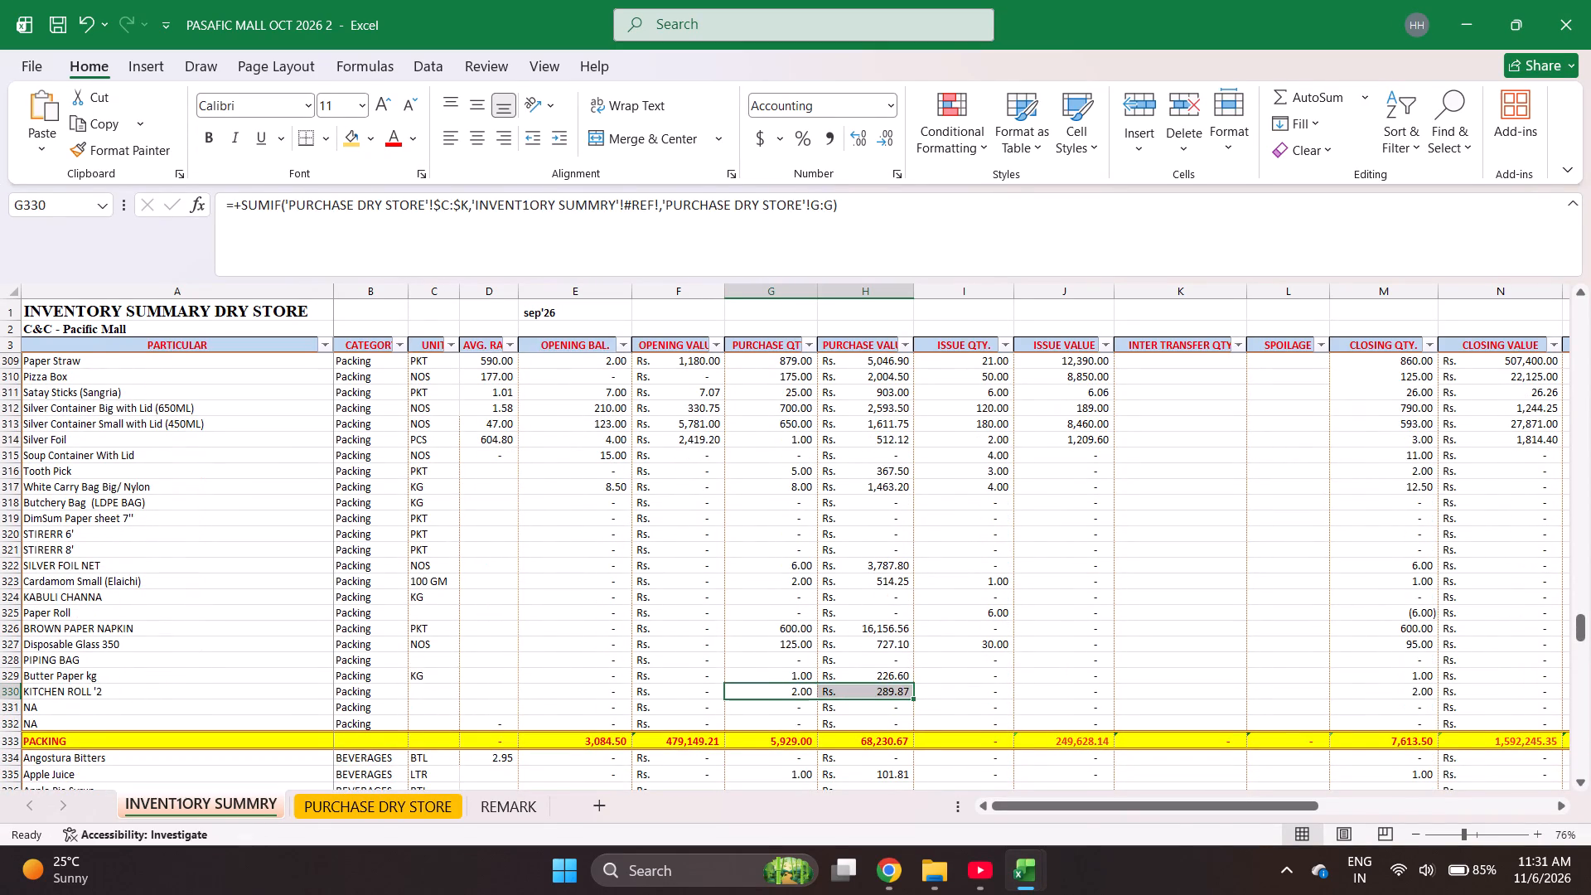
Examine the purchase value formula in the emptied Housekeeping row below CAUSTIC SODA.
{"action": "key", "text": "Down"}
{"action": "key", "text": "ctrl+Up"}
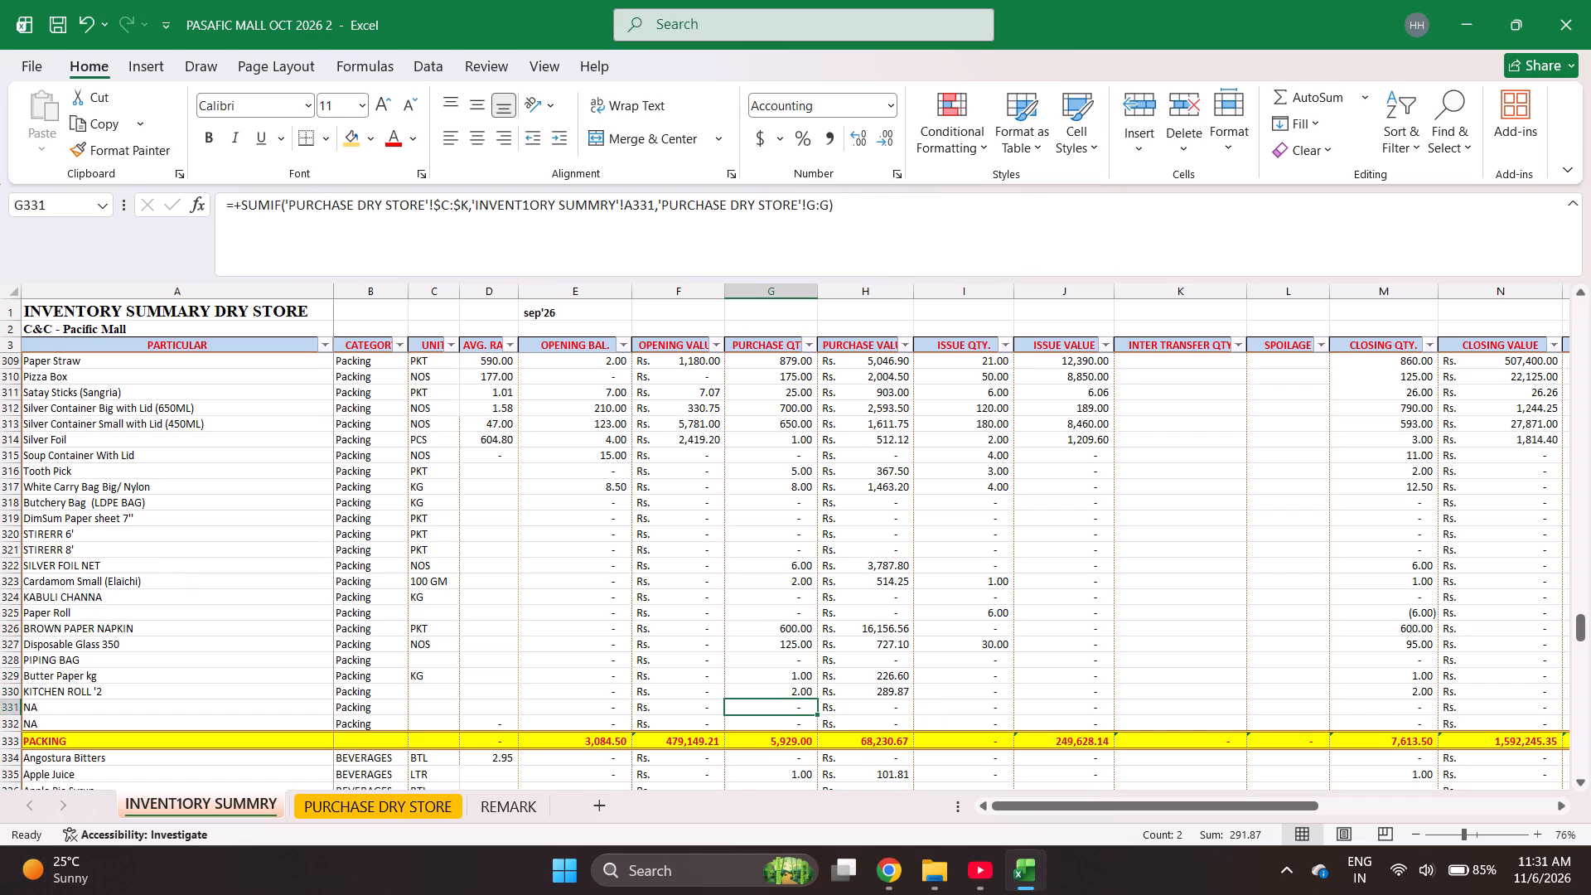
{"action": "left_click", "coordinate": [204, 418]}
{"action": "scroll", "coordinate": [204, 418], "scroll_direction": "up", "scroll_amount": 4}
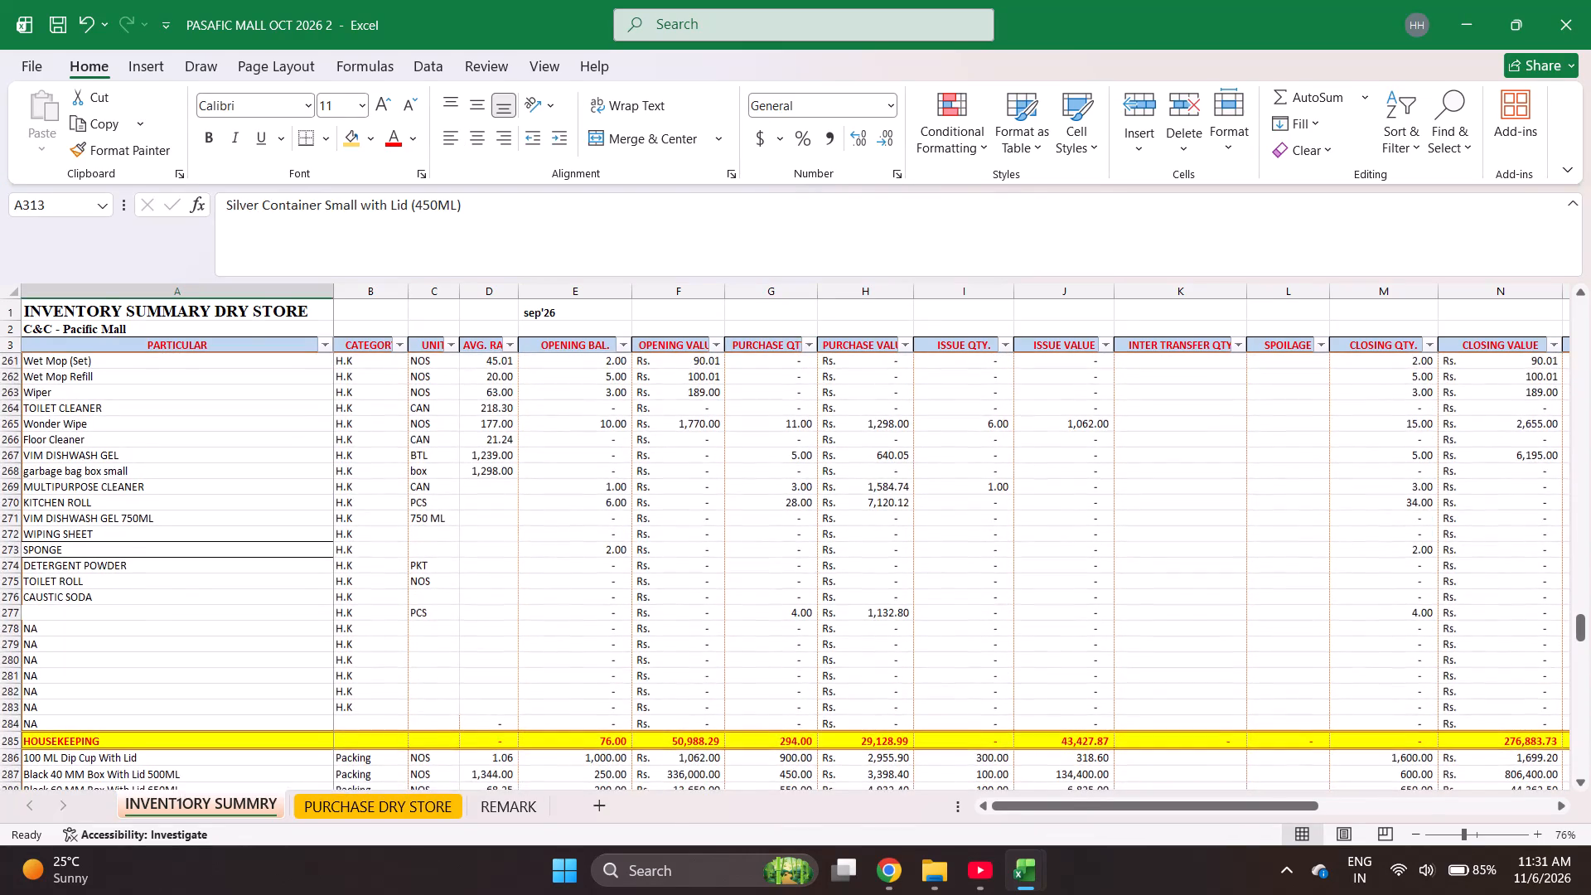
{"action": "left_click", "coordinate": [201, 615]}
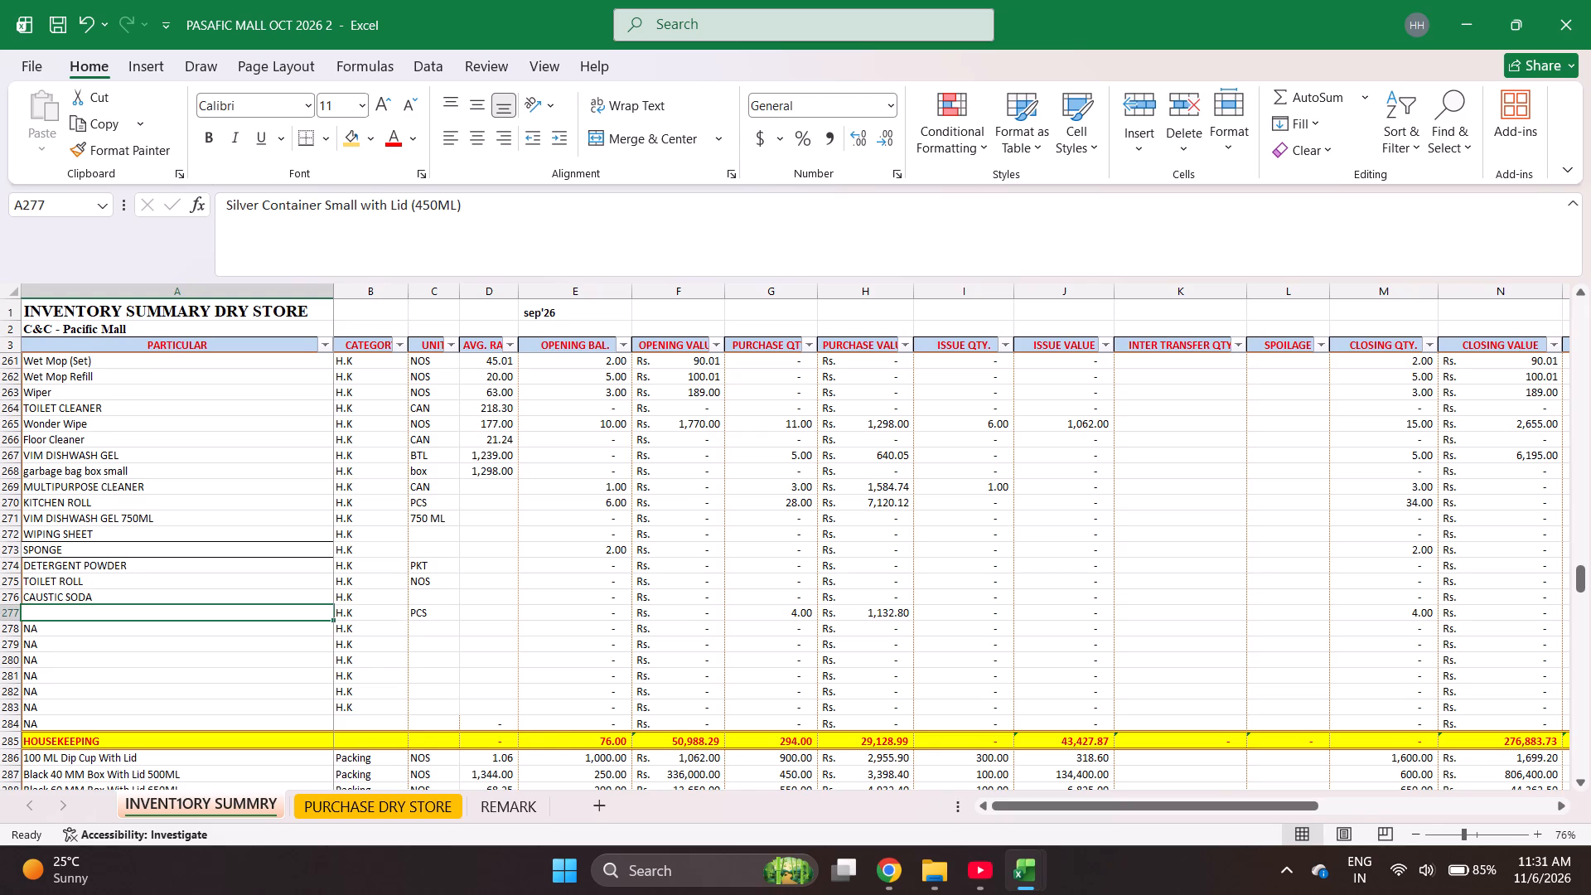
{"action": "key", "text": "Right"}
{"action": "key", "text": "Right"}
{"action": "key", "text": "Right"}
{"action": "key", "text": "Right"}
{"action": "key", "text": "Right"}
{"action": "key", "text": "Right"}
{"action": "key", "text": "Right"}
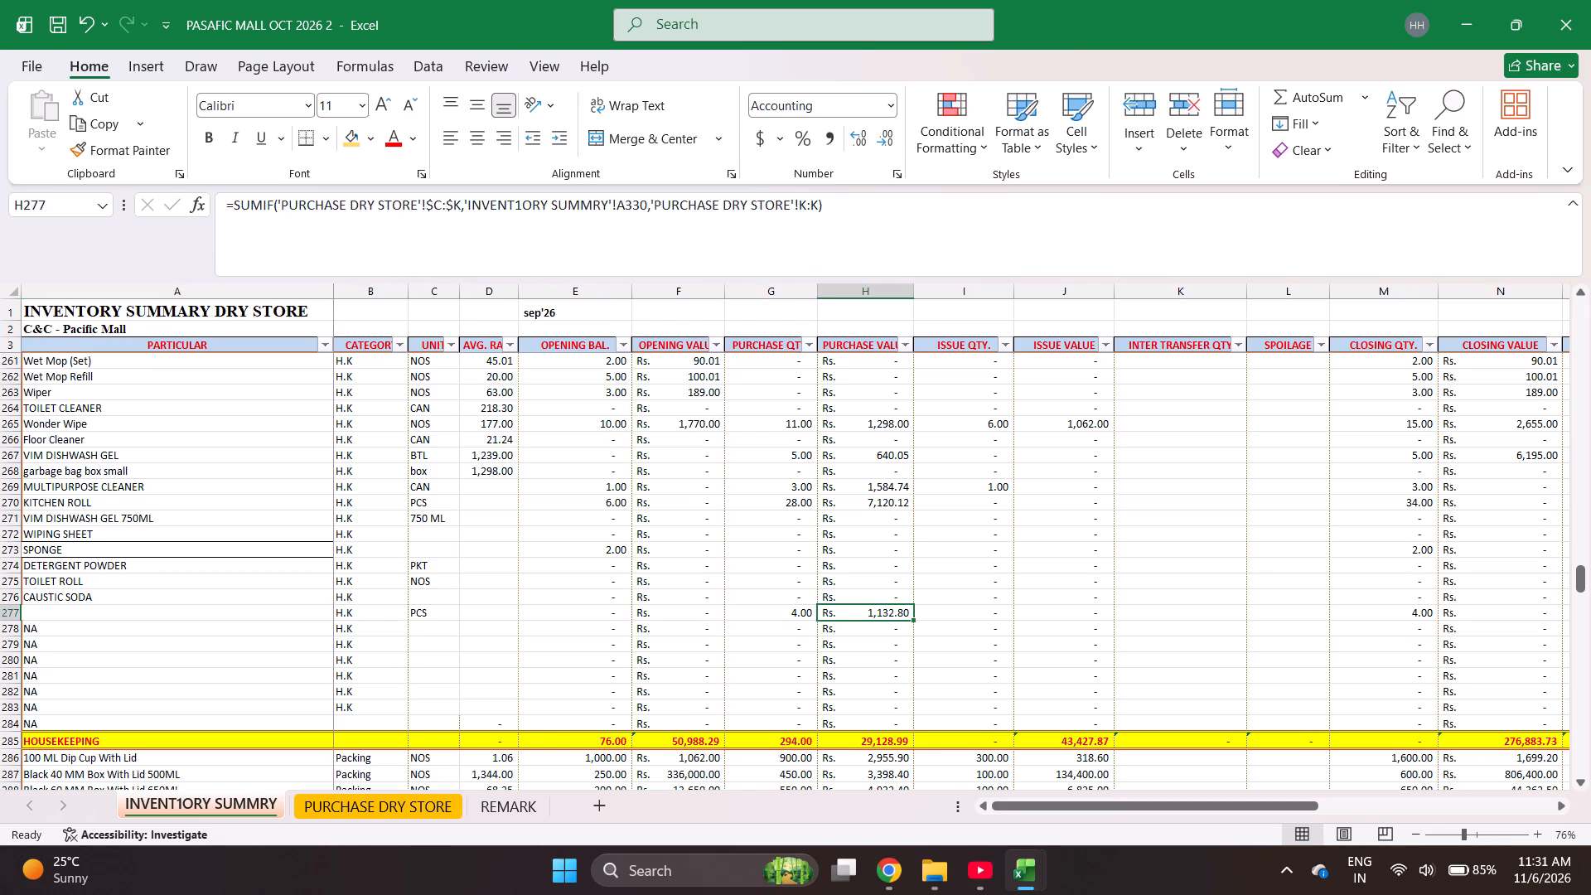
{"action": "key", "text": "Down"}
Fill the purchase quantity and purchase value formulas from the Butter Paper kg row down into the KITCHEN ROLL '2 row.
{"action": "scroll", "coordinate": [201, 615], "scroll_direction": "down", "scroll_amount": 2}
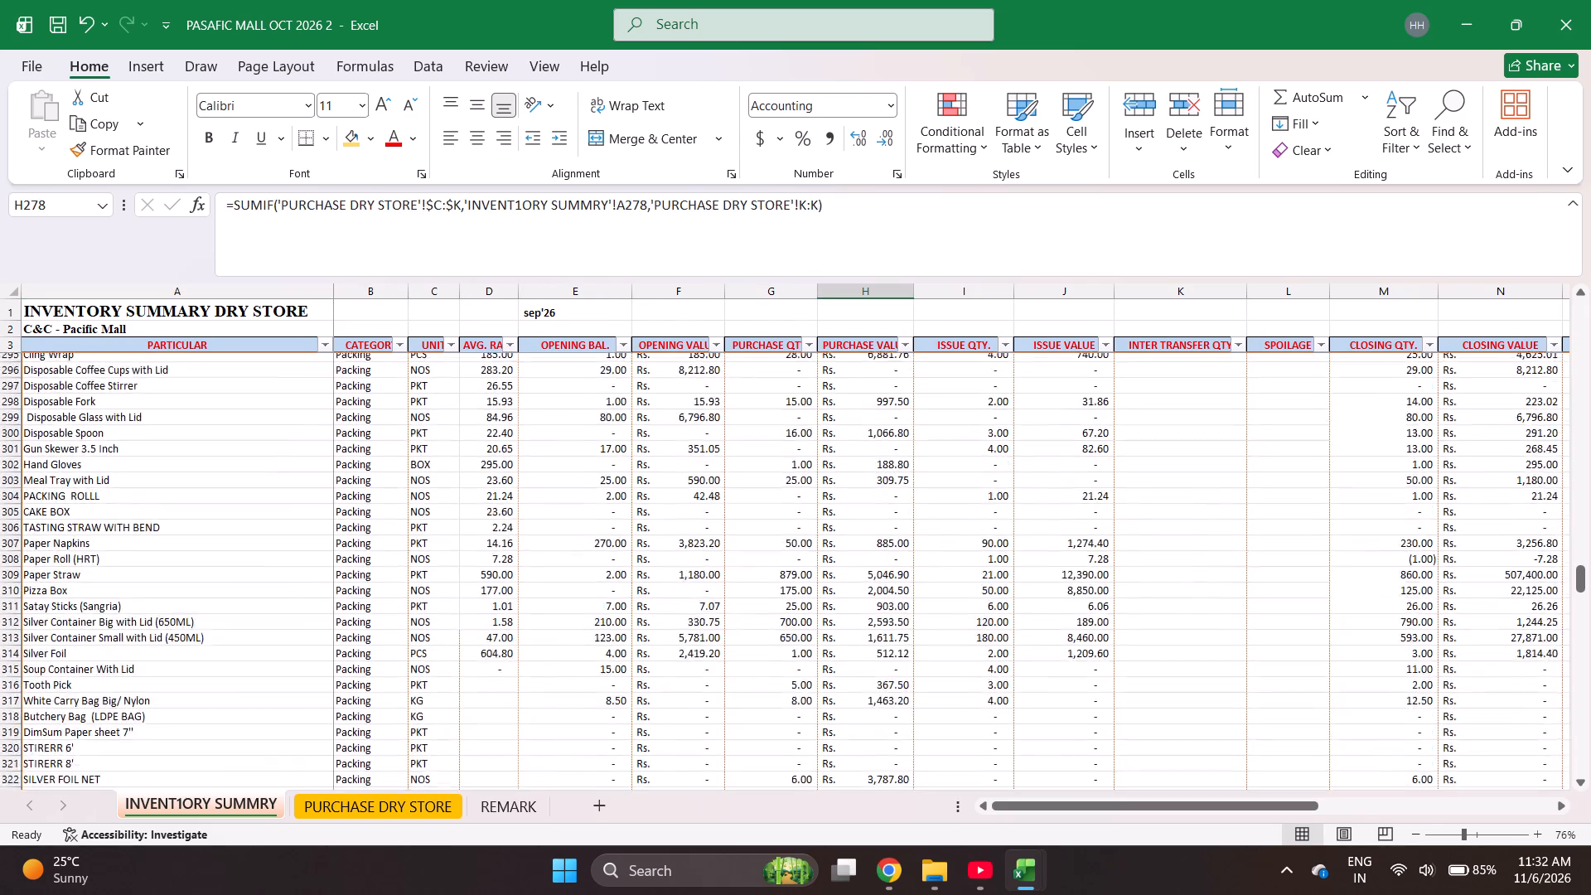
{"action": "scroll", "coordinate": [201, 615], "scroll_direction": "down", "scroll_amount": 1}
{"action": "scroll", "coordinate": [201, 615], "scroll_direction": "right", "scroll_amount": 1}
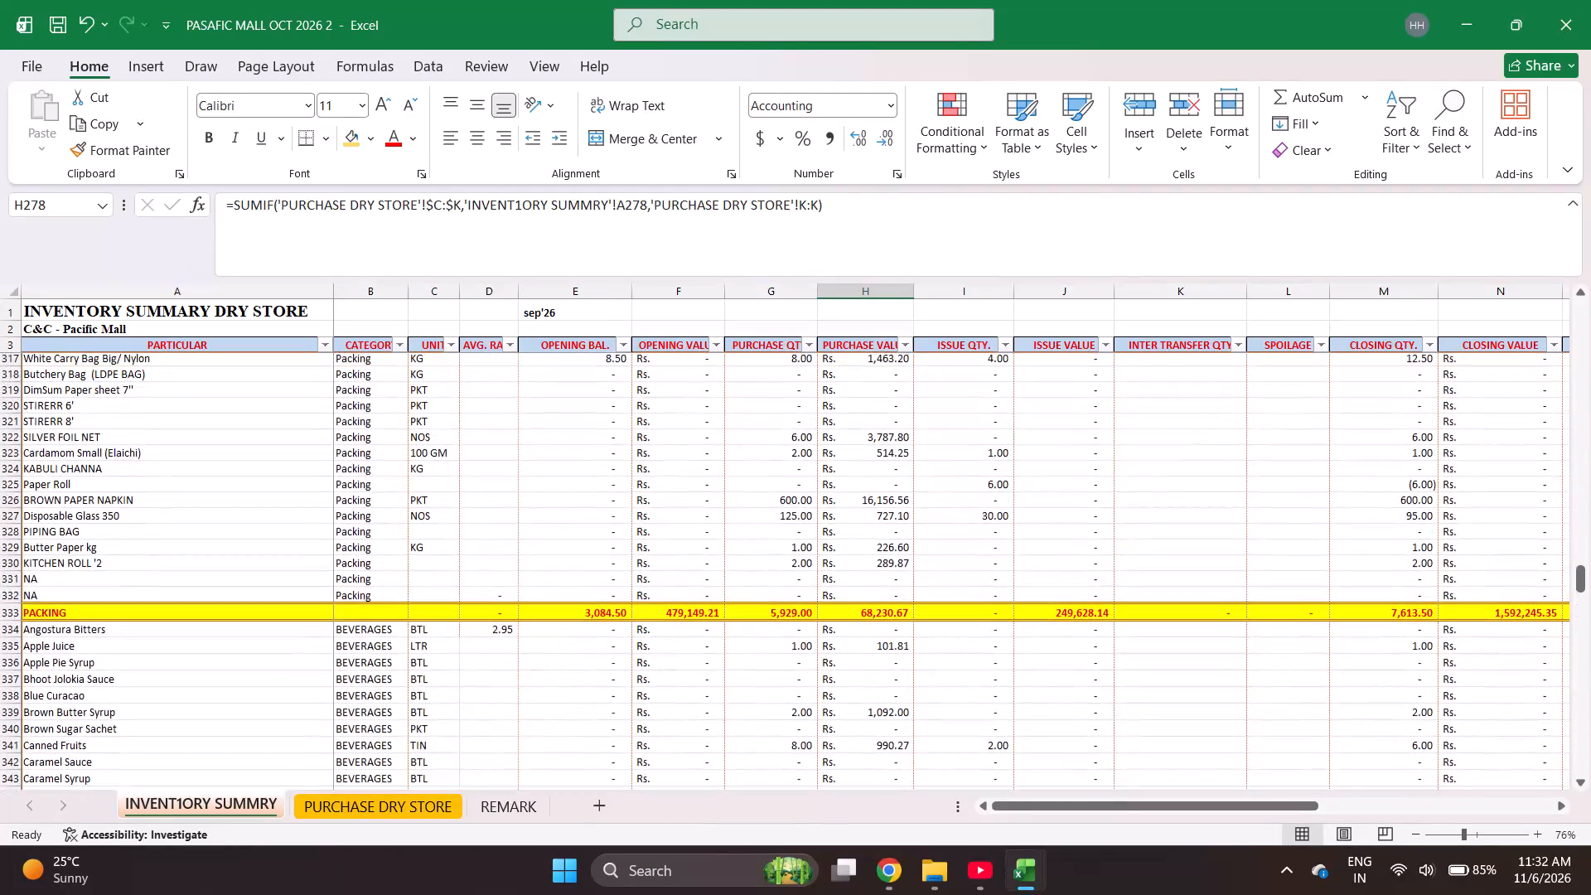
{"action": "scroll", "coordinate": [201, 615], "scroll_direction": "right", "scroll_amount": 2}
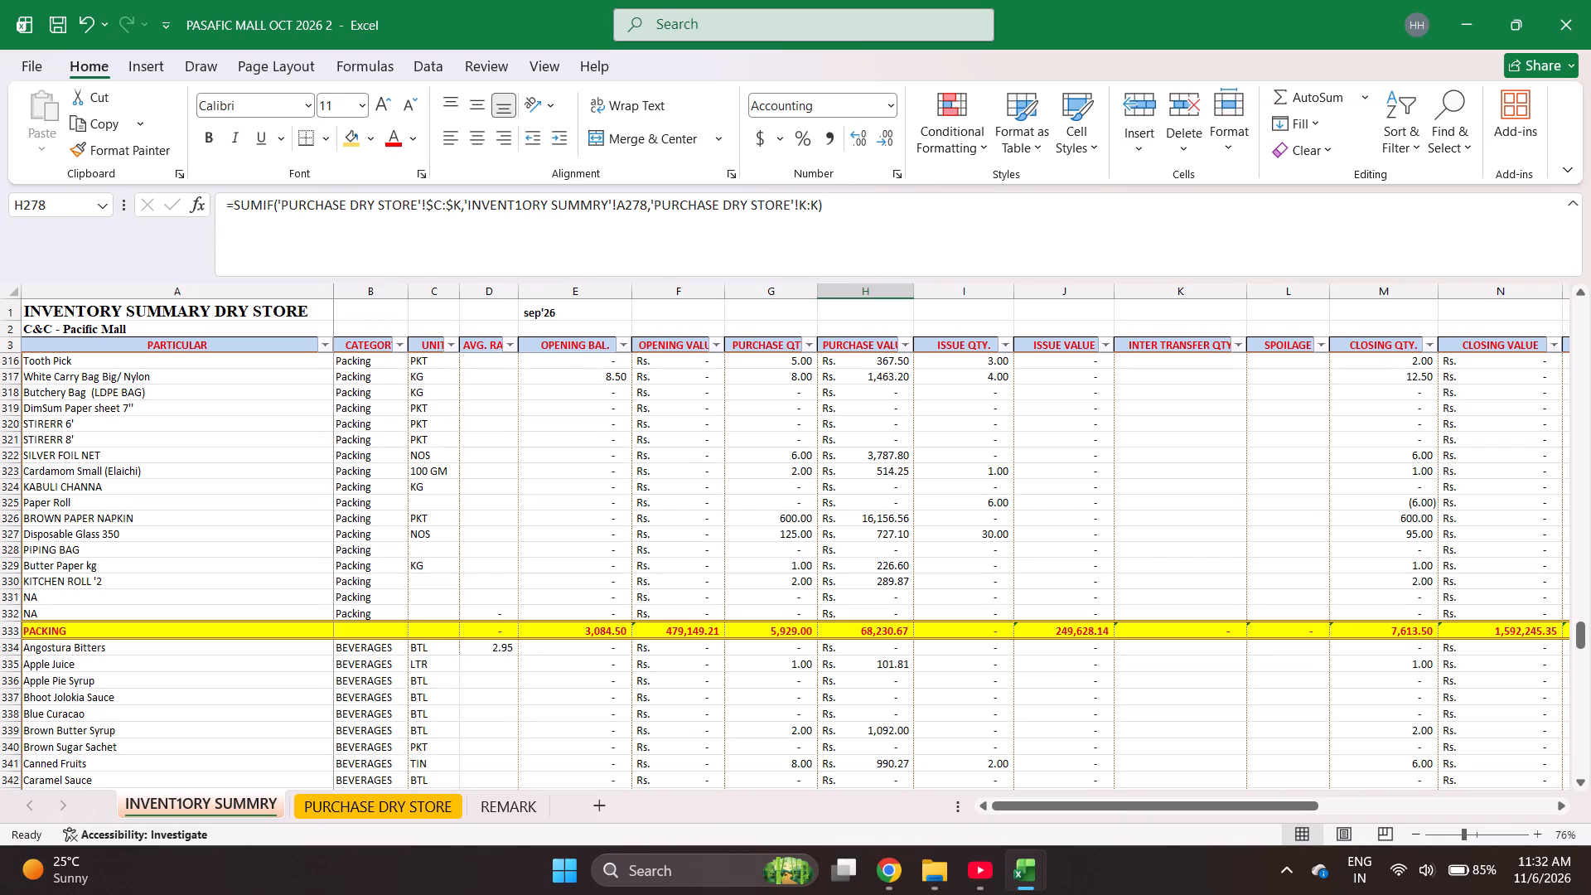
{"action": "left_click", "coordinate": [798, 585]}
{"action": "key", "text": "ctrl+d"}
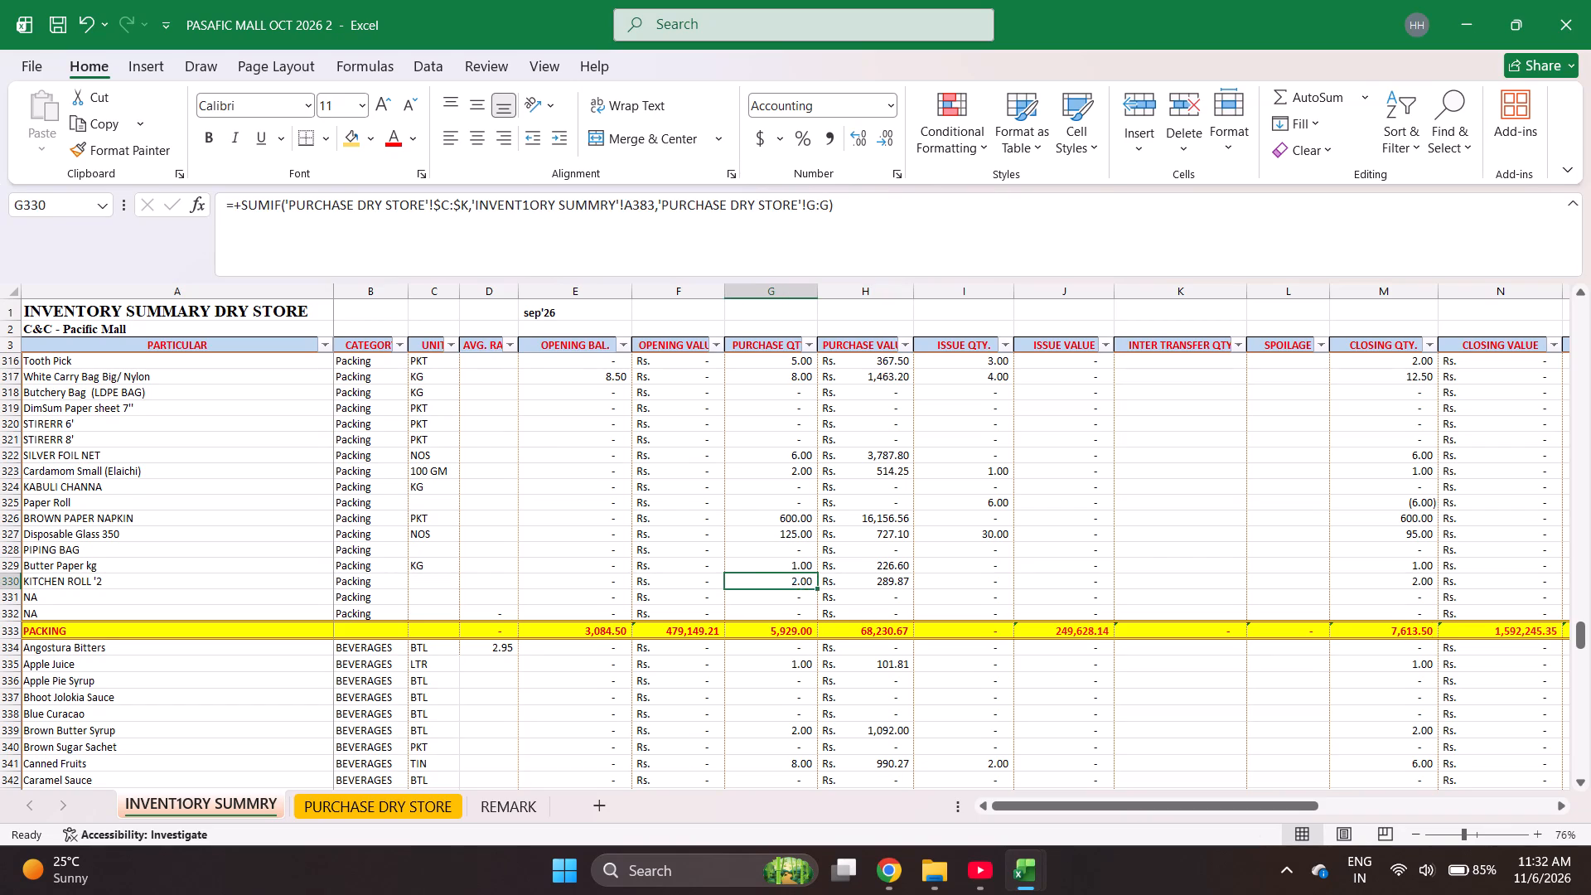
{"action": "left_click", "coordinate": [883, 580]}
{"action": "key", "text": "ctrl+d"}
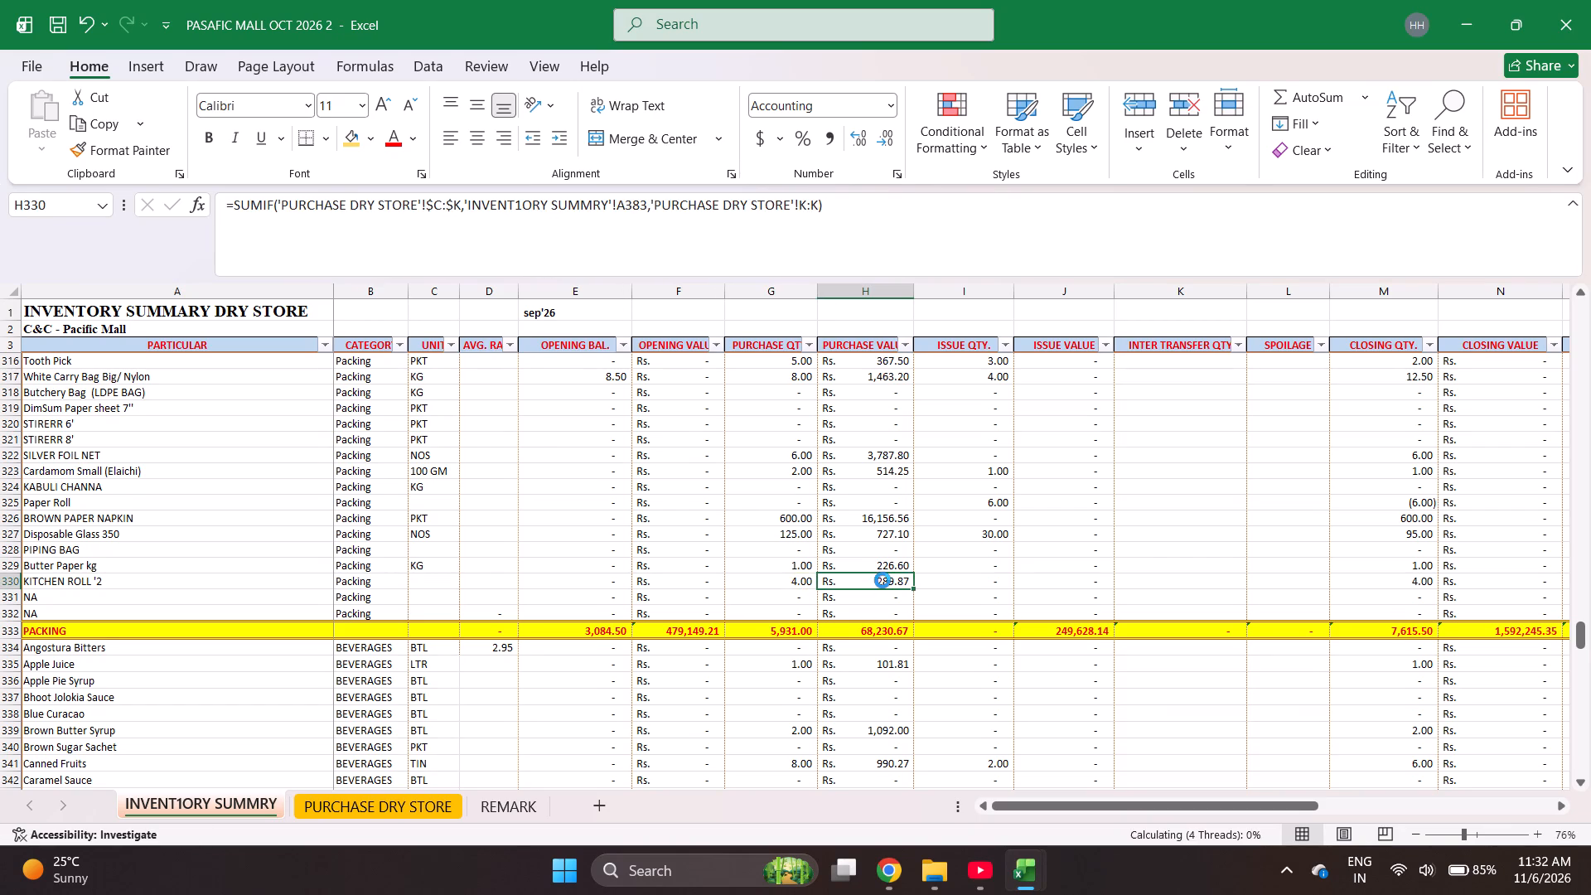
Enter GLASS CLEANER as the item name in the blank Housekeeping row below CAUSTIC SODA.
{"action": "scroll", "coordinate": [804, 583], "scroll_direction": "up", "scroll_amount": 1}
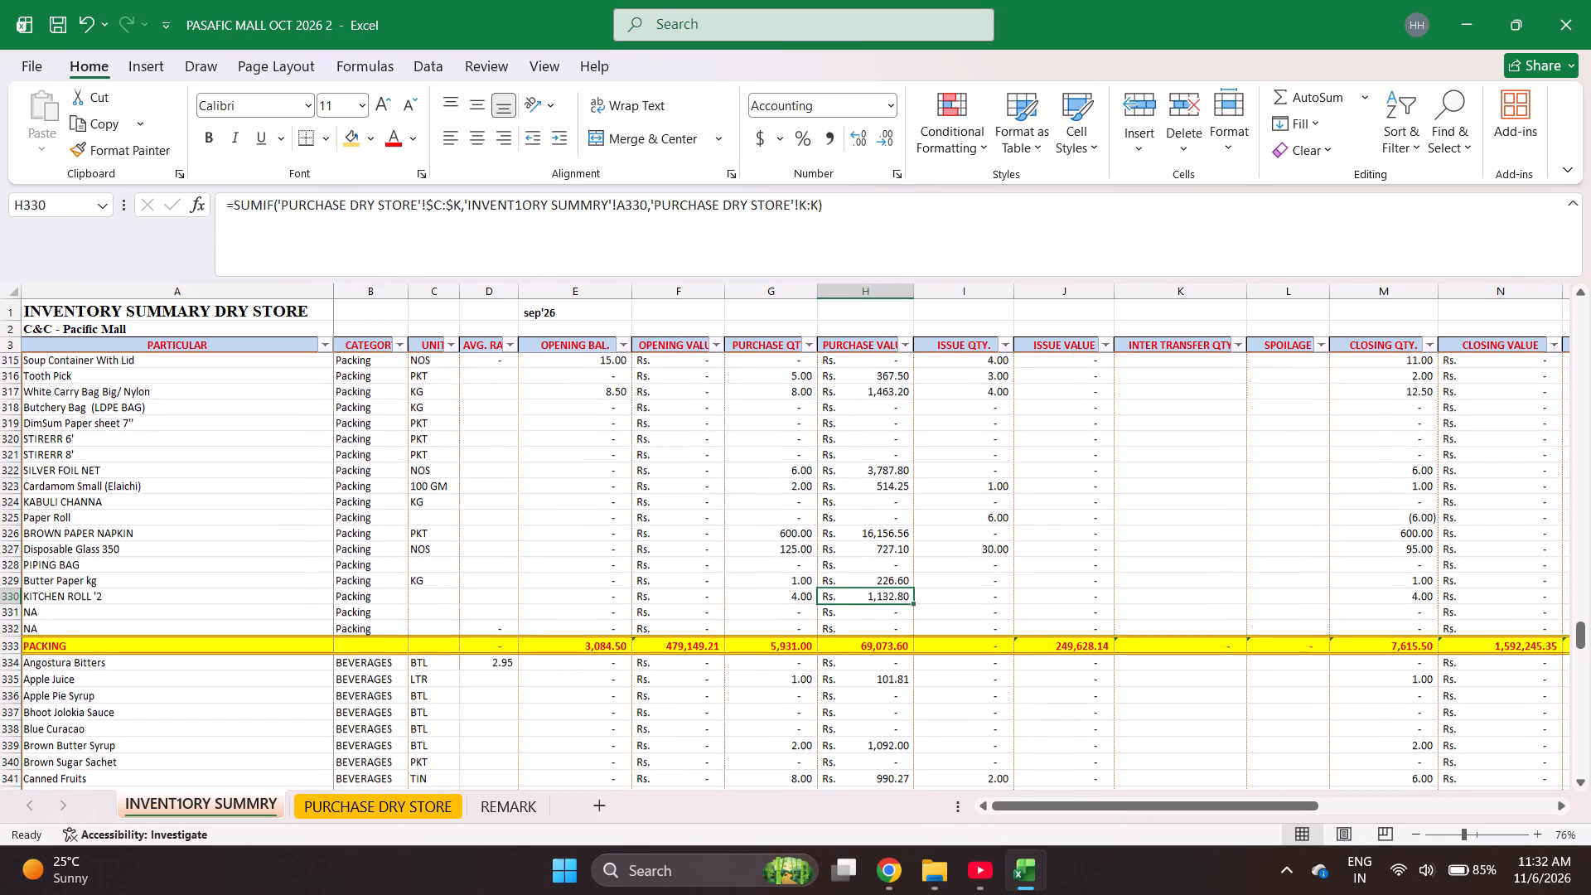
{"action": "scroll", "coordinate": [804, 583], "scroll_direction": "up", "scroll_amount": 3}
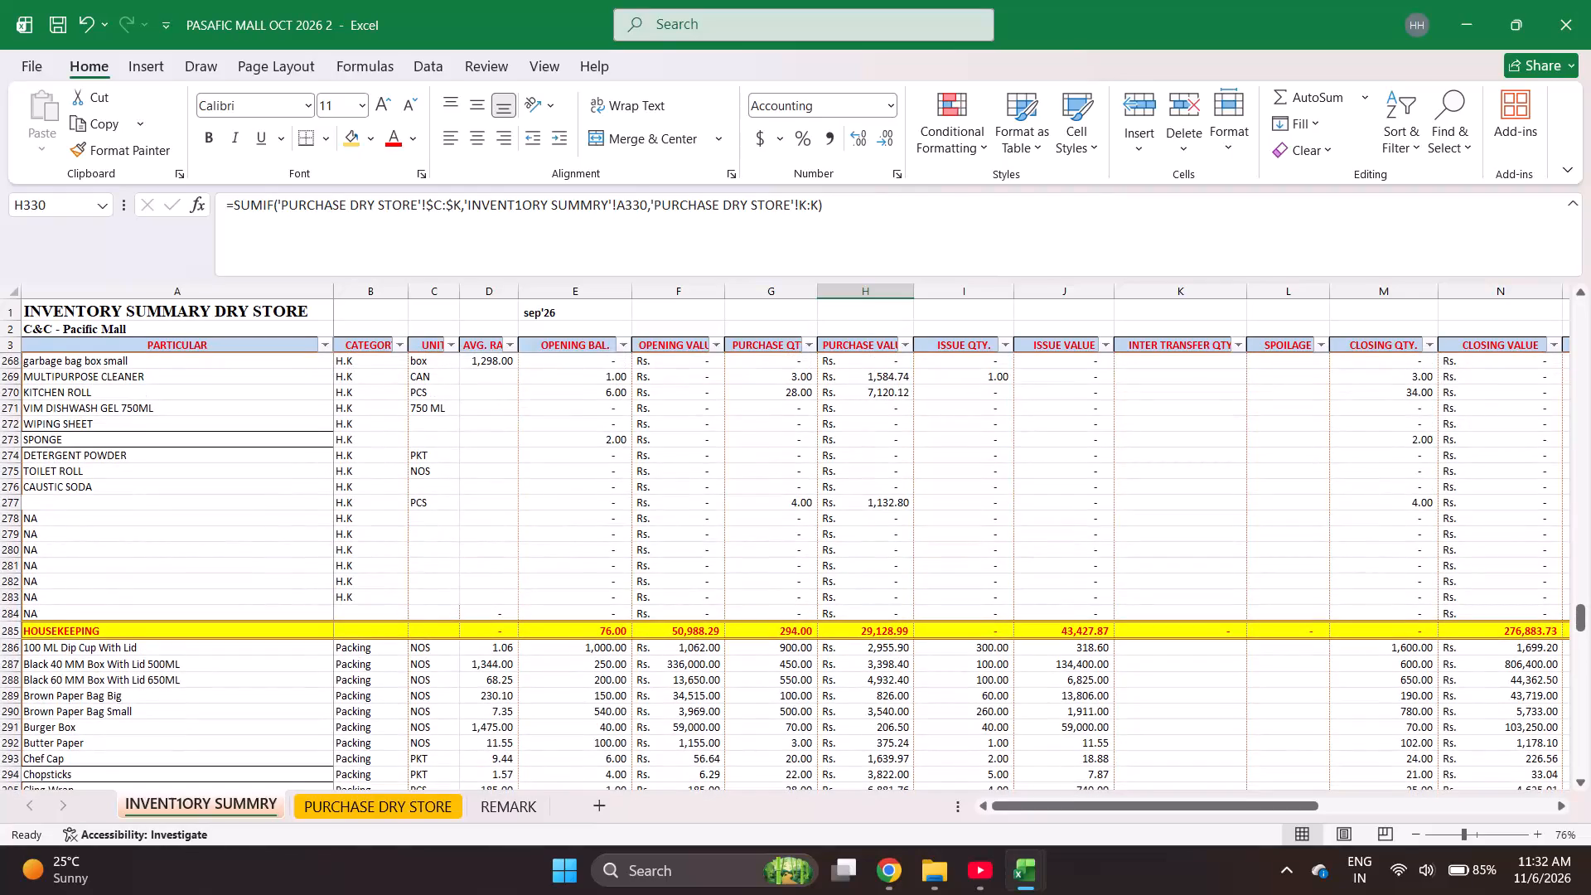
{"action": "left_click", "coordinate": [244, 501]}
{"action": "type", "text": "GLASS"}
{"action": "key", "text": "space"}
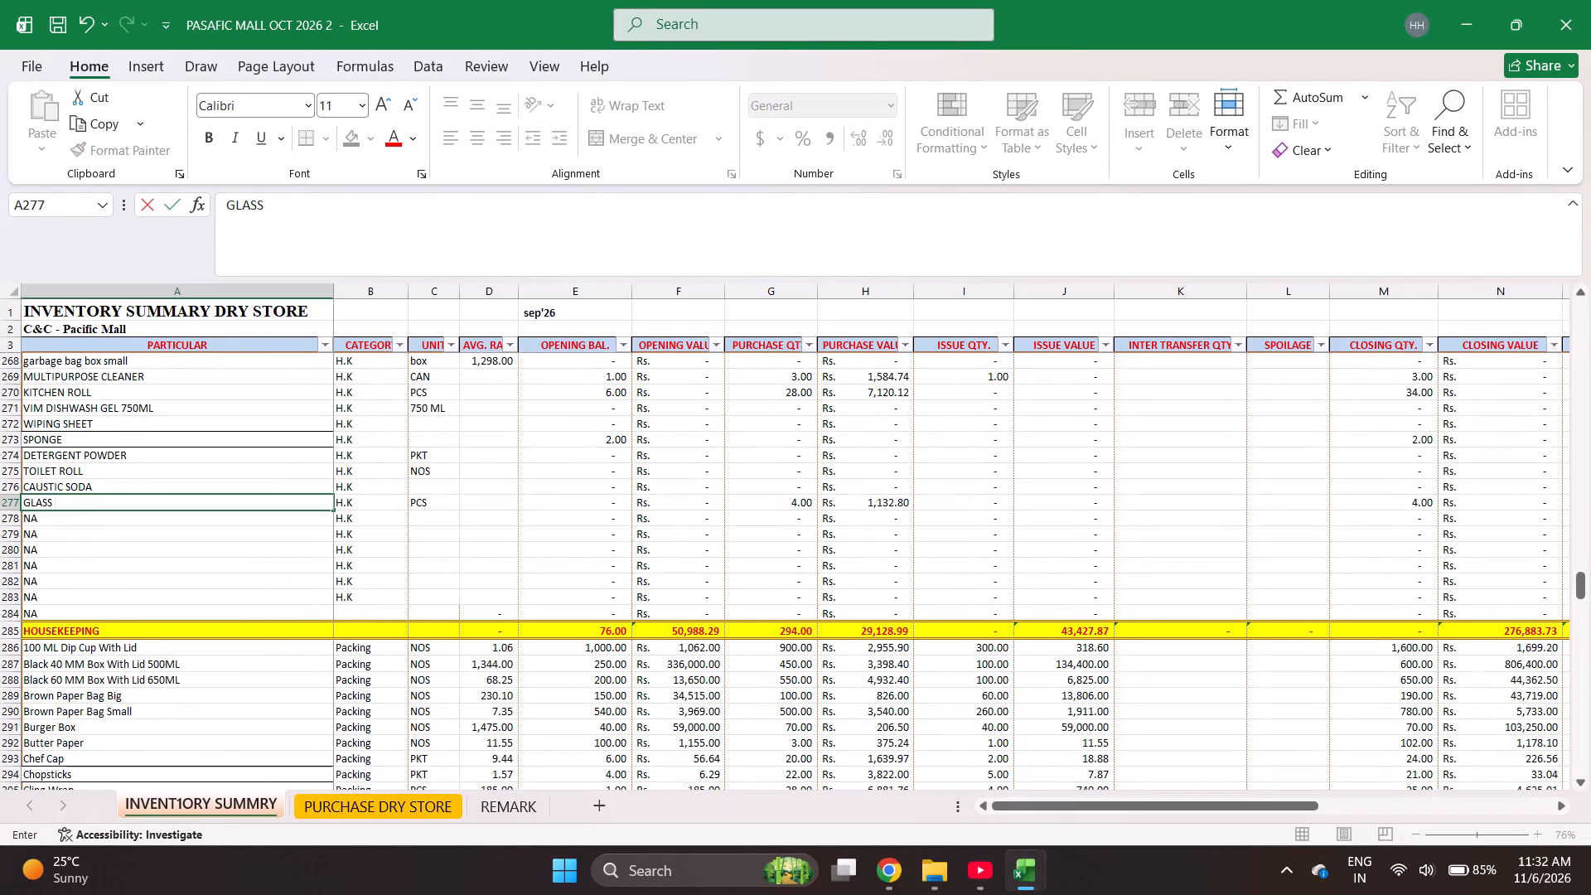
{"action": "type", "text": "CLEANER"}
{"action": "key", "text": "Right"}
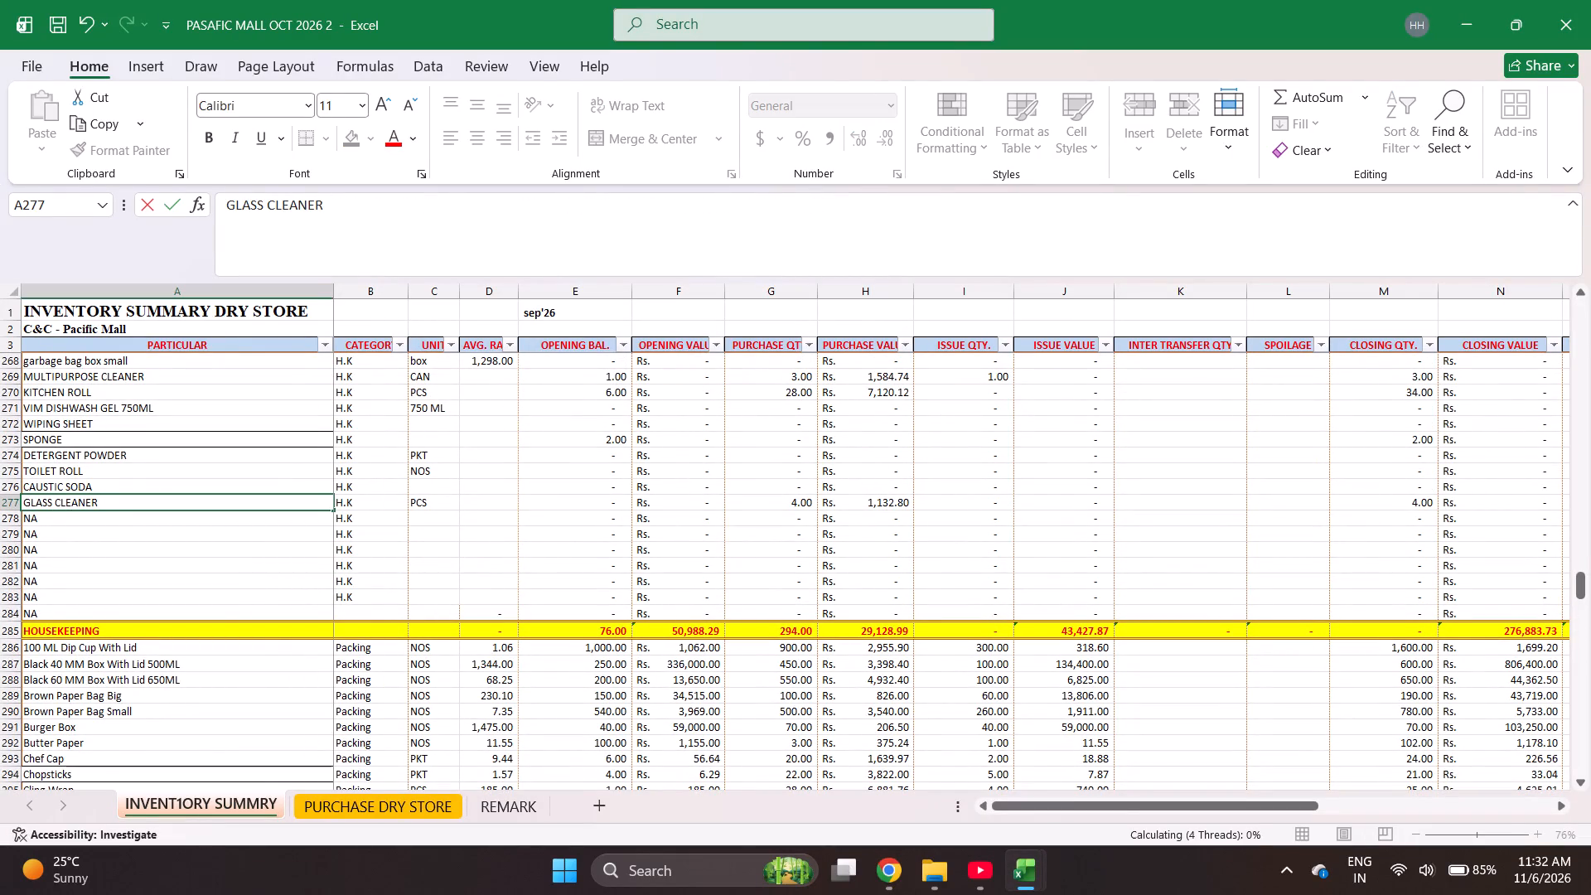
Fill the purchase quantity and purchase value formulas from the CAUSTIC SODA row down into the GLASS CLEANER row.
{"action": "key", "text": "Right"}
{"action": "key", "text": "Right"}
{"action": "key", "text": "Right"}
{"action": "key", "text": "Right"}
{"action": "key", "text": "Right"}
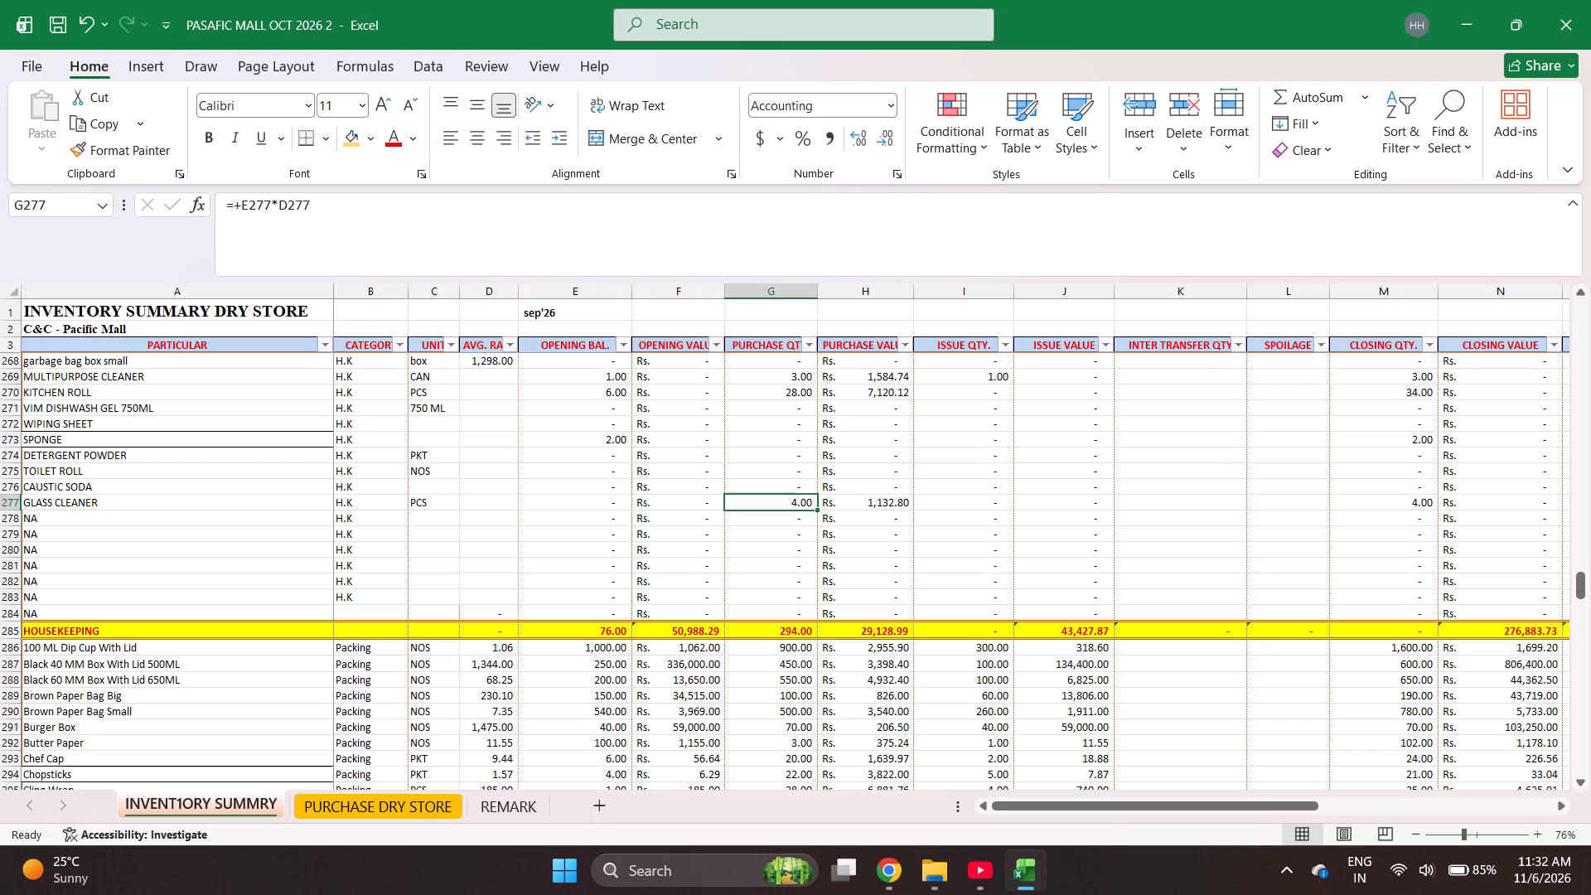
{"action": "key", "text": "ctrl+d"}
{"action": "key", "text": "Right"}
{"action": "key", "text": "ctrl+d"}
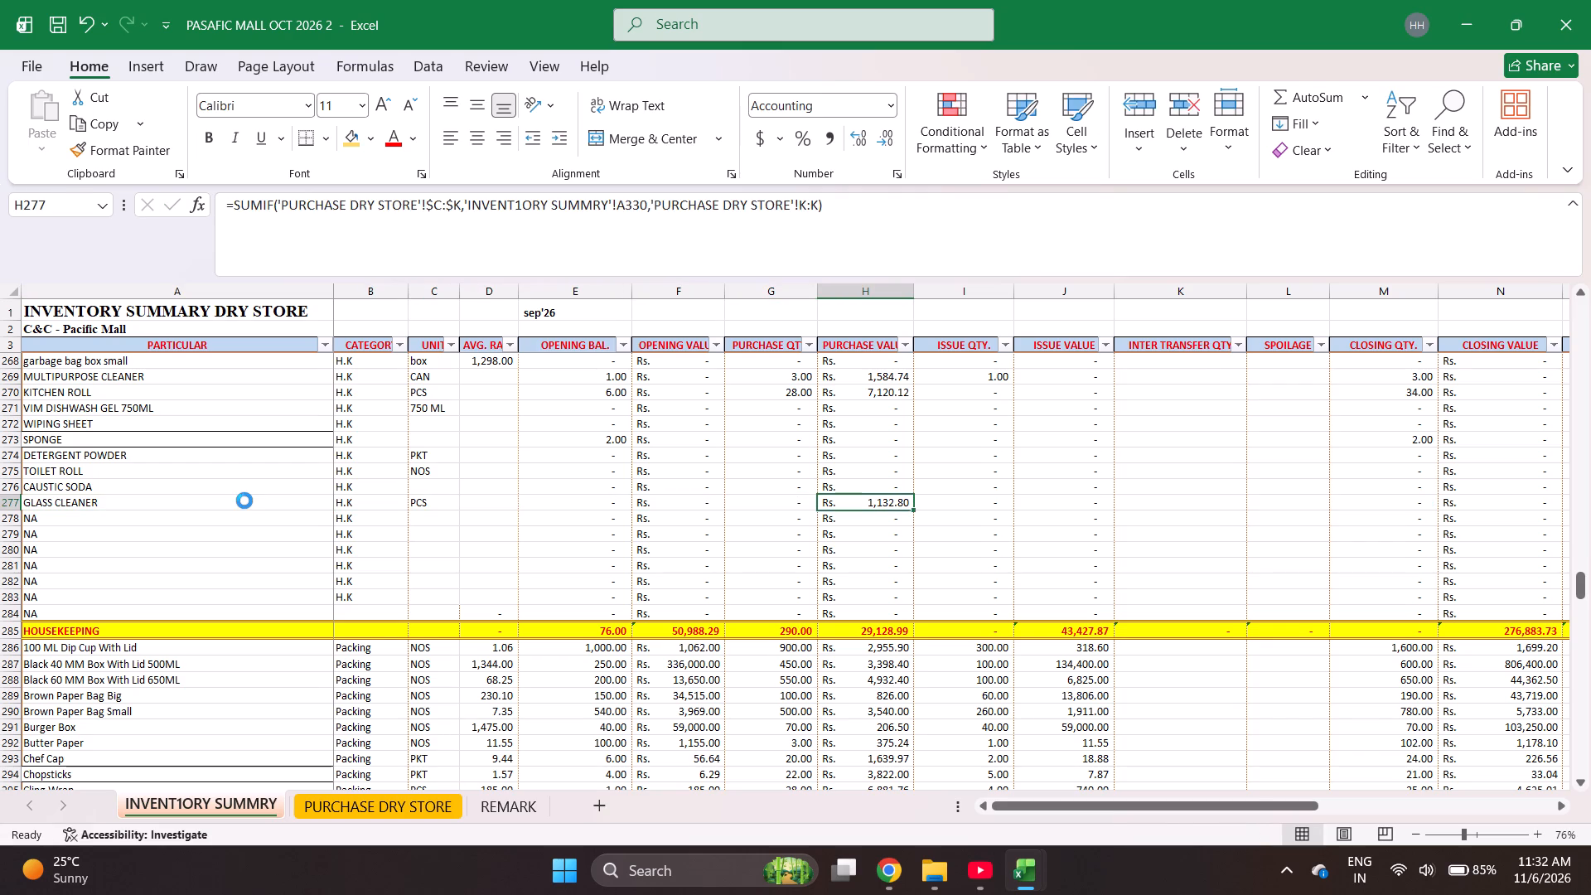
Set the opening balance of GLASS CLEANER in the Housekeeping section to 2.
{"action": "key", "text": "Left"}
{"action": "key", "text": "Left"}
{"action": "key", "text": "Left"}
{"action": "key", "text": "Left"}
{"action": "key", "text": "Left"}
{"action": "key", "text": "Left"}
{"action": "key", "text": "Left"}
{"action": "key", "text": "Left"}
{"action": "key", "text": "Left"}
{"action": "key", "text": "Left"}
{"action": "key", "text": "Left"}
{"action": "key", "text": "Left"}
{"action": "key", "text": "Left"}
{"action": "key", "text": "Left"}
{"action": "key", "text": "Left"}
{"action": "key", "text": "Left"}
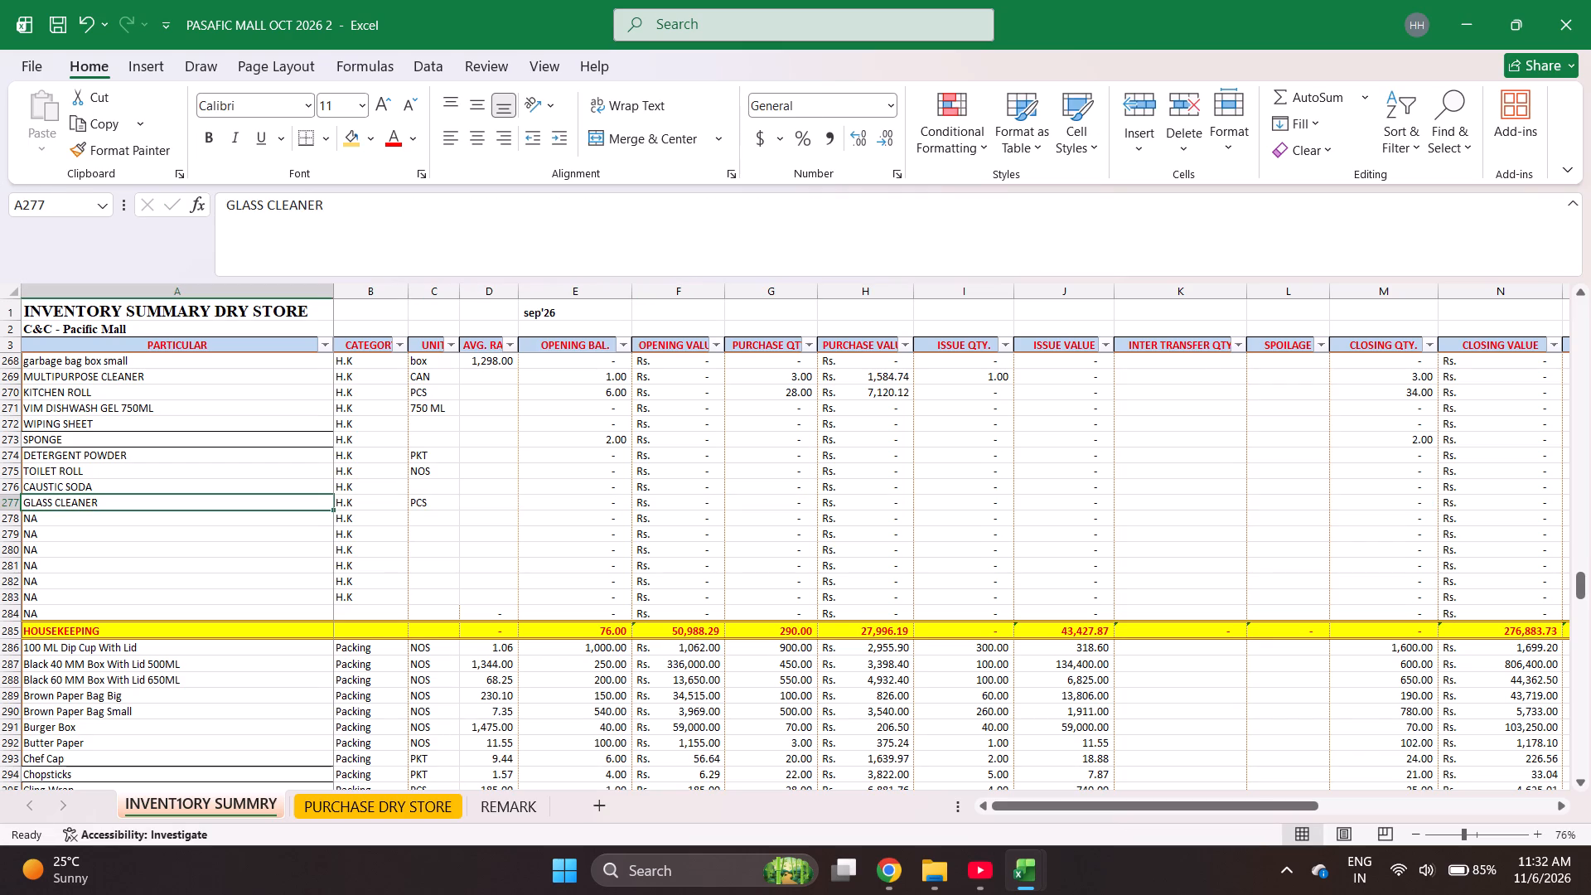
{"action": "key", "text": "Right"}
{"action": "key", "text": "Right"}
{"action": "key", "text": "Right"}
{"action": "key", "text": "Right"}
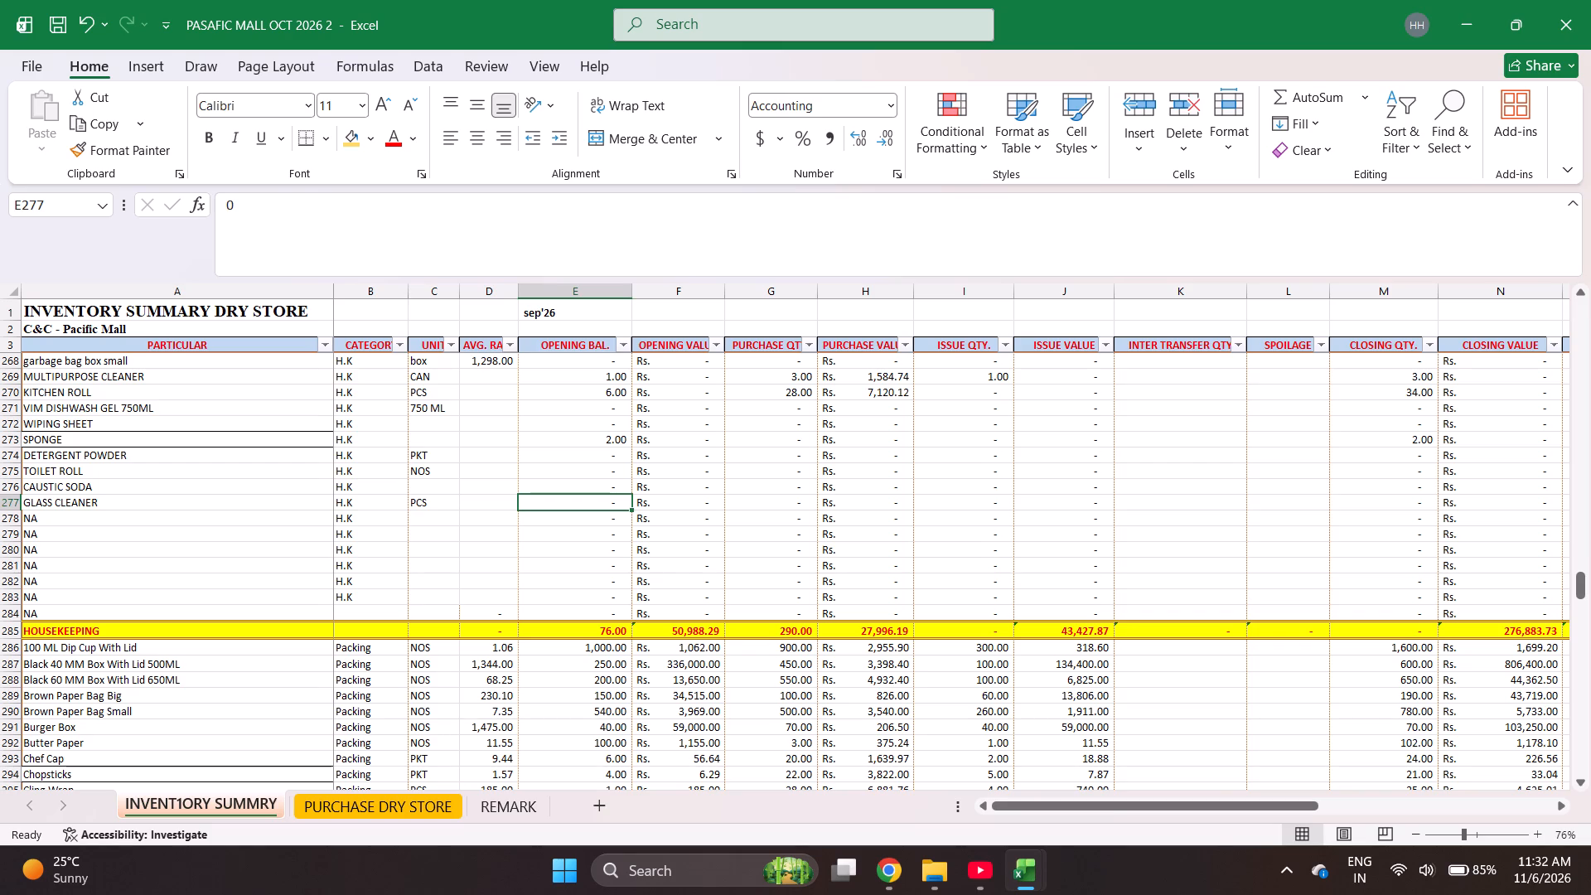
{"action": "key", "text": "2"}
{"action": "key", "text": "Return"}
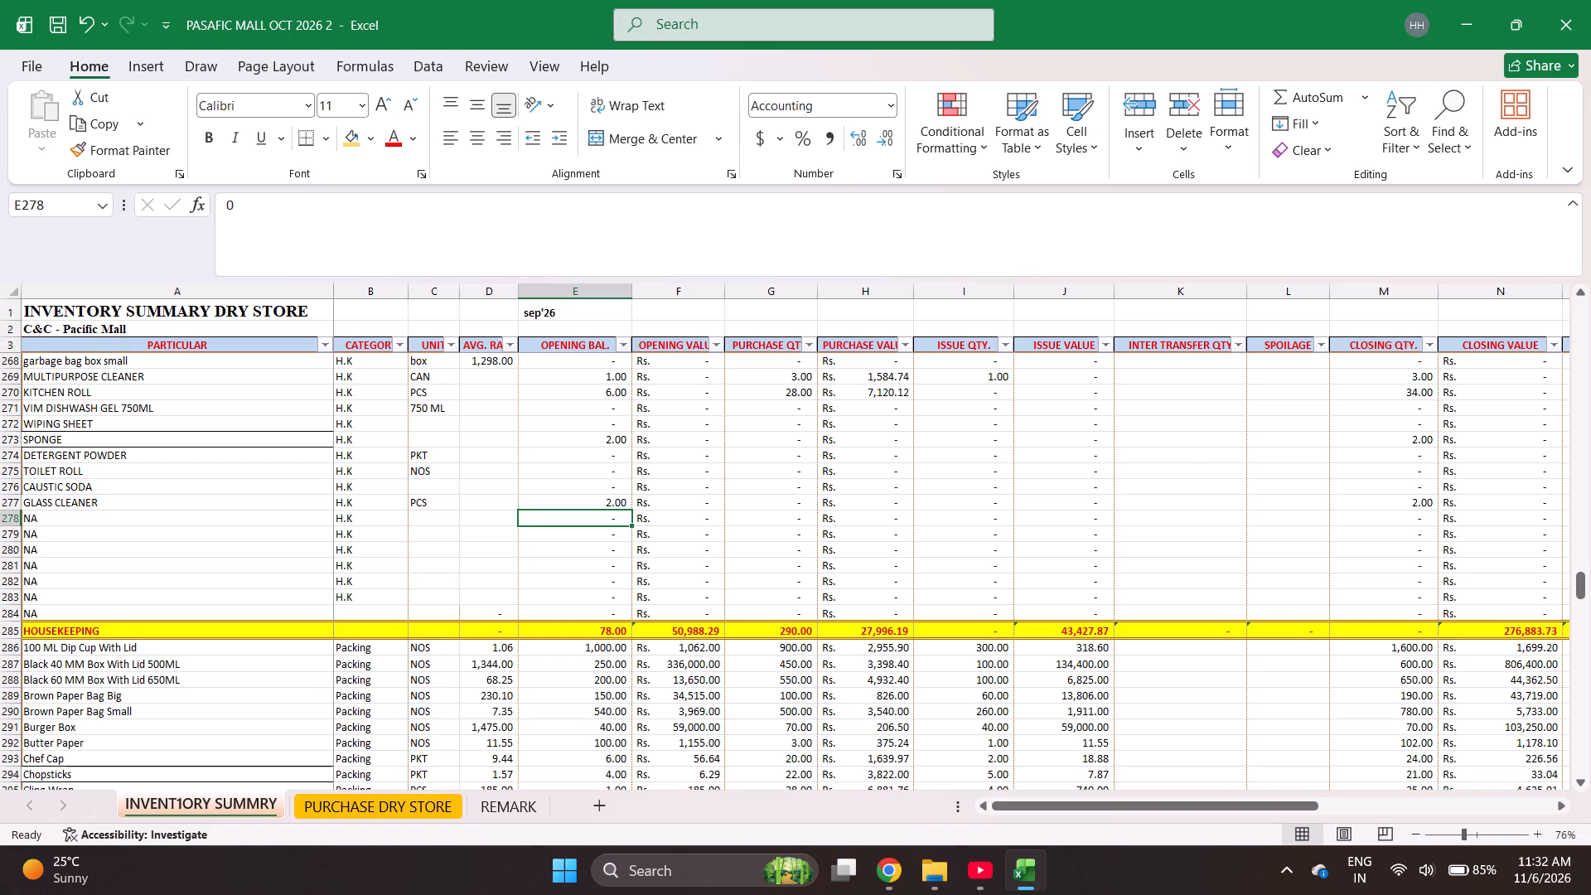
Find the stirrer items by searching for STIR and set the opening balances of STIRERR 6' to 3 and STIRERR 8' to 6.
{"action": "key", "text": "ctrl+f"}
{"action": "type", "text": "STIT"}
{"action": "key", "text": "BackSpace"}
{"action": "key", "text": "r"}
{"action": "key", "text": "Return"}
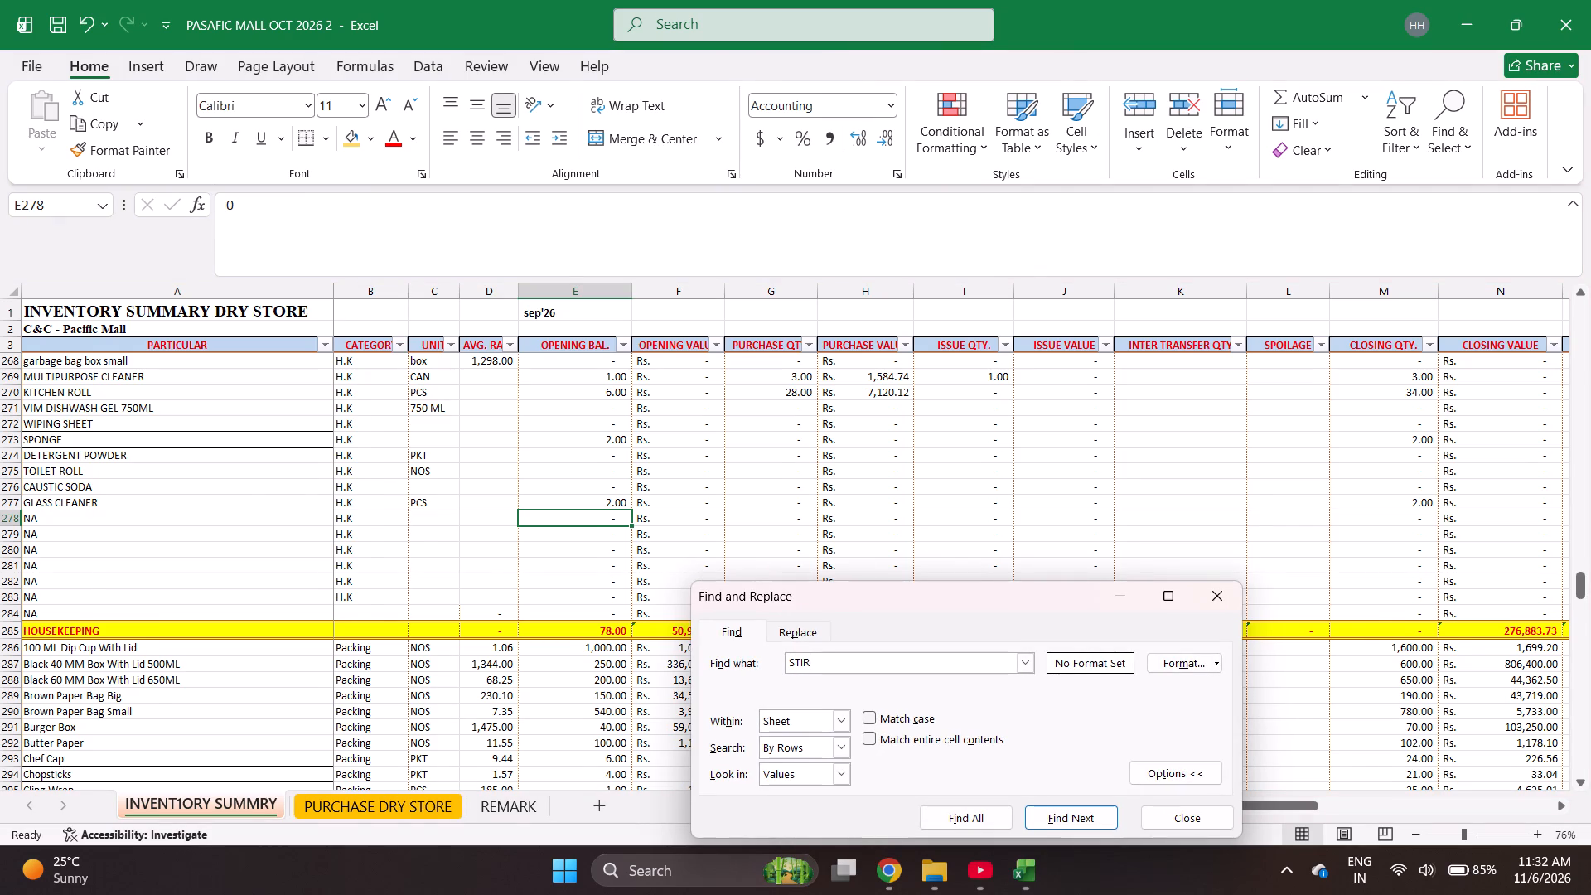
{"action": "key", "text": "Return"}
{"action": "key", "text": "Escape"}
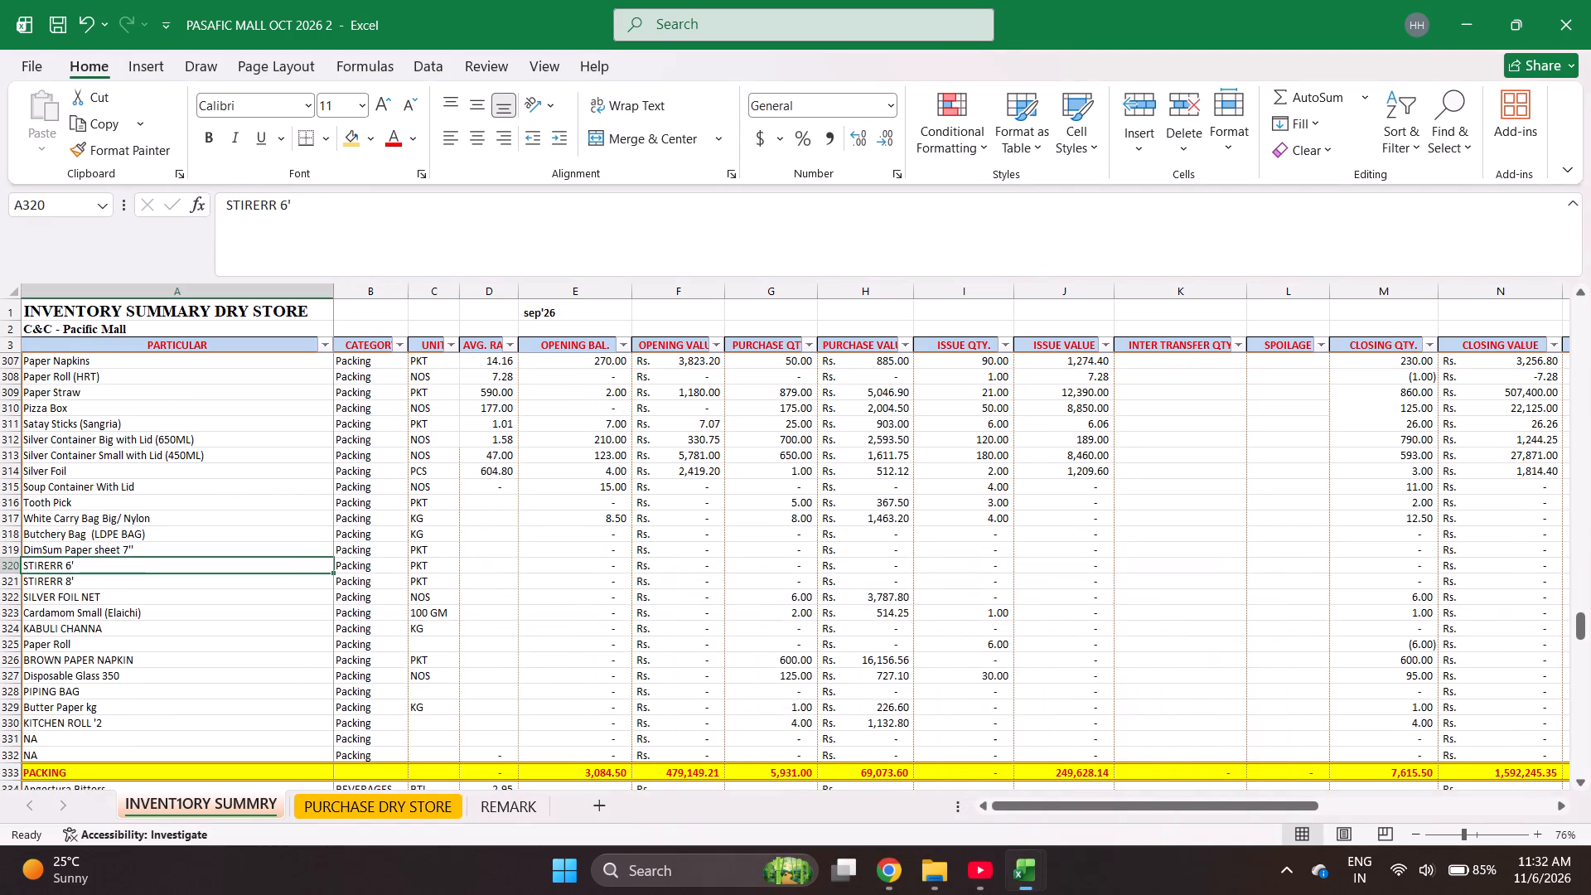
{"action": "key", "text": "Right"}
{"action": "key", "text": "Right"}
{"action": "key", "text": "Right"}
{"action": "key", "text": "Right"}
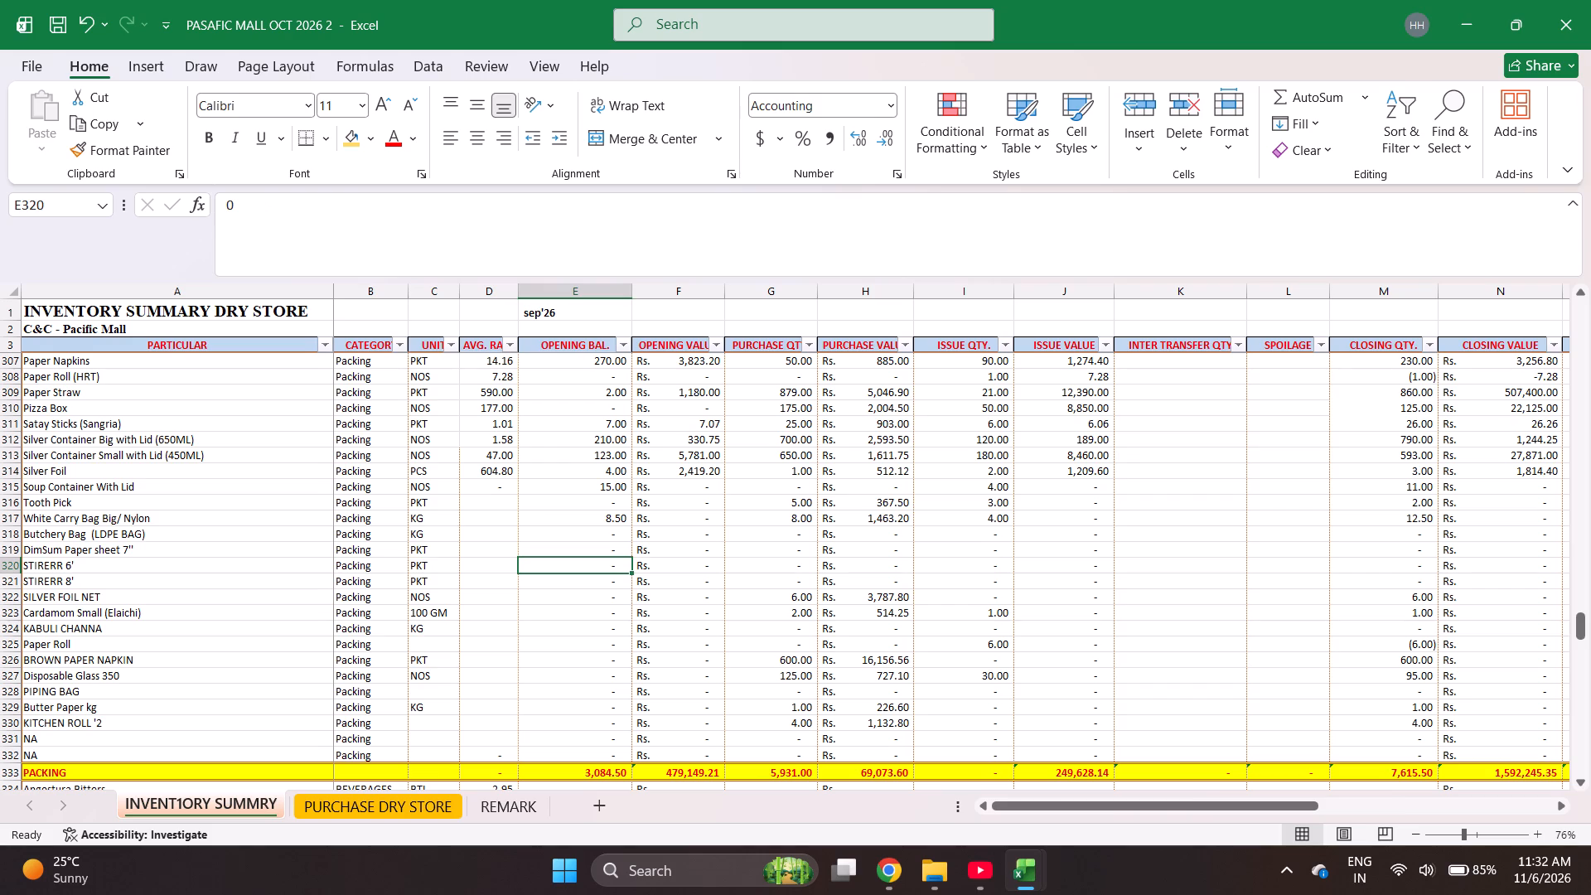
{"action": "key", "text": "3"}
{"action": "key", "text": "Return"}
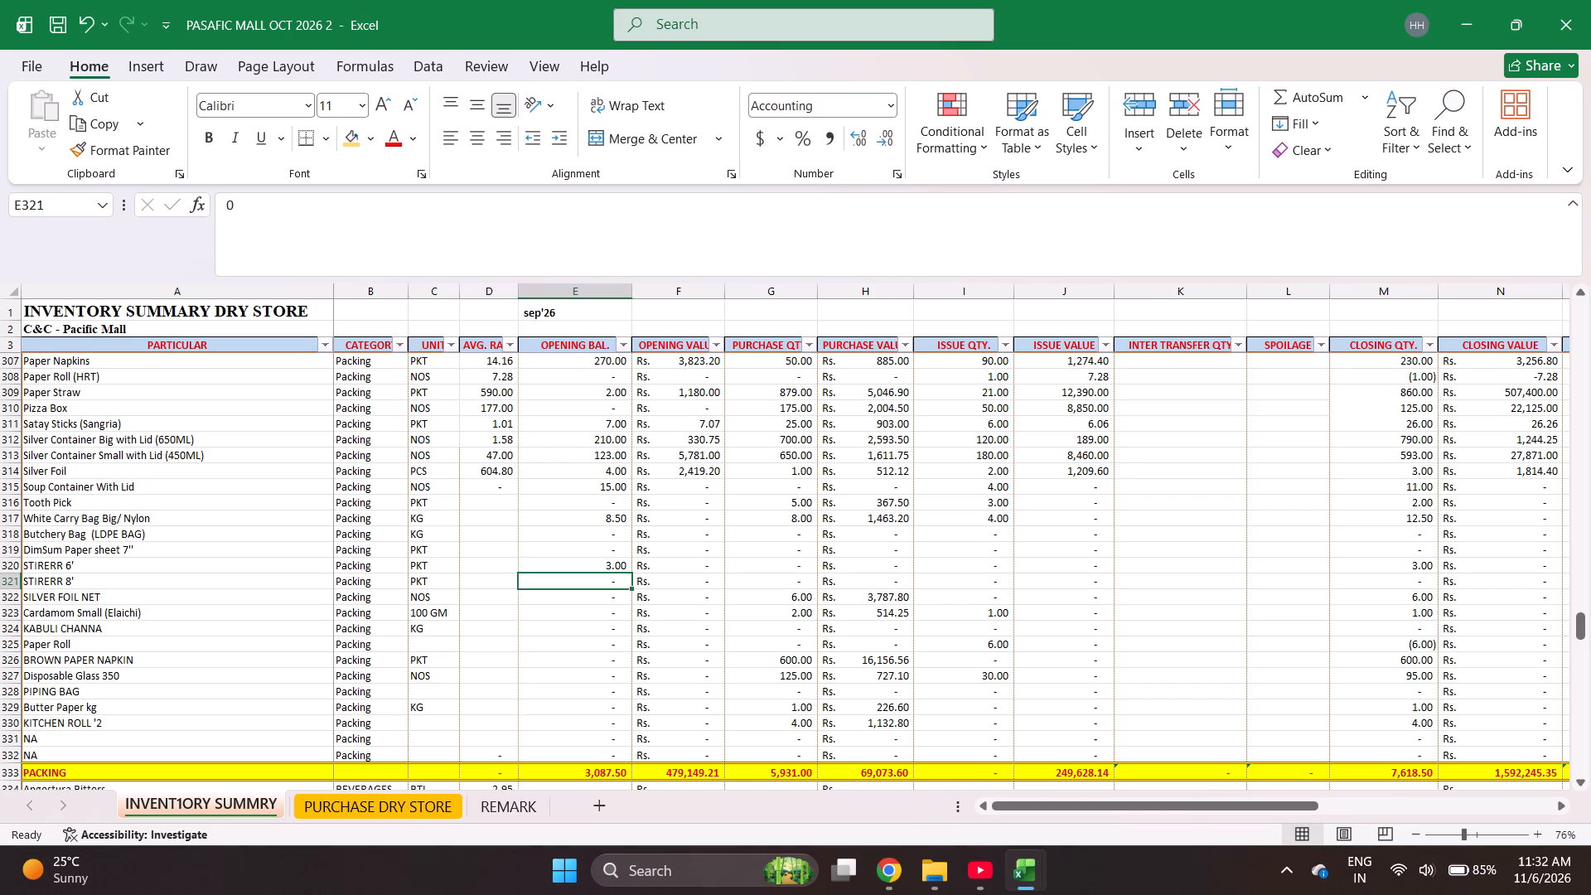
{"action": "key", "text": "6"}
{"action": "key", "text": "Return"}
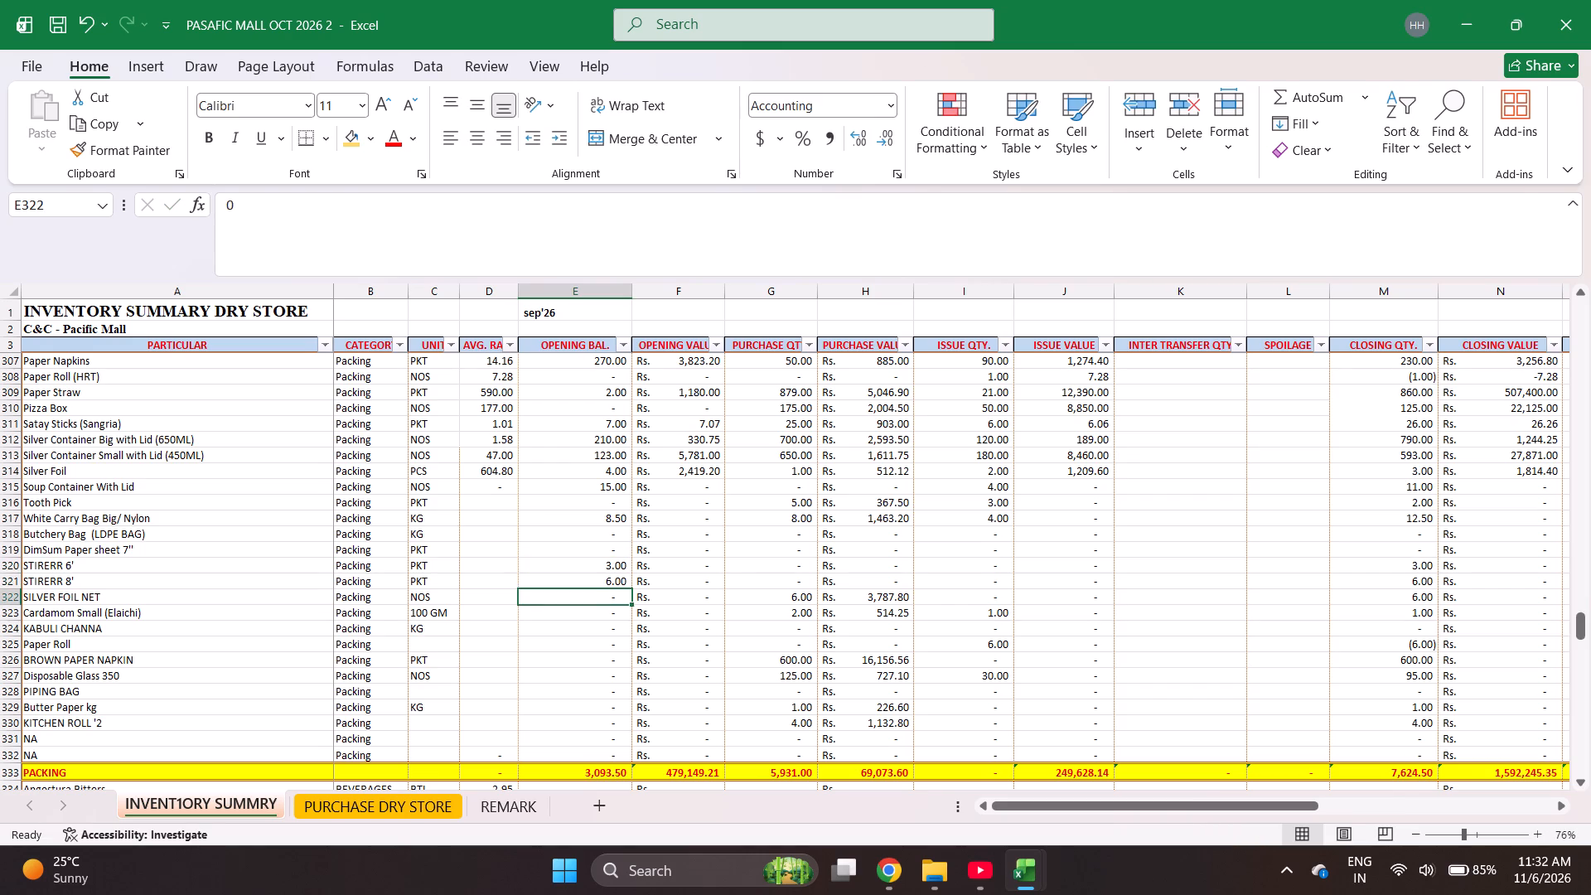
Set the opening balances of Angostura Bitters and Apple Juice in the Beverages section to 1 each.
{"action": "key", "text": "Return"}
{"action": "key", "text": "Return"}
{"action": "key", "text": "Return"}
{"action": "key", "text": "Return"}
{"action": "key", "text": "Return"}
{"action": "key", "text": "Return"}
{"action": "key", "text": "Return"}
{"action": "key", "text": "Return"}
{"action": "key", "text": "Return"}
{"action": "key", "text": "Return"}
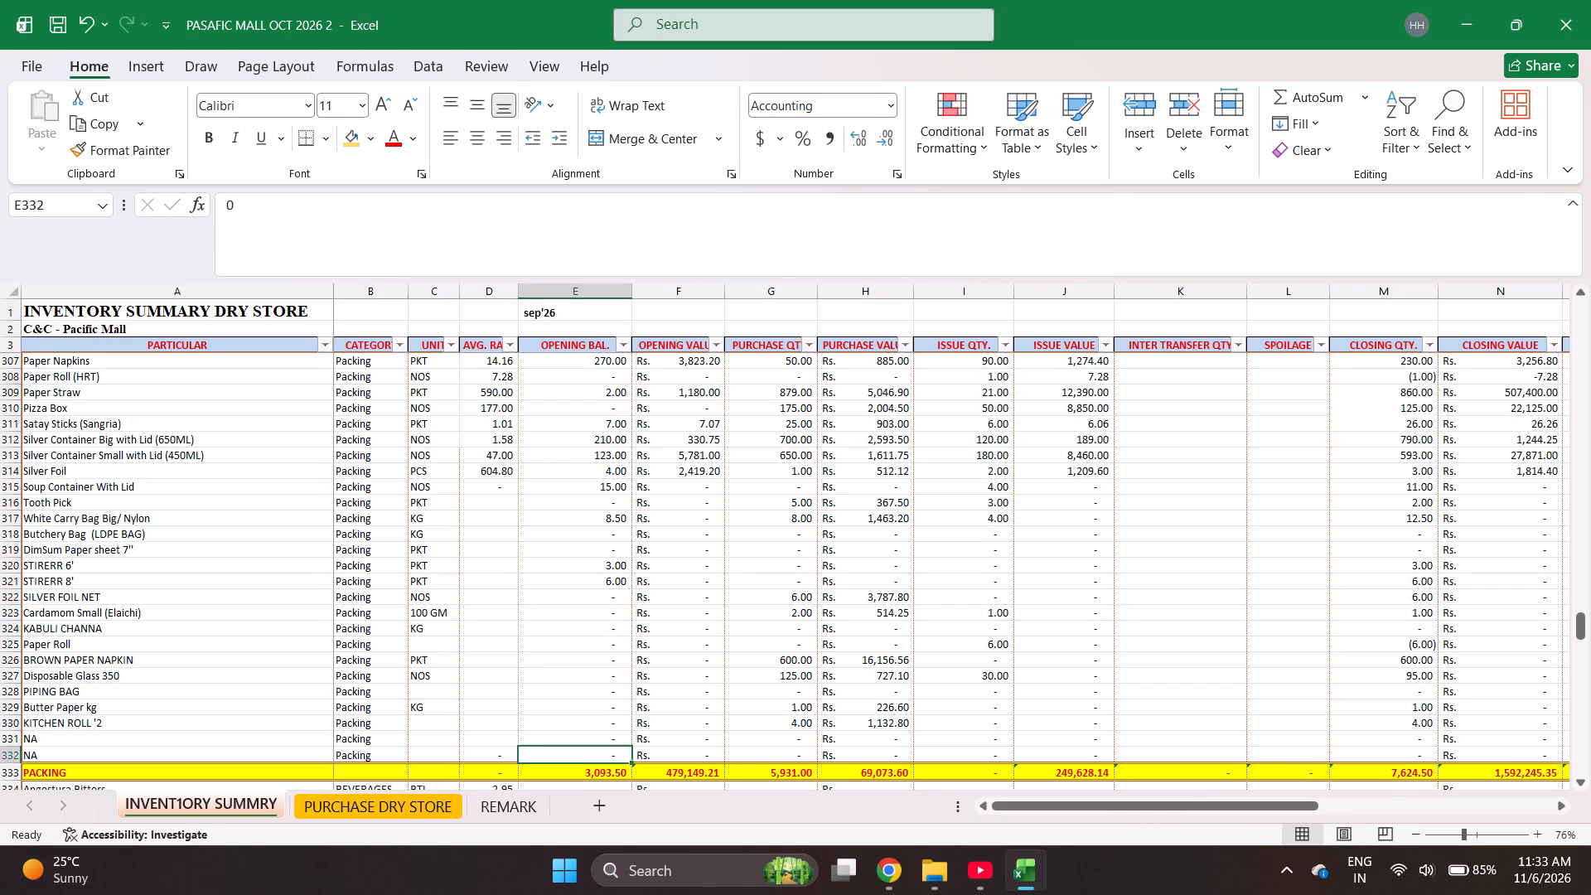
{"action": "key", "text": "Return"}
{"action": "key", "text": "Return"}
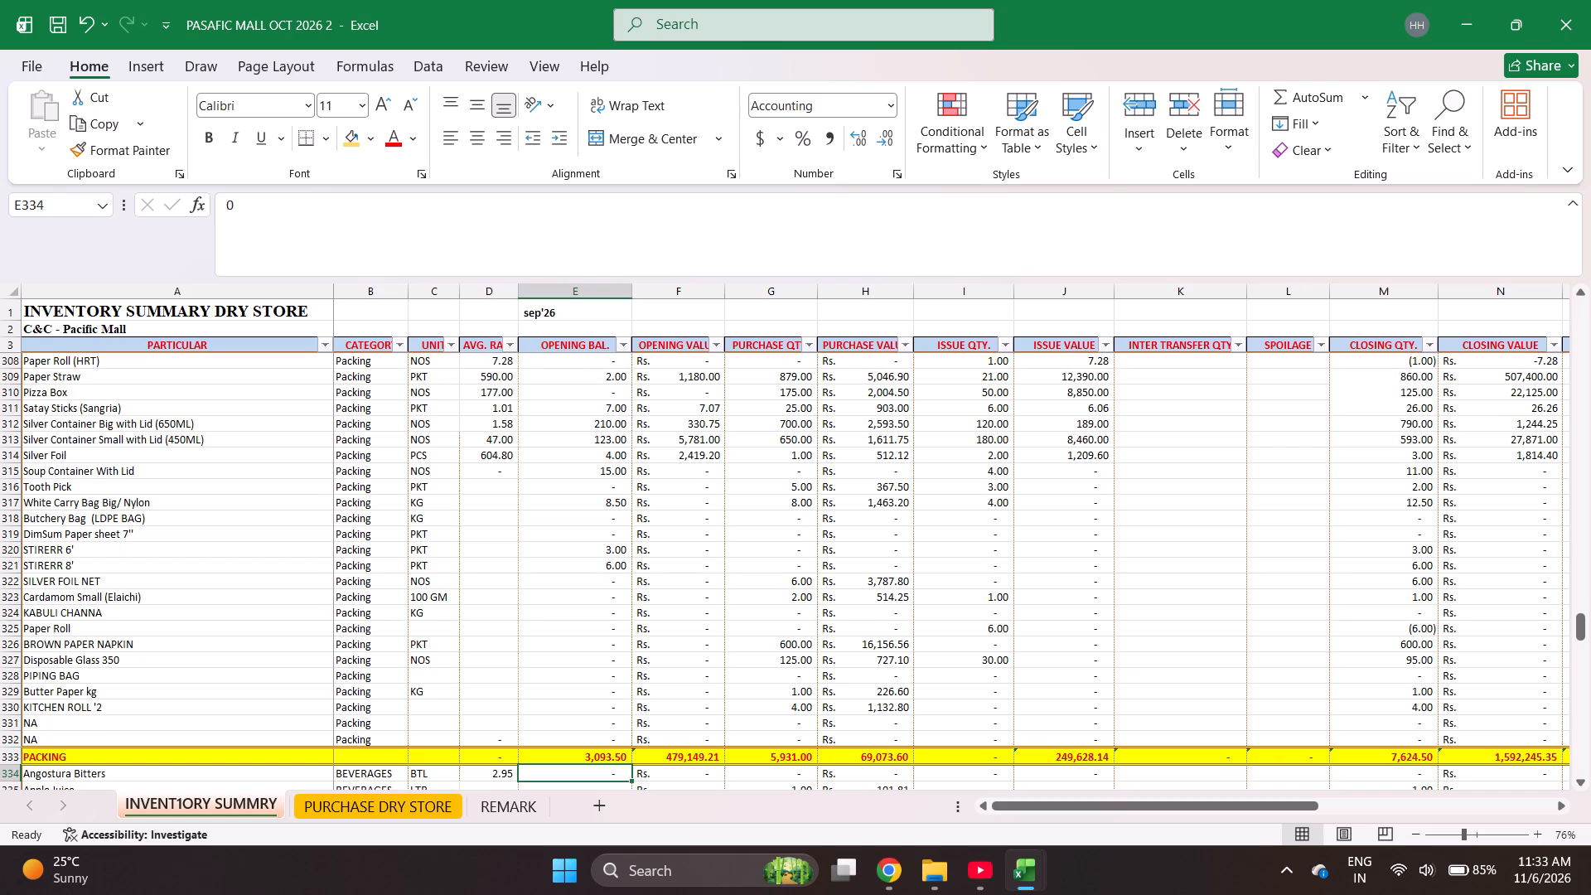
{"action": "key", "text": "1"}
{"action": "key", "text": "Return"}
{"action": "key", "text": "1"}
{"action": "key", "text": "Return"}
Set the opening balances of Blue Curacao to 1 and Brown Sugar Sachet to 4.
{"action": "key", "text": "Return"}
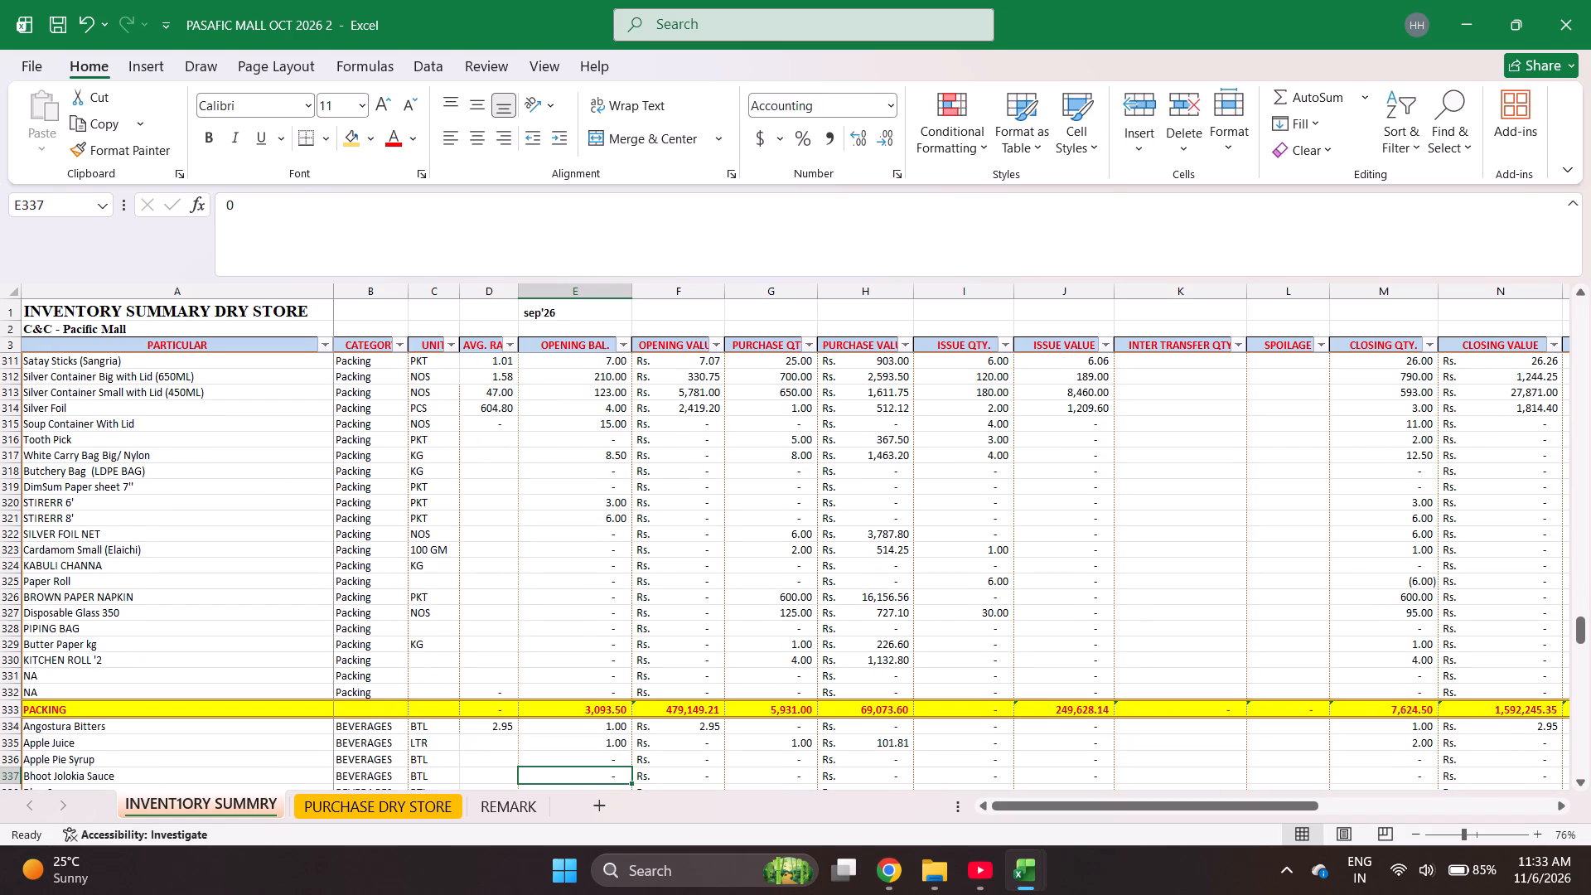
{"action": "key", "text": "Return"}
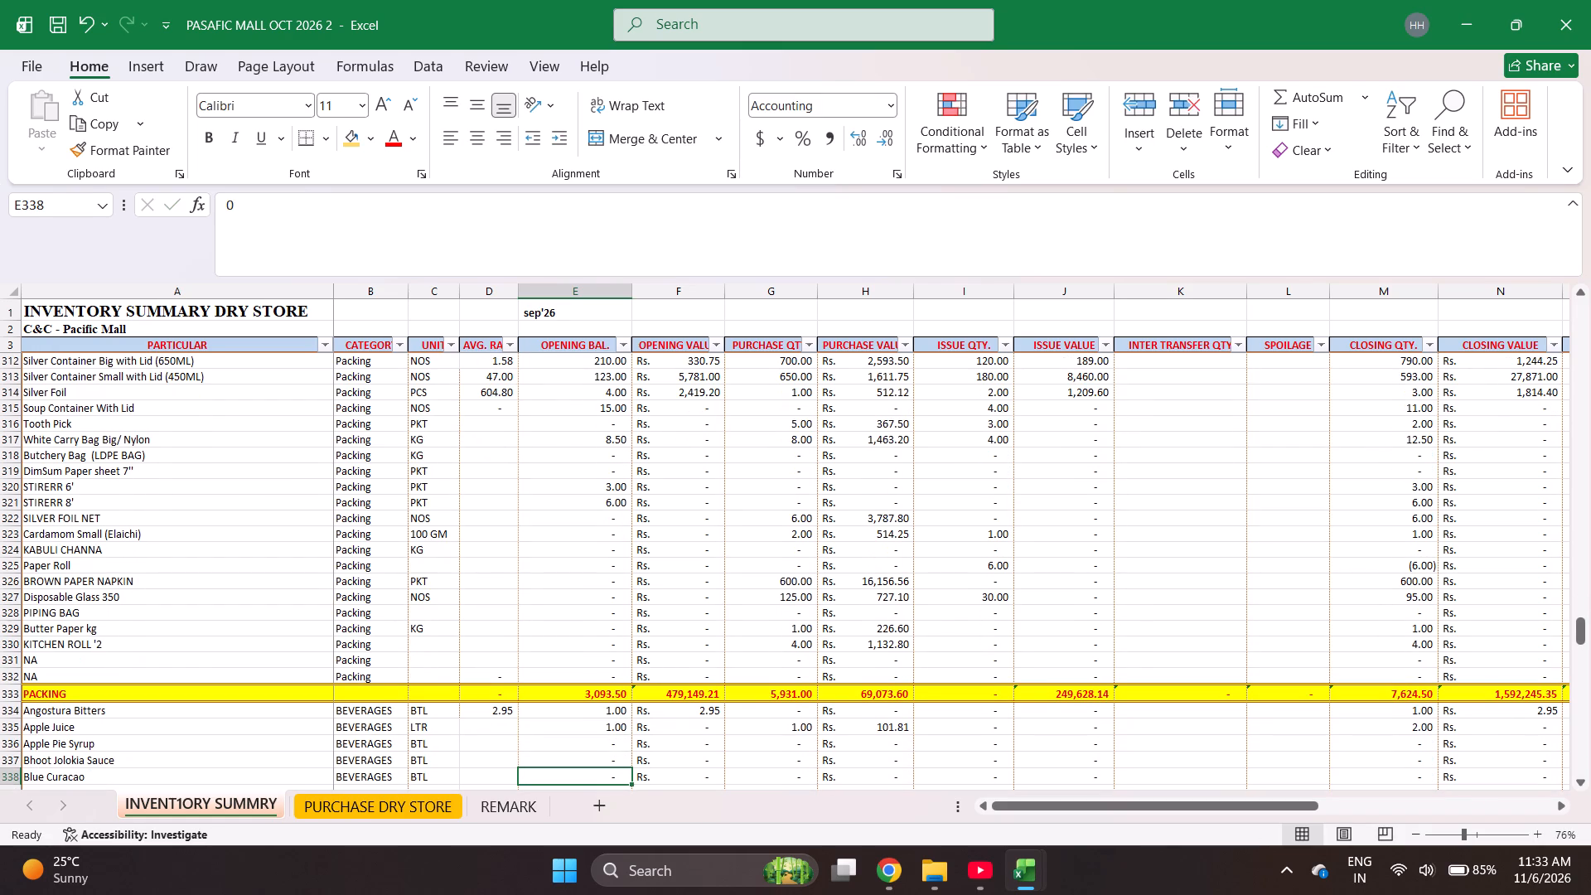
{"action": "key", "text": "1"}
{"action": "key", "text": "Return"}
{"action": "key", "text": "Return"}
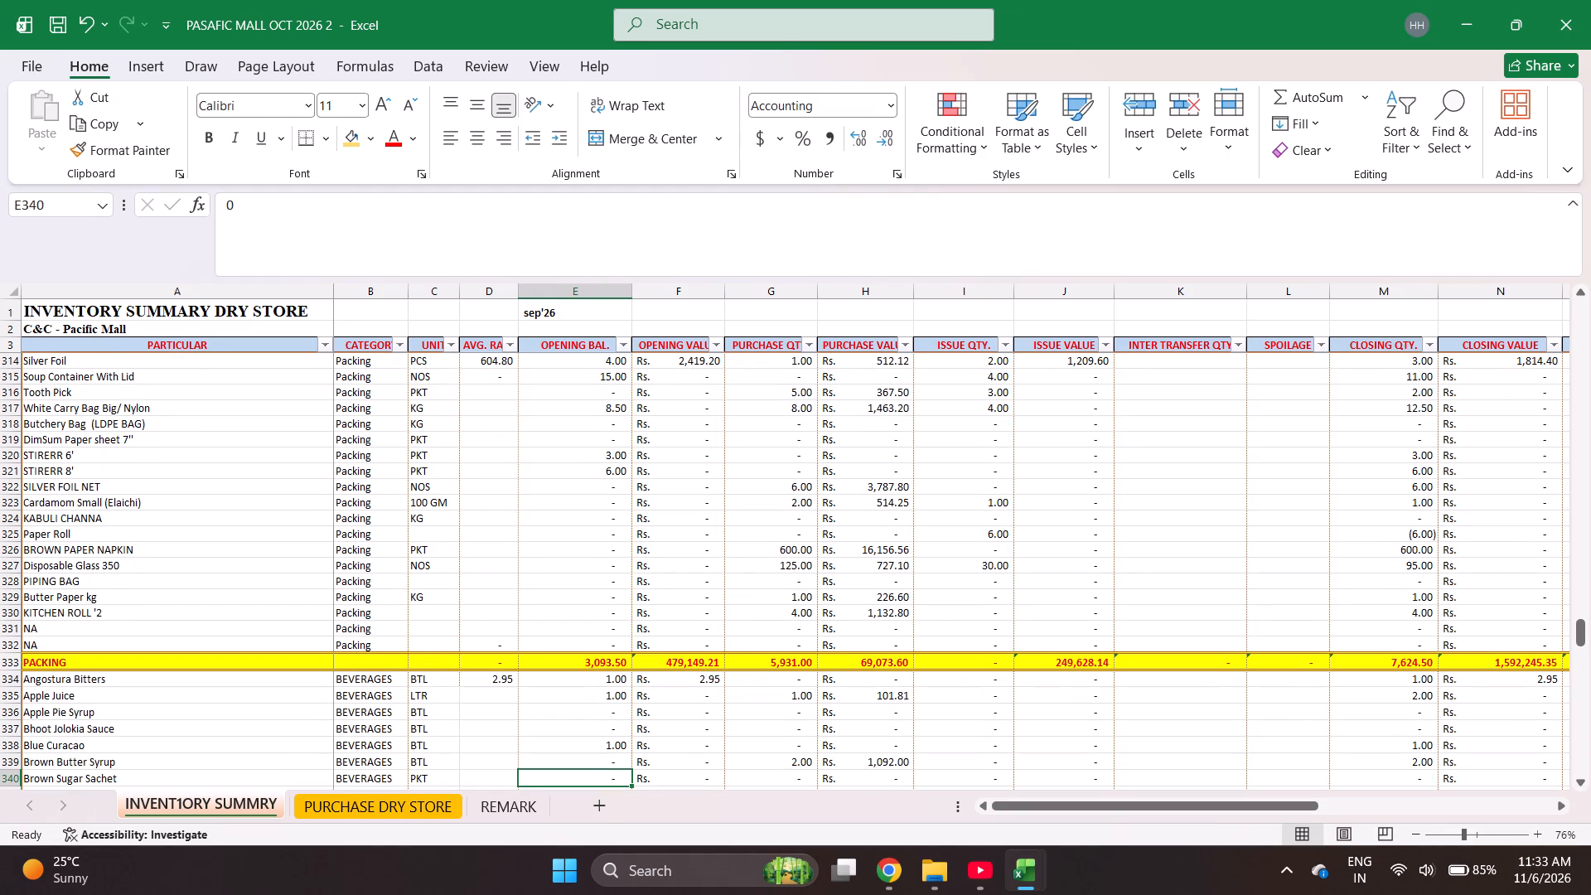
{"action": "key", "text": "4"}
{"action": "key", "text": "Return"}
Set the opening balances of Caramel Syrup to 1, Chocolate Frappe Powder to 4 and Chocolate Sauce to 2.
{"action": "key", "text": "Return"}
{"action": "key", "text": "Return"}
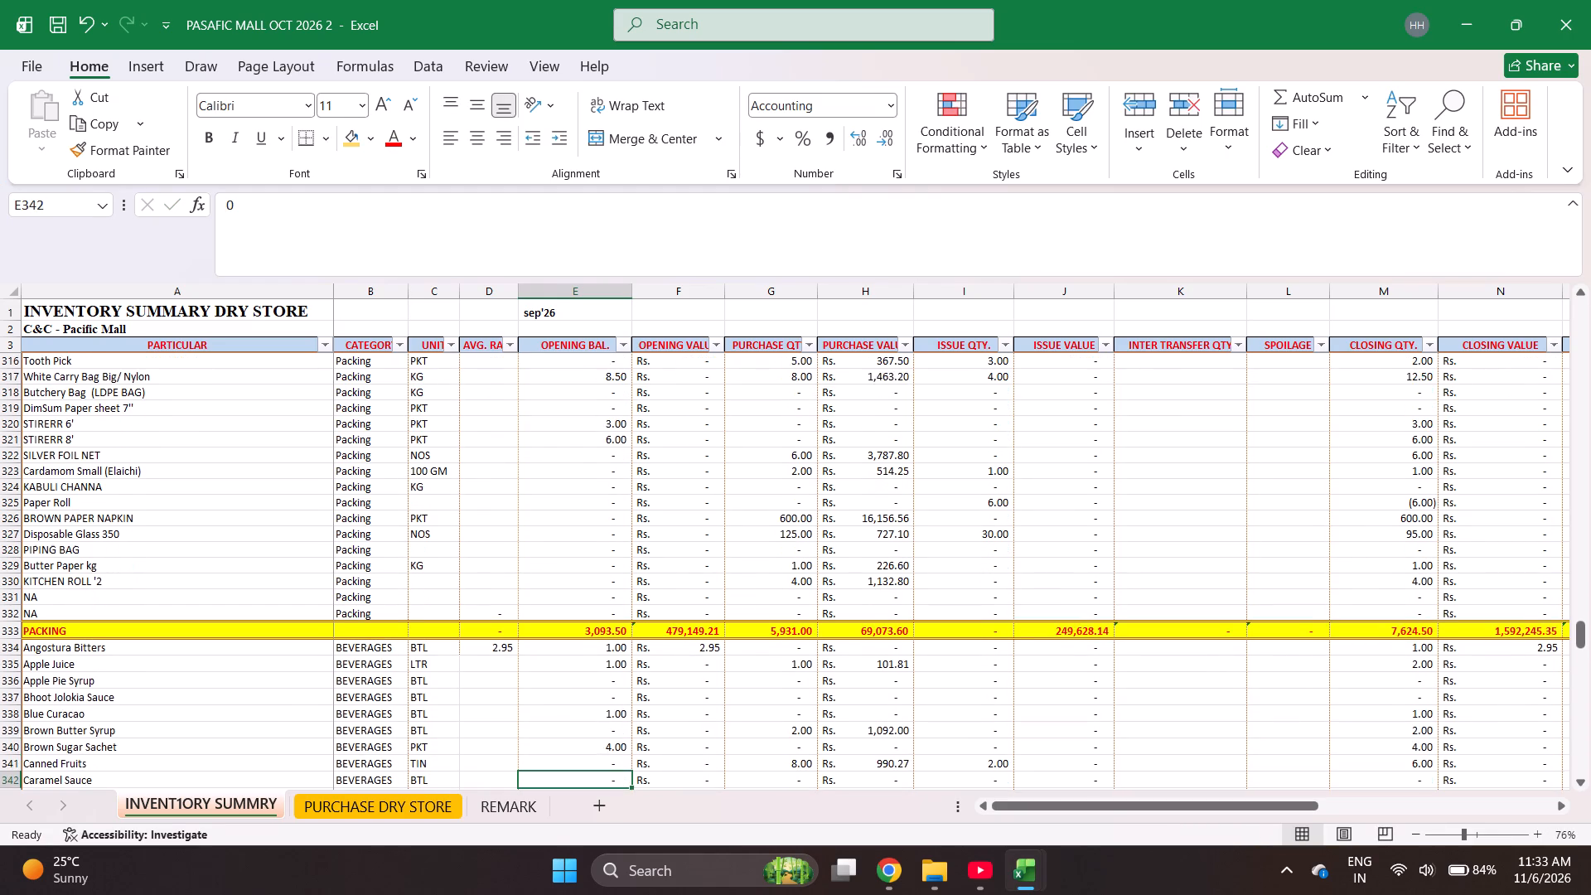
{"action": "key", "text": "1"}
{"action": "key", "text": "Return"}
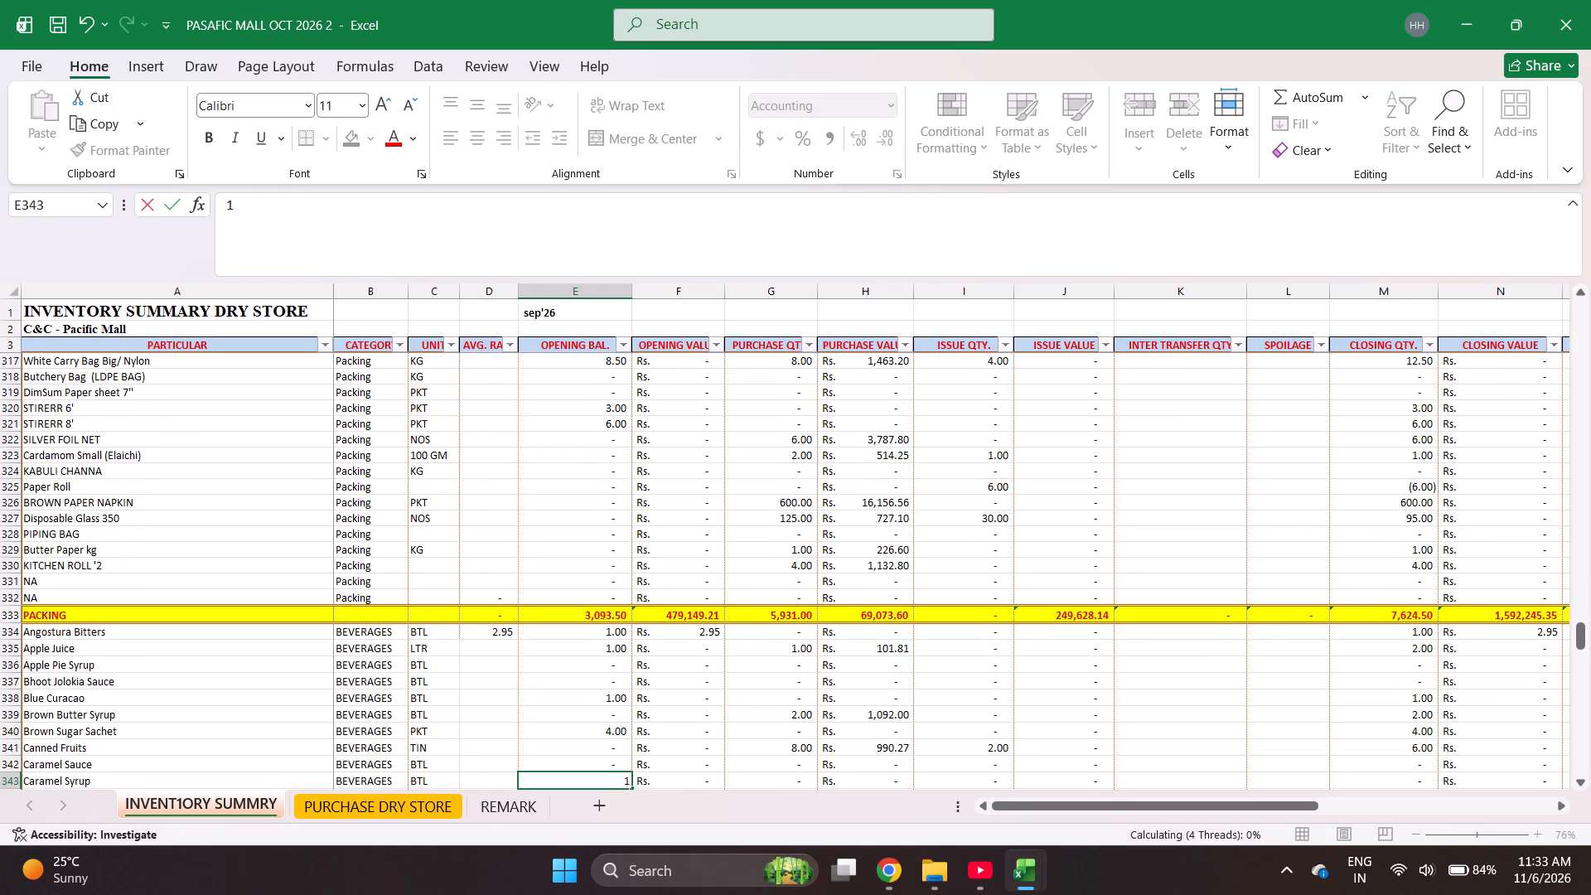
{"action": "key", "text": "Return"}
{"action": "key", "text": "Return"}
{"action": "key", "text": "4"}
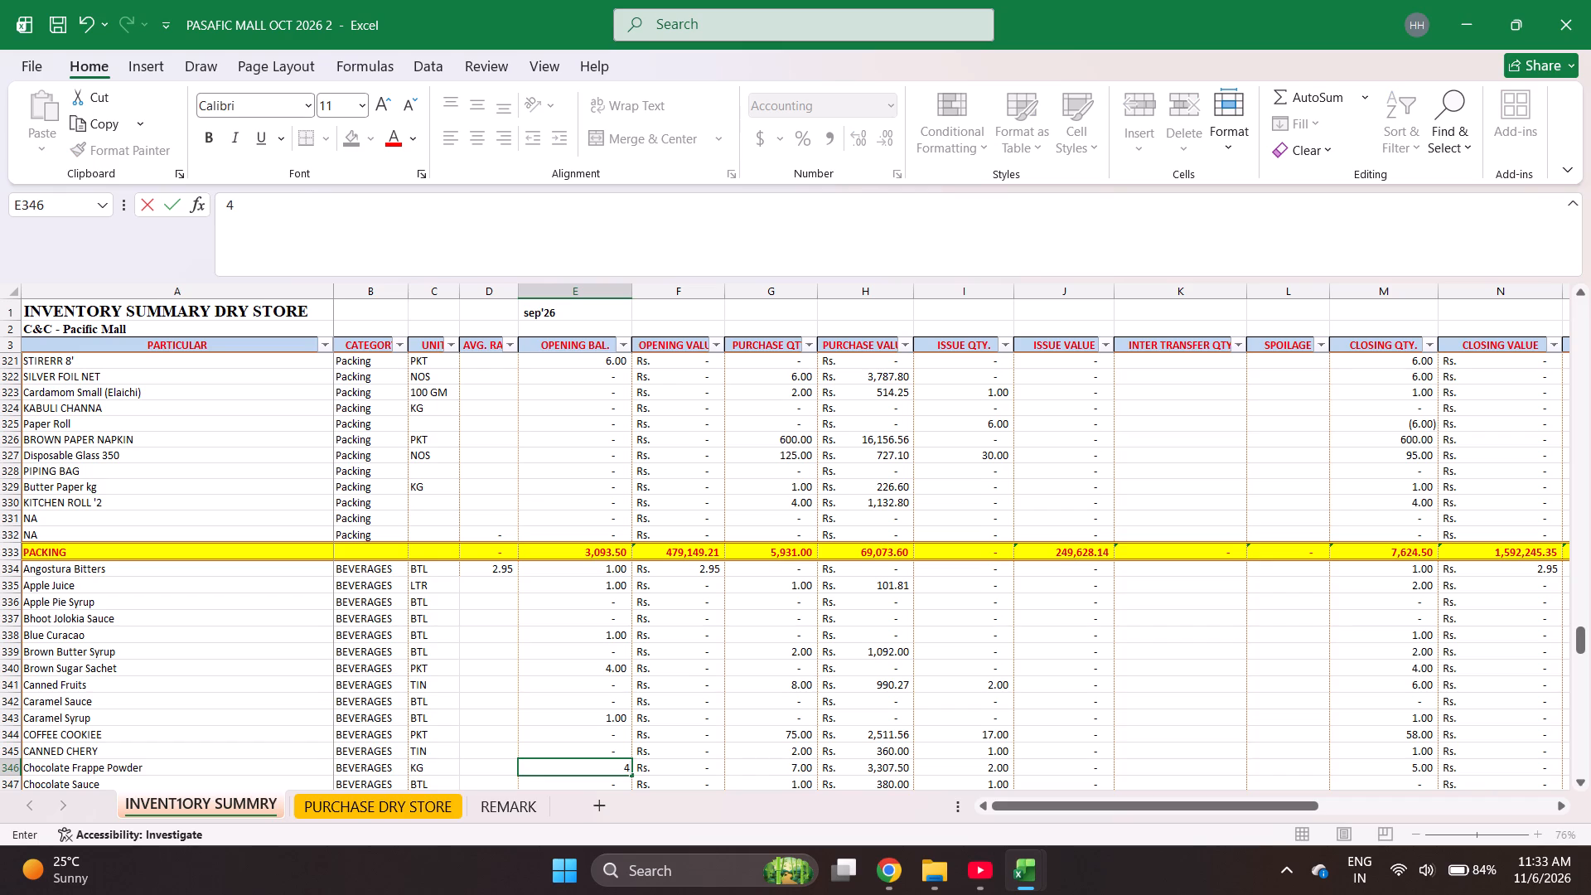
{"action": "key", "text": "Return"}
{"action": "key", "text": "2"}
{"action": "key", "text": "Return"}
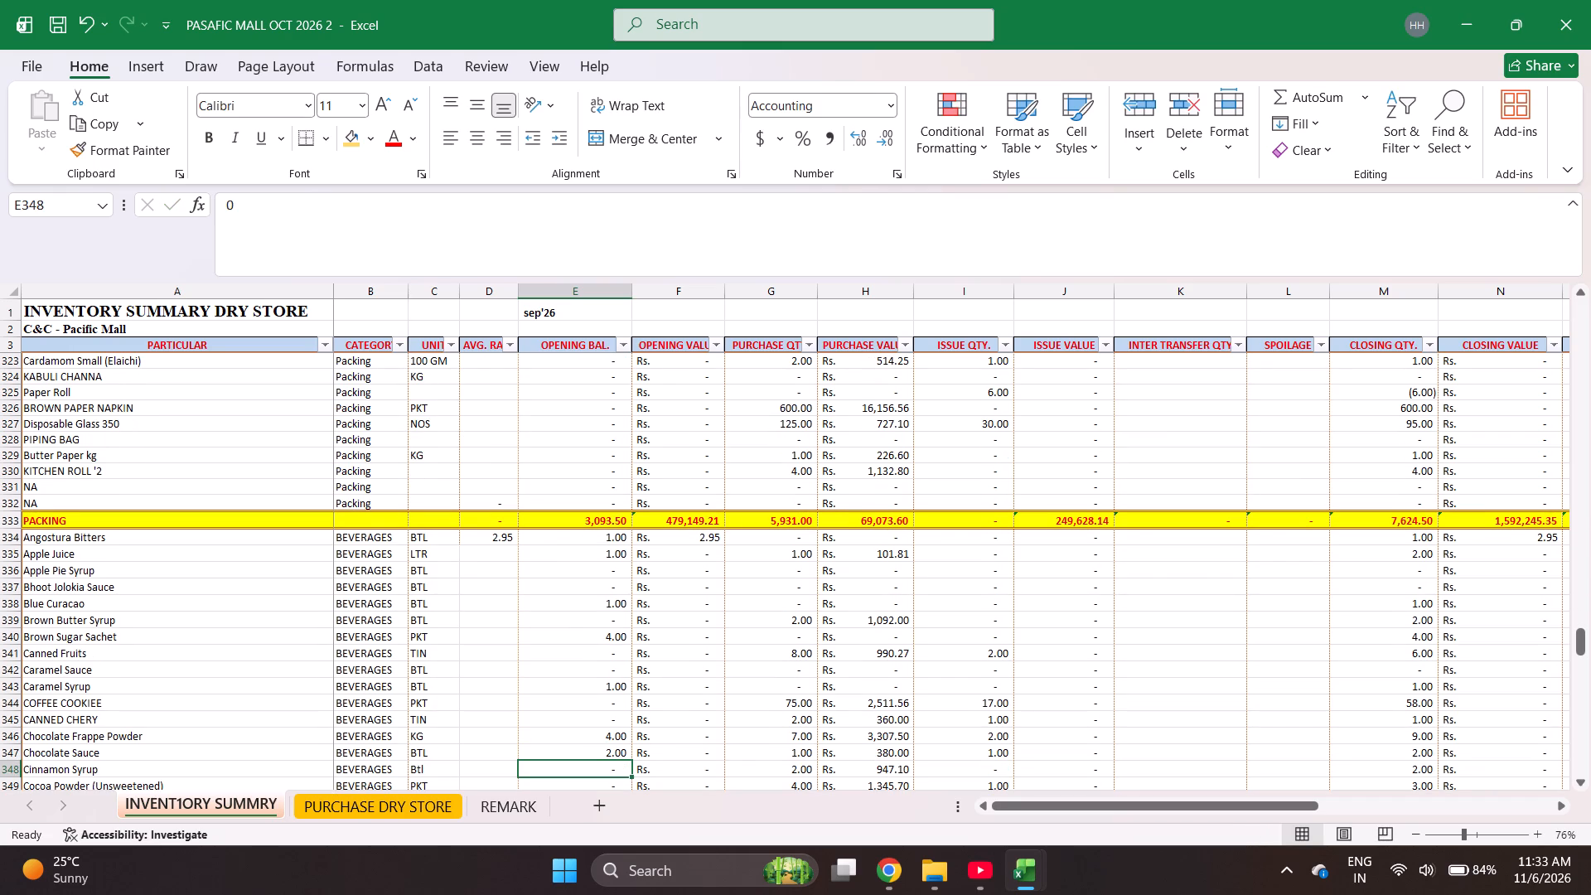
Set the opening balances of MASAL CHAI PREMIX (UNSWETEND) to 51 and Coffee Beans to 12.
{"action": "key", "text": "Return"}
{"action": "key", "text": "Return"}
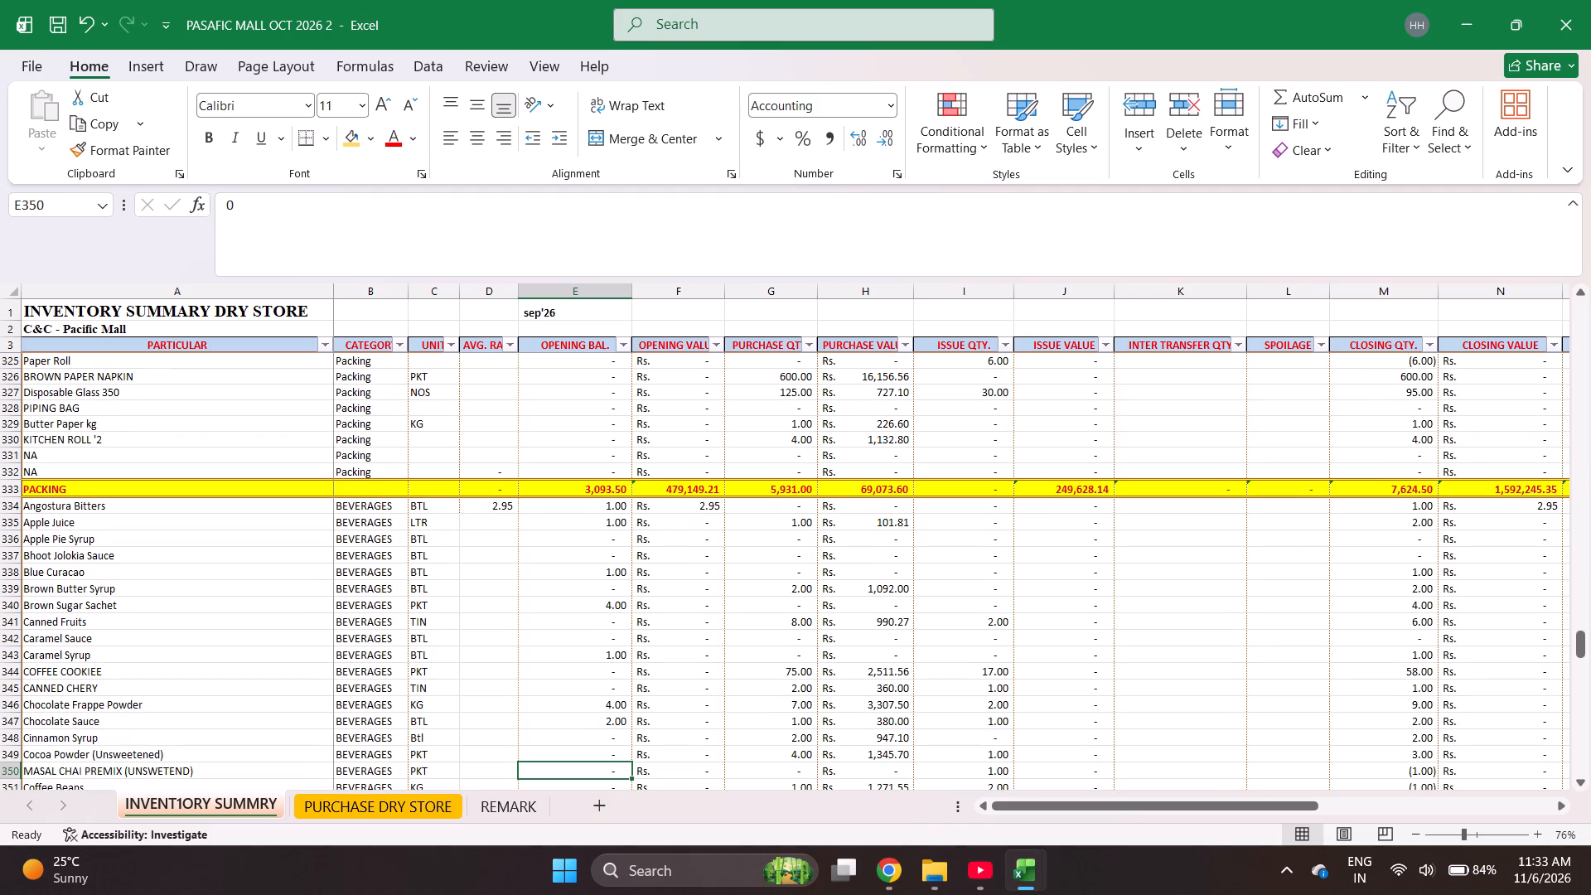
{"action": "type", "text": "51"}
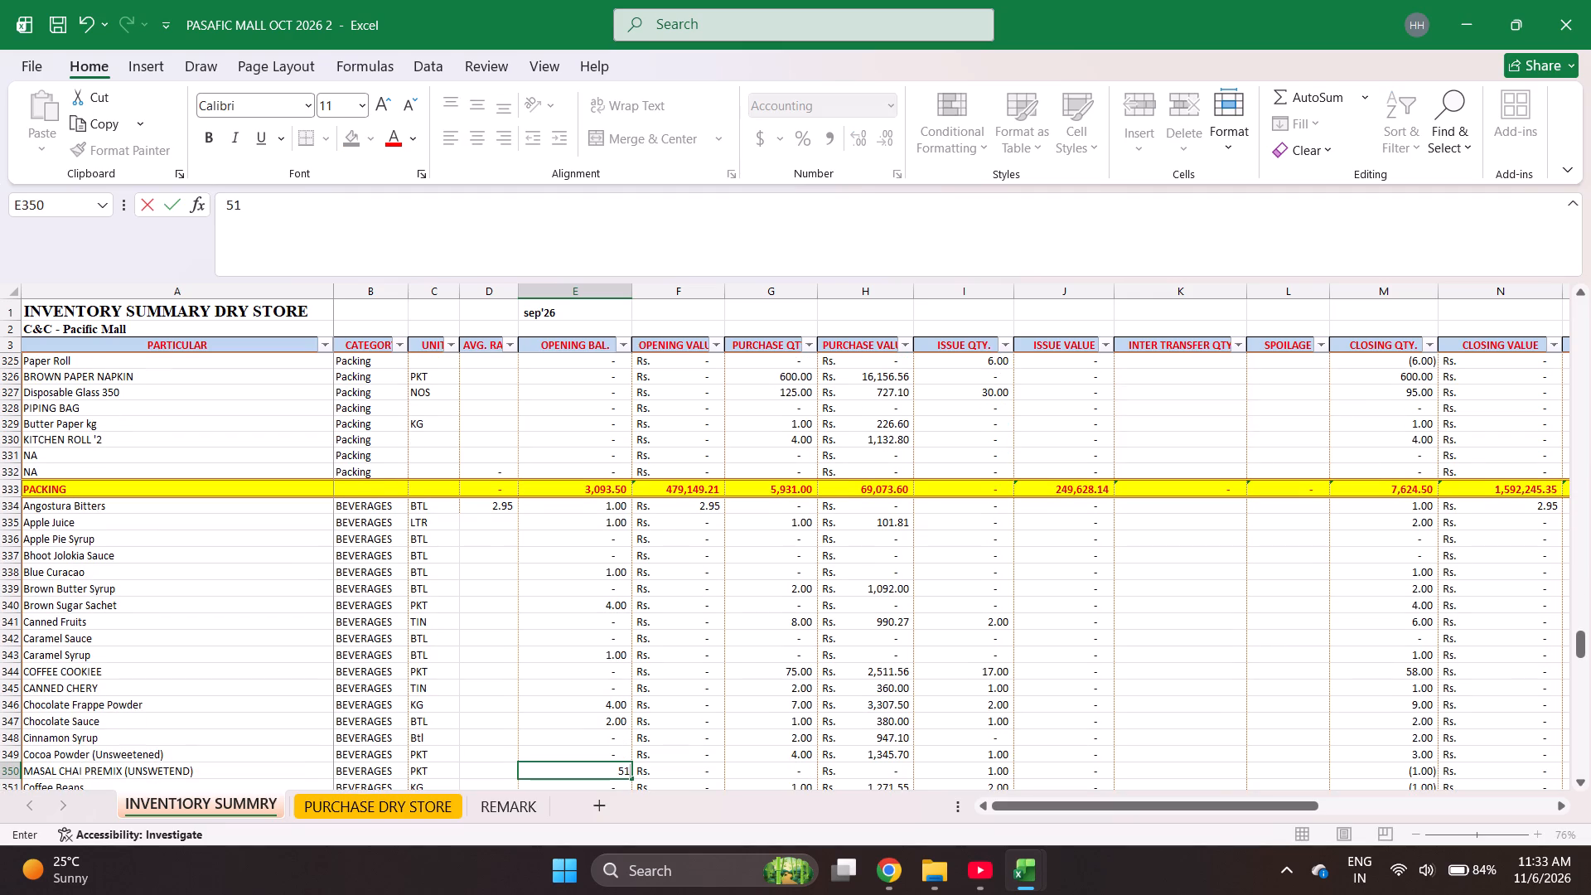
{"action": "key", "text": "Return"}
{"action": "type", "text": "12"}
{"action": "key", "text": "Return"}
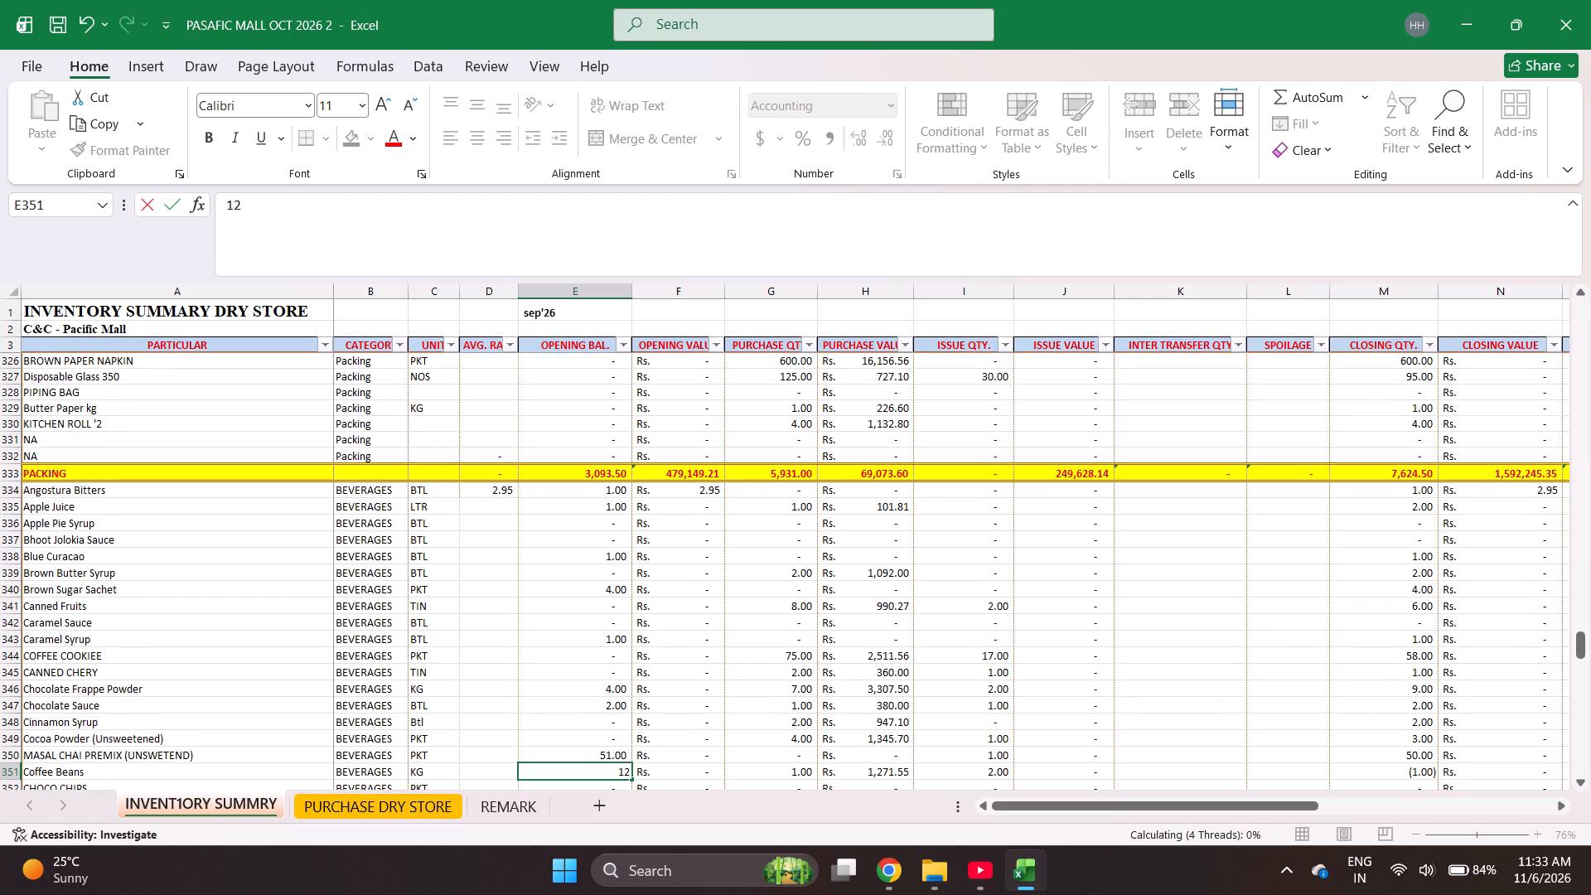
Set the opening balances of Coffee Powder to 12 and Coke to 9.
{"action": "key", "text": "Return"}
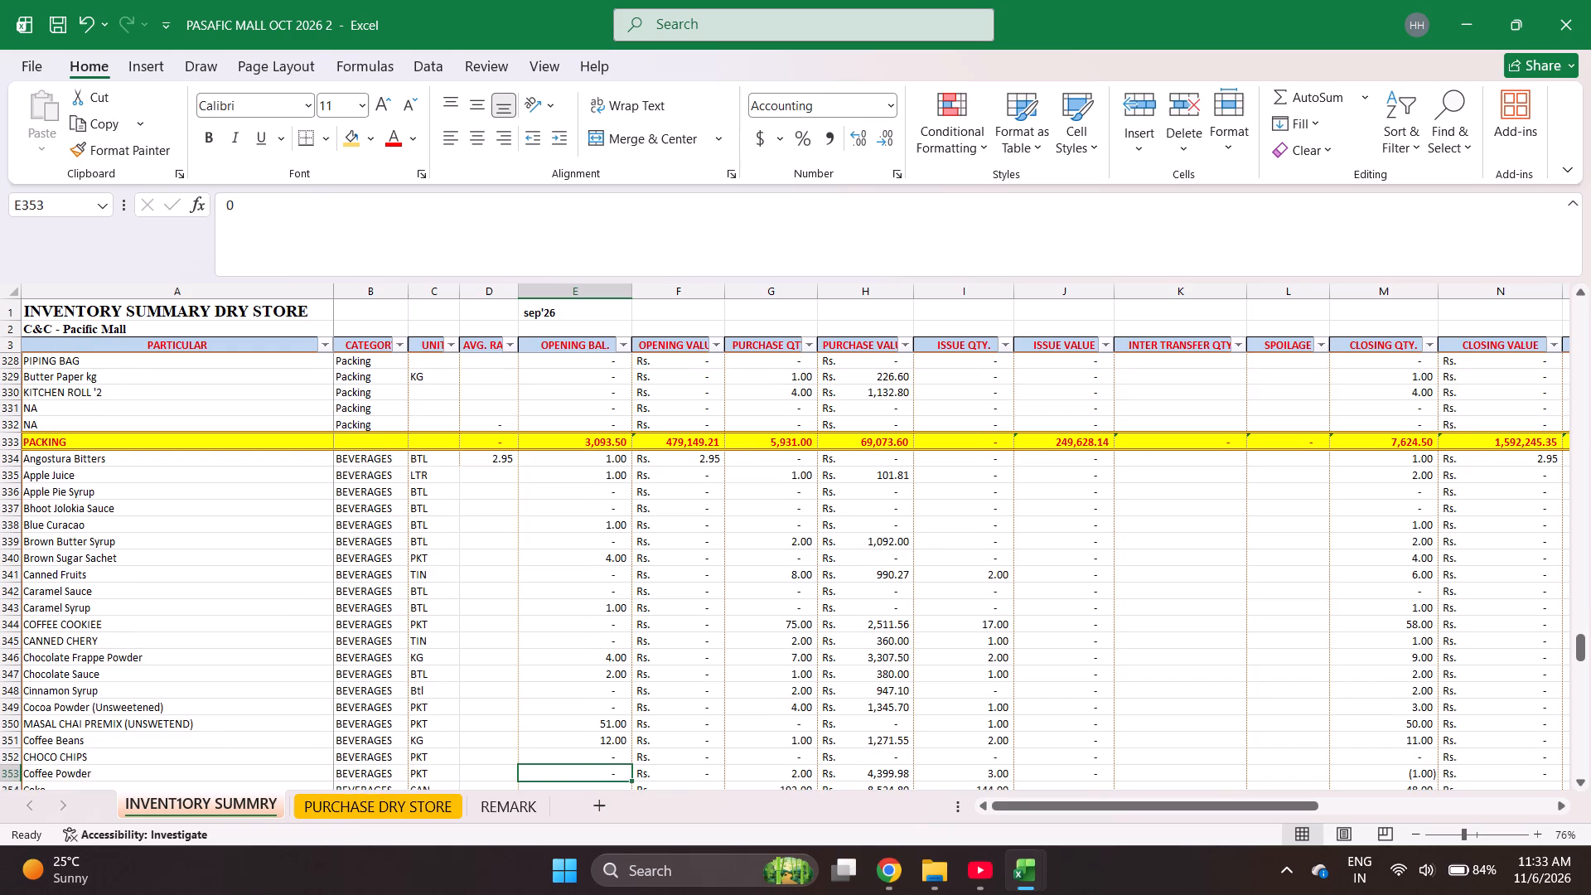
{"action": "type", "text": "12"}
{"action": "key", "text": "Return"}
{"action": "key", "text": "9"}
{"action": "key", "text": "Return"}
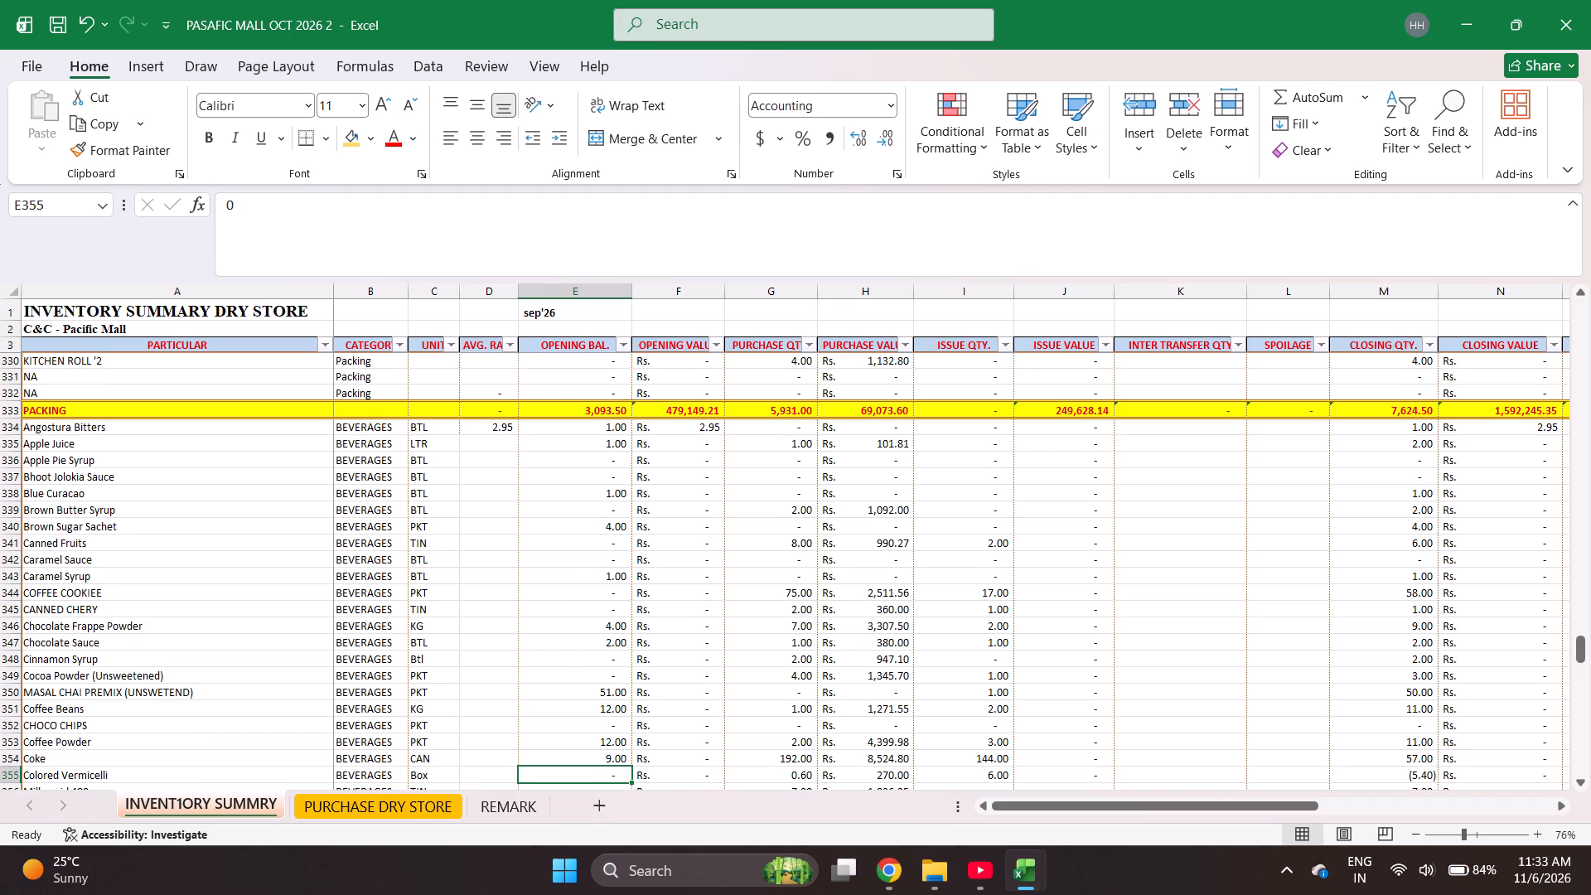
Set the opening balances of Ginger Ale Can to 96, Ginger Beer 325ml to 18 and Ginger Syrup to 1.
{"action": "key", "text": "Return"}
{"action": "key", "text": "Return"}
{"action": "key", "text": "Return"}
{"action": "key", "text": "Return"}
{"action": "key", "text": "Return"}
{"action": "key", "text": "Return"}
{"action": "key", "text": "Return"}
{"action": "key", "text": "Return"}
{"action": "key", "text": "Return"}
{"action": "key", "text": "Return"}
{"action": "key", "text": "Return"}
{"action": "key", "text": "Return"}
{"action": "key", "text": "Return"}
{"action": "key", "text": "Return"}
{"action": "key", "text": "Return"}
{"action": "key", "text": "Return"}
{"action": "key", "text": "Return"}
{"action": "key", "text": "Return"}
{"action": "key", "text": "Return"}
{"action": "key", "text": "Return"}
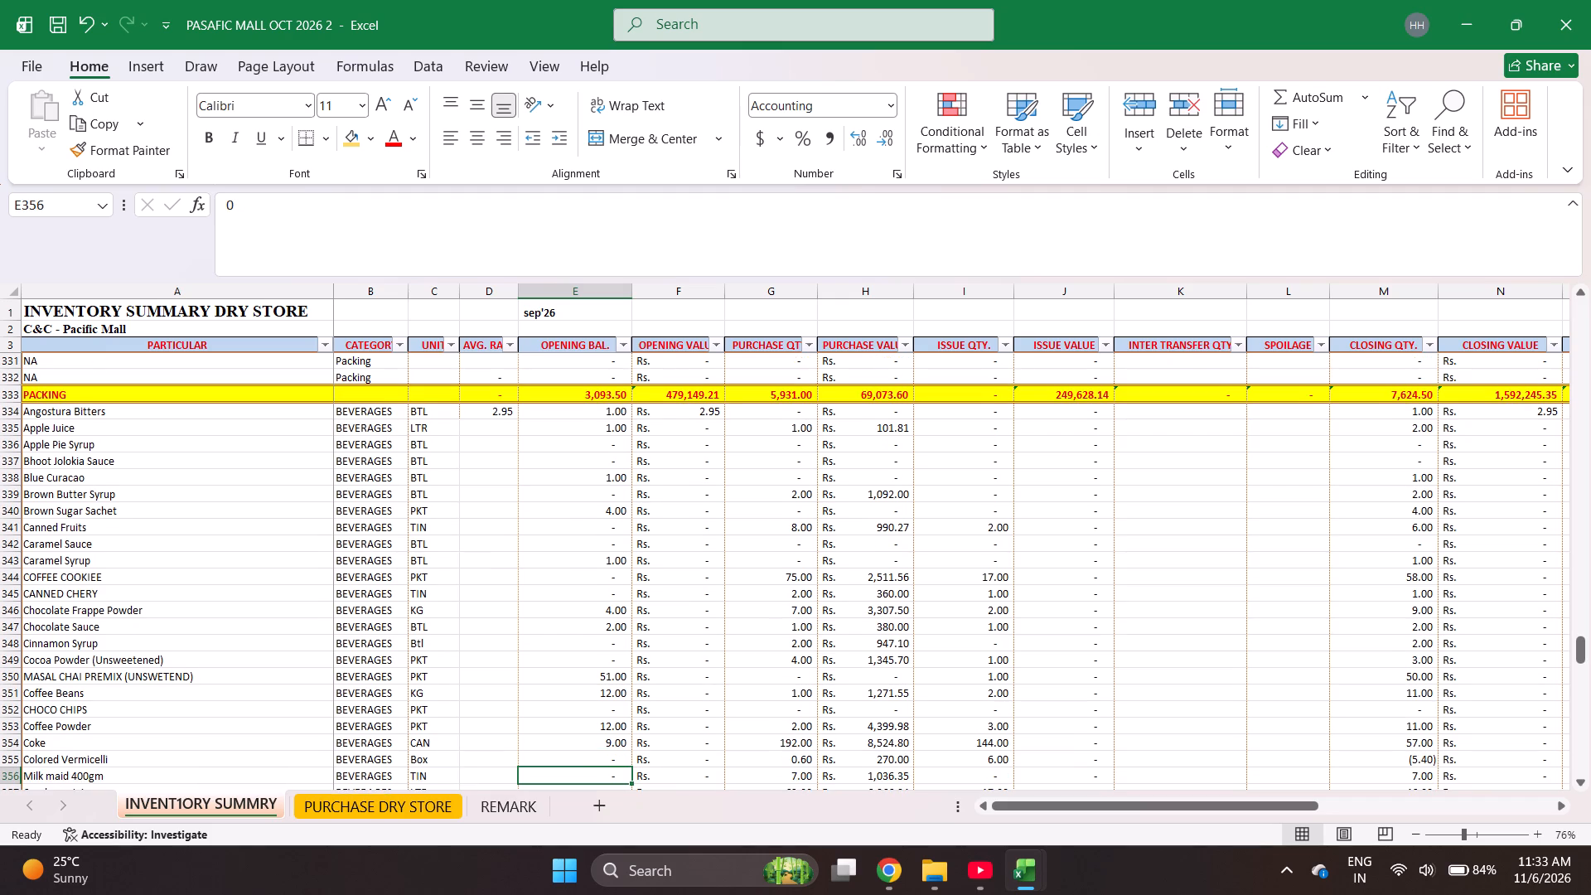
{"action": "key", "text": "Return"}
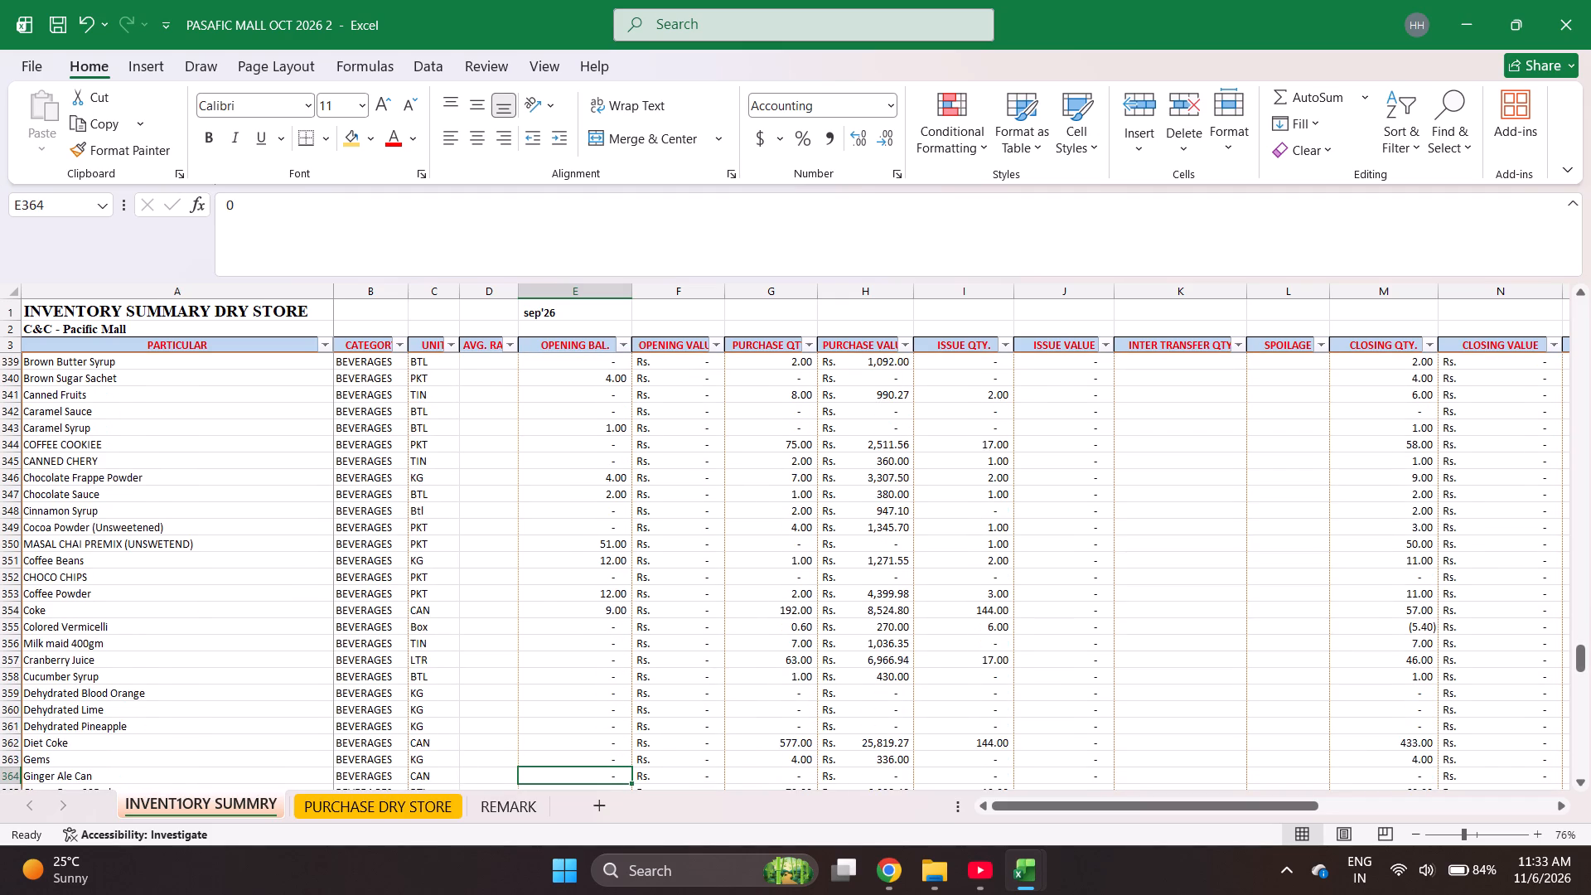
{"action": "key", "text": "Up"}
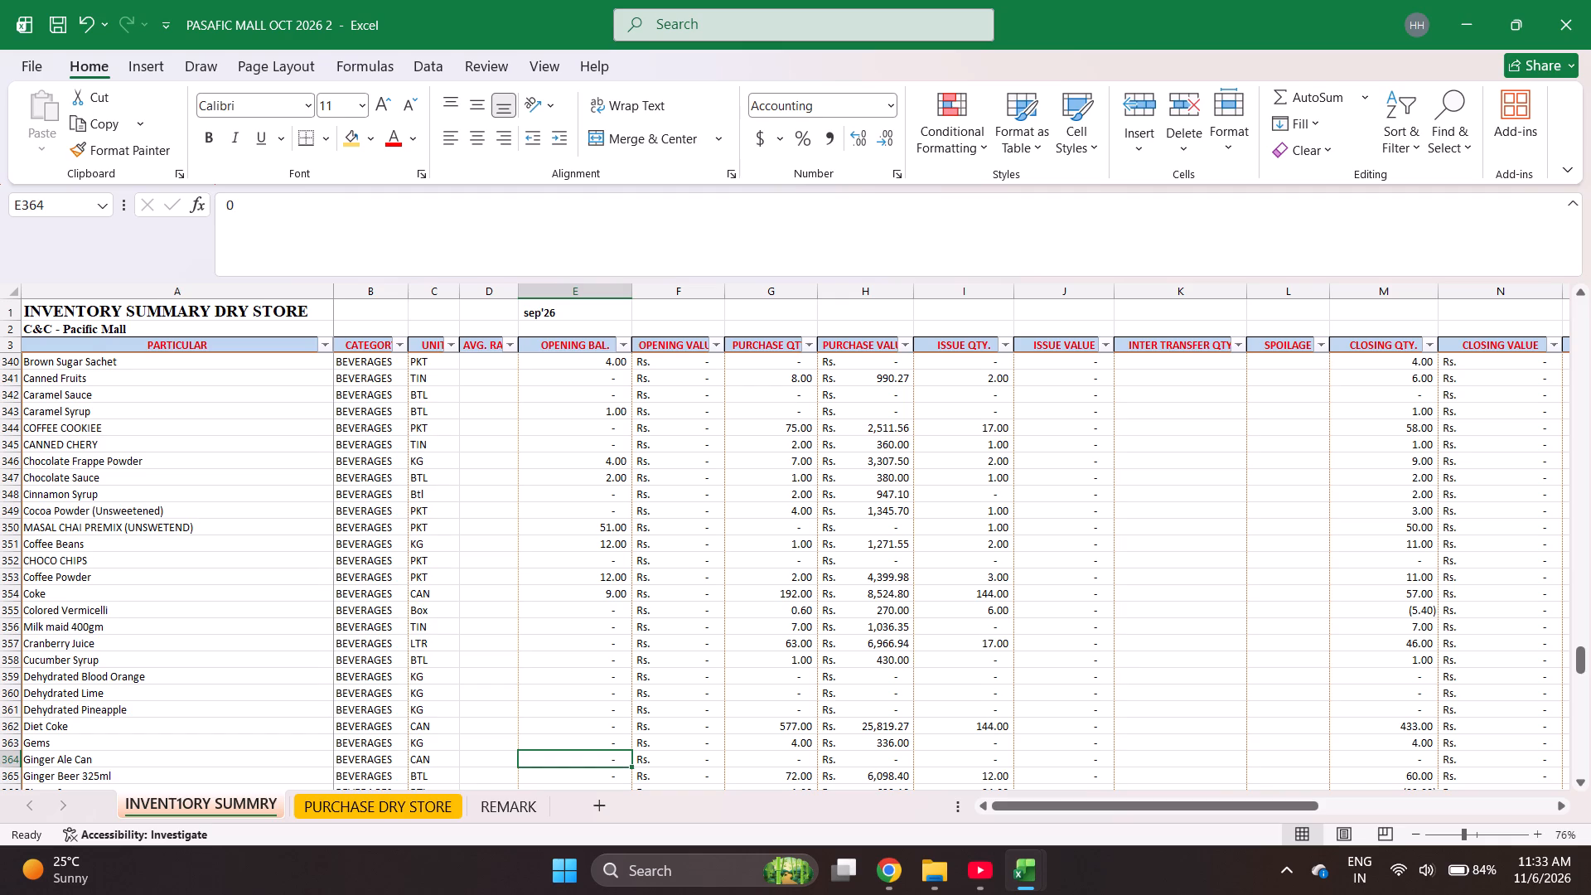
{"action": "key", "text": "8"}
{"action": "key", "text": "Escape"}
{"action": "type", "text": "96"}
{"action": "key", "text": "Return"}
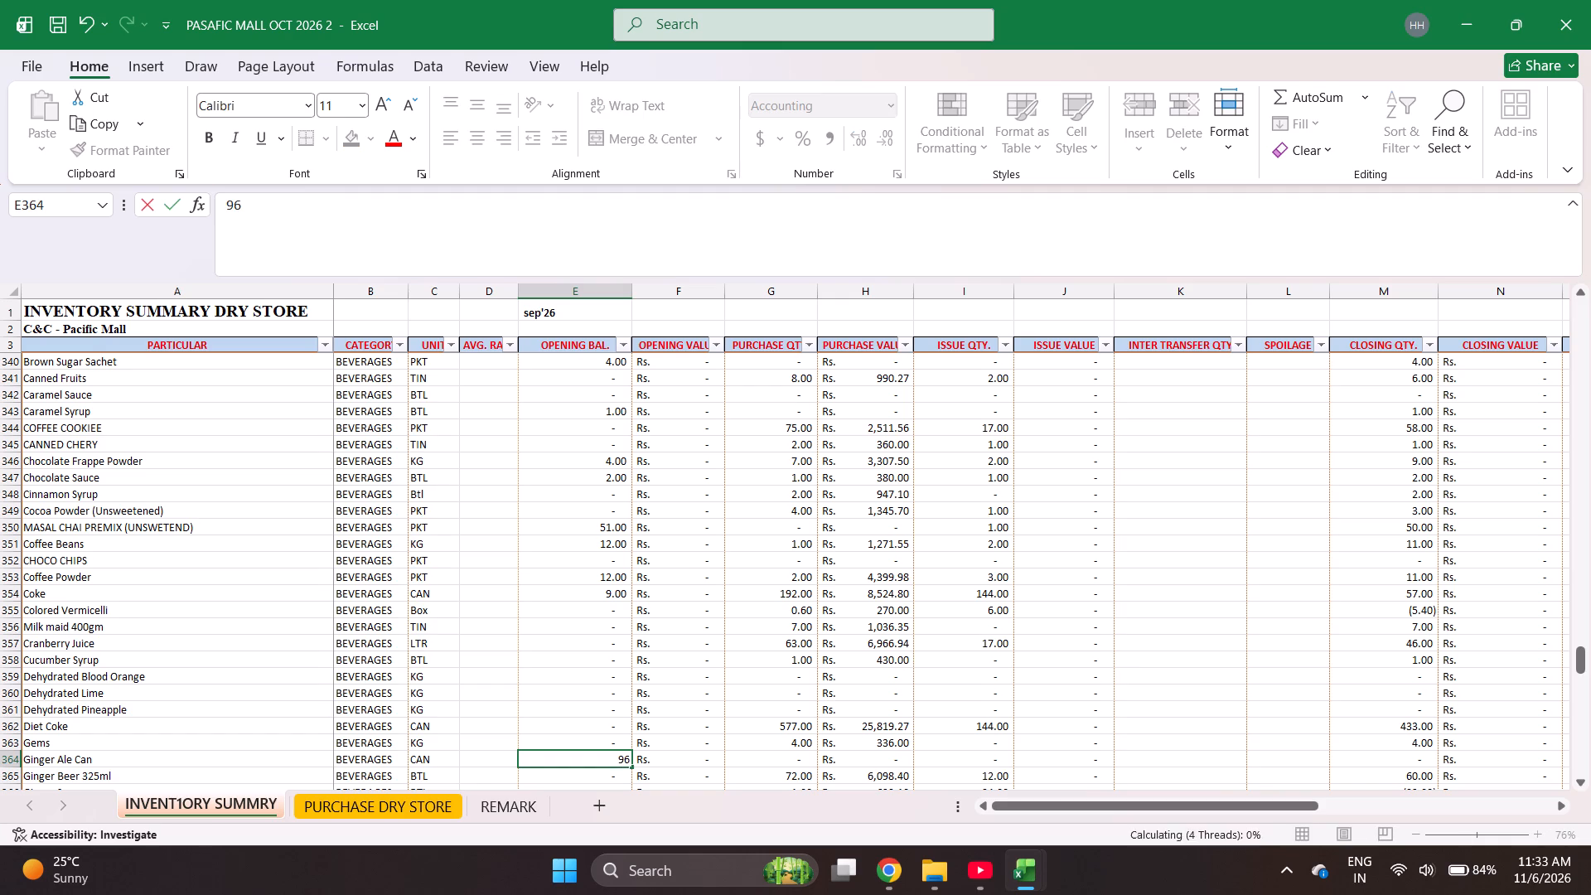
{"action": "type", "text": "18"}
{"action": "key", "text": "Return"}
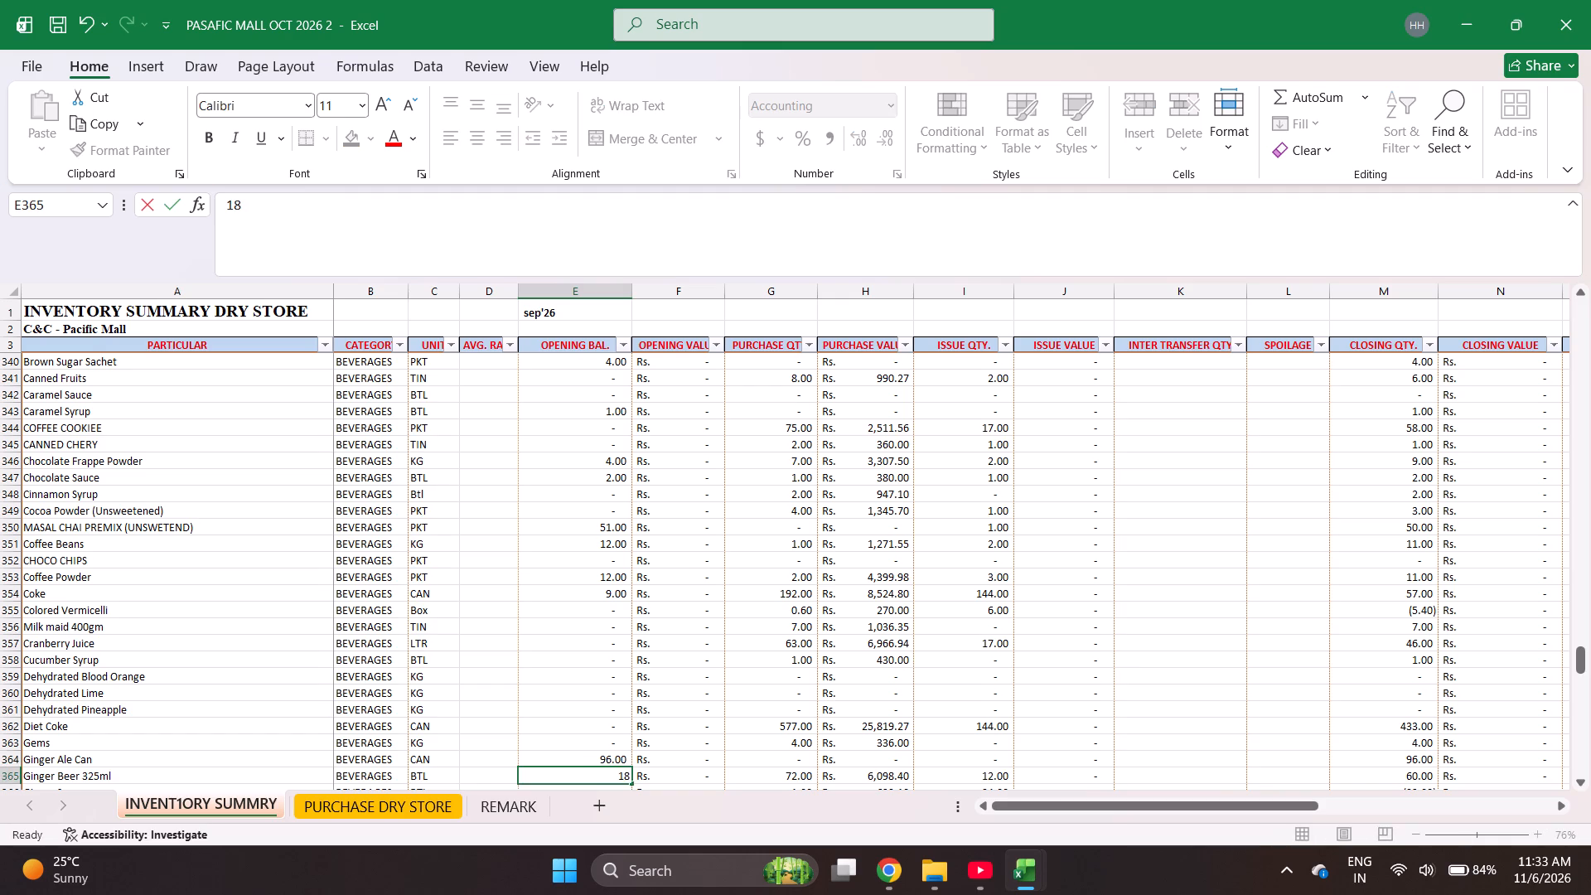
{"action": "key", "text": "1"}
{"action": "key", "text": "Return"}
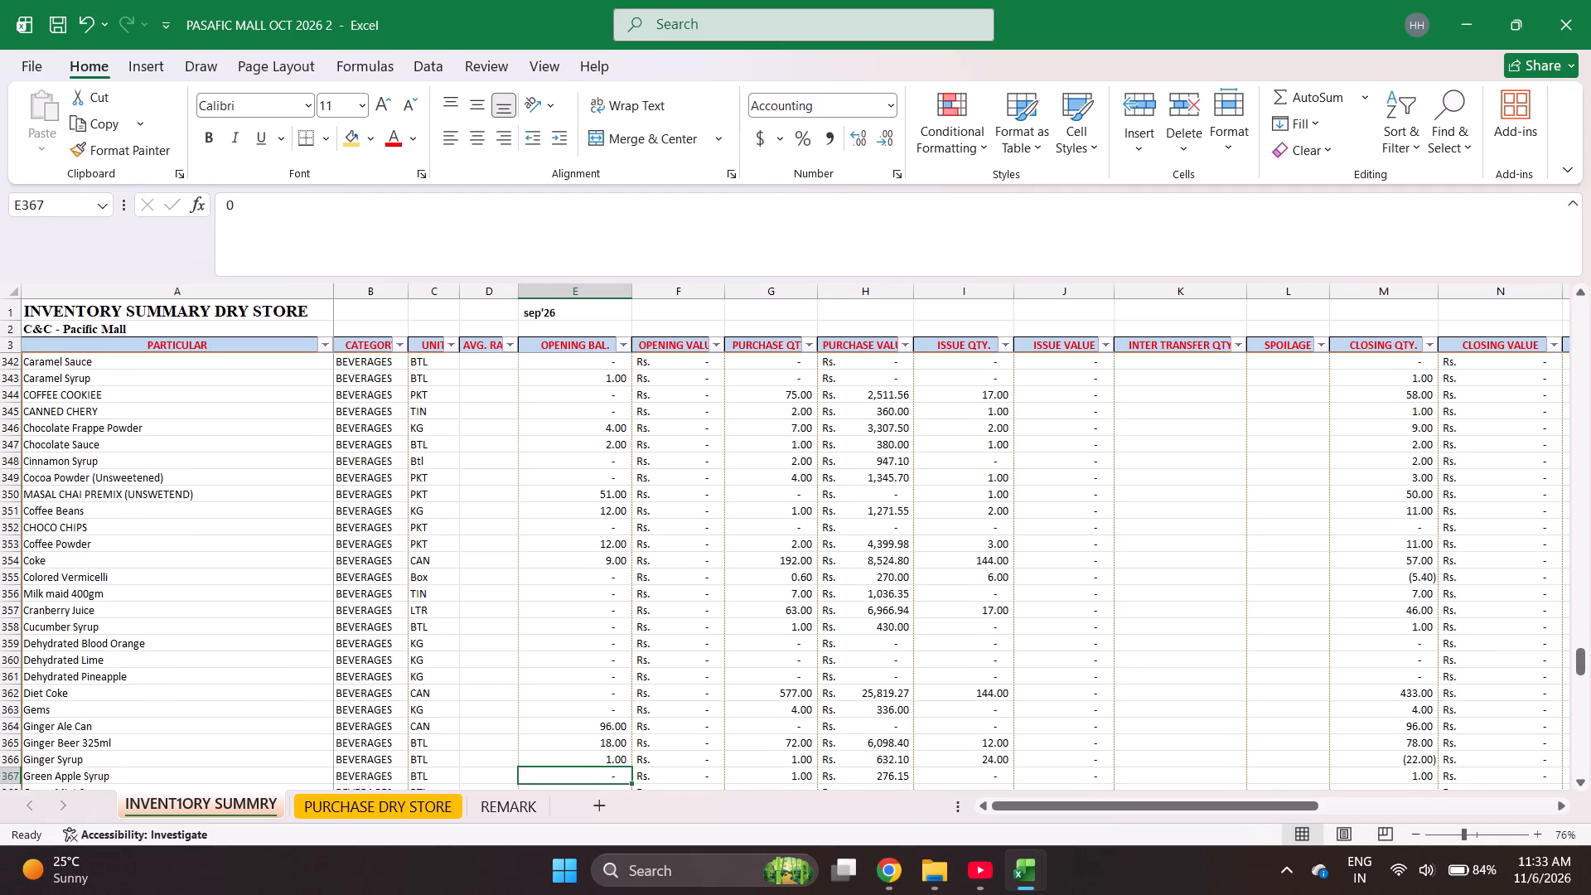
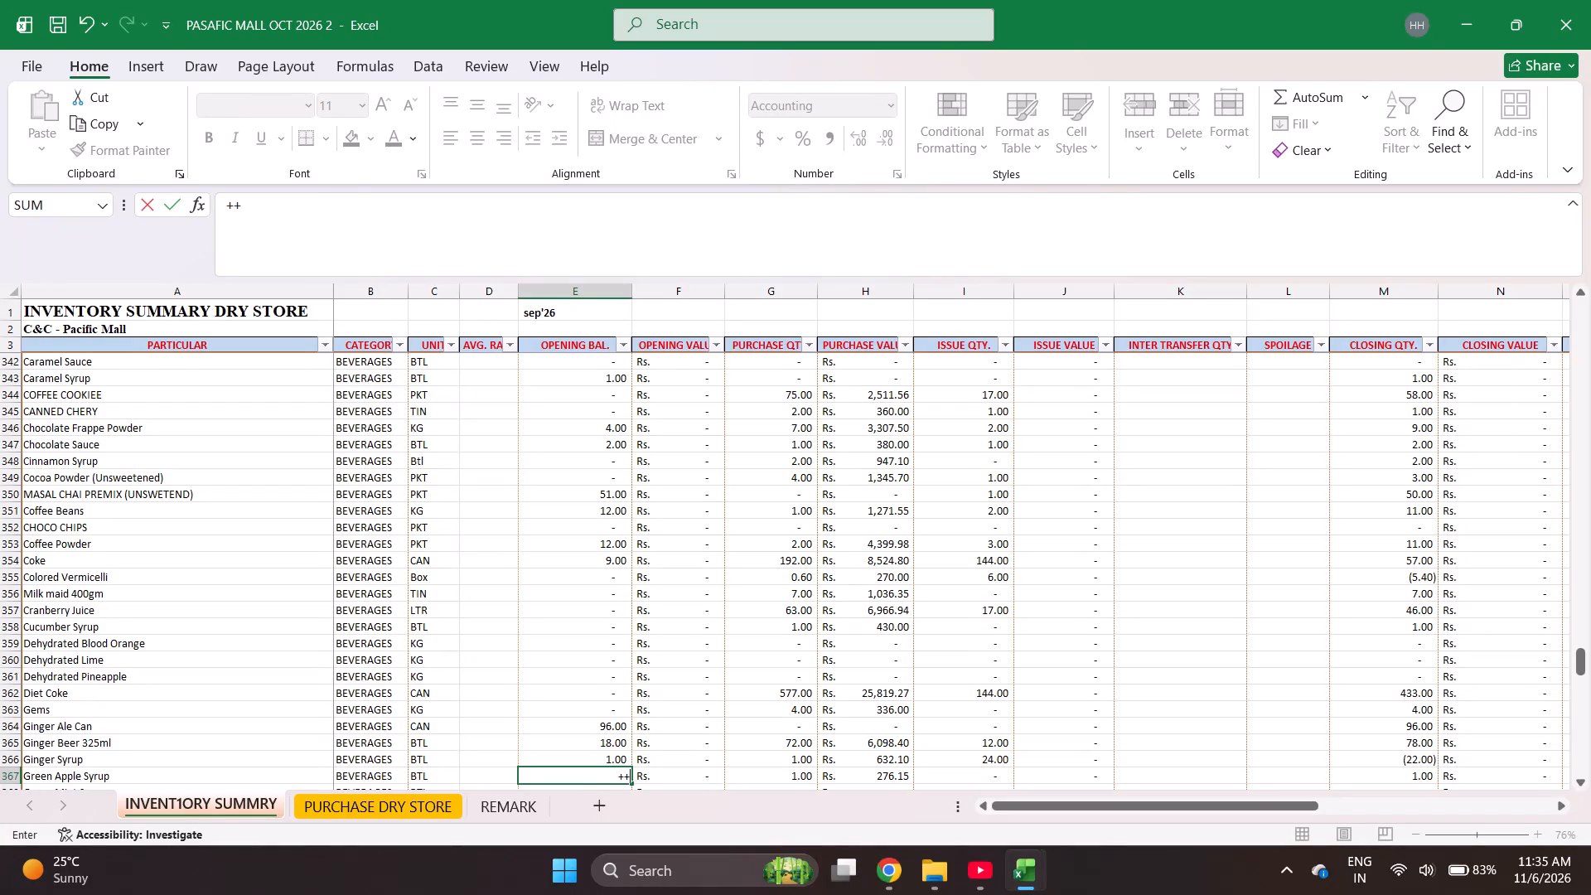
Set the opening balance of Green Mint Syrup to 2, leaving out the stray entry for Green Apple Syrup.
{"action": "key", "text": "Escape"}
{"action": "key", "text": "Return"}
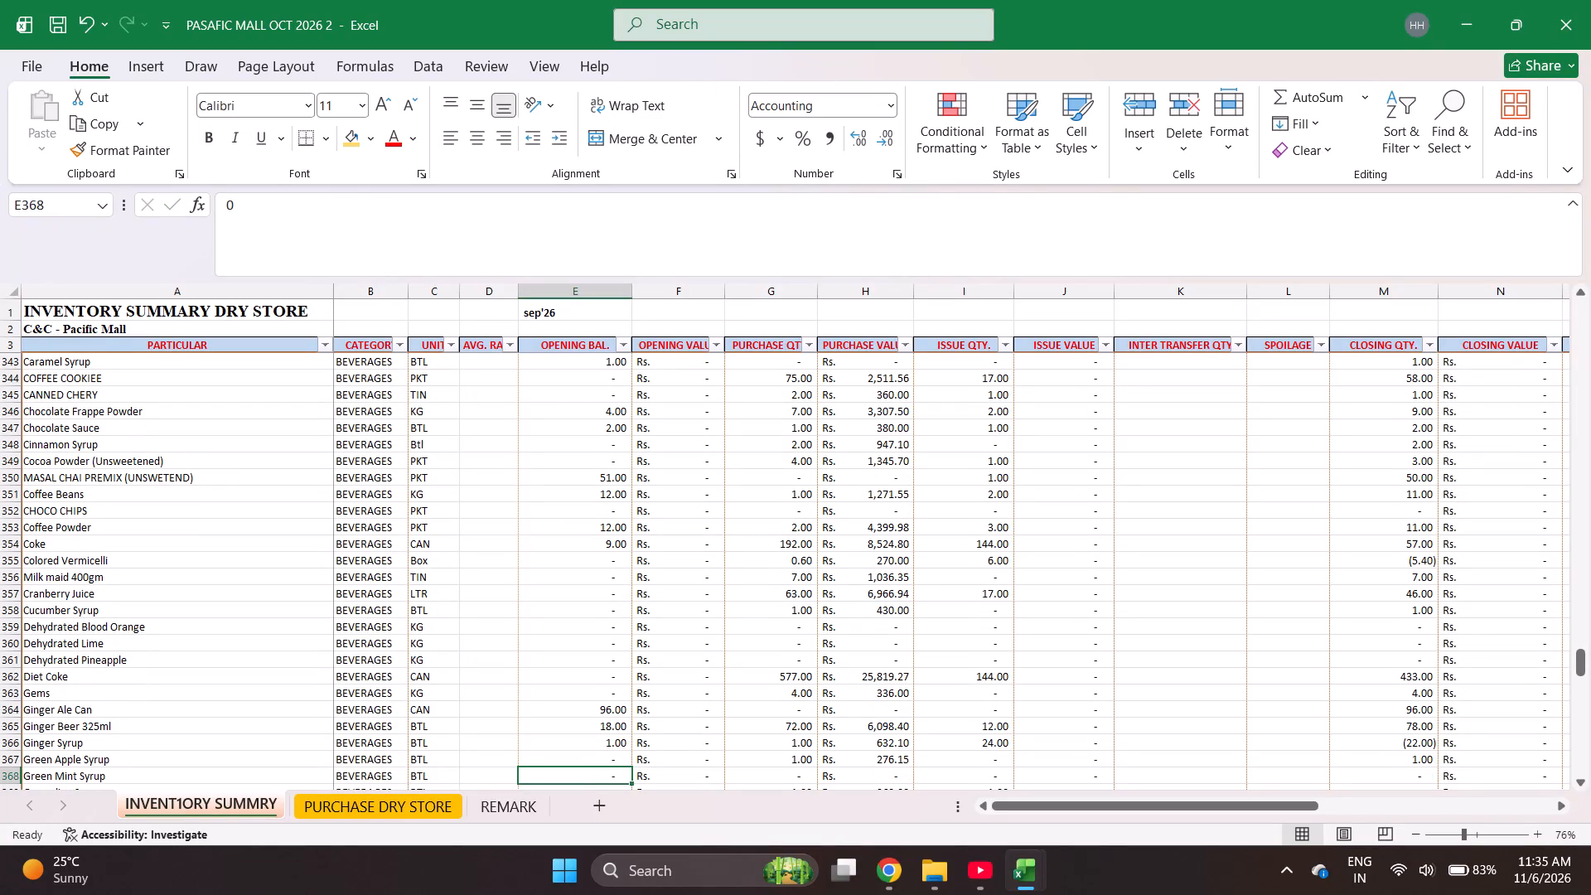
{"action": "key", "text": "2"}
{"action": "key", "text": "Return"}
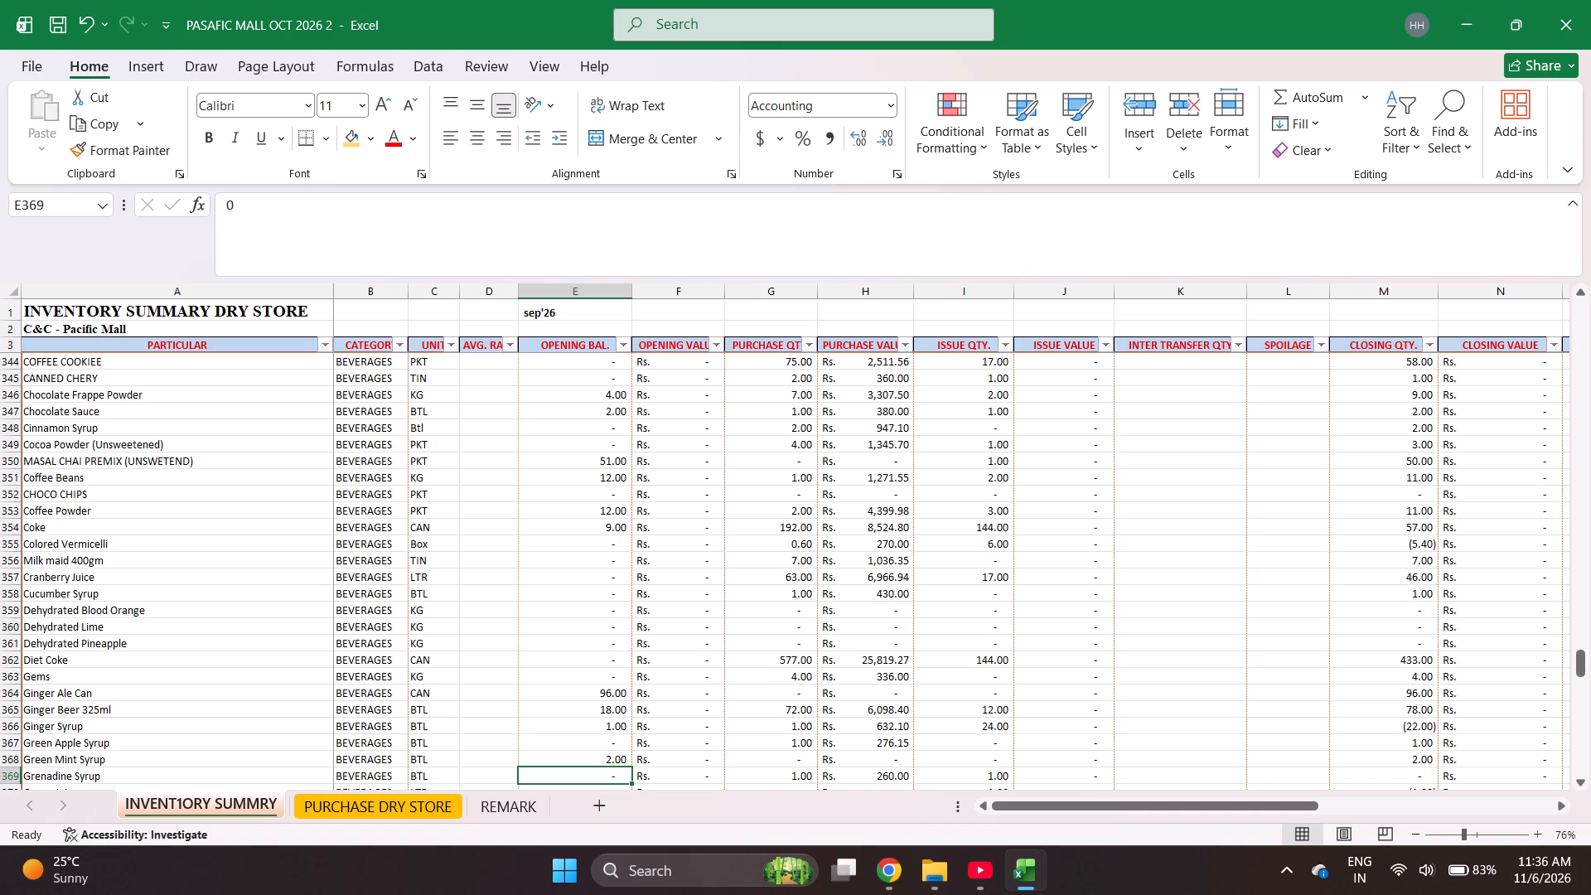
{"action": "key", "text": "Return"}
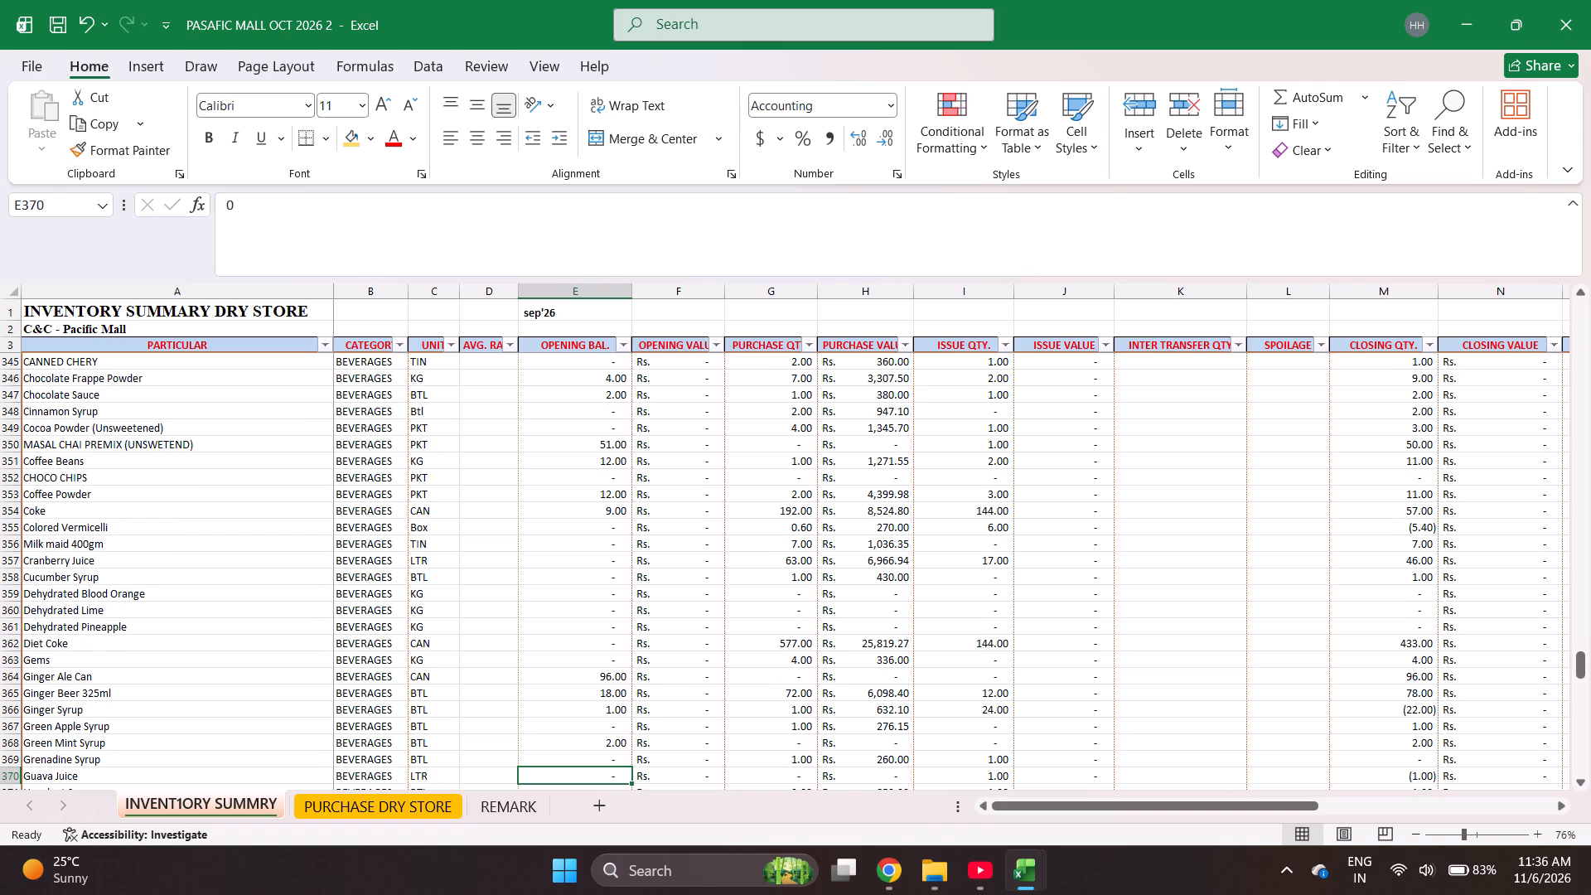
Search the inventory summary for an existing sea salt item using "SEA" and the narrower "SEA S".
{"action": "key", "text": "ctrl+f"}
{"action": "type", "text": "SEA"}
{"action": "key", "text": "Return"}
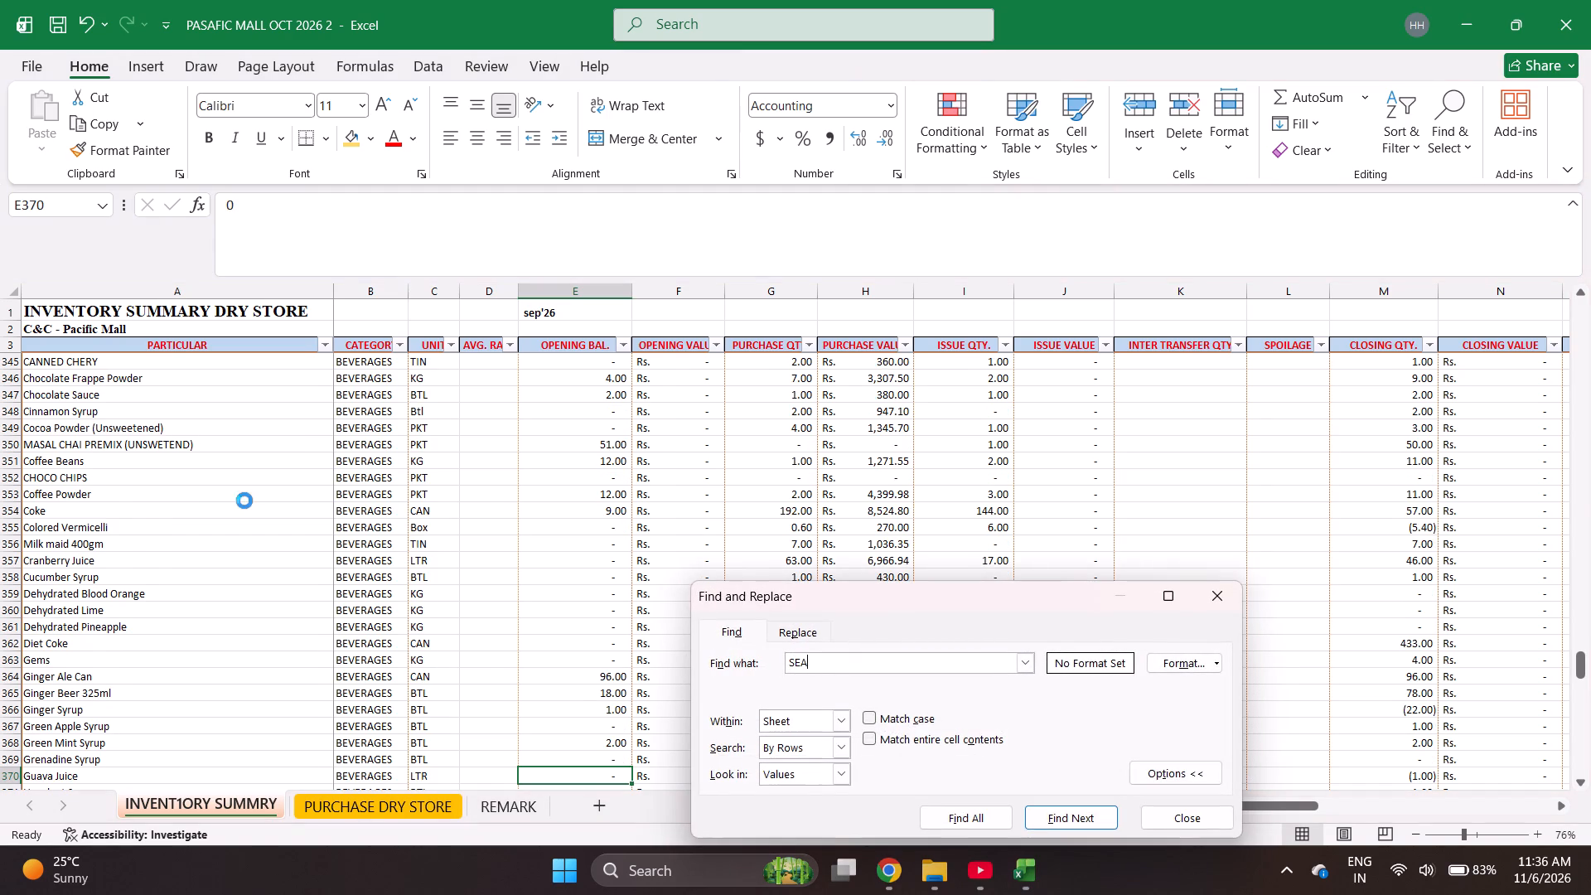
{"action": "key", "text": "Return"}
{"action": "key", "text": "space"}
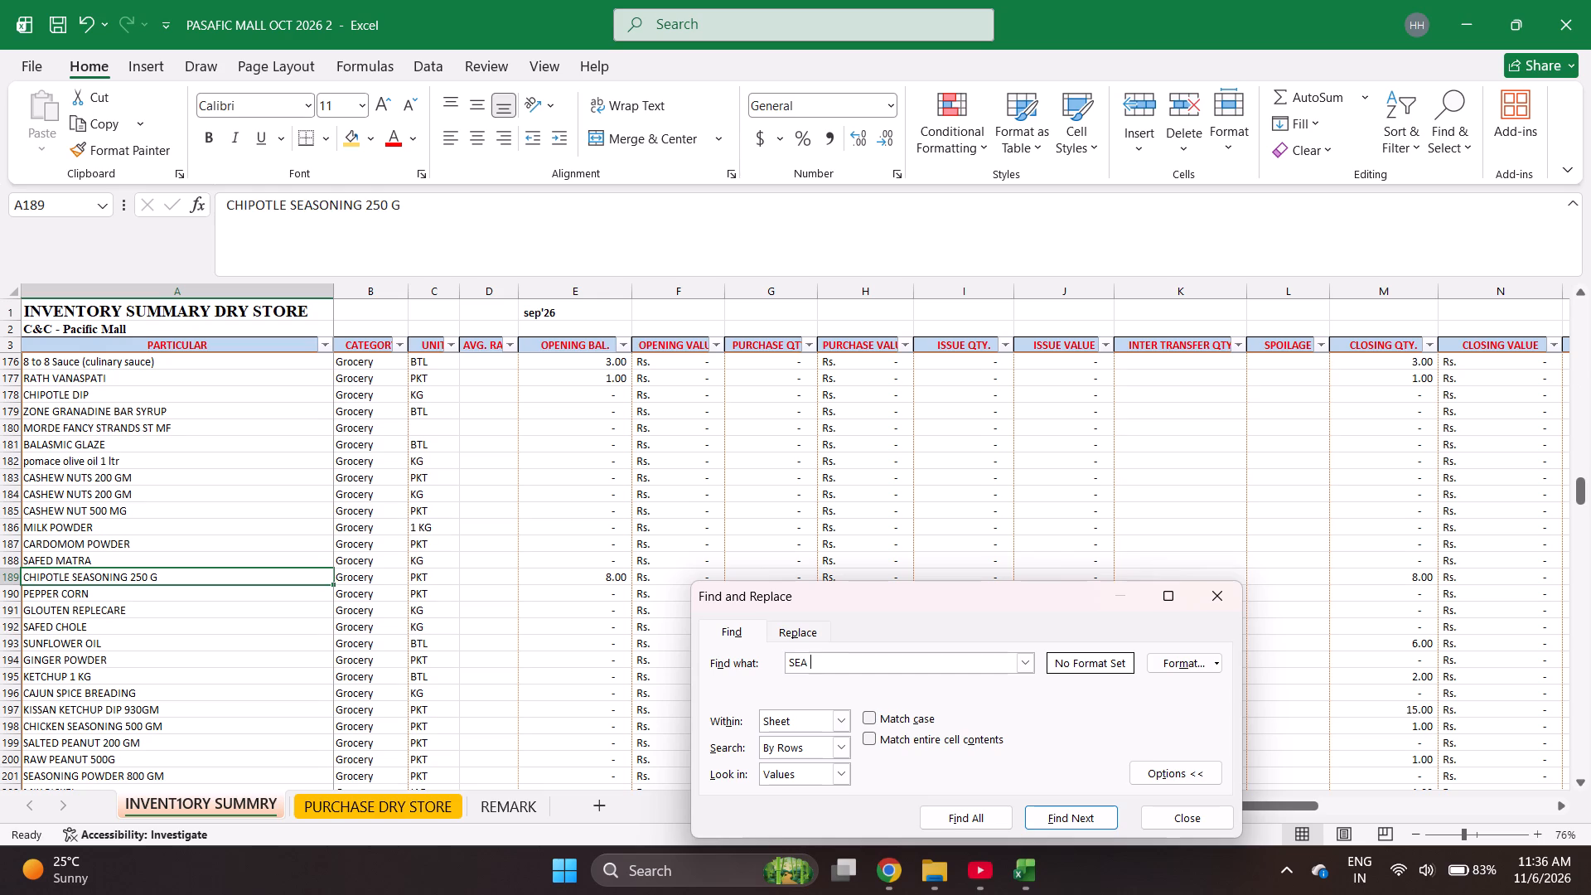
{"action": "type", "text": "S"}
{"action": "key", "text": "Return"}
{"action": "key", "text": "Return"}
{"action": "key", "text": "Escape"}
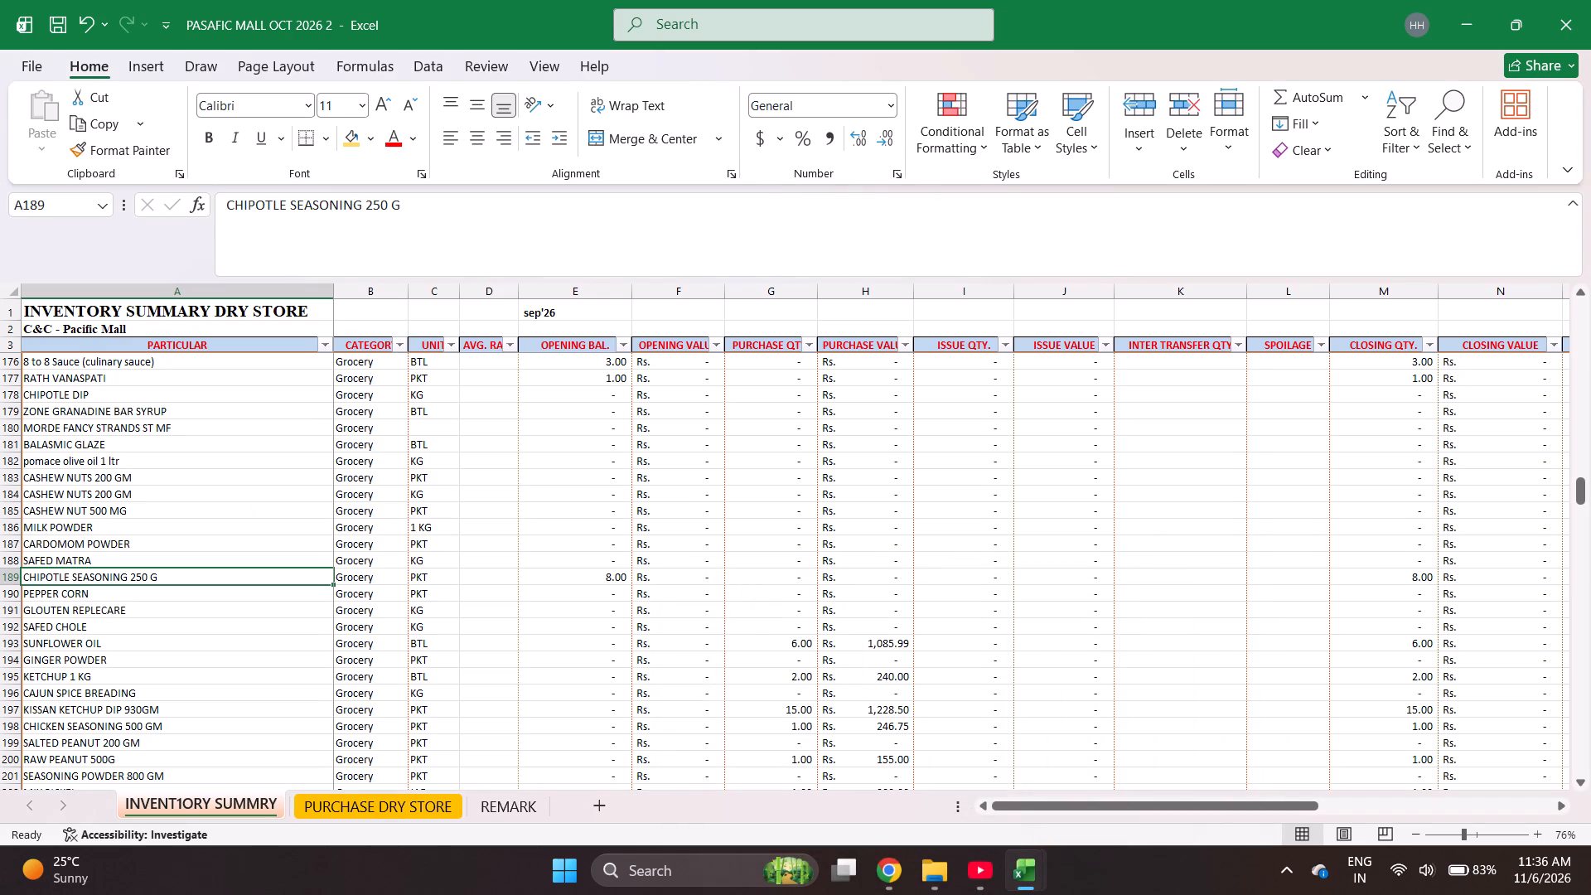
Name the first unused NA row below PORCHINI MUSHROOM in the Grocery section SEA SALT.
{"action": "key", "text": "Page_Down"}
{"action": "key", "text": "Page_Down"}
{"action": "key", "text": "Up"}
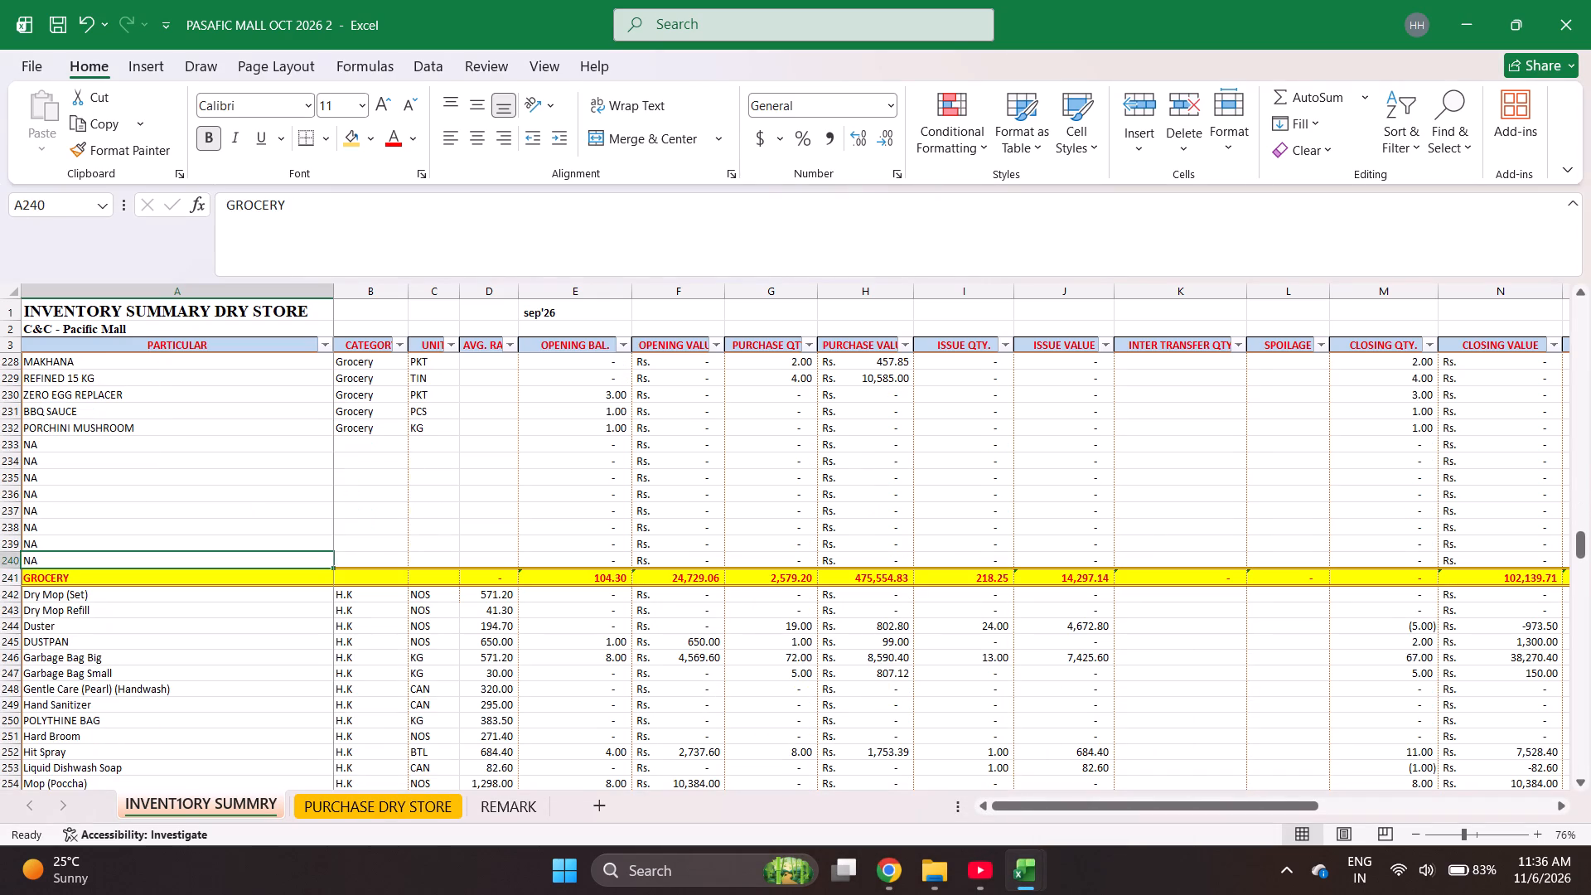
{"action": "key", "text": "Up"}
{"action": "key", "text": "Up"}
{"action": "key", "text": "Up"}
{"action": "key", "text": "Up"}
{"action": "key", "text": "Up"}
{"action": "key", "text": "Up"}
{"action": "key", "text": "Up"}
{"action": "type", "text": "SEA SALT"}
Complete the SEA SALT row with the category Grocery copied from the row above, unit PKT and opening balance 1.
{"action": "key", "text": "Right"}
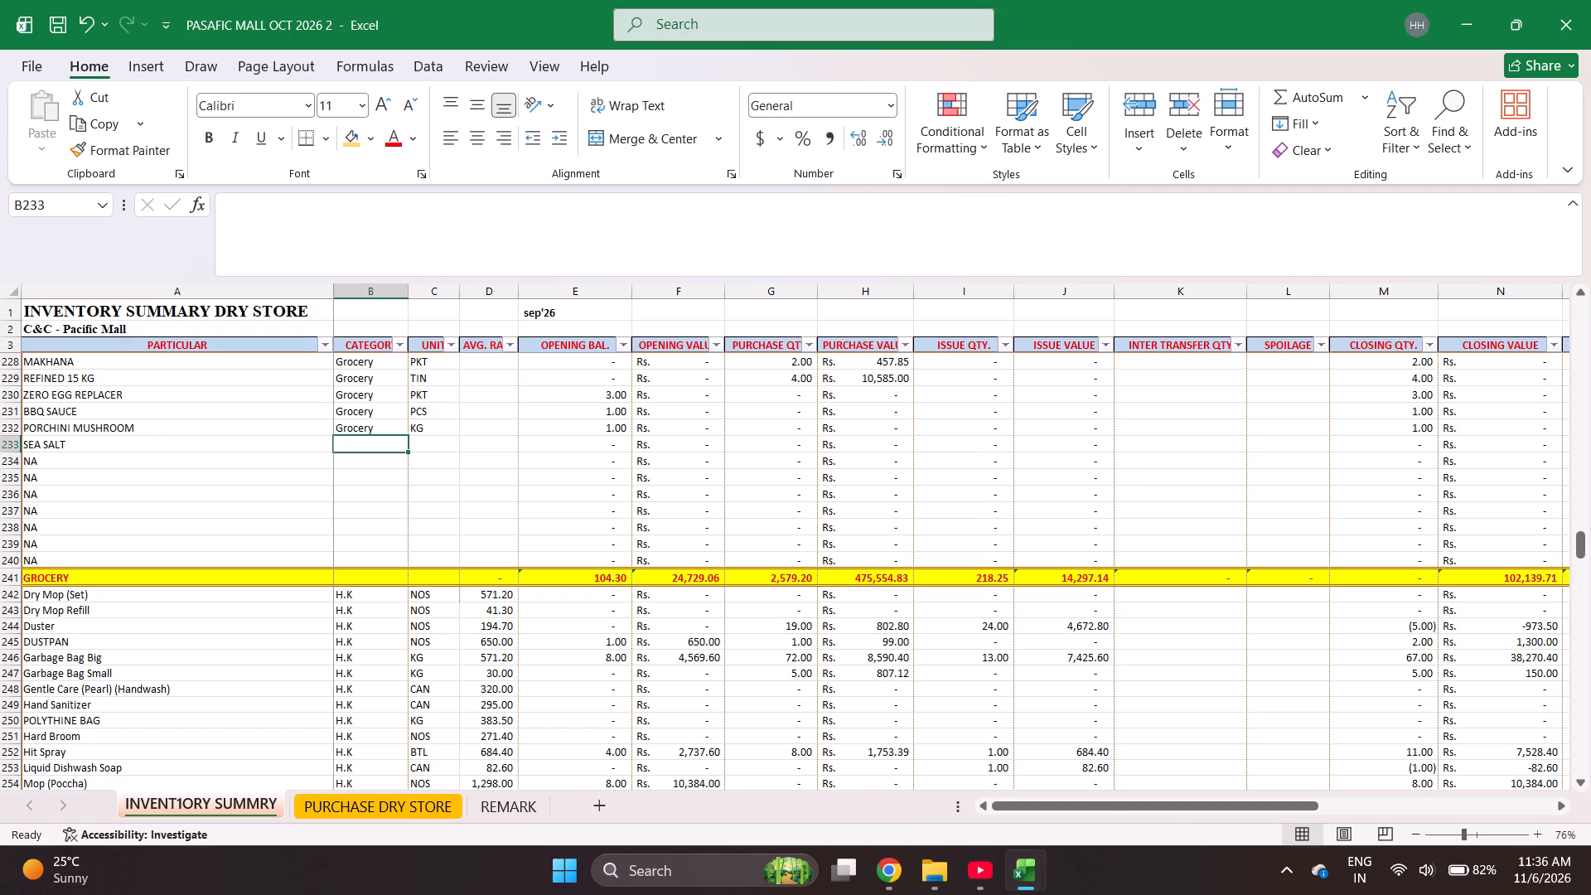
{"action": "key", "text": "ctrl+d"}
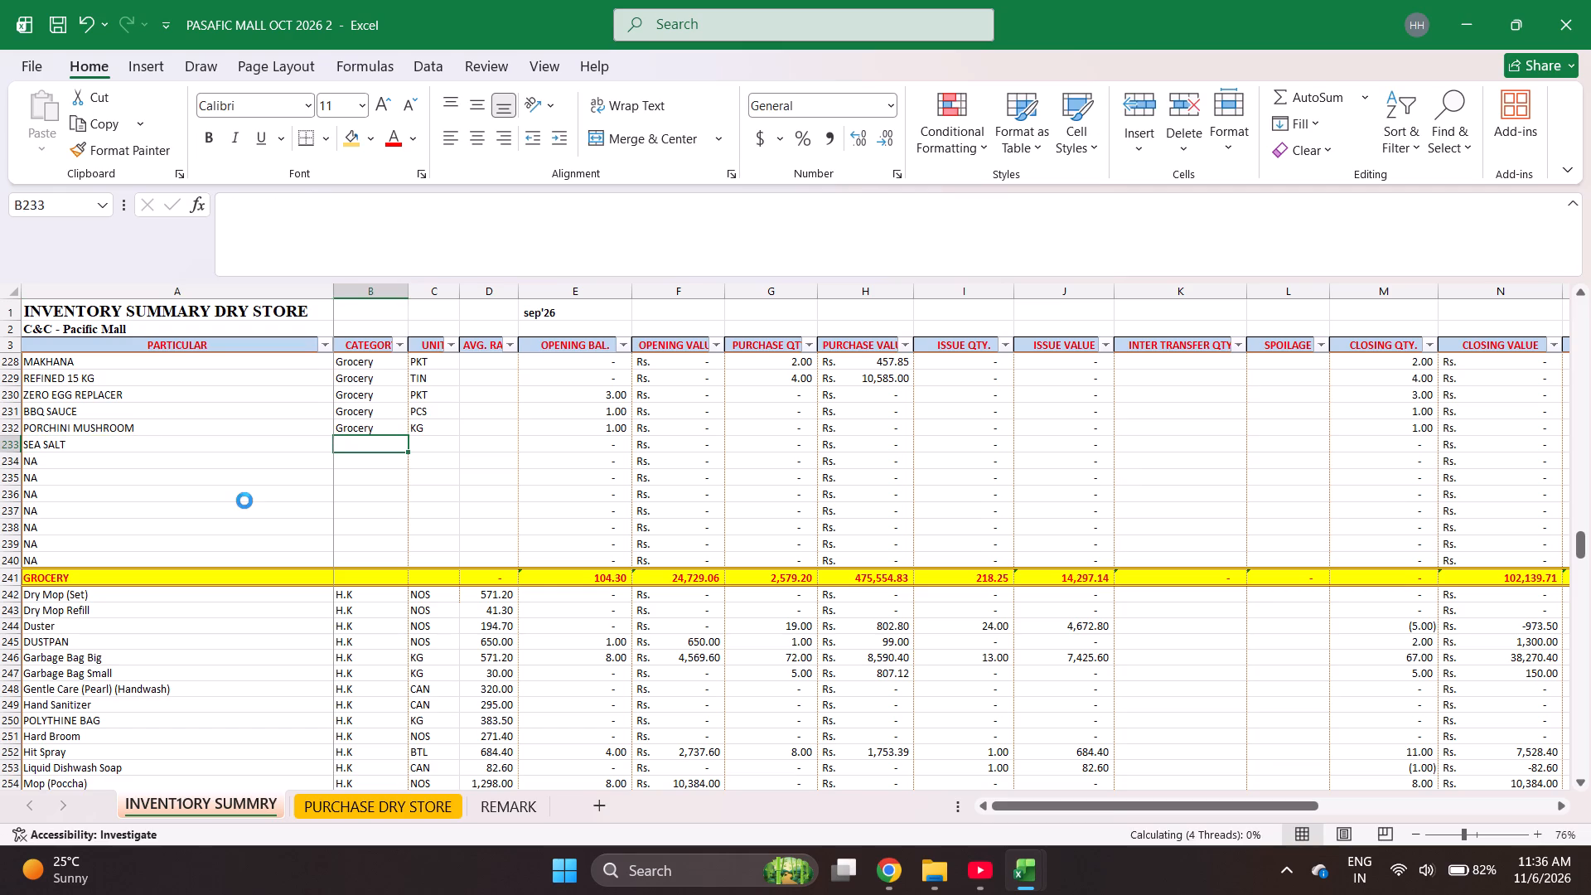
{"action": "key", "text": "Right"}
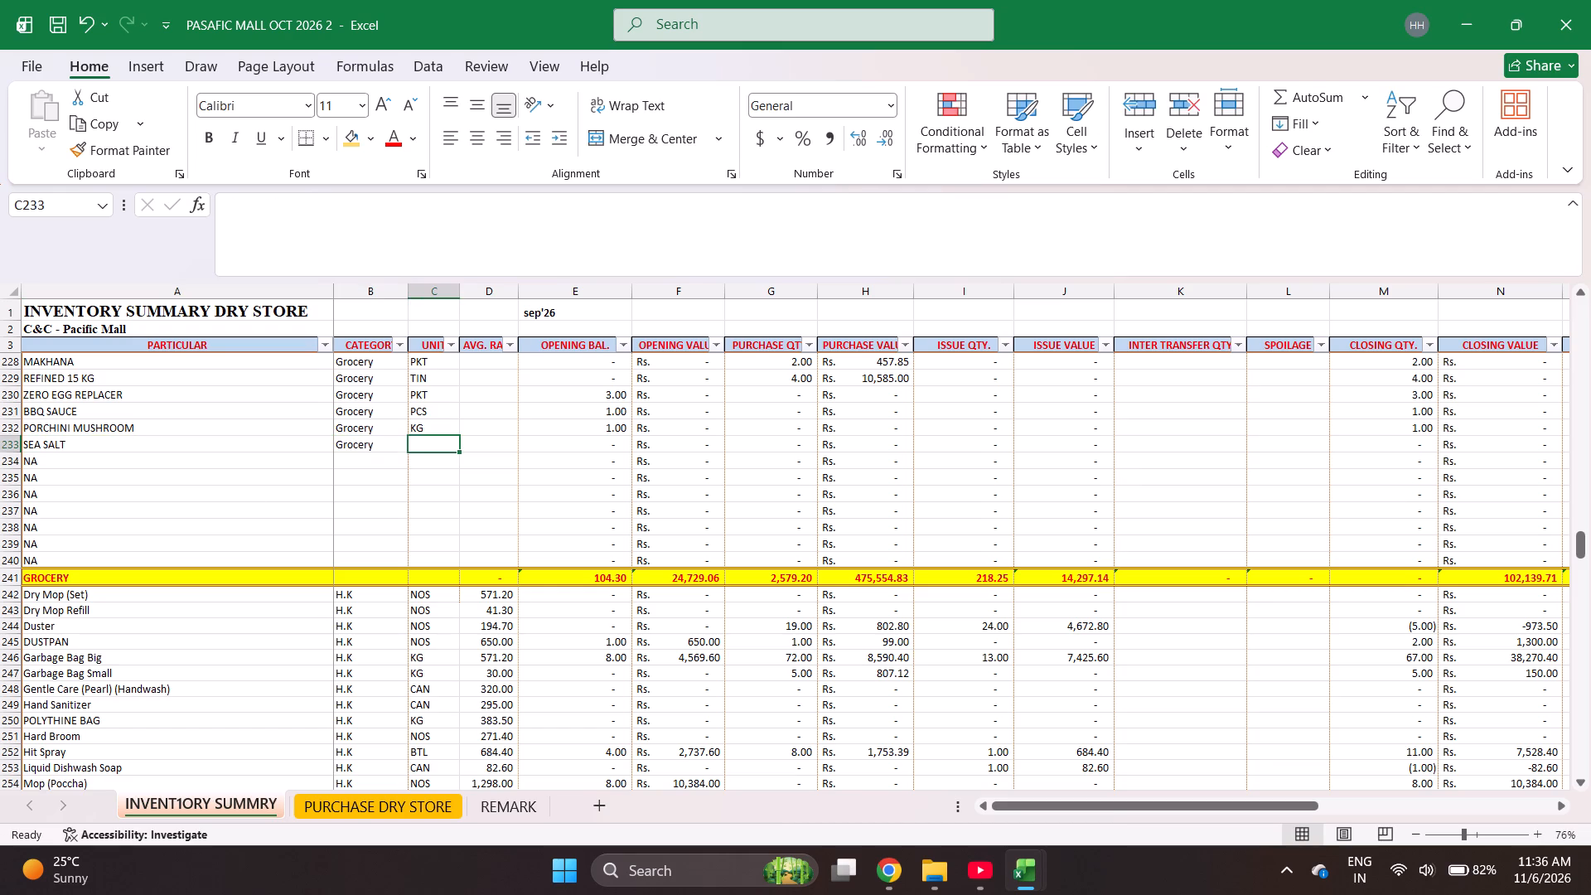
{"action": "type", "text": "PK"}
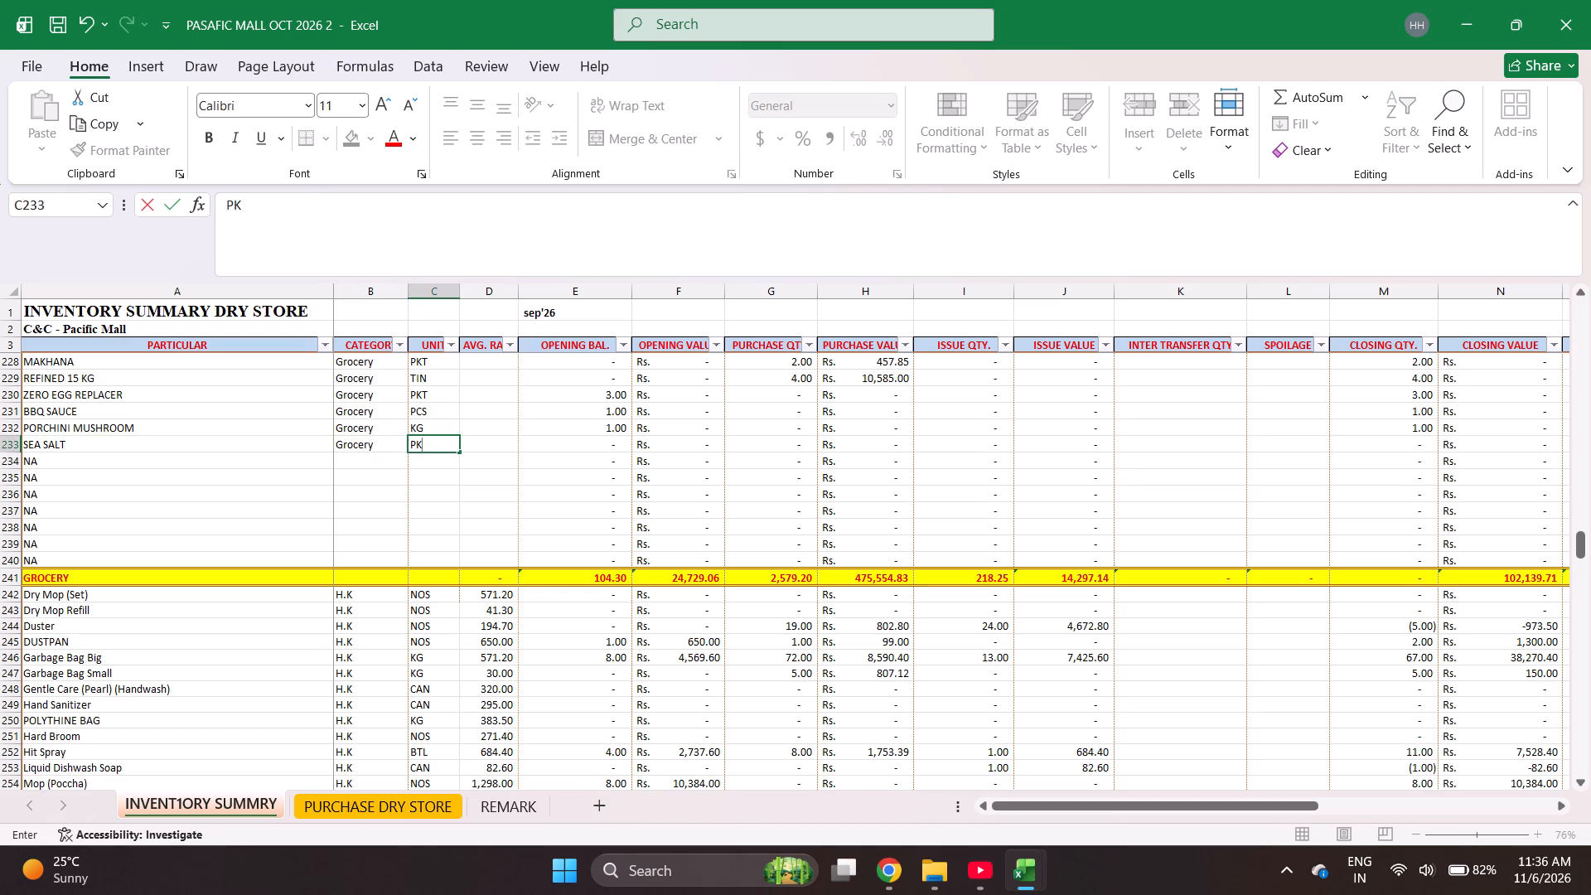
{"action": "key", "text": "t"}
{"action": "key", "text": "Right"}
{"action": "key", "text": "Right"}
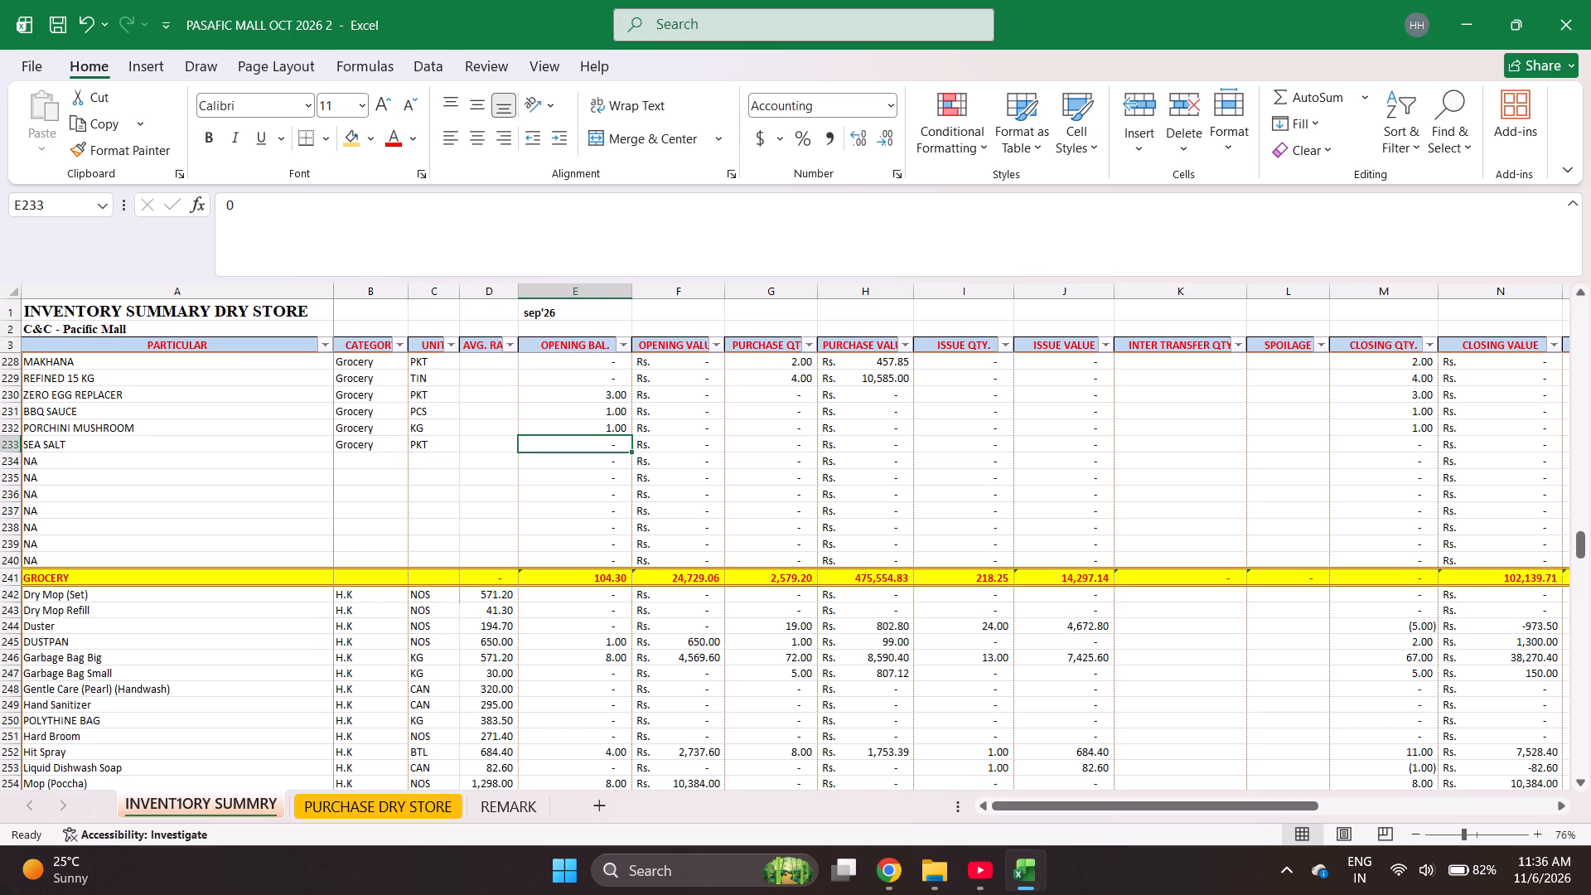
{"action": "key", "text": "1"}
{"action": "key", "text": "Return"}
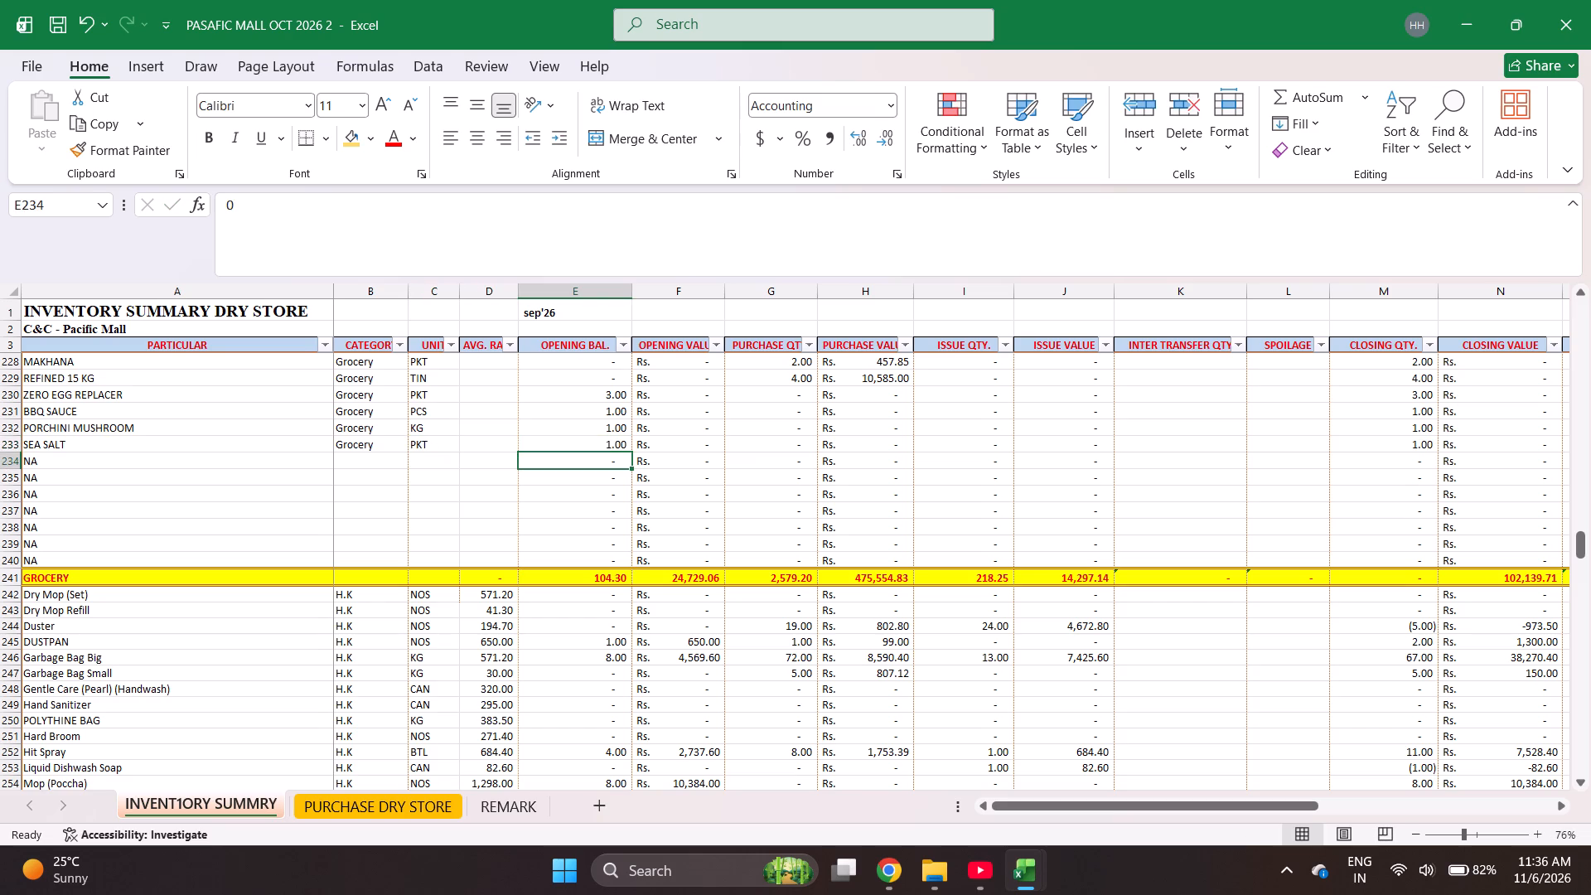
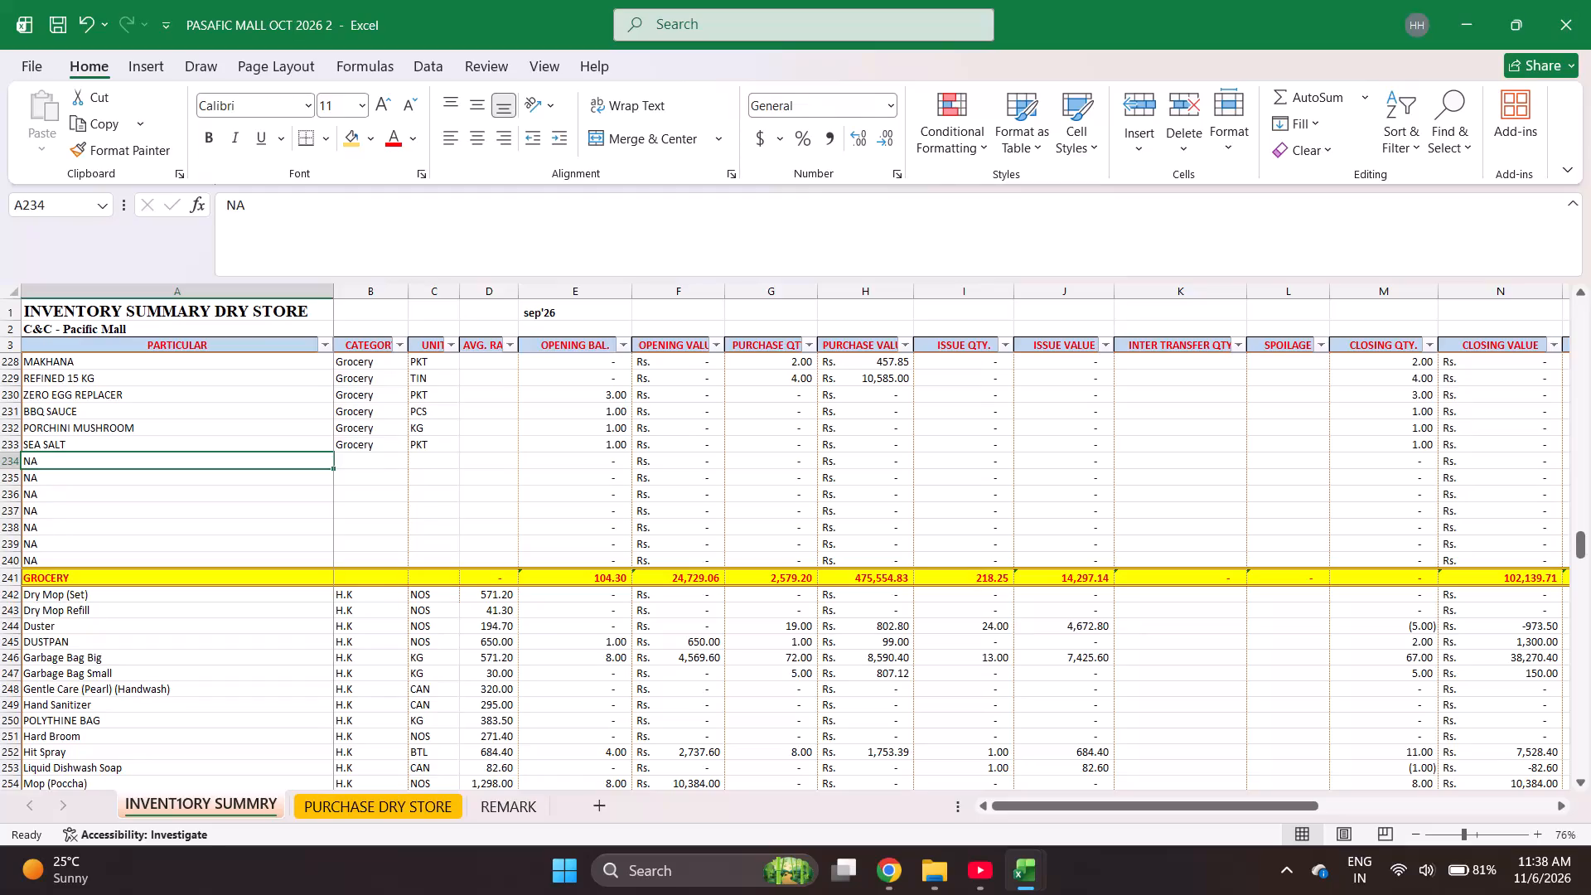
Name the first unused NA row below SEA SALT in the Grocery section MARASCHINO CHERRY.
{"action": "type", "text": "MARA"}
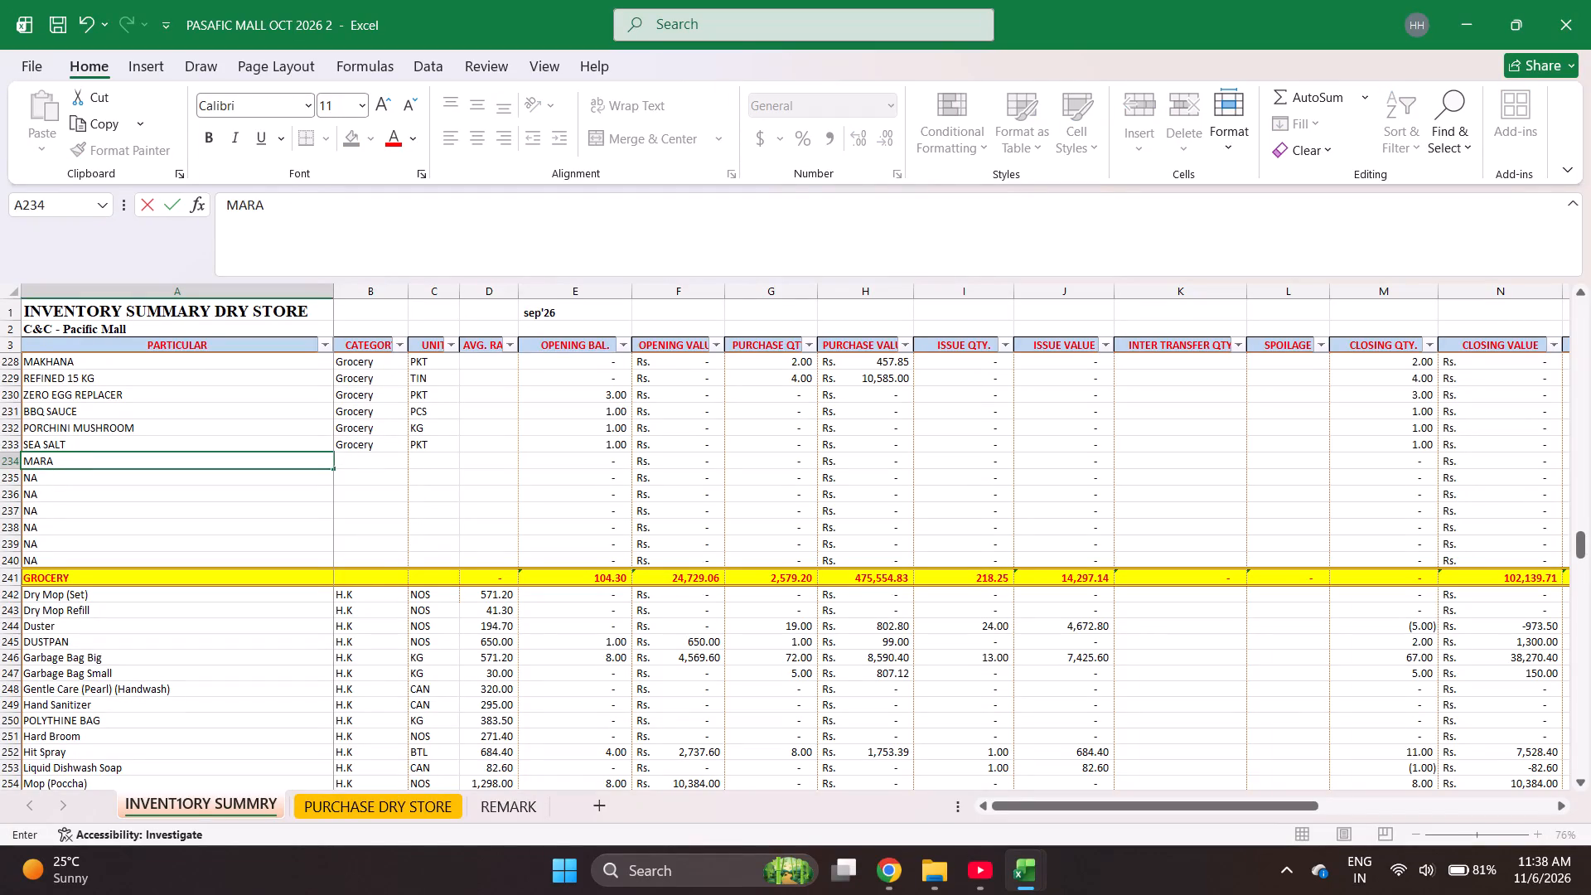
{"action": "type", "text": "SCHINO"}
{"action": "key", "text": "space"}
{"action": "type", "text": "CHERRY"}
{"action": "key", "text": "Right"}
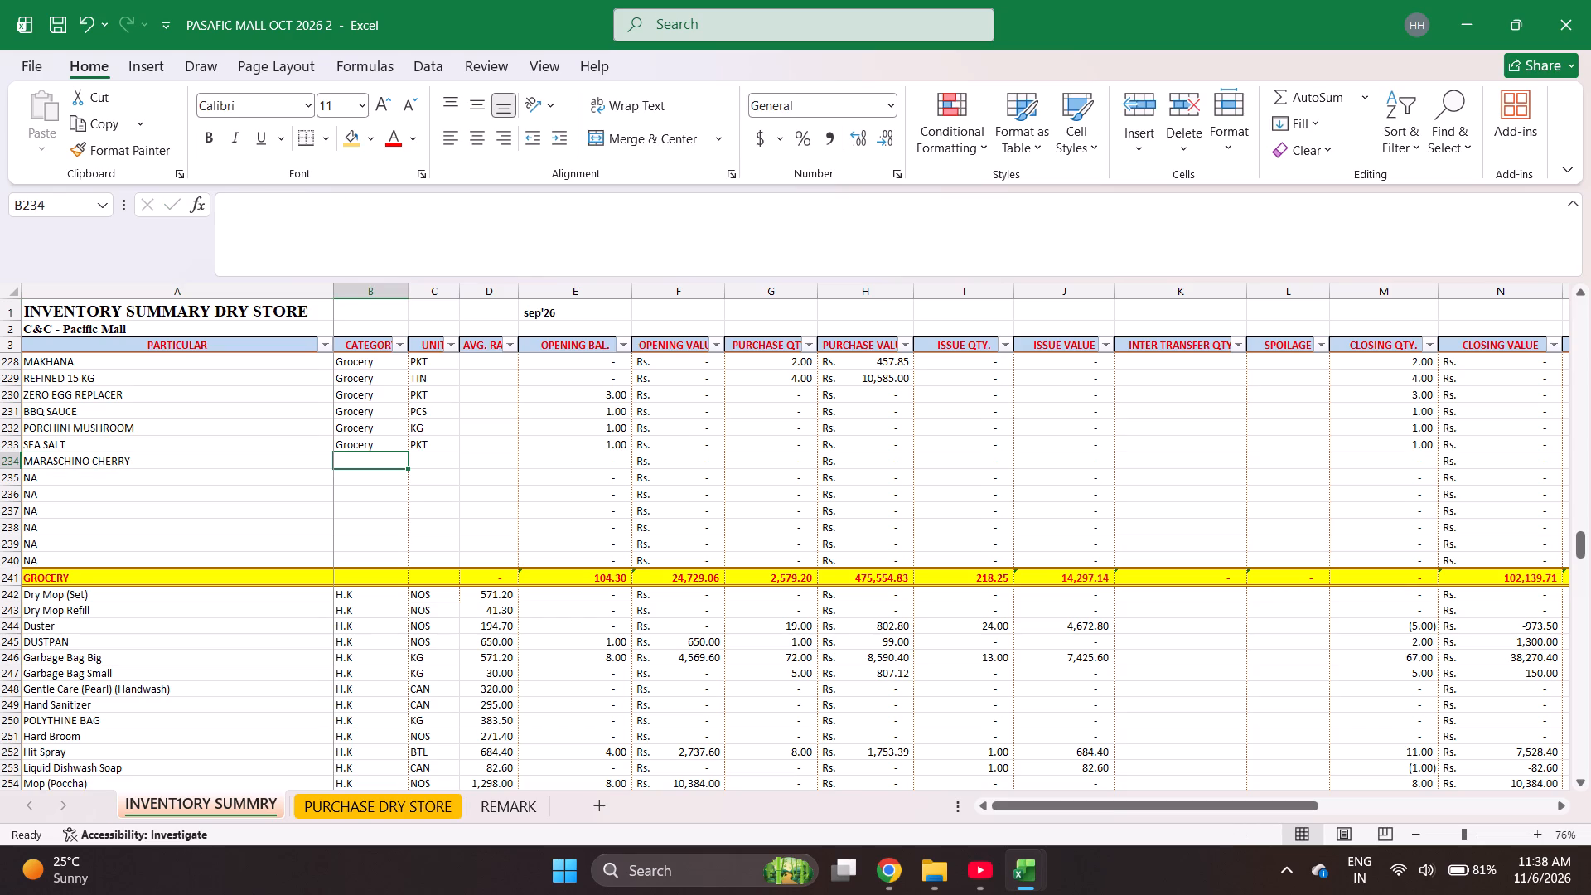
Complete the MARASCHINO CHERRY row with the category Grocery copied from the row above, unit KG and opening balance 2.
{"action": "key", "text": "ctrl+d"}
{"action": "key", "text": "Right"}
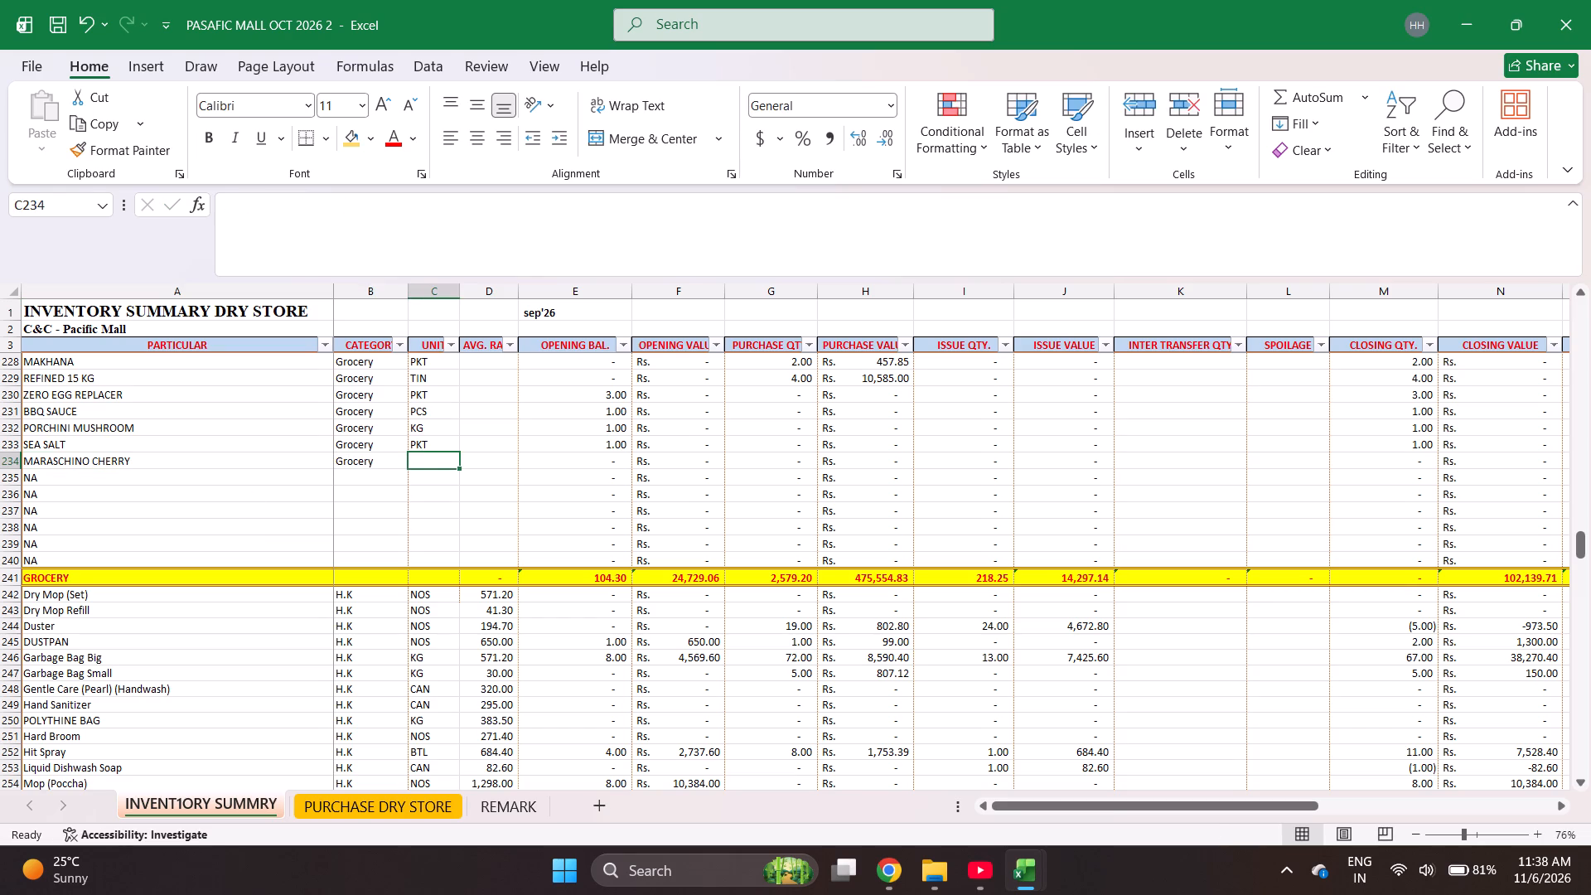
{"action": "key", "text": "k"}
{"action": "key", "text": "Right"}
{"action": "key", "text": "Right"}
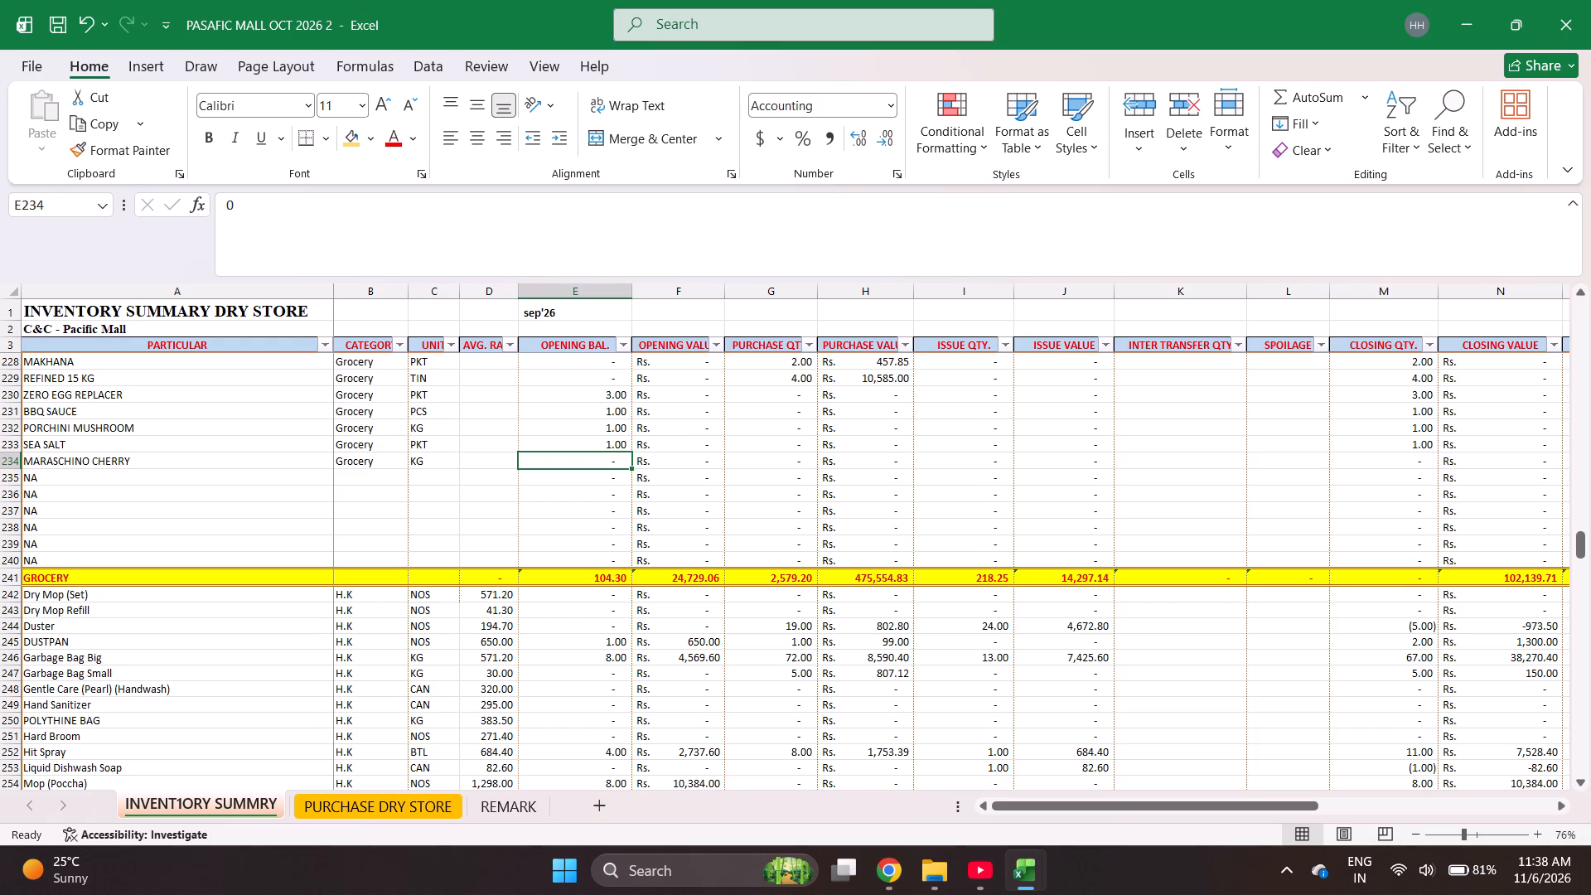
{"action": "key", "text": "2"}
{"action": "key", "text": "Return"}
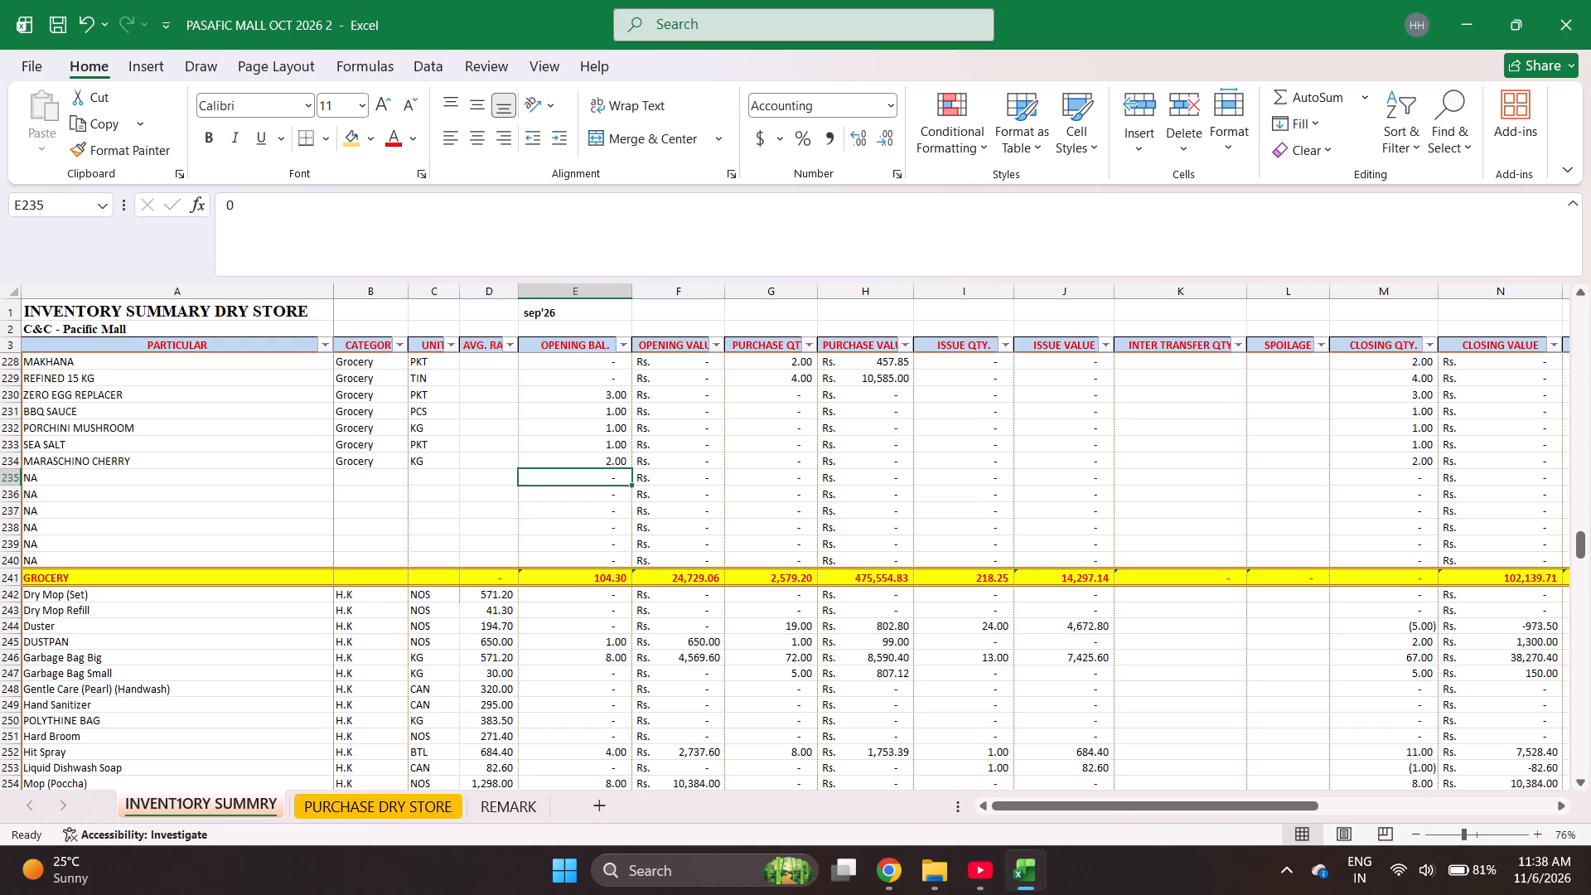
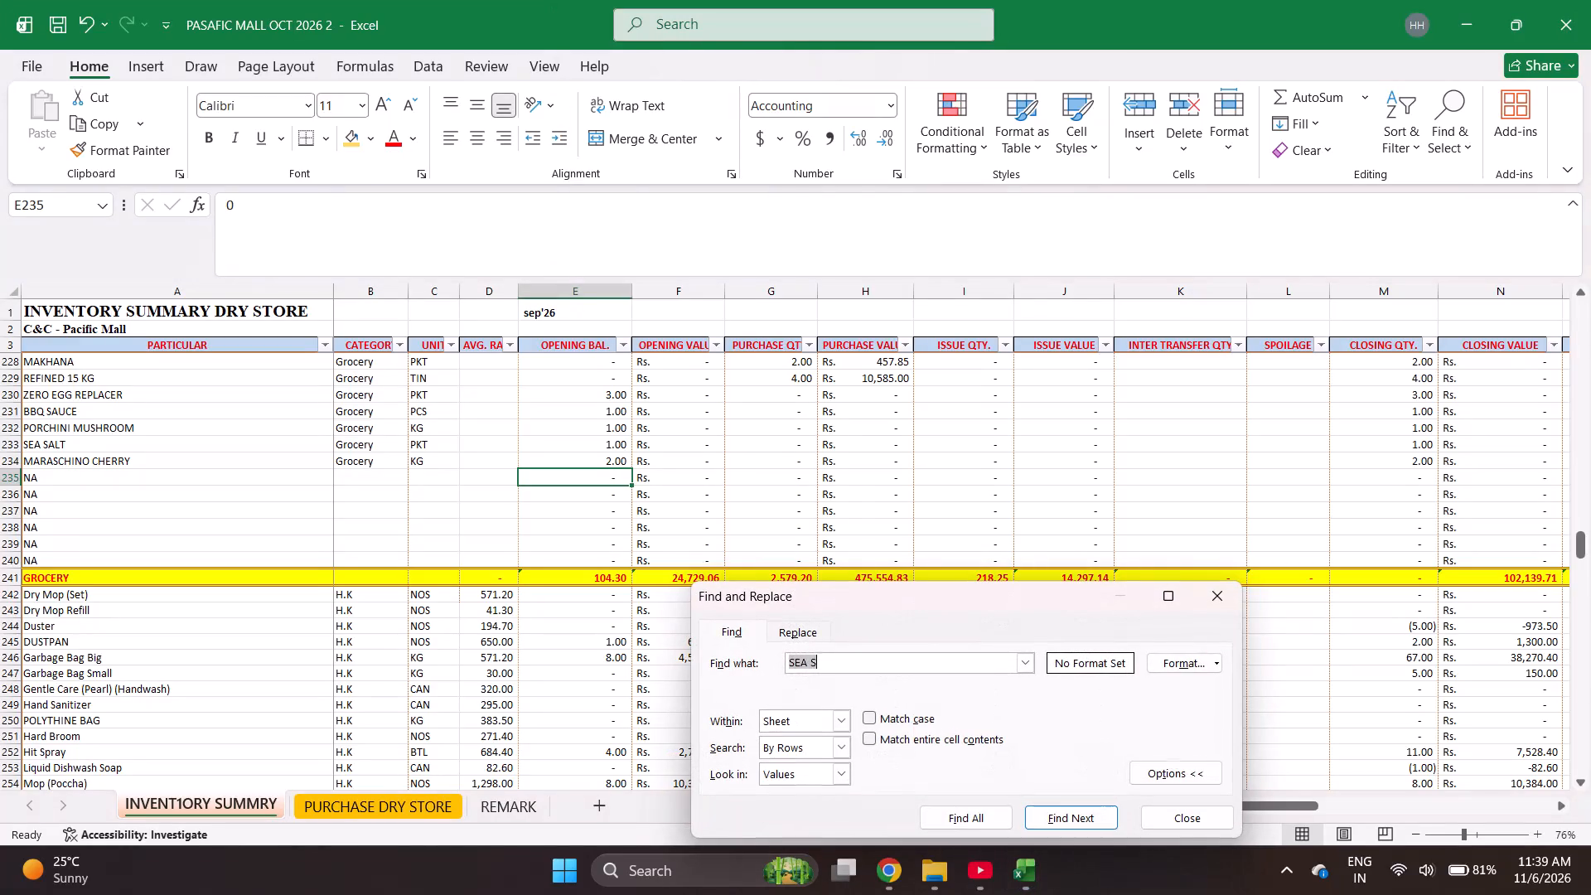
Search the summary for JUICE to reach Guava Juice and set its opening balance to 3.
{"action": "type", "text": "JUICE"}
{"action": "key", "text": "Return"}
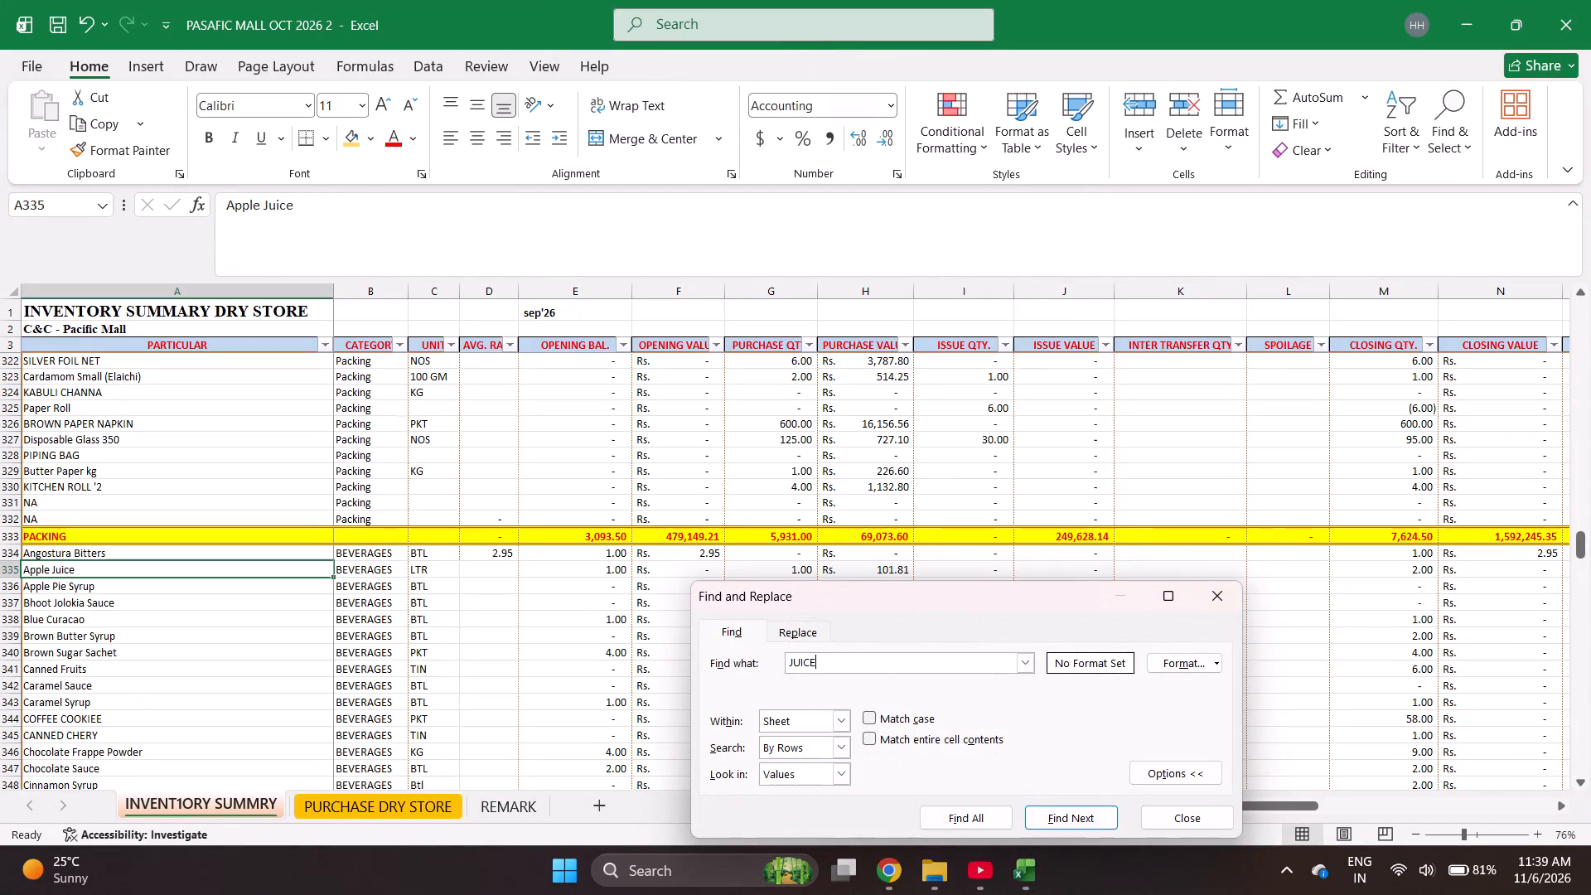
{"action": "key", "text": "Return"}
{"action": "key", "text": "Escape"}
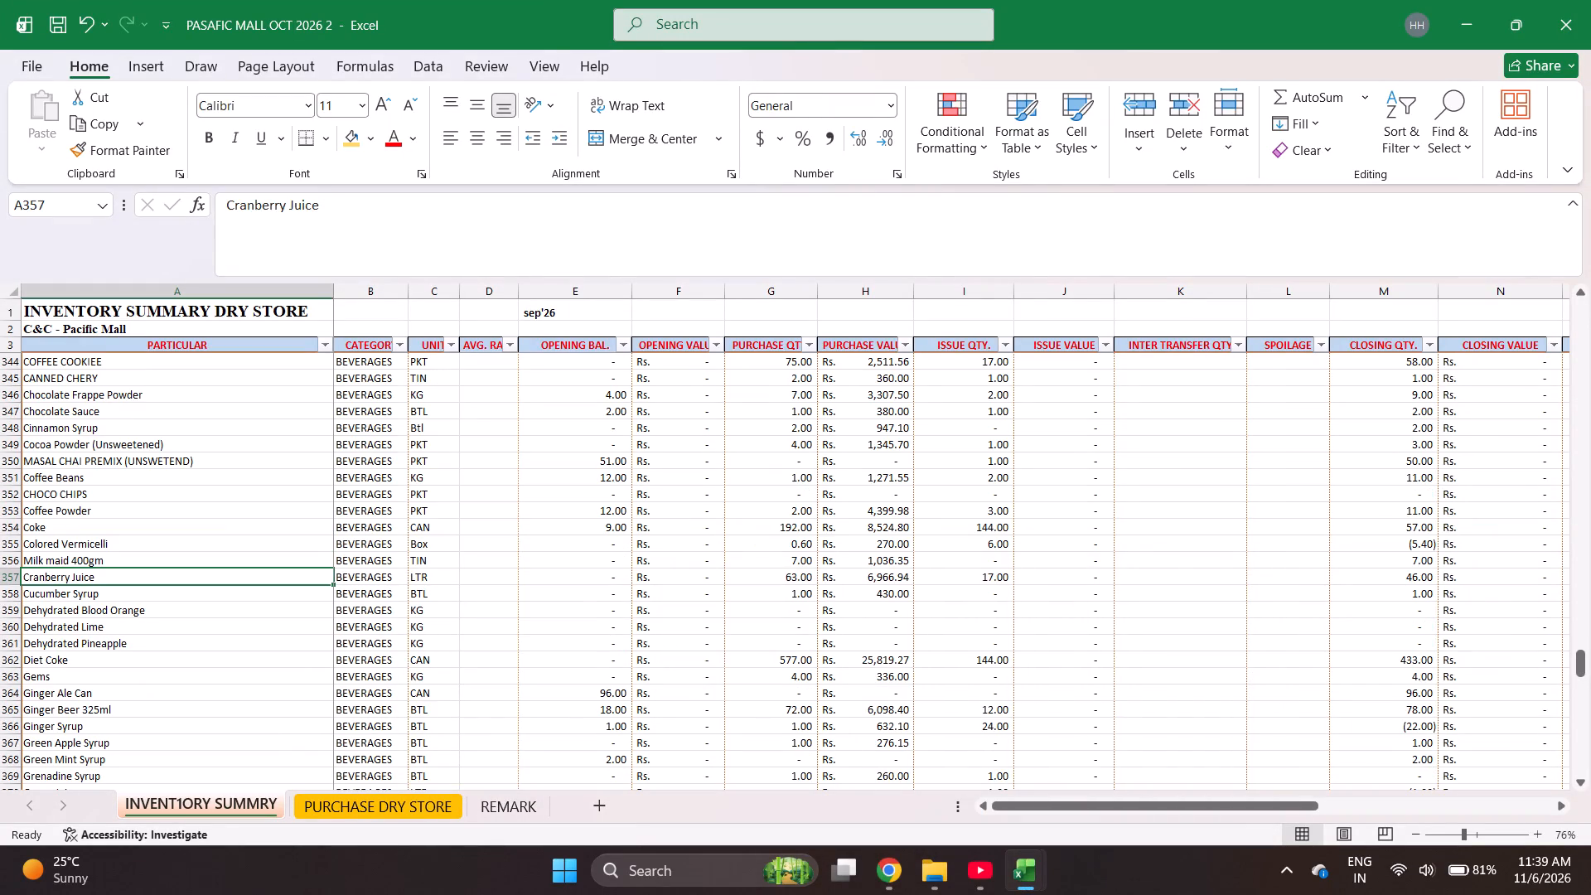
{"action": "key", "text": "ctrl+f"}
{"action": "key", "text": "Return"}
{"action": "key", "text": "Escape"}
{"action": "key", "text": "Right"}
{"action": "key", "text": "Right"}
{"action": "key", "text": "Right"}
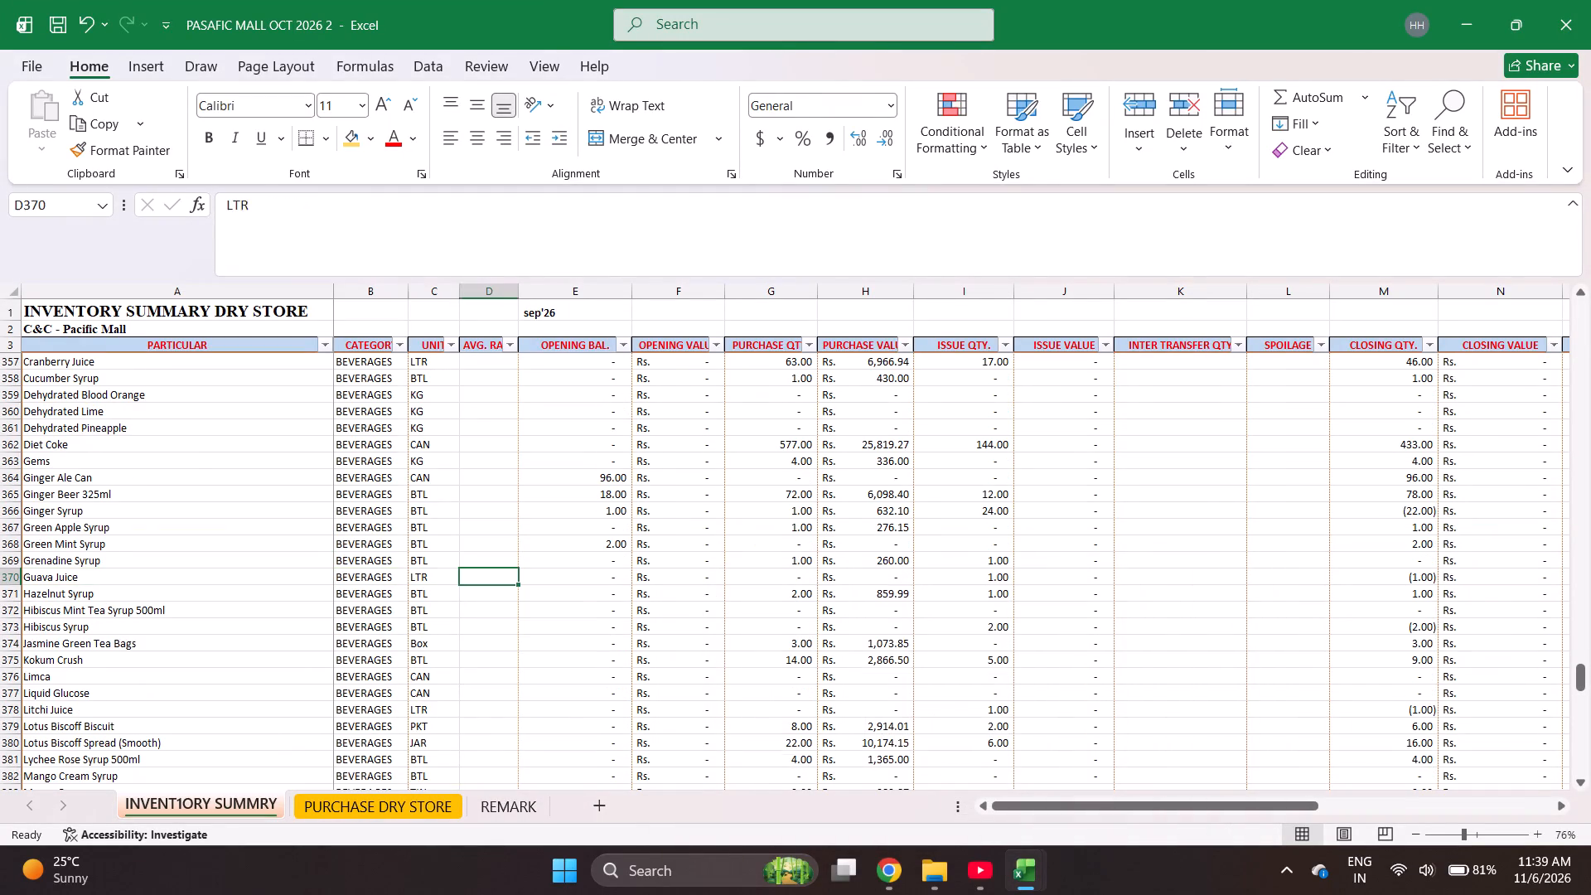
{"action": "key", "text": "Right"}
{"action": "key", "text": "3"}
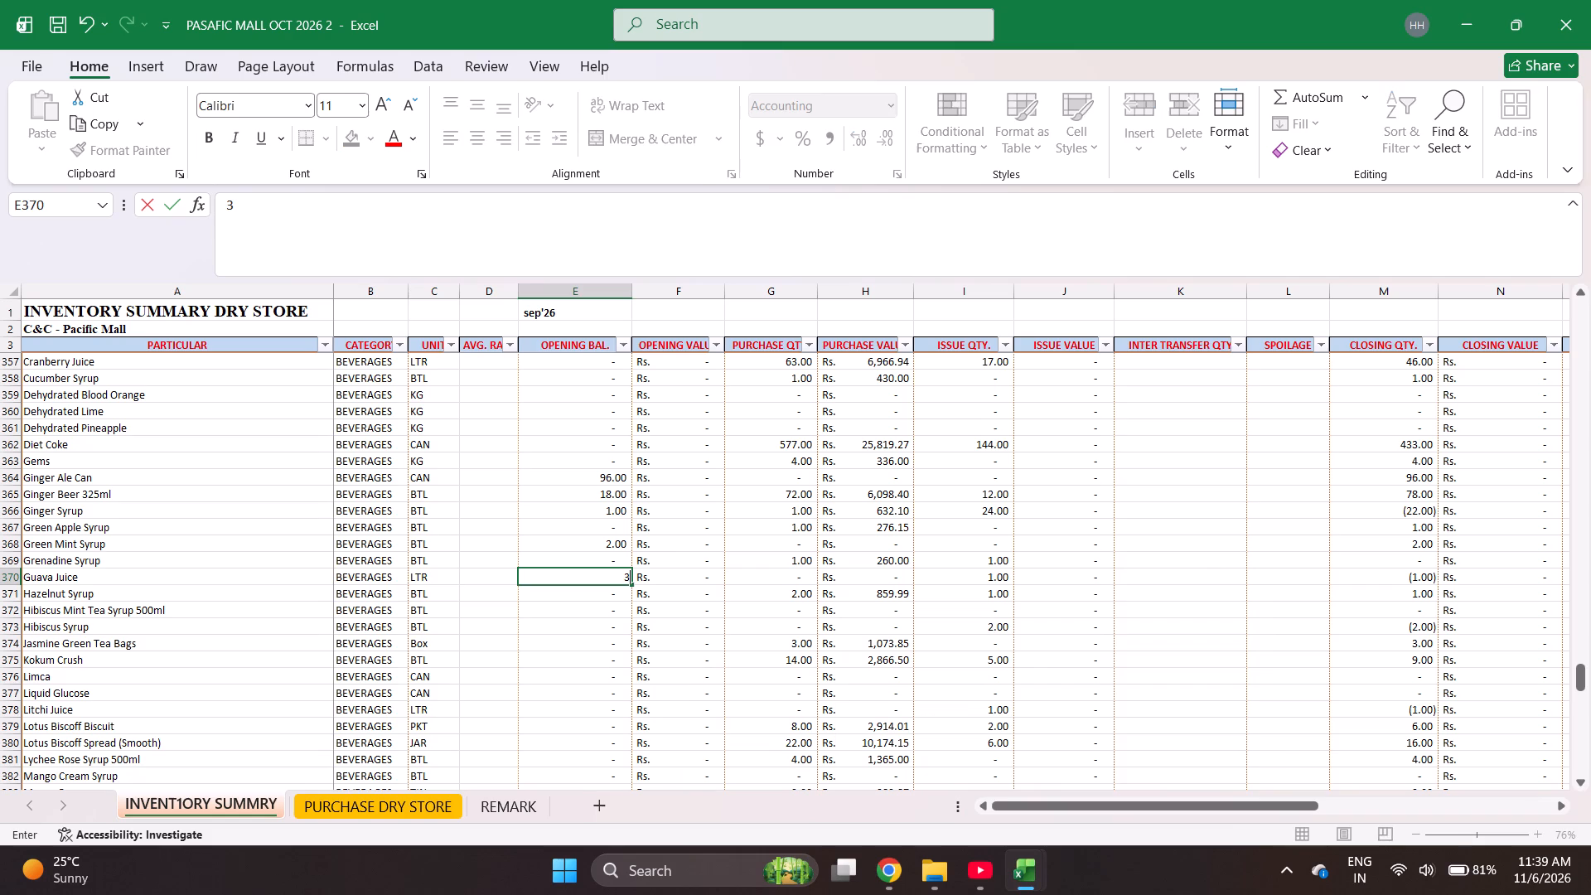
{"action": "key", "text": "Return"}
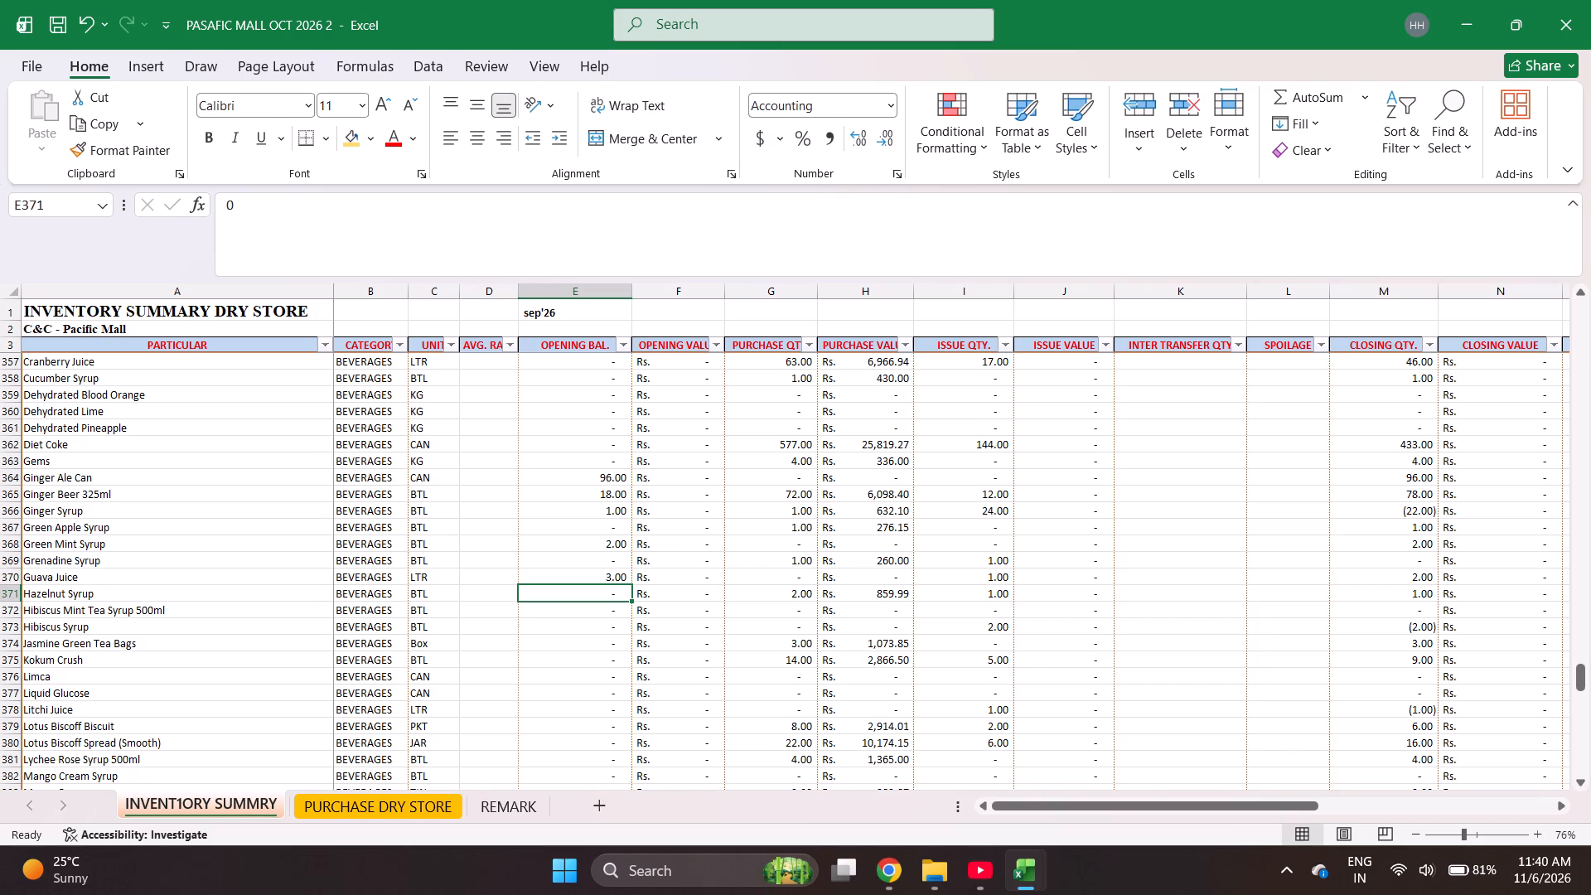
Enter opening balances of 46 for Hibiscus Syrup and 5 for Kokum Crush.
{"action": "key", "text": "Return"}
{"action": "key", "text": "Return"}
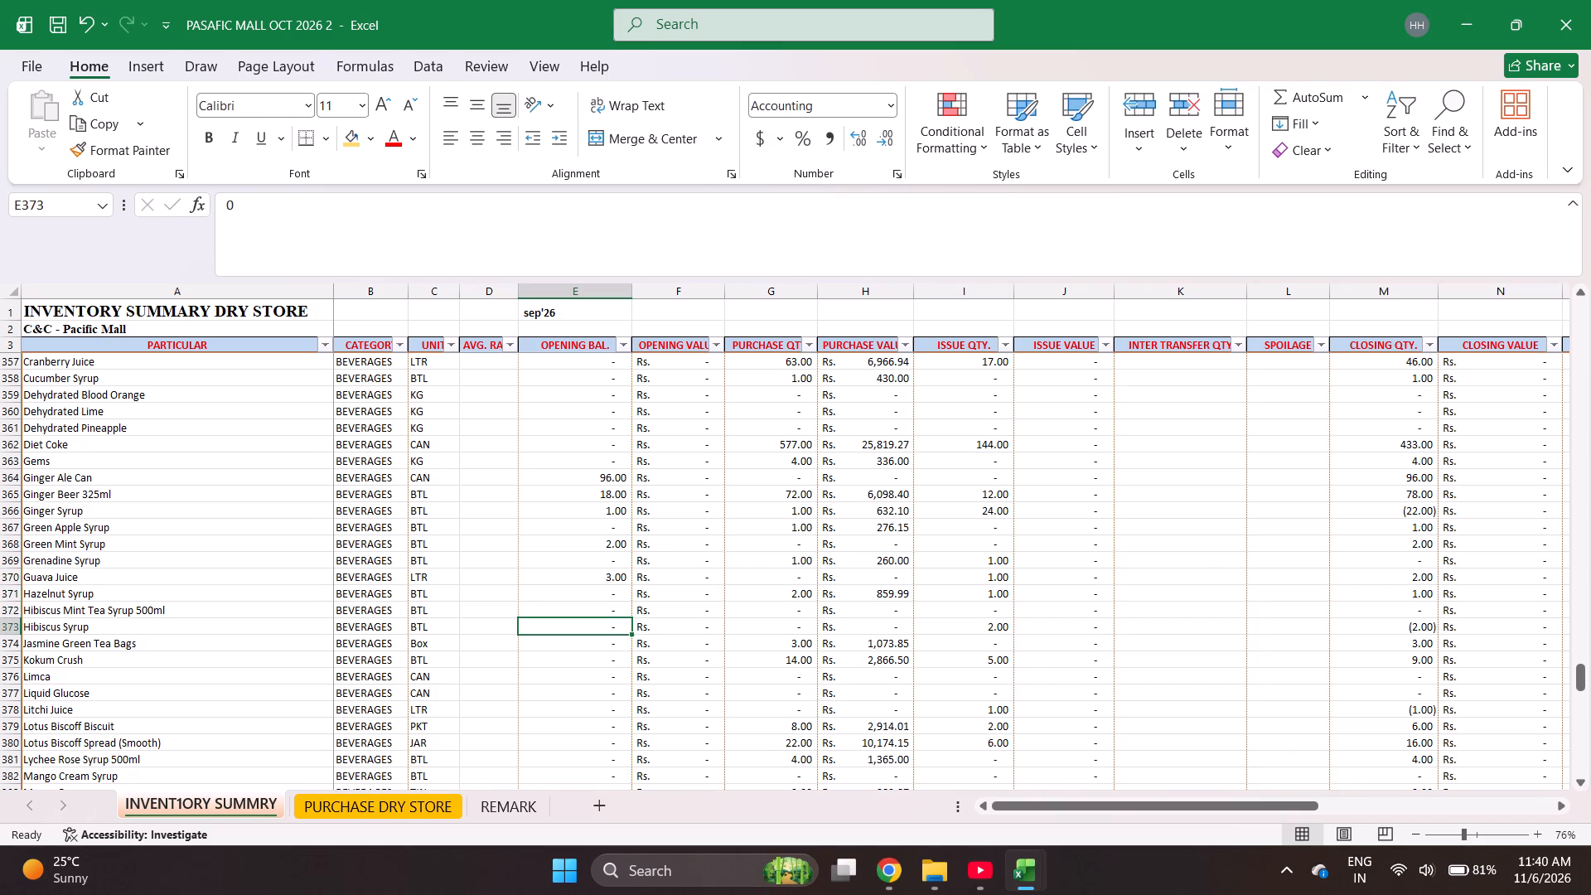
{"action": "type", "text": "46"}
{"action": "key", "text": "Return"}
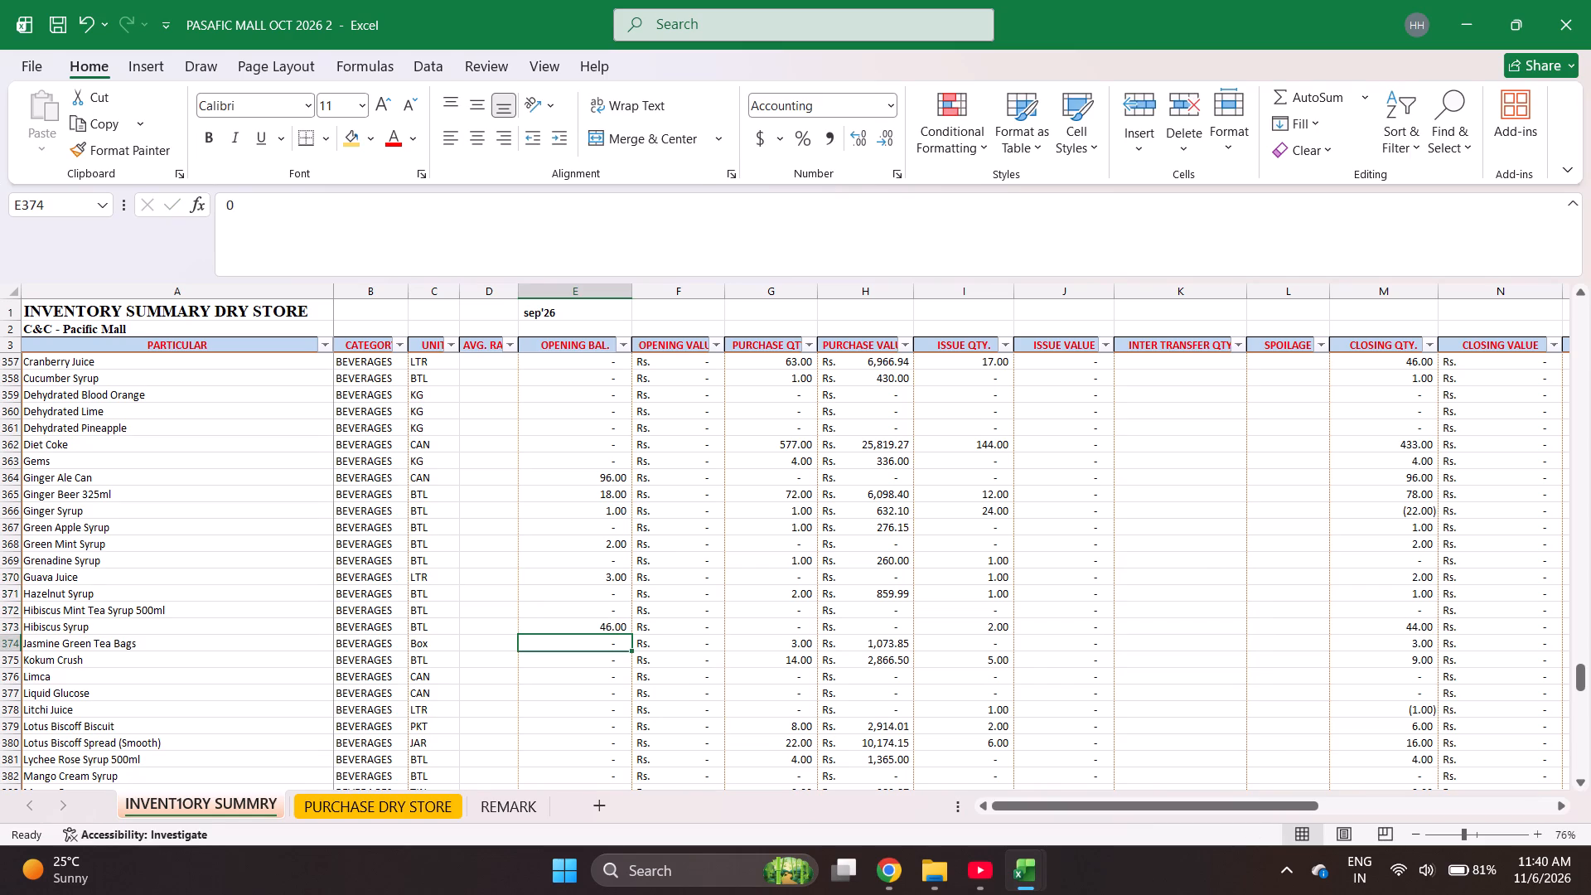
{"action": "key", "text": "Return"}
{"action": "key", "text": "5"}
{"action": "key", "text": "Return"}
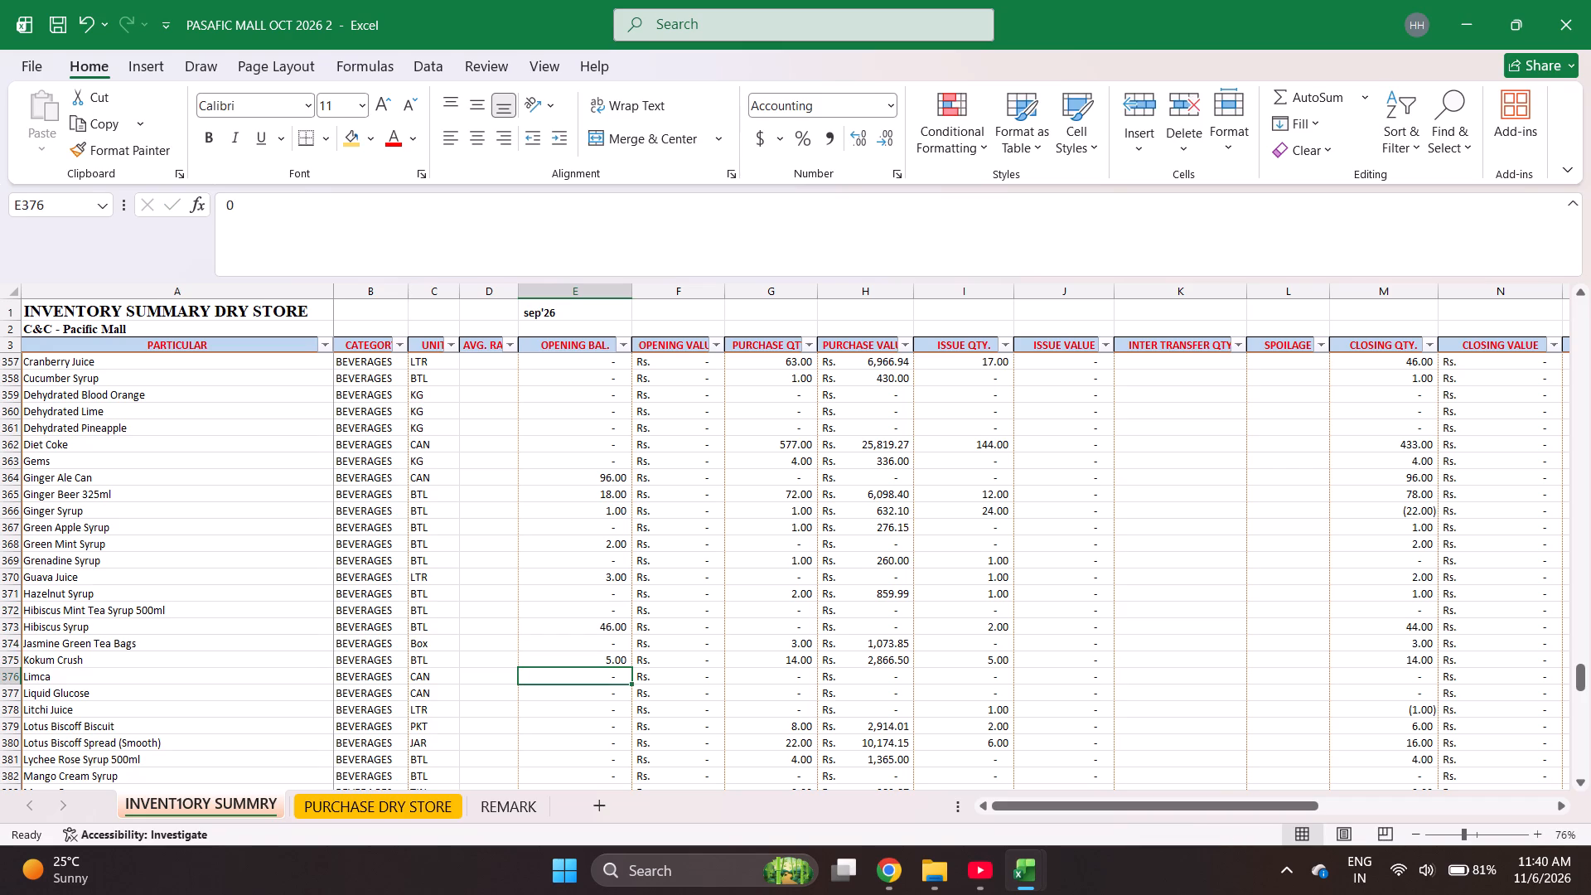
Enter an opening balance of 5 for both Litchi Juice and Lotus Biscoff Spread (Smooth).
{"action": "key", "text": "Return"}
{"action": "key", "text": "Return"}
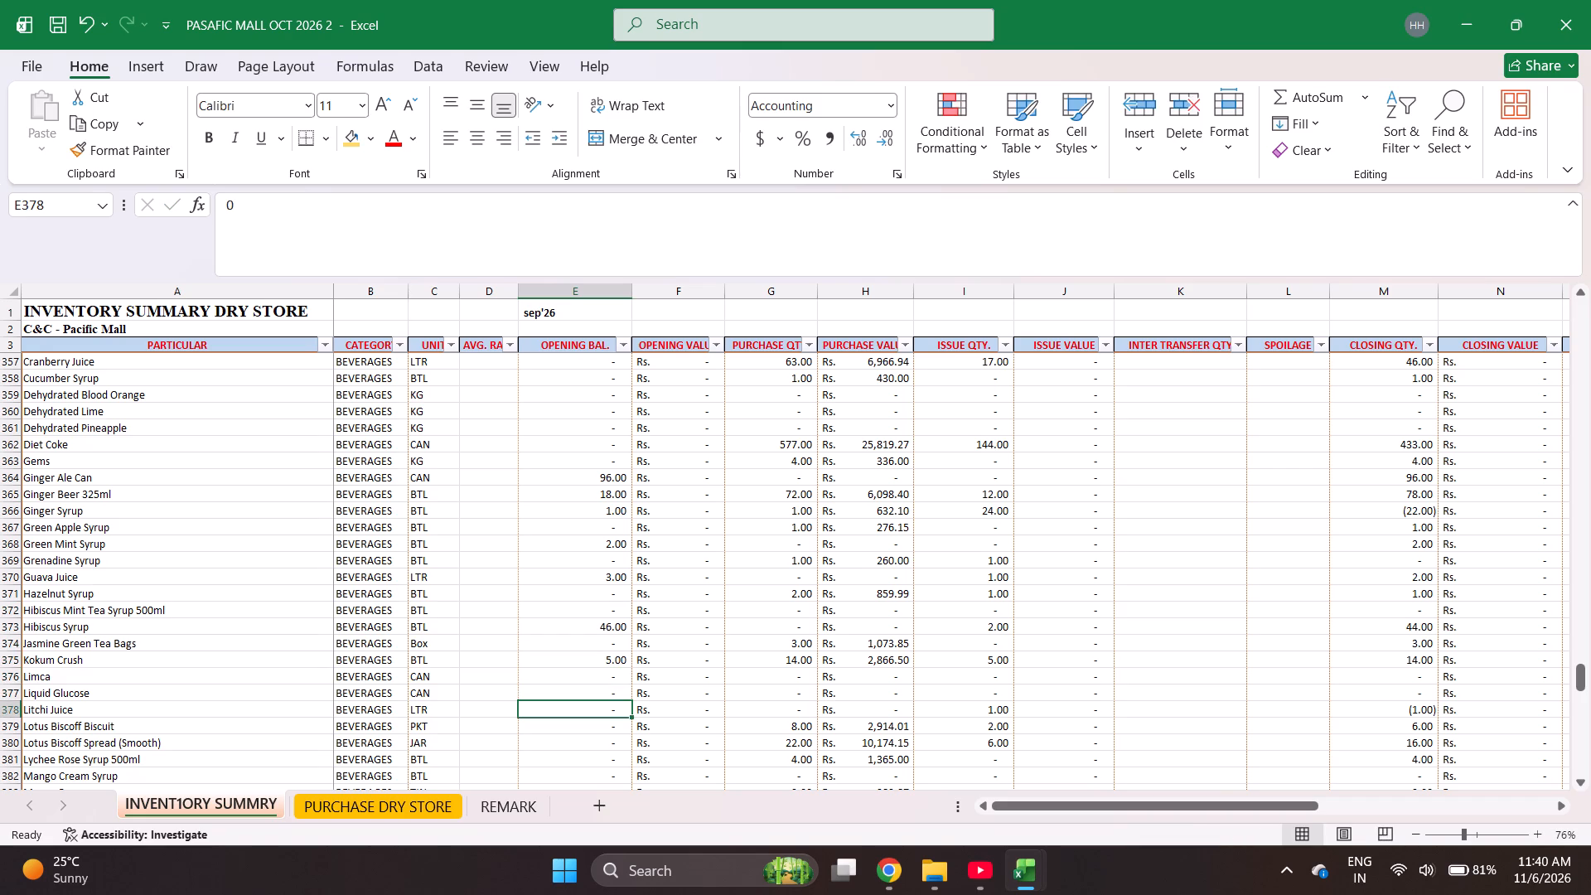
{"action": "key", "text": "5"}
{"action": "key", "text": "Return"}
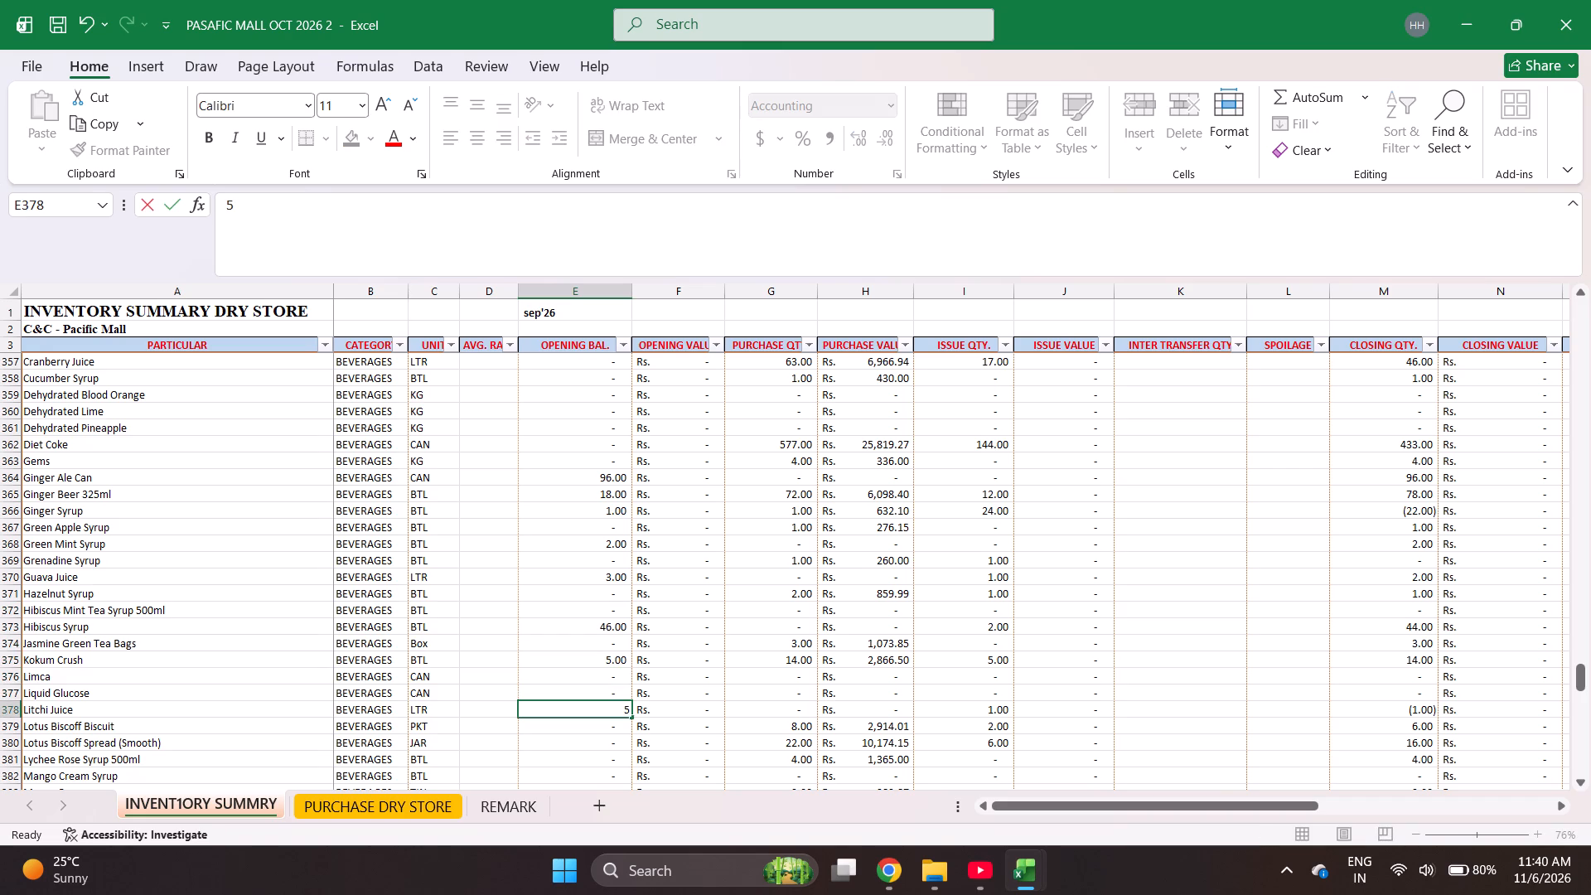
{"action": "key", "text": "Return"}
{"action": "key", "text": "Return"}
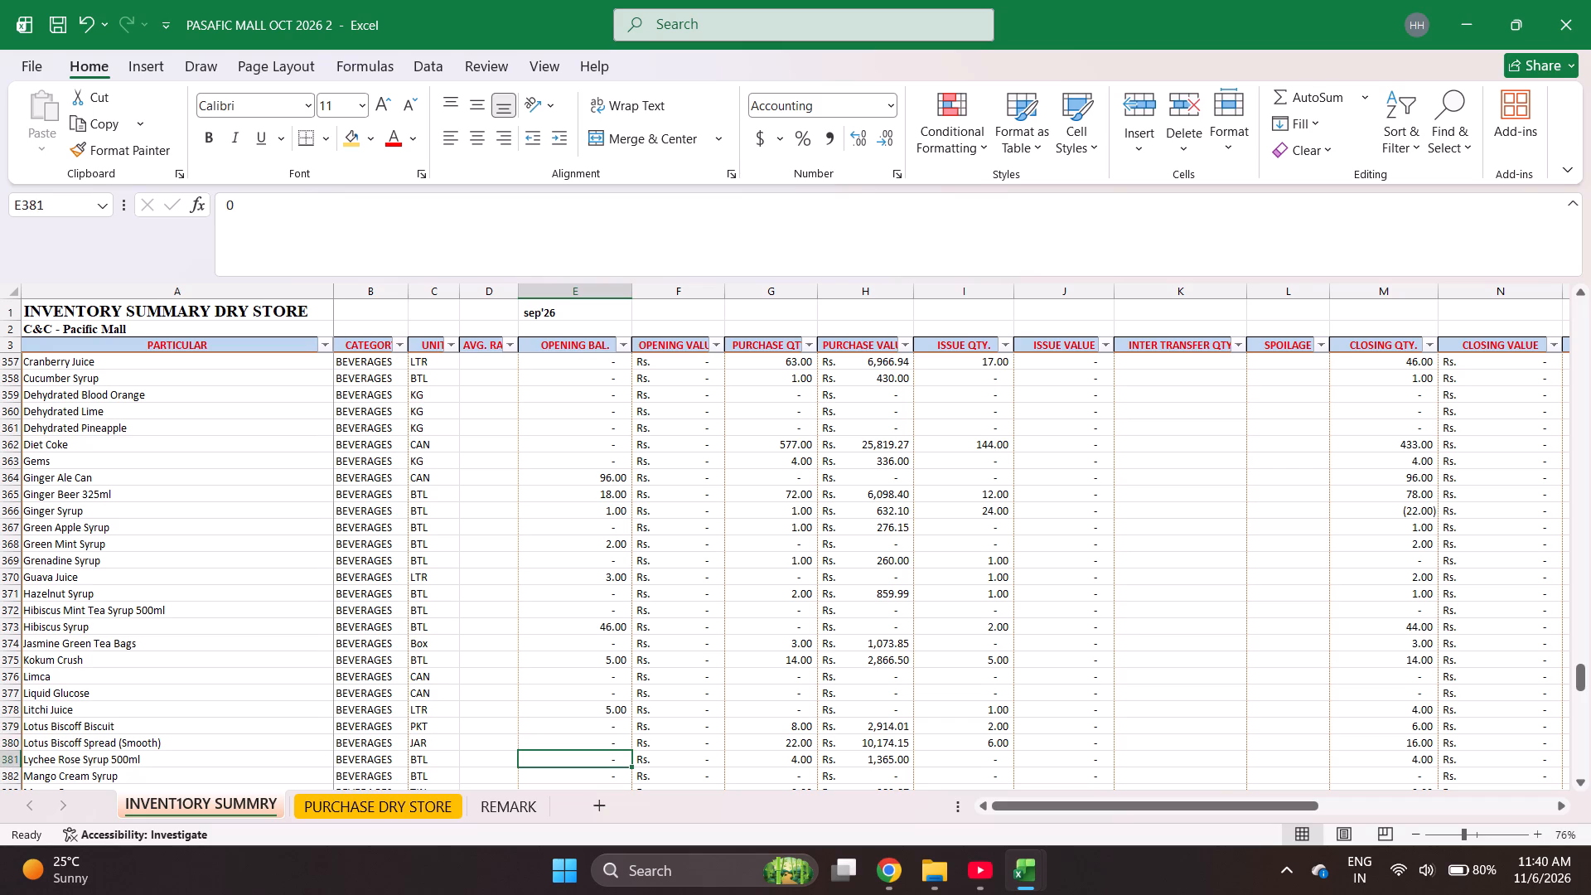
{"action": "key", "text": "Up"}
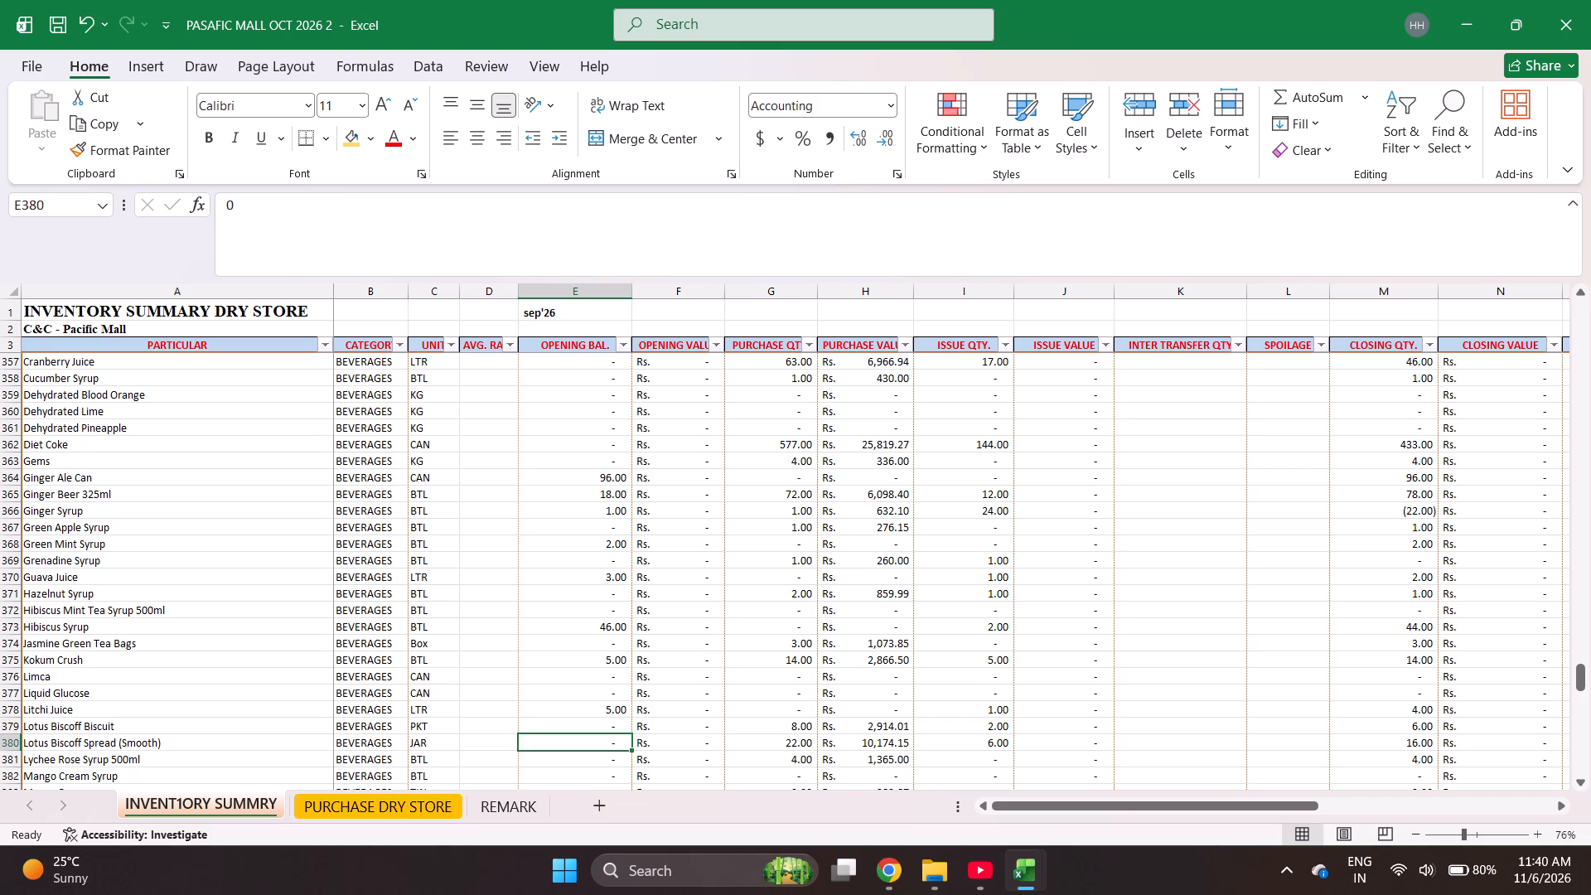
{"action": "key", "text": "5"}
{"action": "key", "text": "Return"}
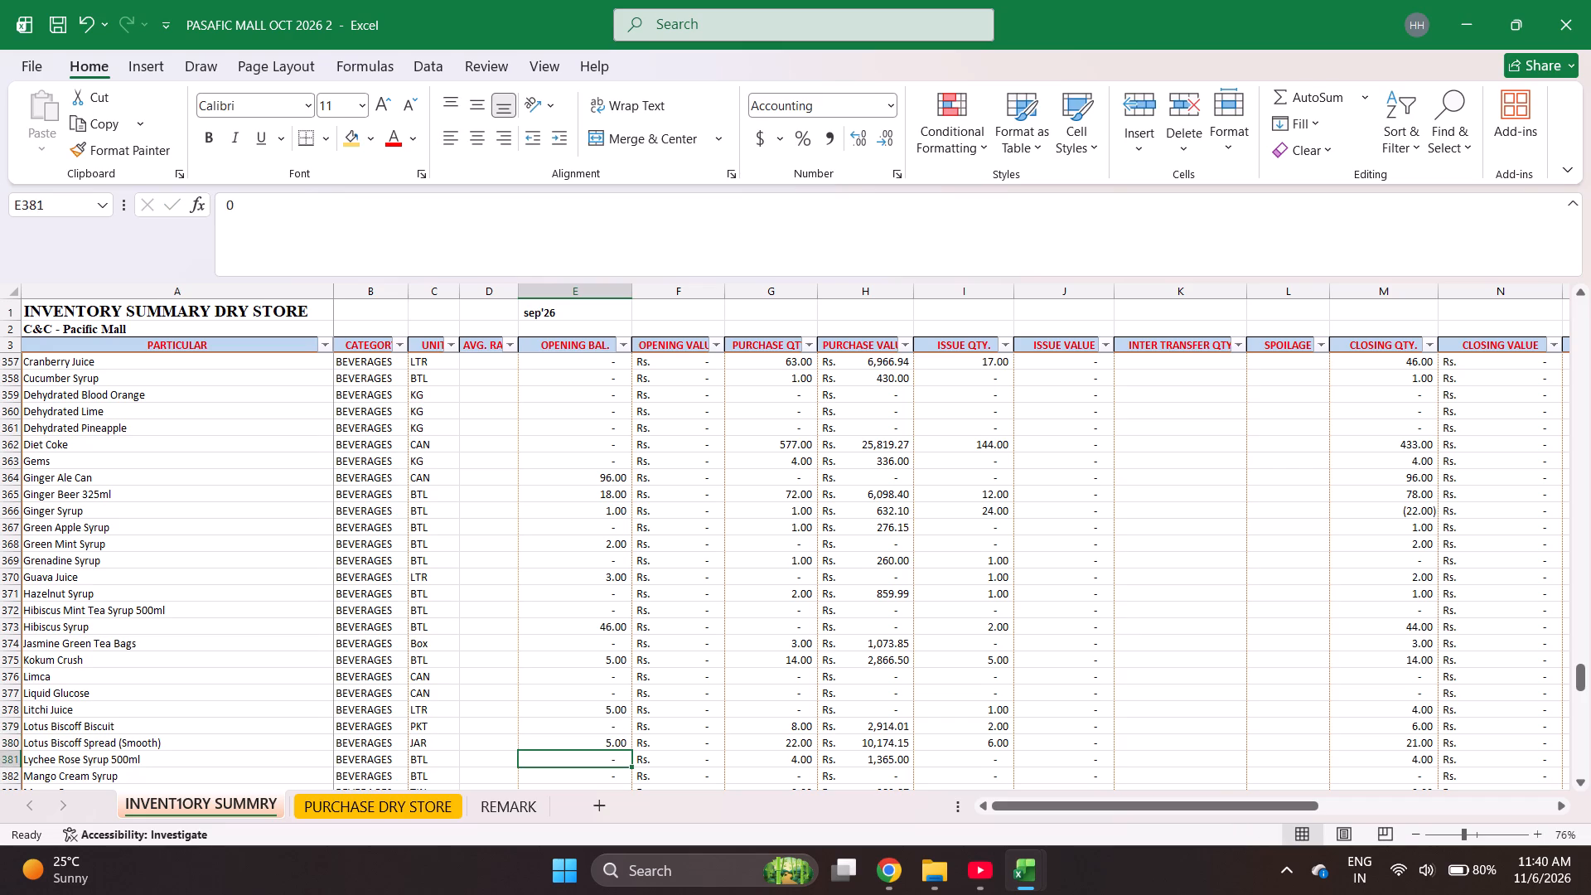
Enter opening balances of 3 for Mango Puree and 18 for Matcha Tea Premix (Premium,Unsweetend).
{"action": "key", "text": "Return"}
{"action": "key", "text": "Return"}
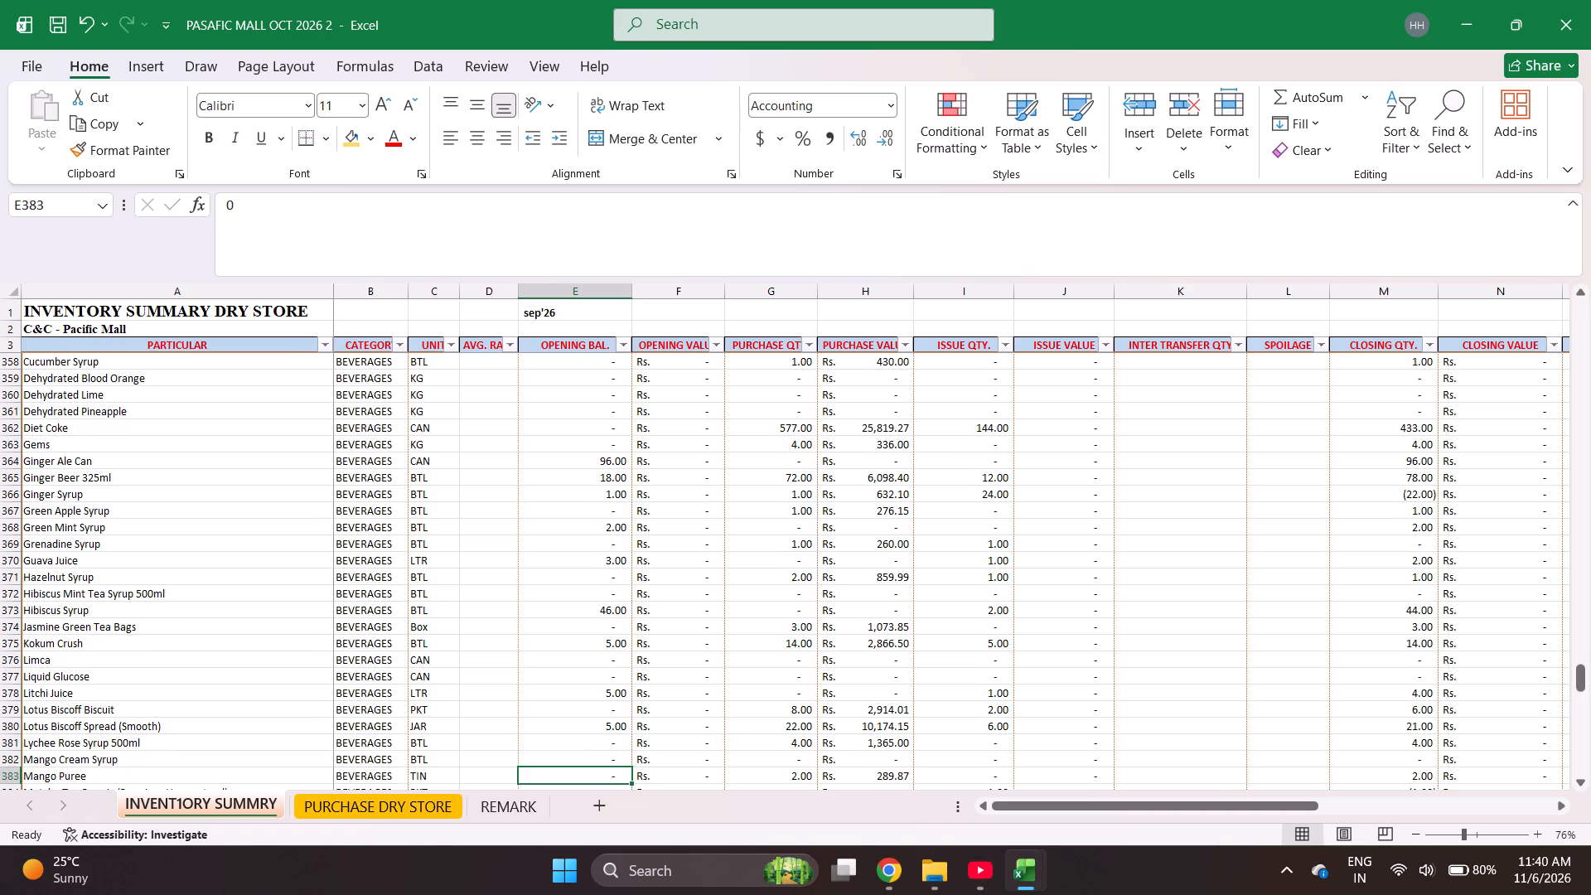
{"action": "key", "text": "3"}
{"action": "key", "text": "Return"}
{"action": "type", "text": "18"}
{"action": "key", "text": "Return"}
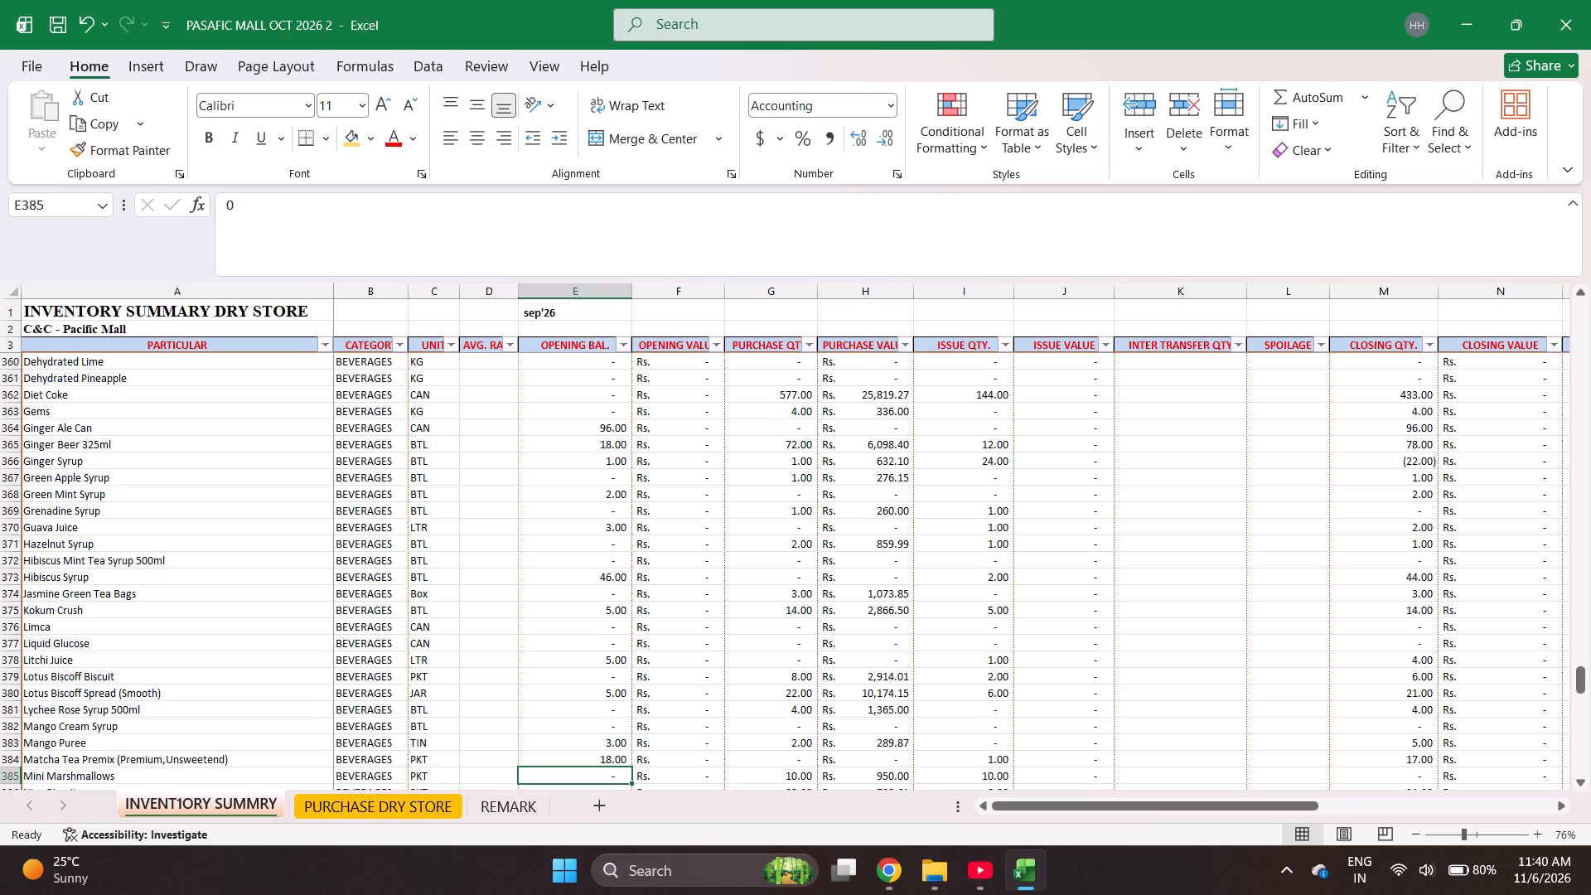
Set the opening balance of Orange Juice to 5.
{"action": "key", "text": "Return"}
{"action": "key", "text": "Return"}
{"action": "key", "text": "5"}
{"action": "key", "text": "Return"}
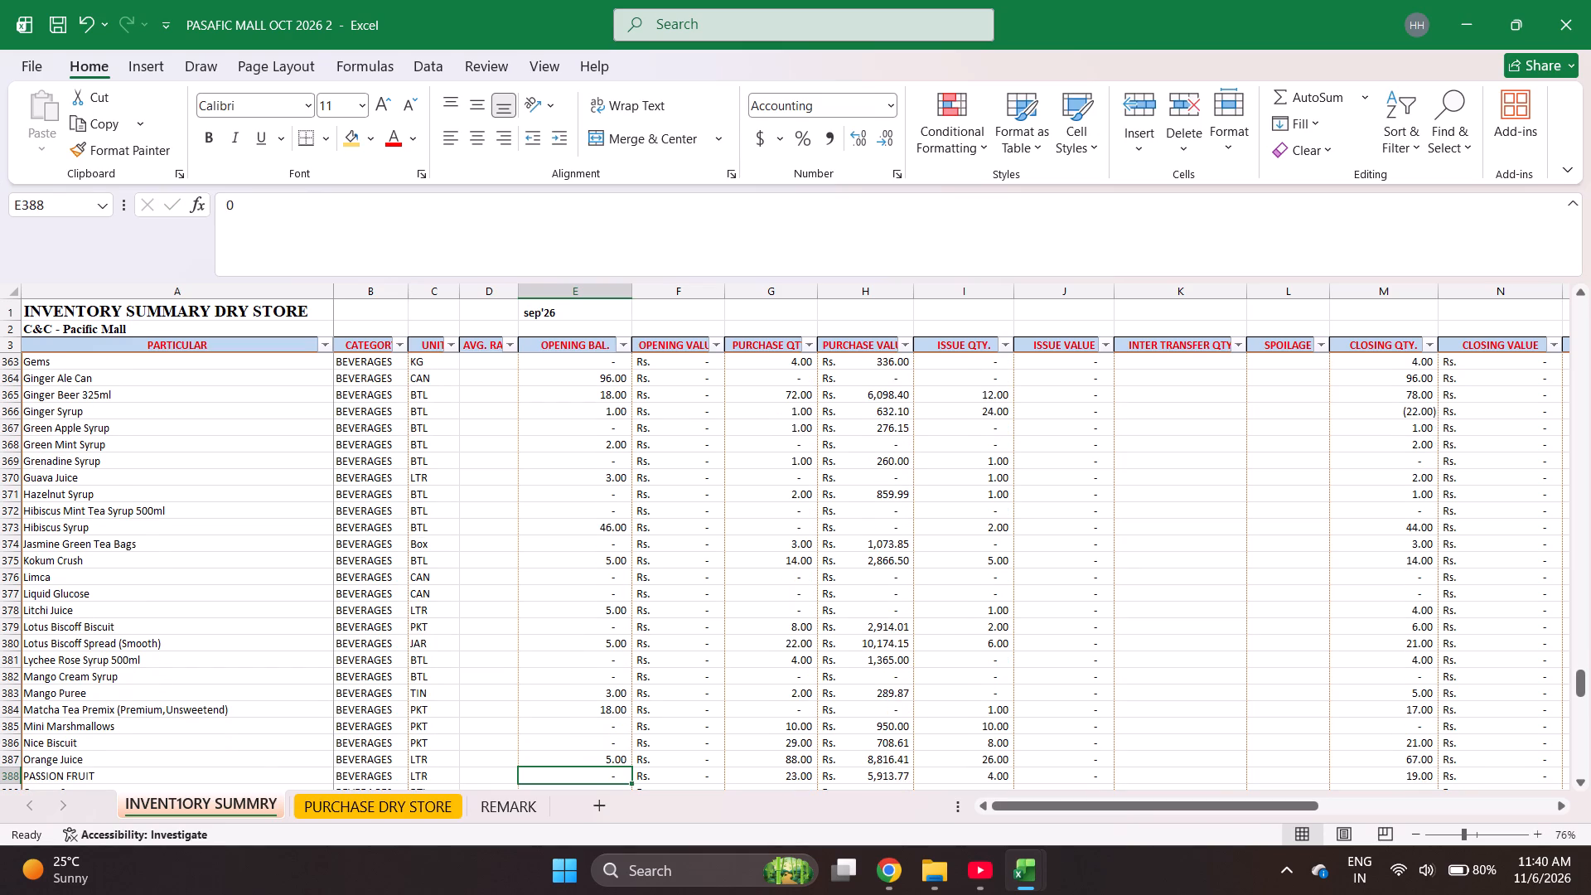
Enter an opening balance of 1 for both Popcorn Syrup and Popping Candy-Lemon.
{"action": "key", "text": "Return"}
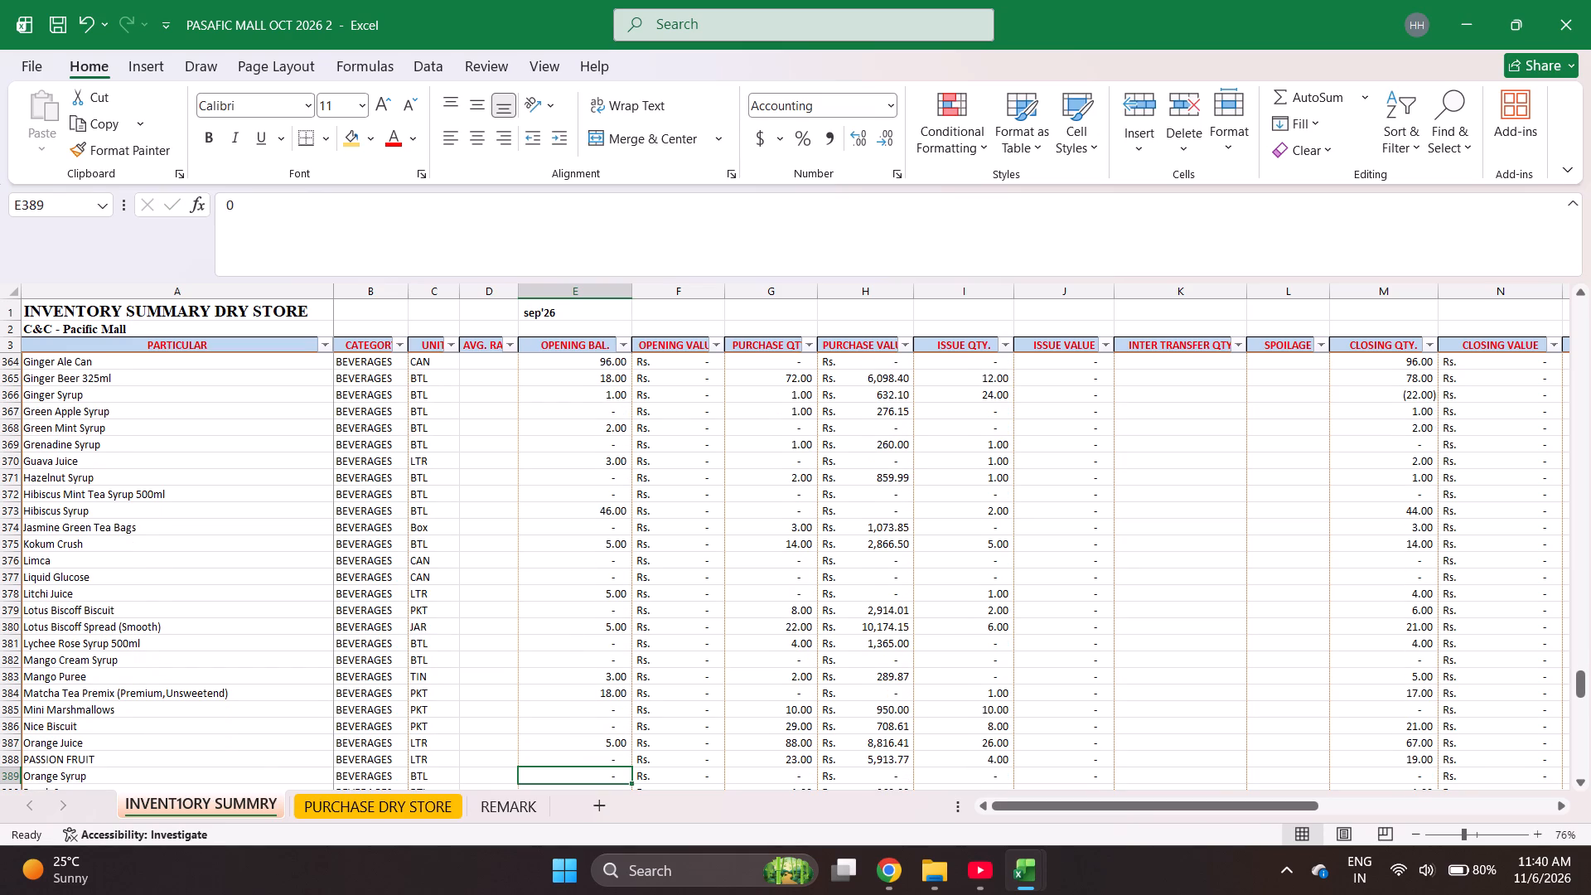
{"action": "key", "text": "Return"}
{"action": "key", "text": "Return"}
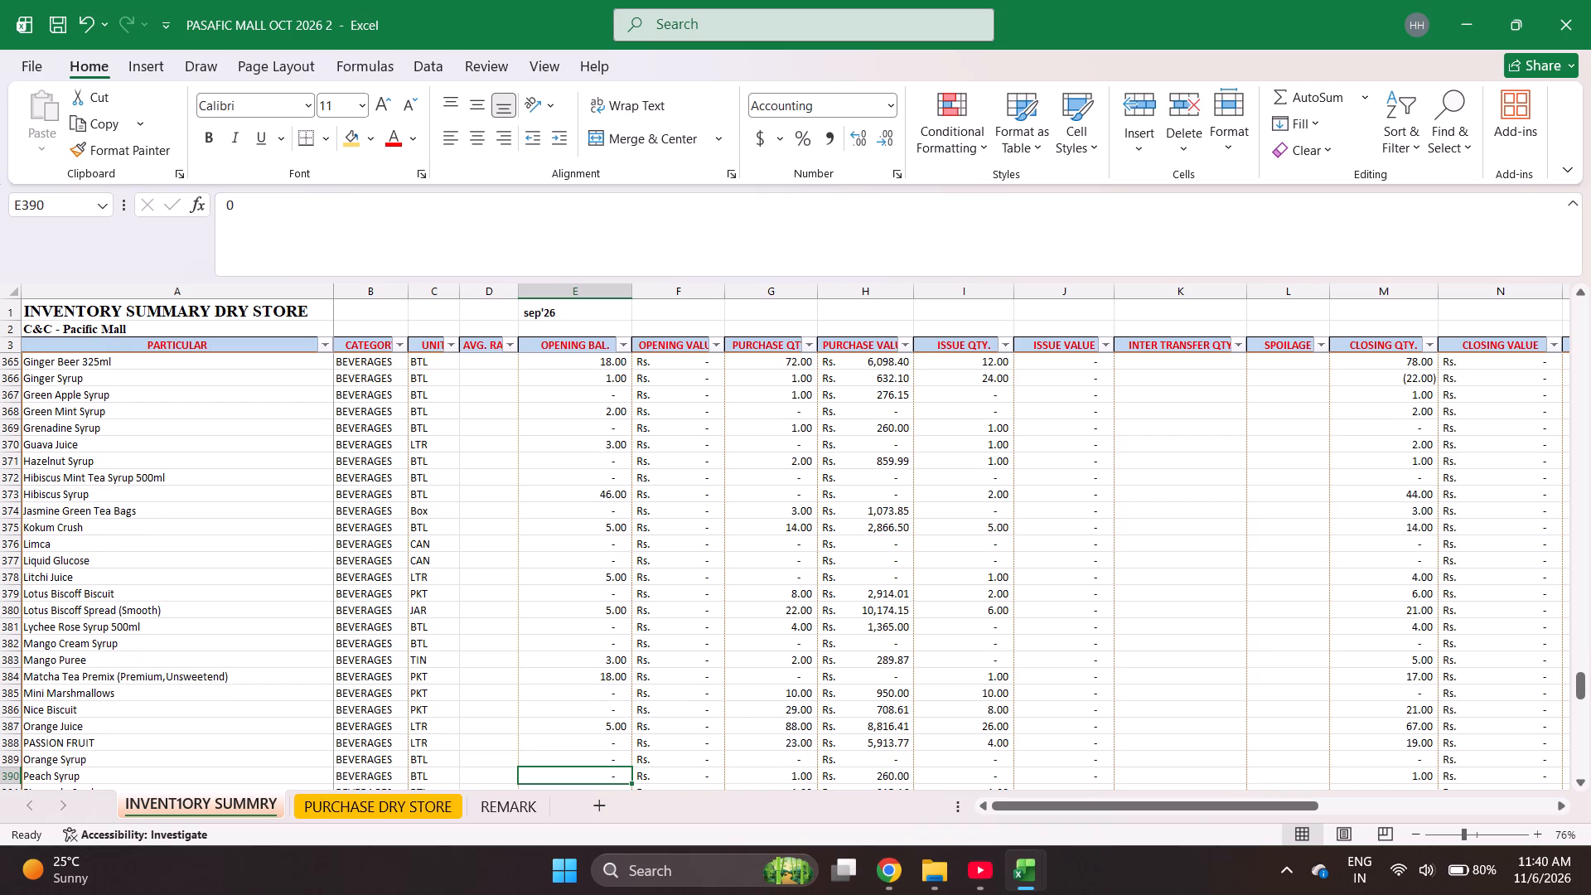
{"action": "key", "text": "Return"}
{"action": "key", "text": "Return"}
{"action": "key", "text": "Return"}
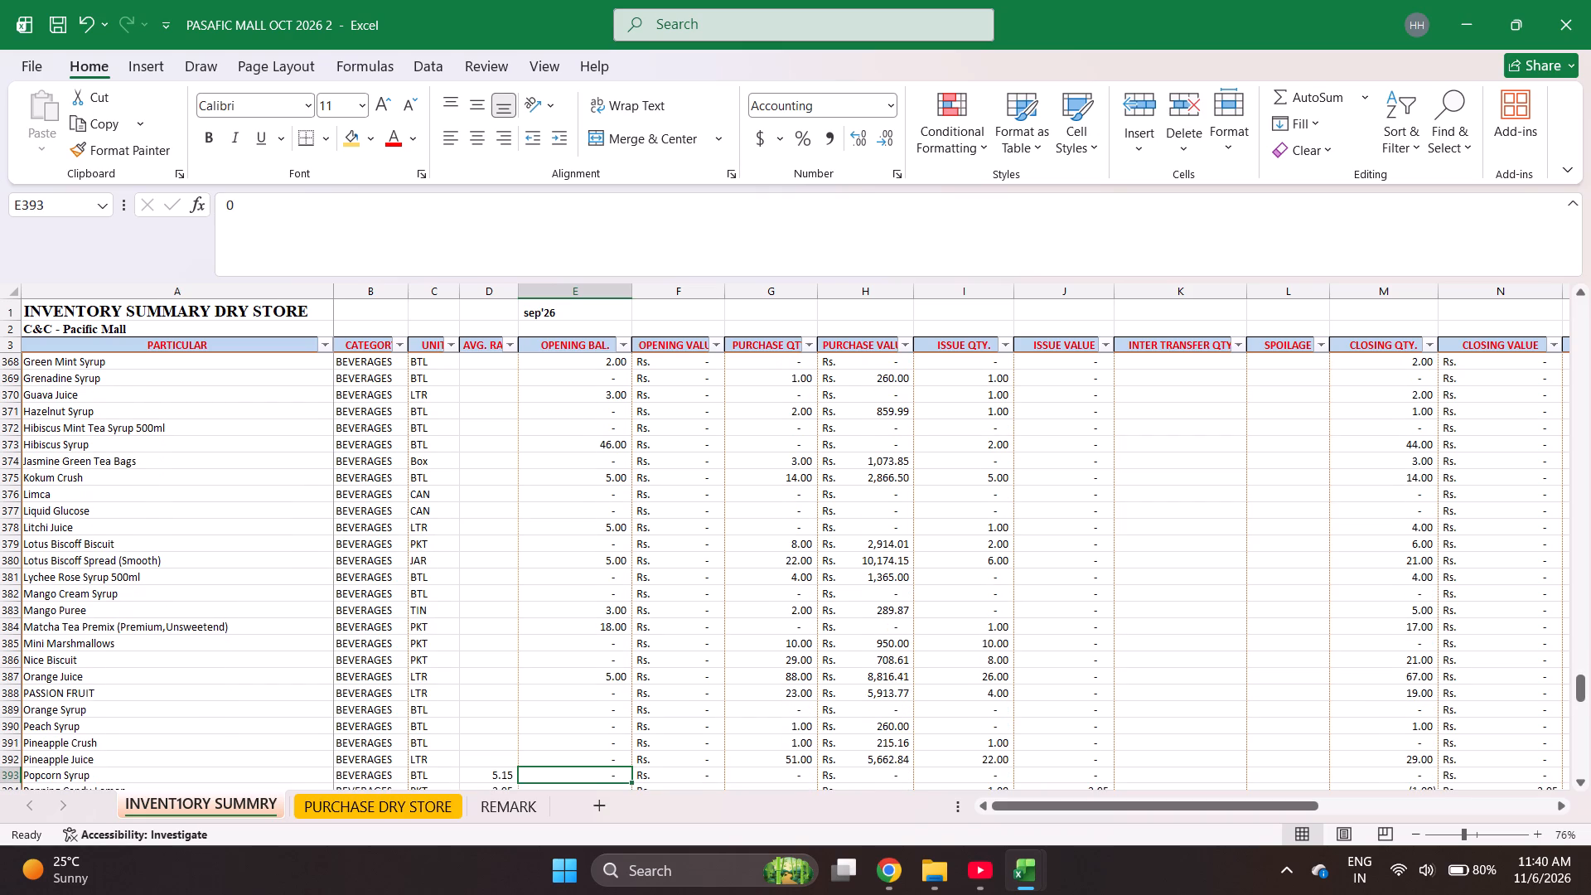
{"action": "key", "text": "Up"}
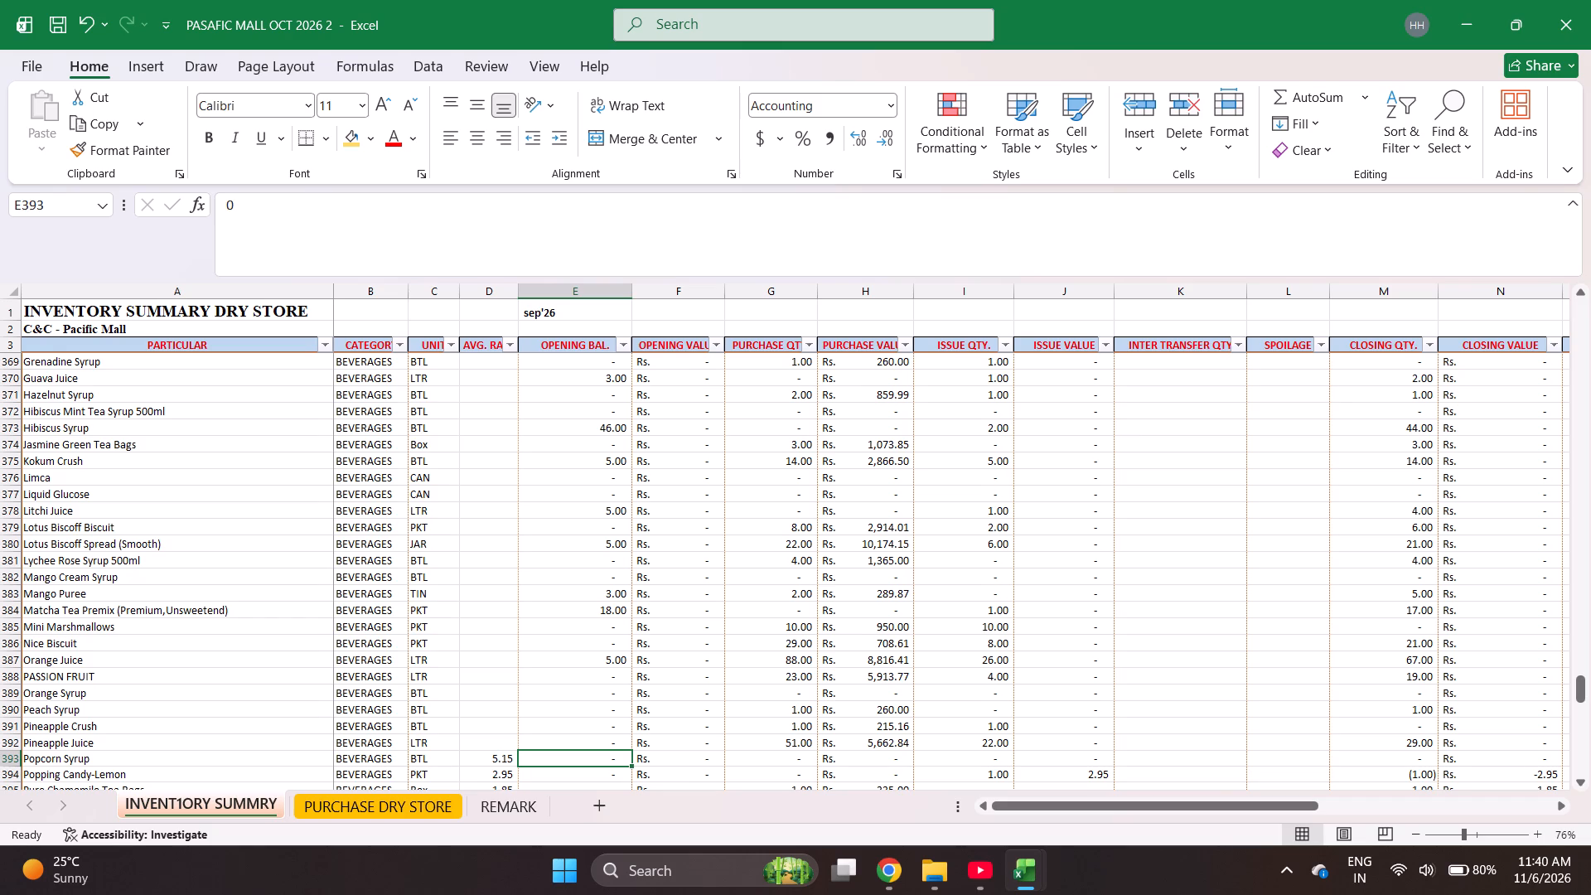
{"action": "key", "text": "1"}
{"action": "key", "text": "Return"}
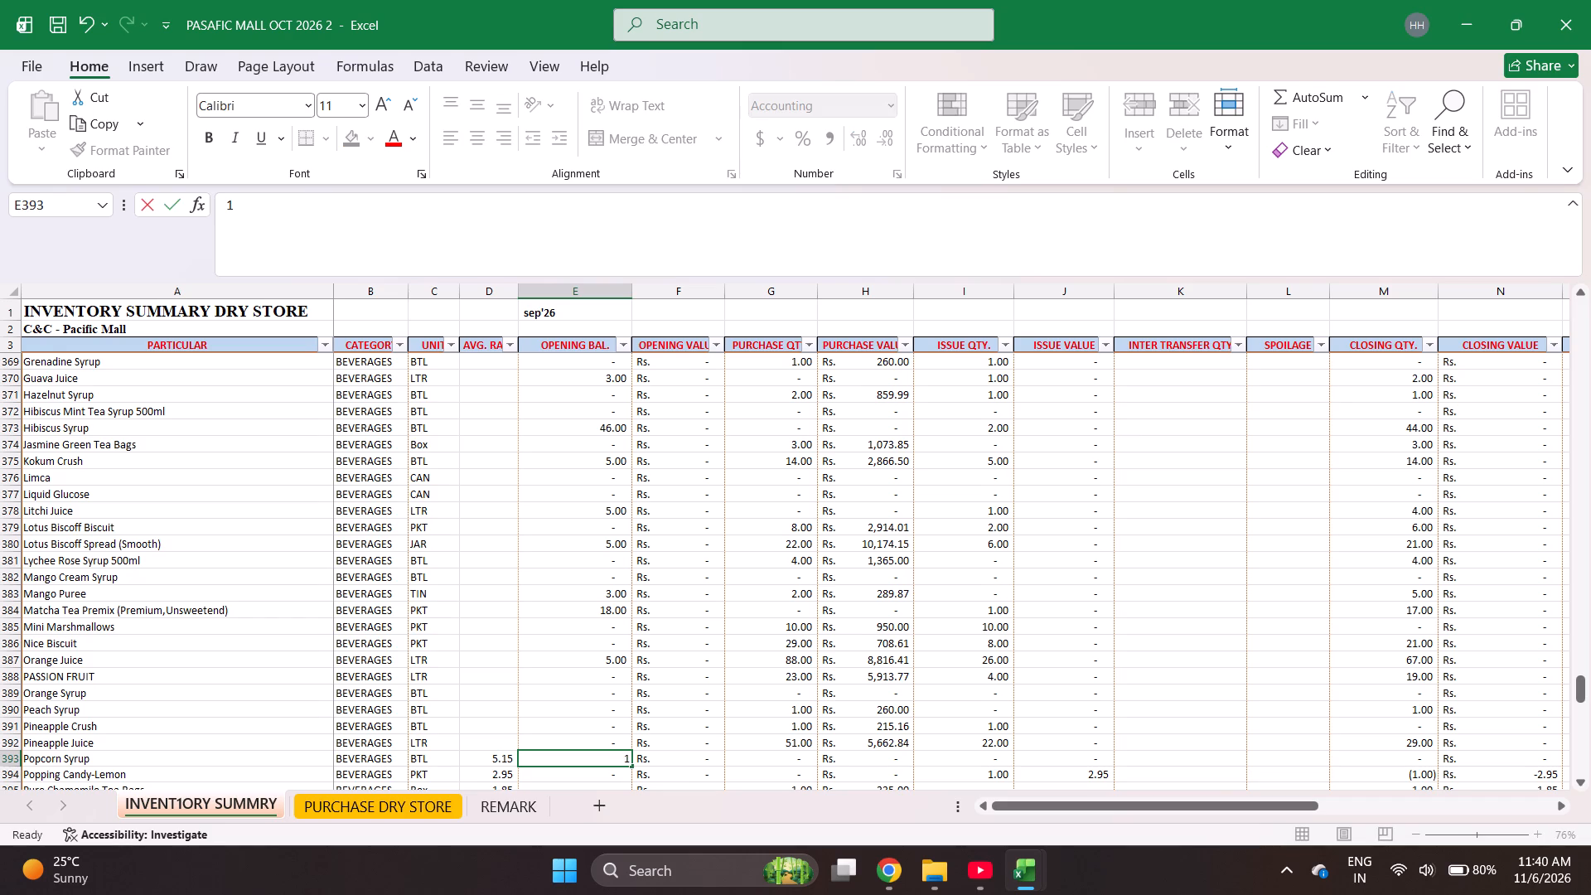
{"action": "key", "text": "1"}
{"action": "key", "text": "Return"}
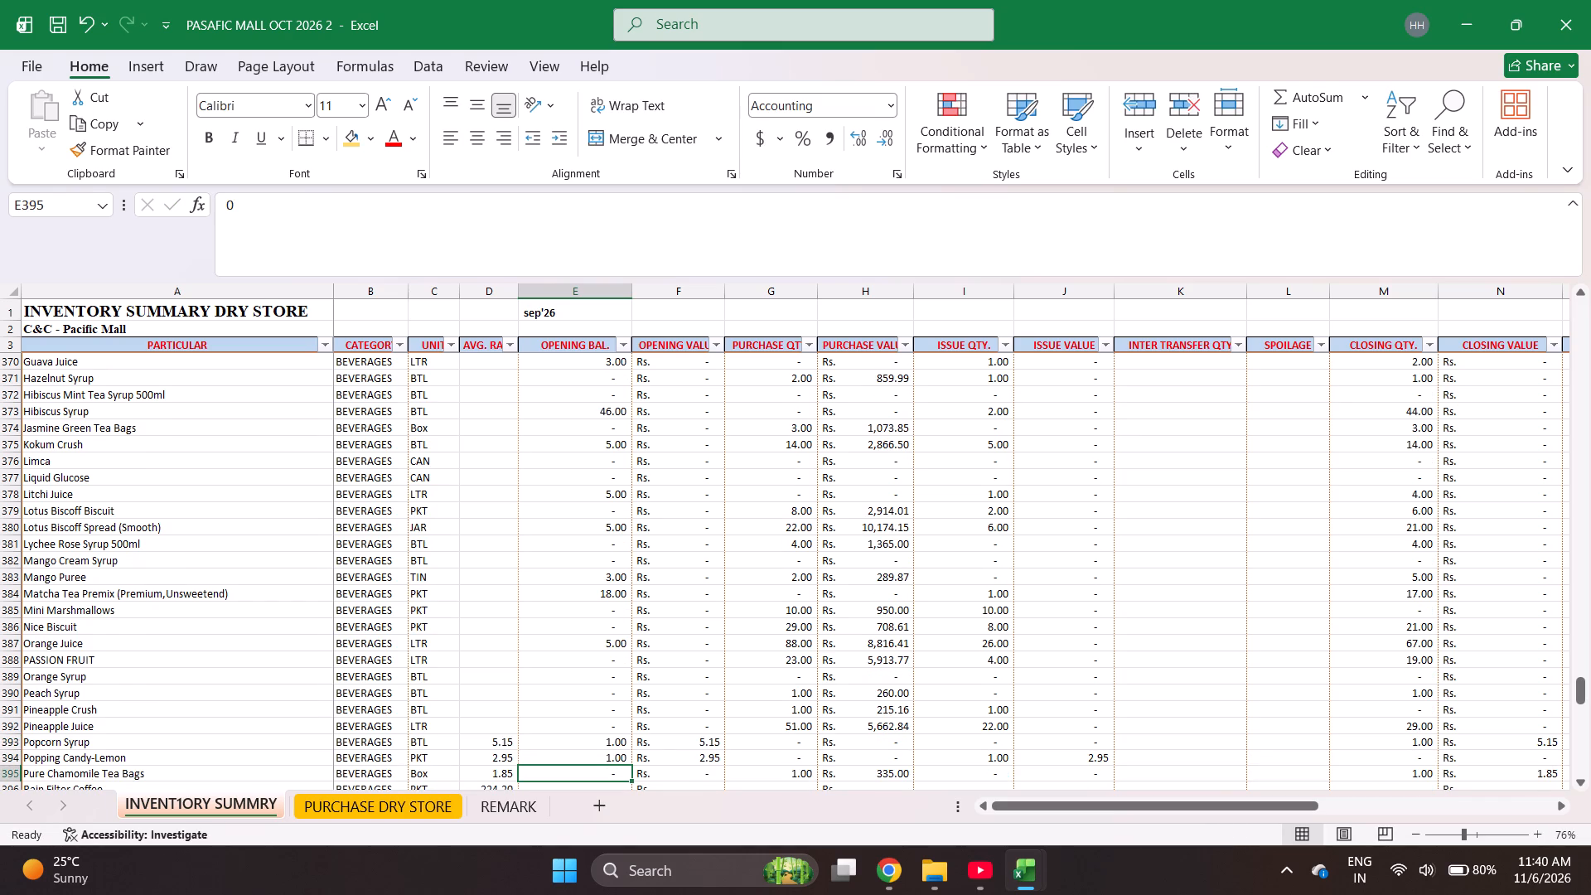
Enter opening balances of 72 for Red Bull Can and 1 for Shahi Paan Syrup.
{"action": "key", "text": "Return"}
{"action": "key", "text": "Return"}
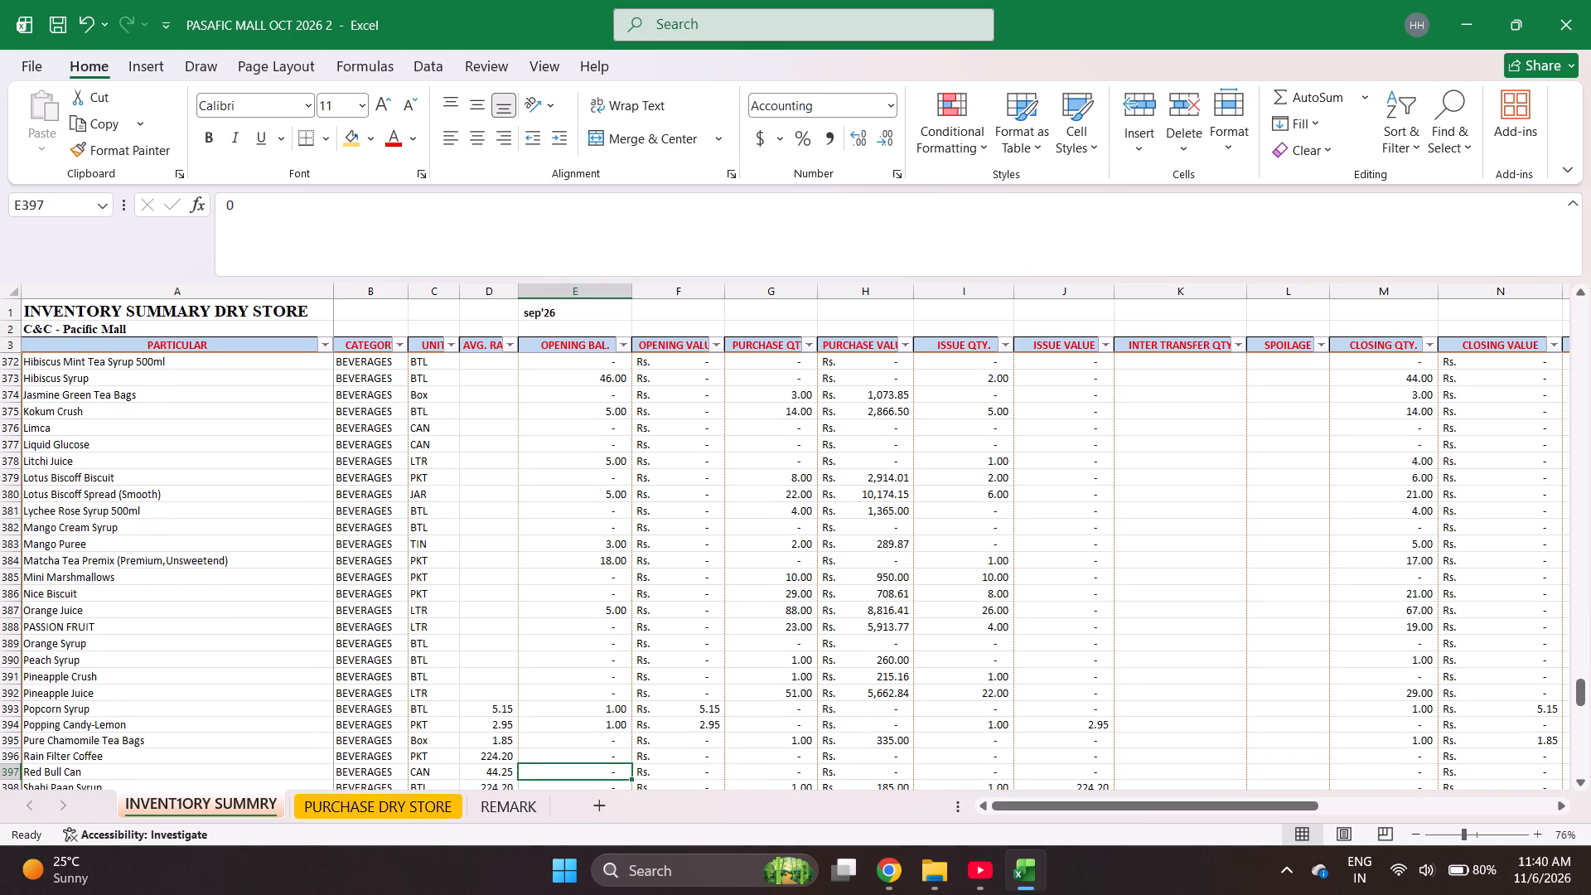
{"action": "type", "text": "72"}
{"action": "key", "text": "Return"}
{"action": "key", "text": "1"}
{"action": "key", "text": "Return"}
Enter an opening balance of 48 for both Soda Can and Sprite 750 ML.
{"action": "key", "text": "Return"}
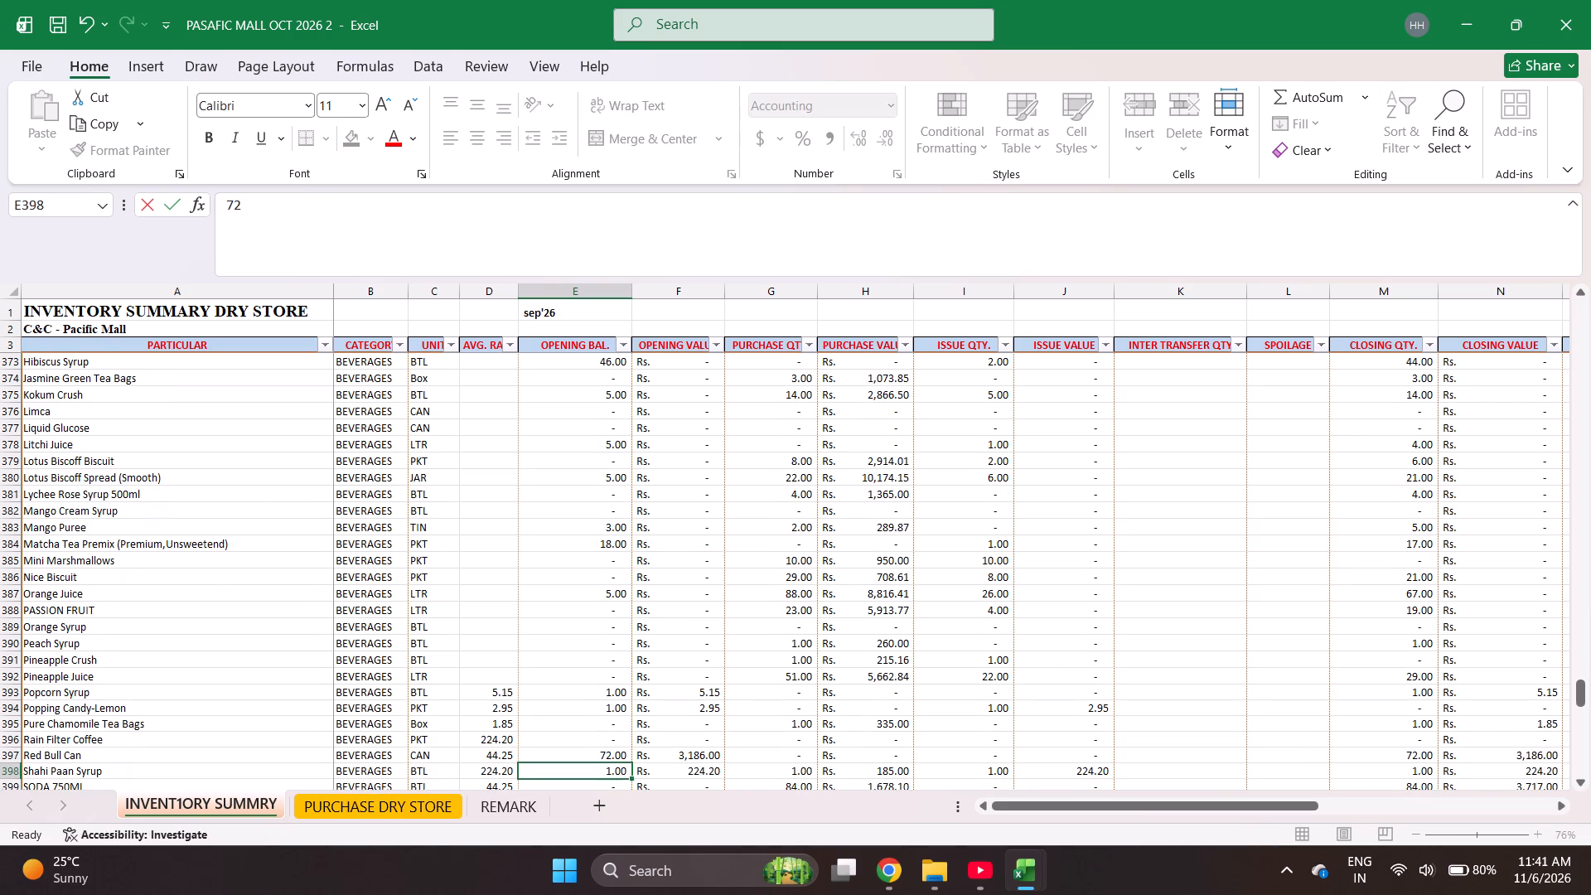
{"action": "type", "text": "48"}
{"action": "key", "text": "Return"}
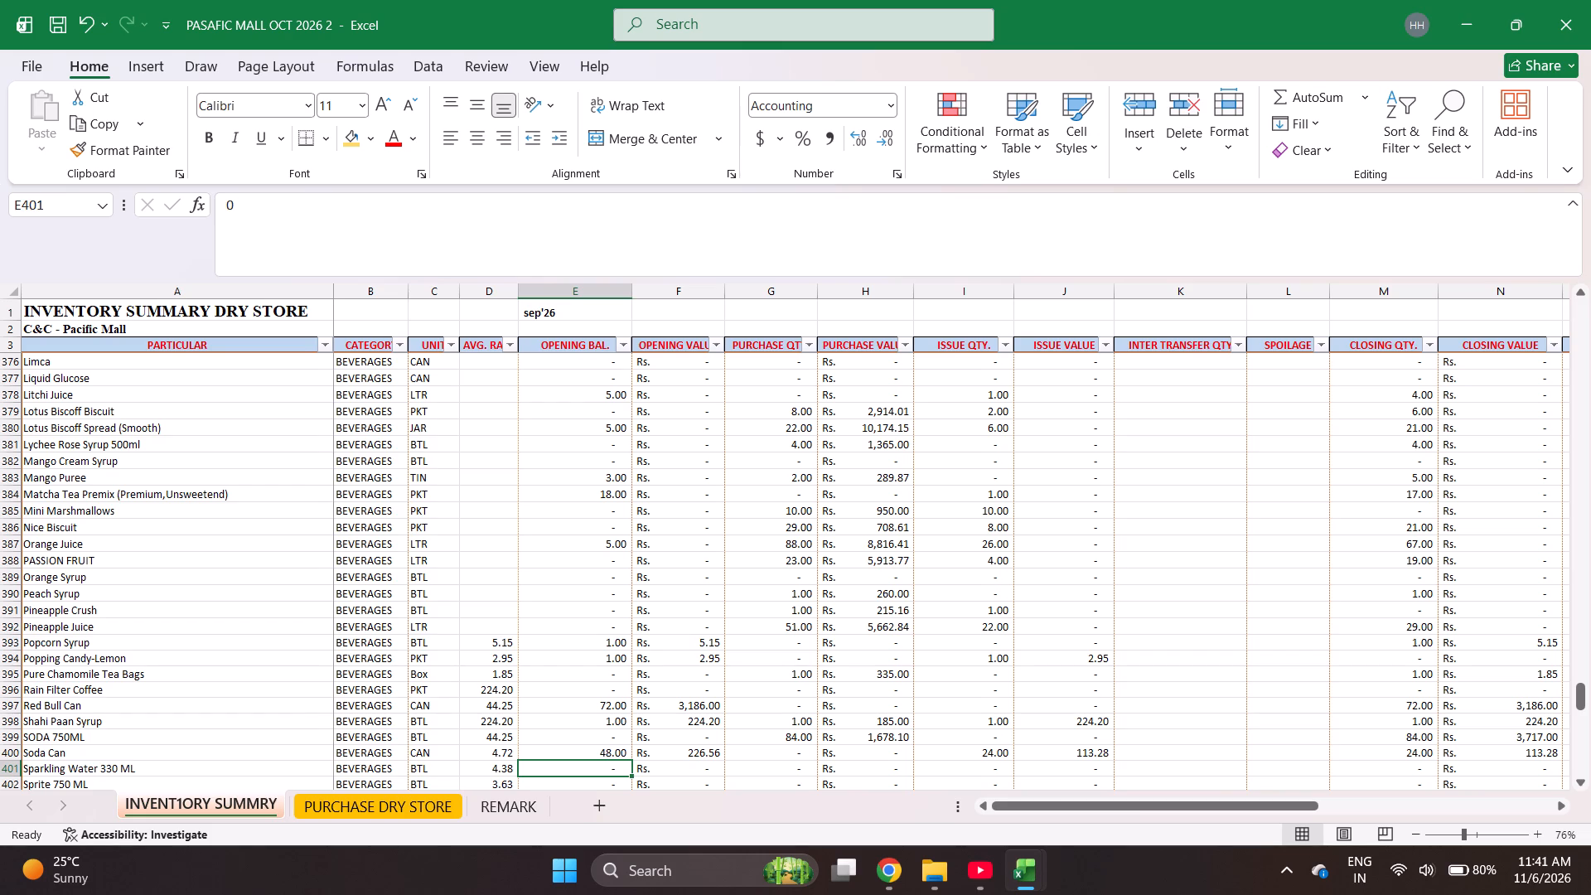
{"action": "key", "text": "Return"}
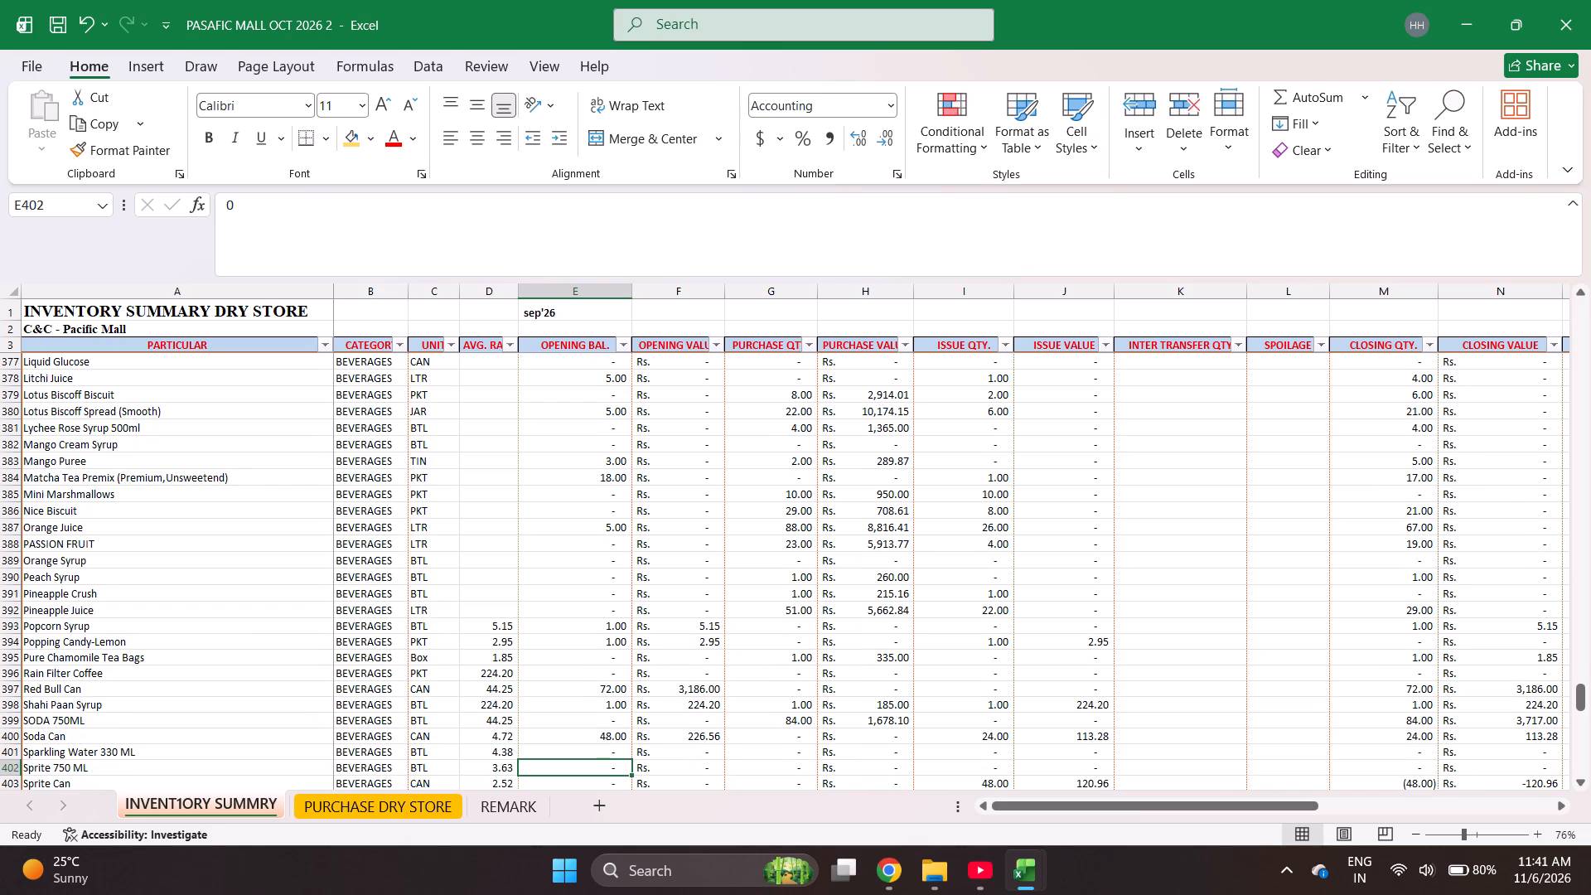
{"action": "type", "text": "48"}
{"action": "key", "text": "Return"}
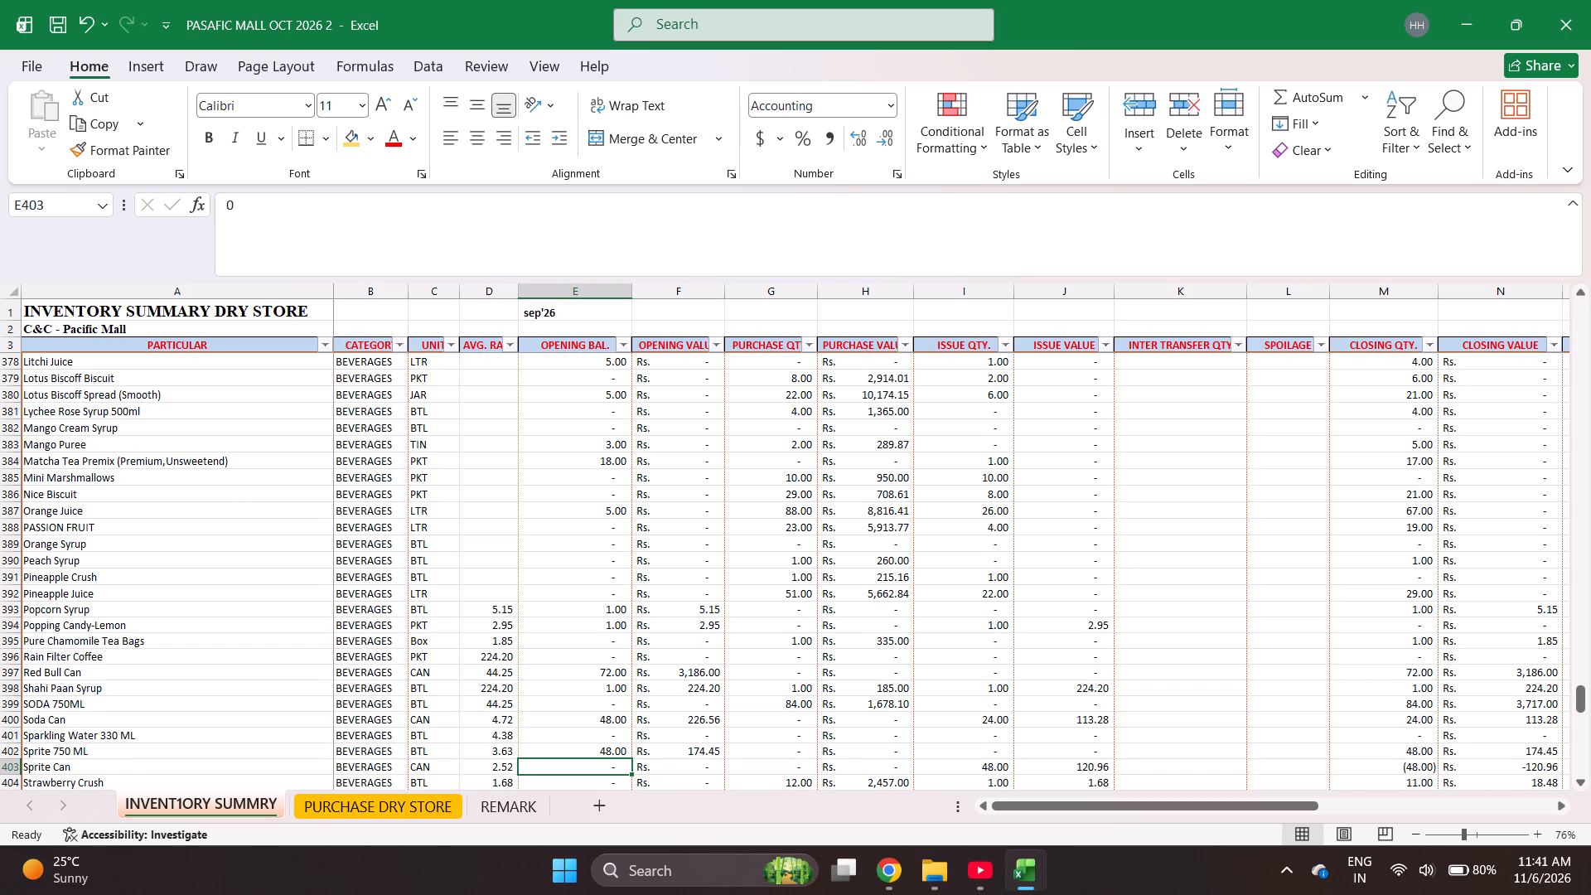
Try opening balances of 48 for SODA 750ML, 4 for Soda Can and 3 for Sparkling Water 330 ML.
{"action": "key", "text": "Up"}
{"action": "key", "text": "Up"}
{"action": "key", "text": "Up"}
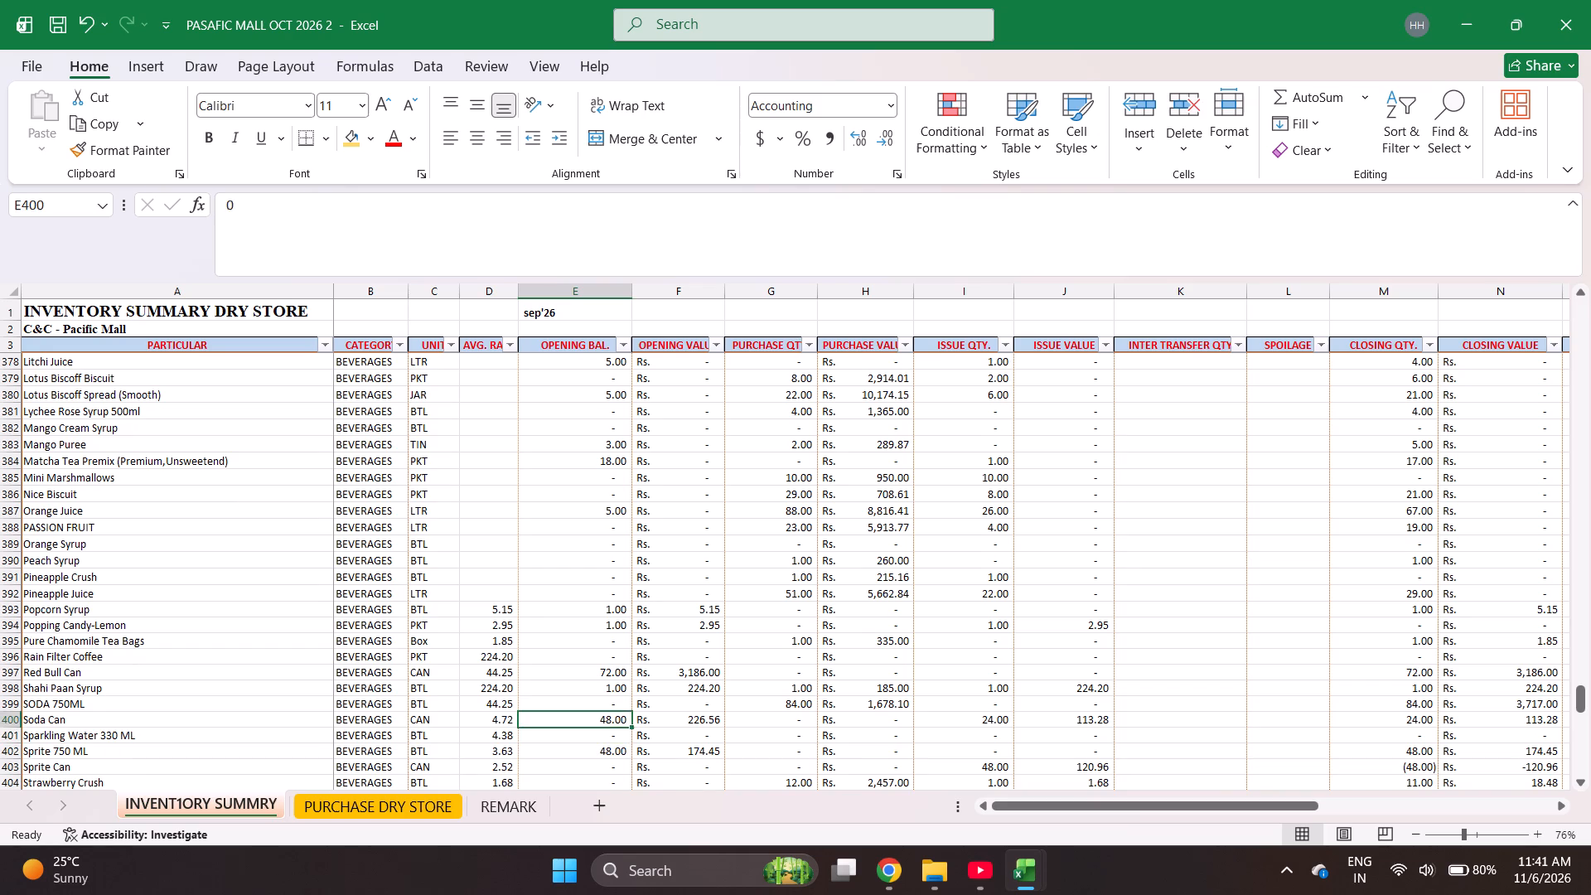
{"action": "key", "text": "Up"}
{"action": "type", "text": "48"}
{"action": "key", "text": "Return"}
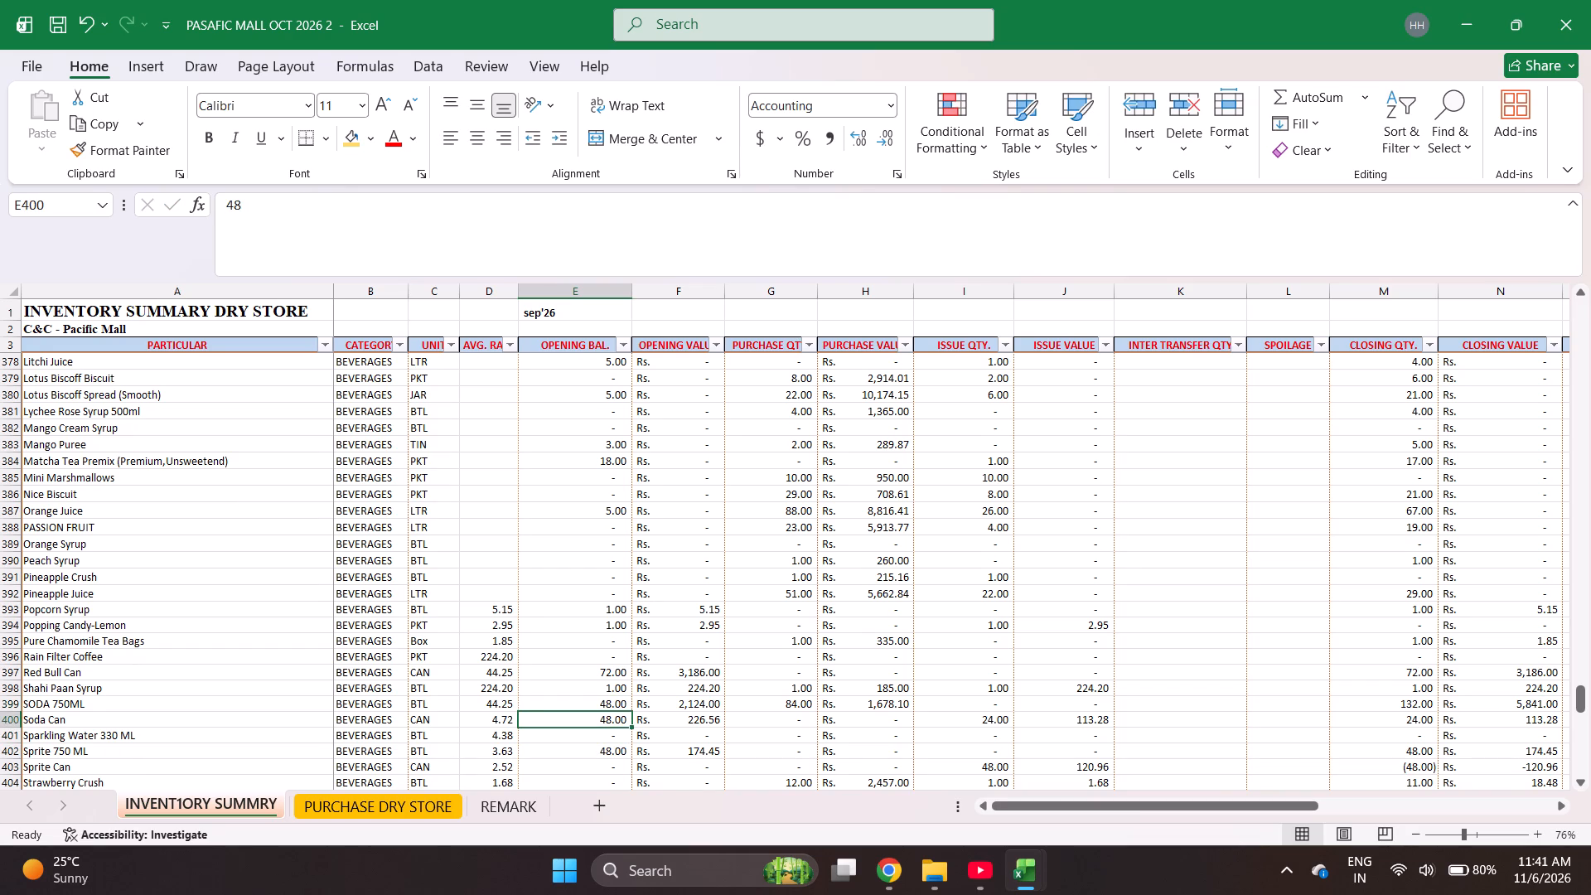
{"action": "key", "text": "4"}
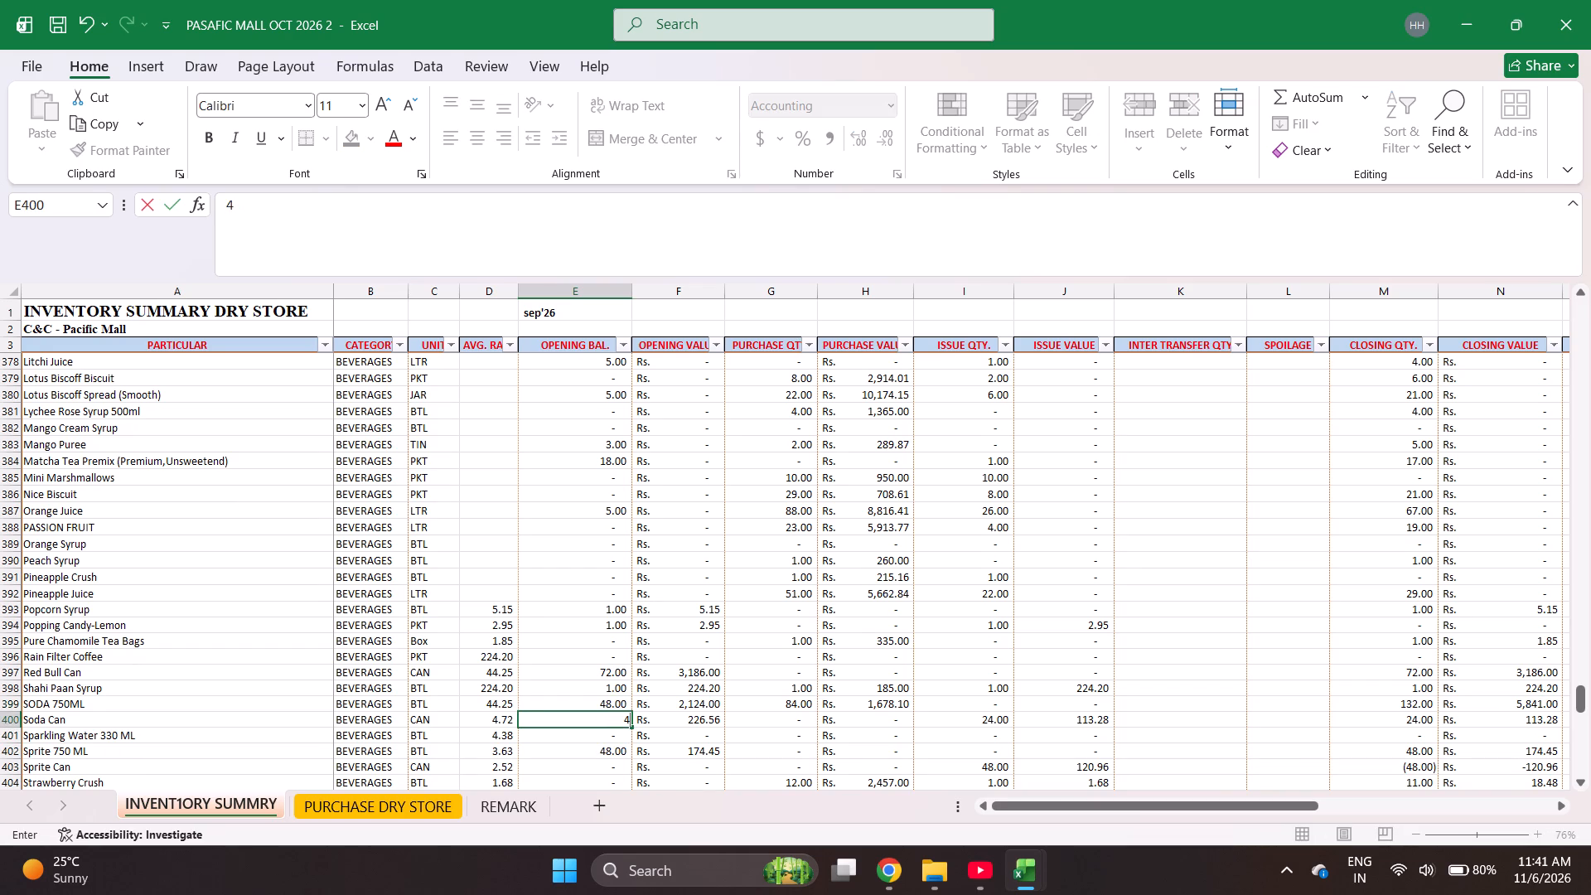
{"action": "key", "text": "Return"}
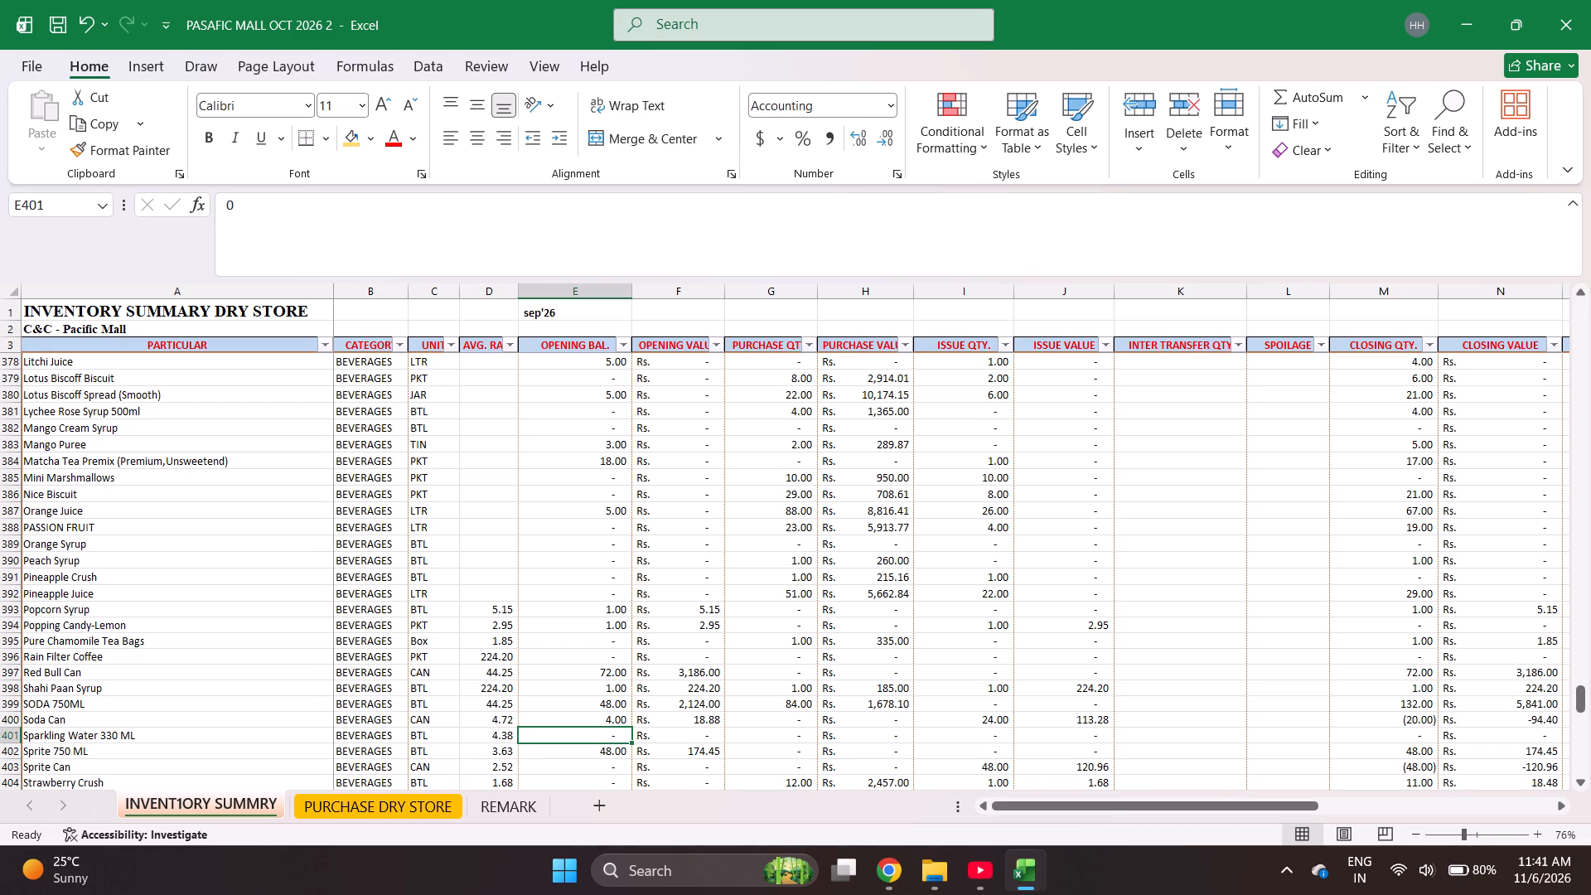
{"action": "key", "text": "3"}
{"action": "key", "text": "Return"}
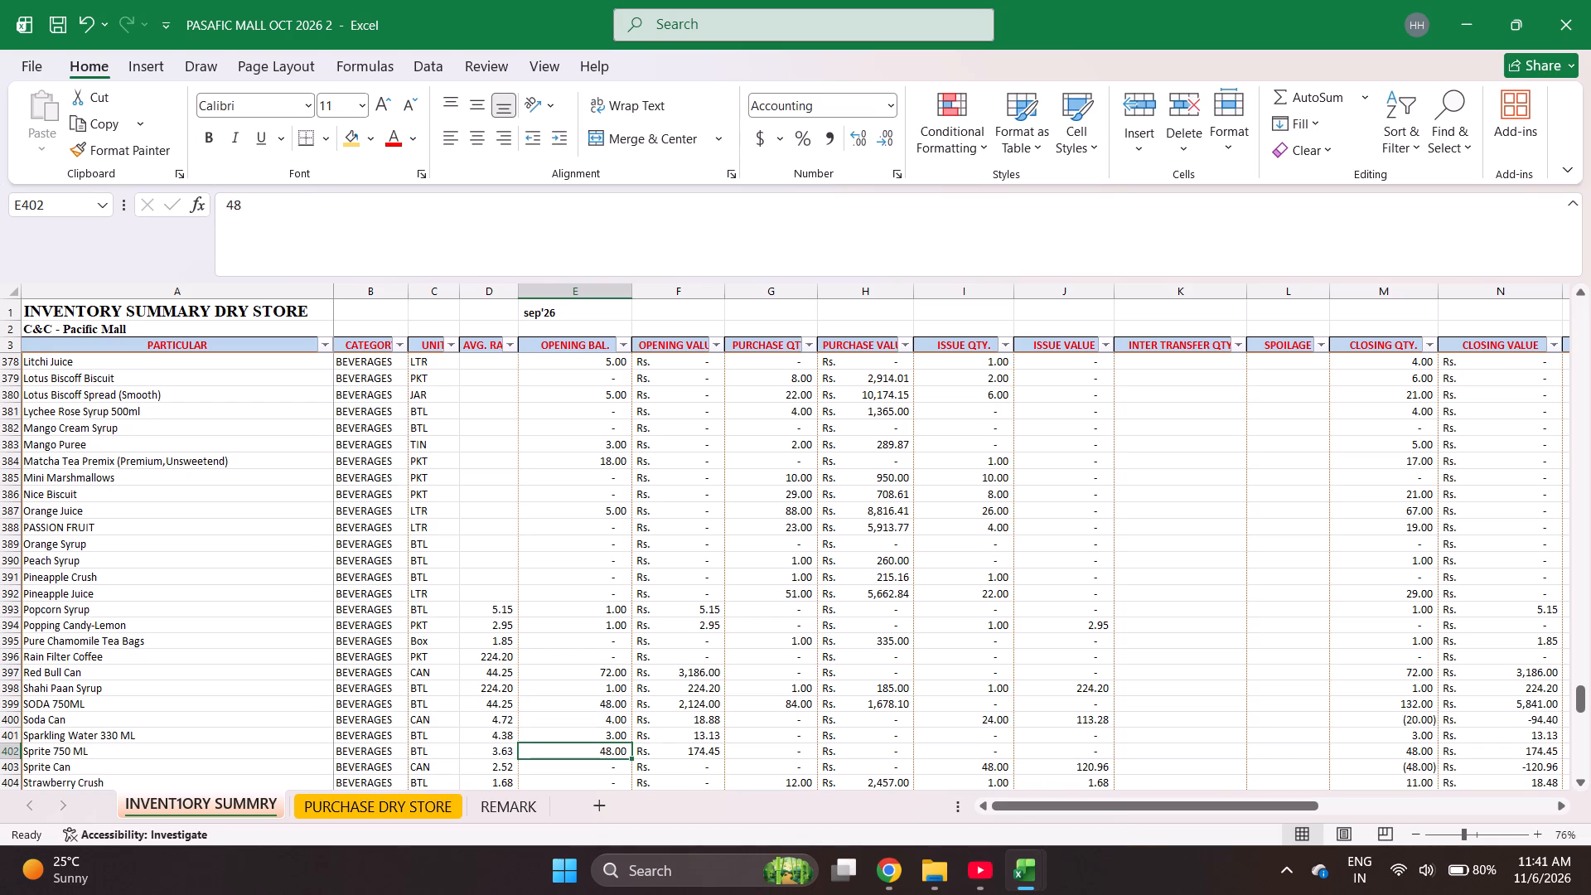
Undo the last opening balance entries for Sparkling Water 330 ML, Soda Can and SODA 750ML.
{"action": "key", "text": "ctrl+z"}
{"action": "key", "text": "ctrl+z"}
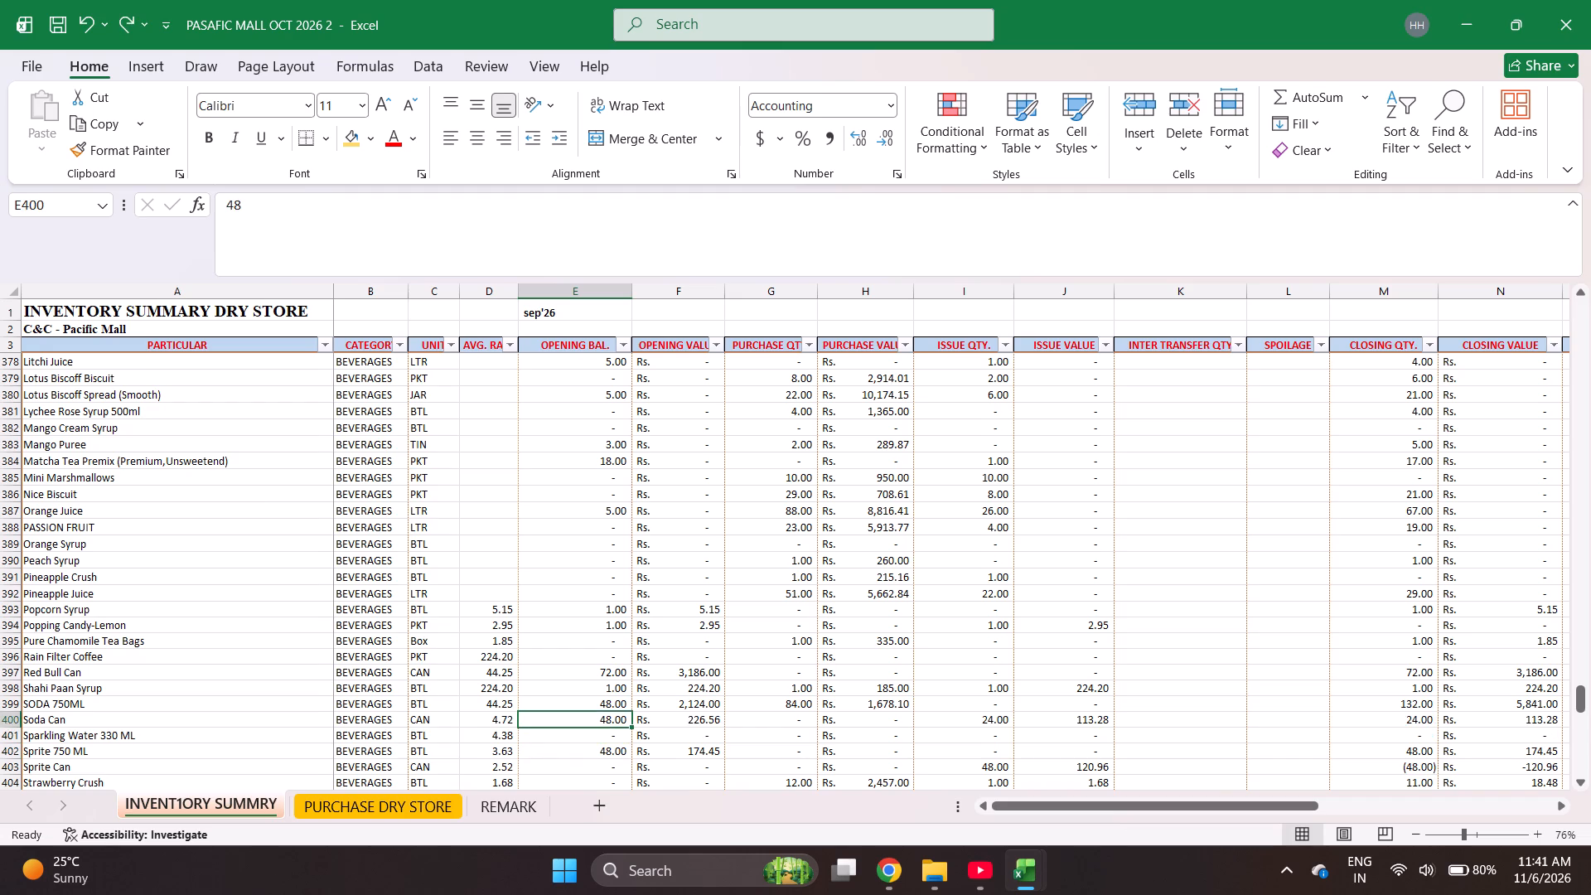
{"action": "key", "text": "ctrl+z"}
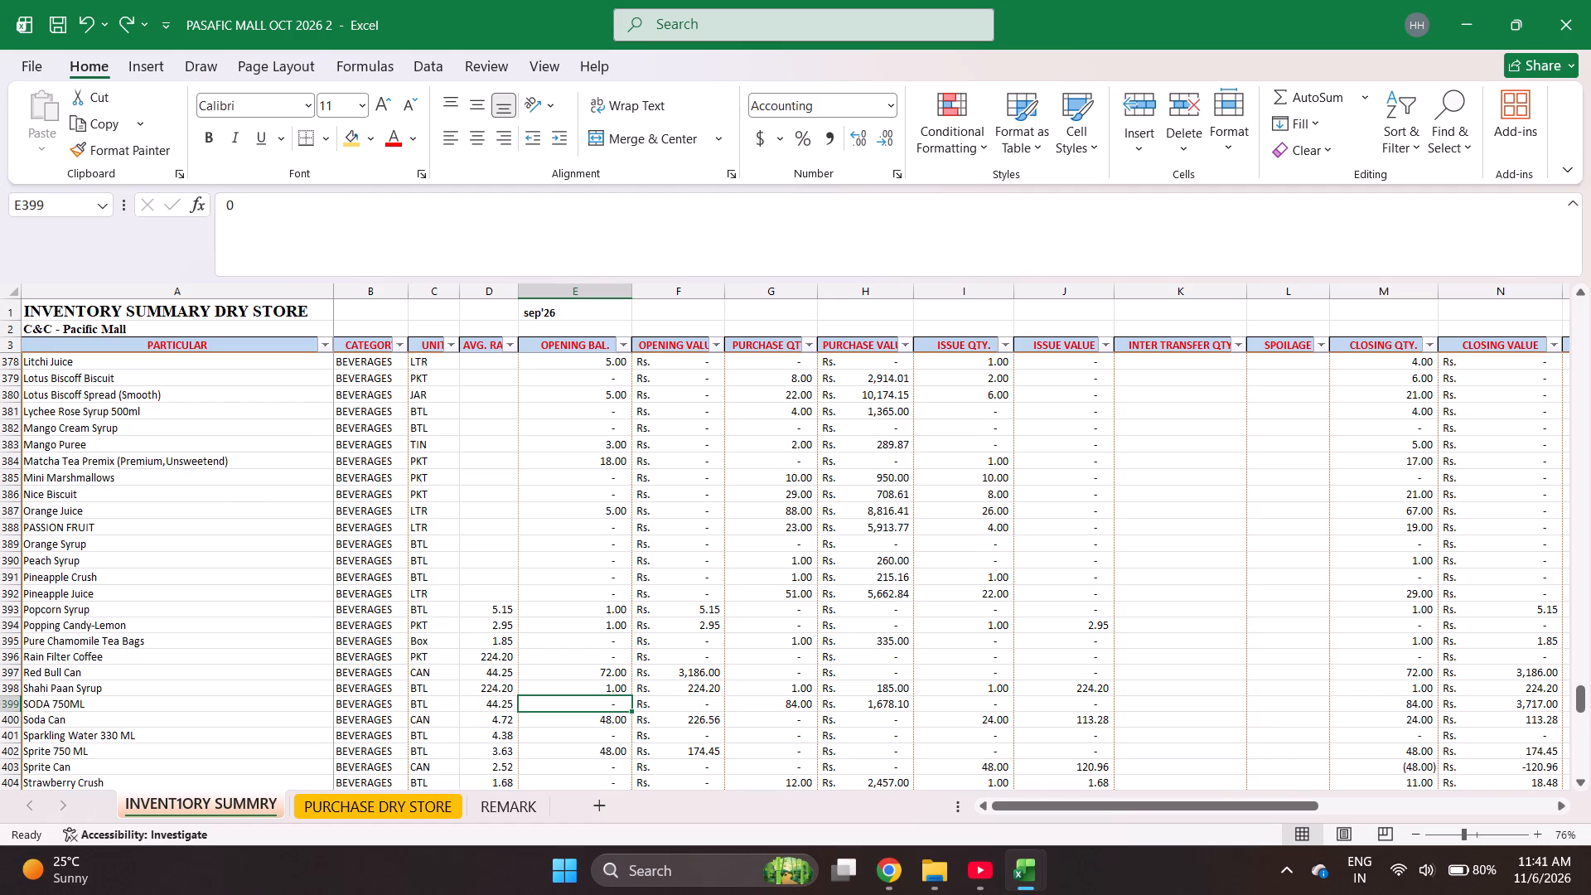
Enter opening balances of 4 for Sprite Can and 3 for Strawberry Crush.
{"action": "key", "text": "Down"}
{"action": "key", "text": "Down"}
{"action": "key", "text": "Down"}
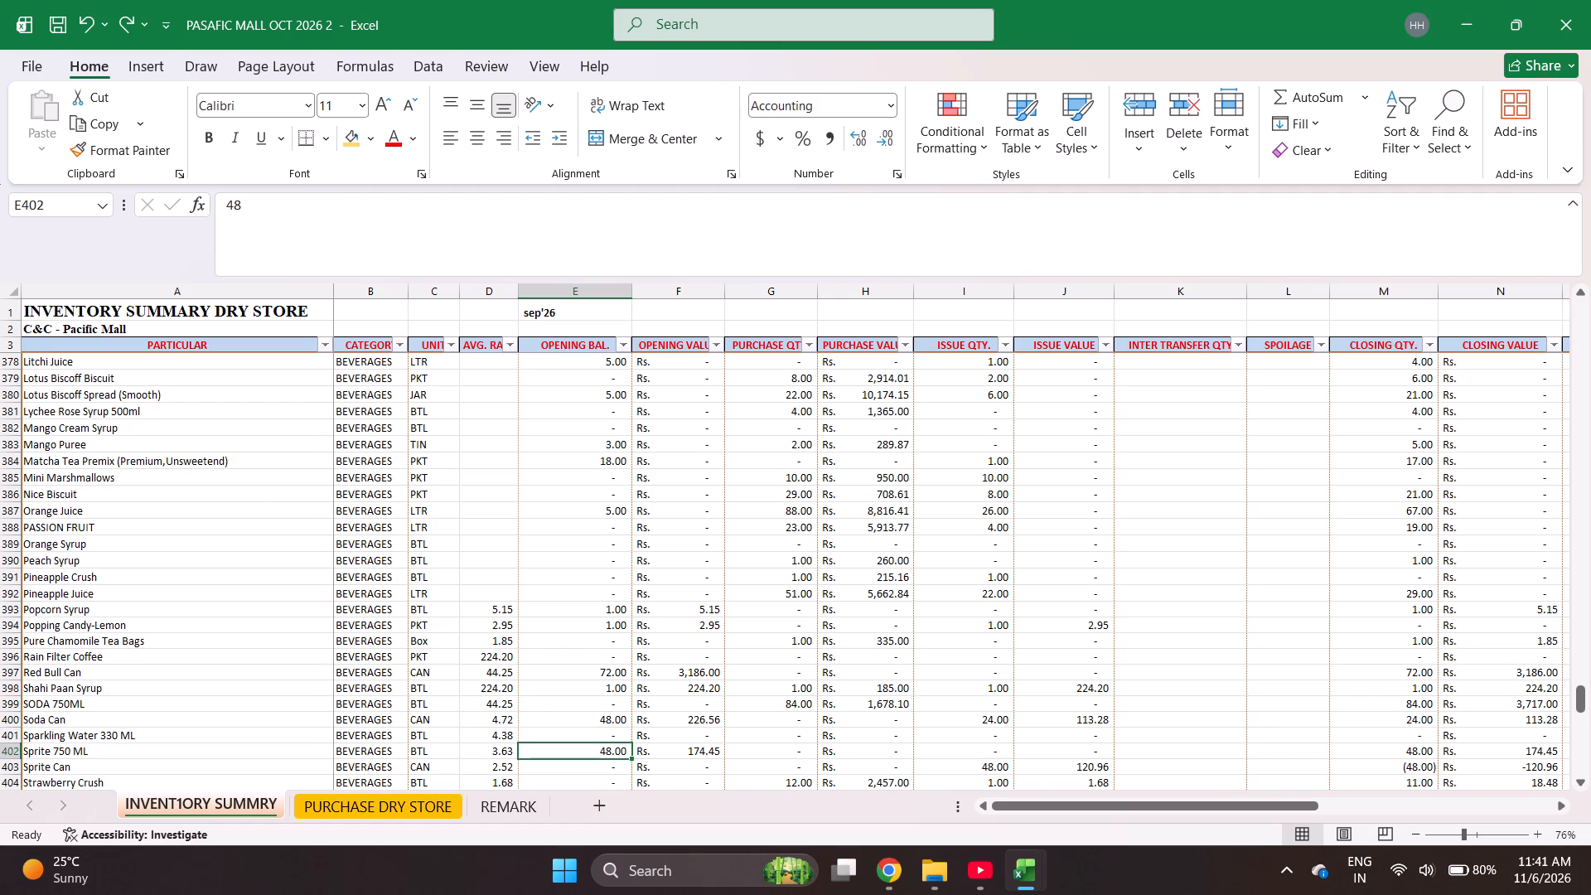
{"action": "key", "text": "Down"}
{"action": "key", "text": "4"}
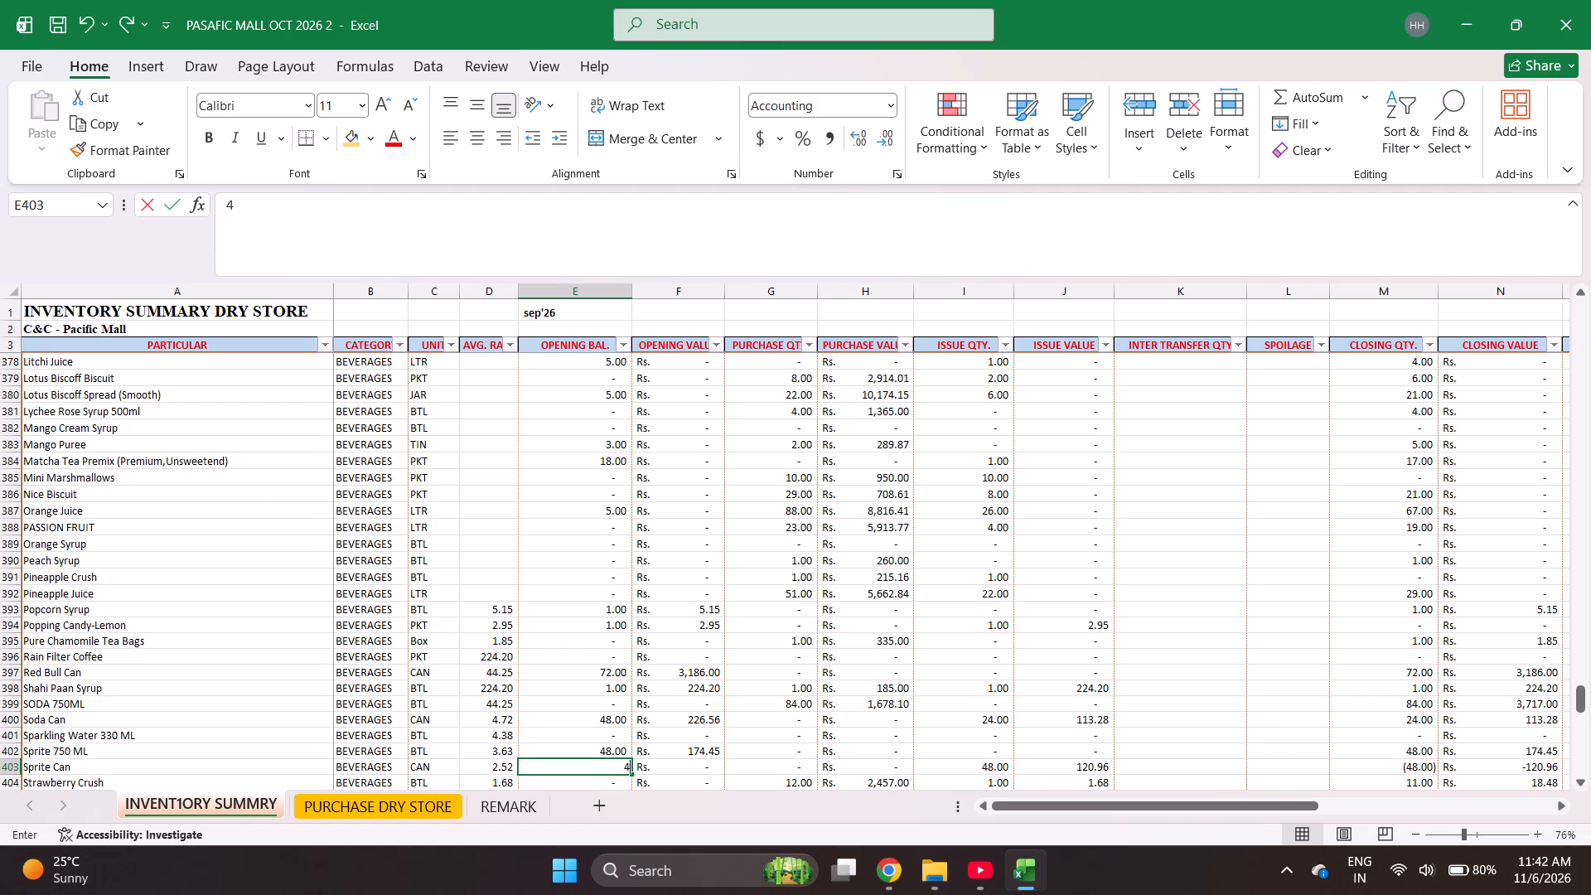
{"action": "key", "text": "Return"}
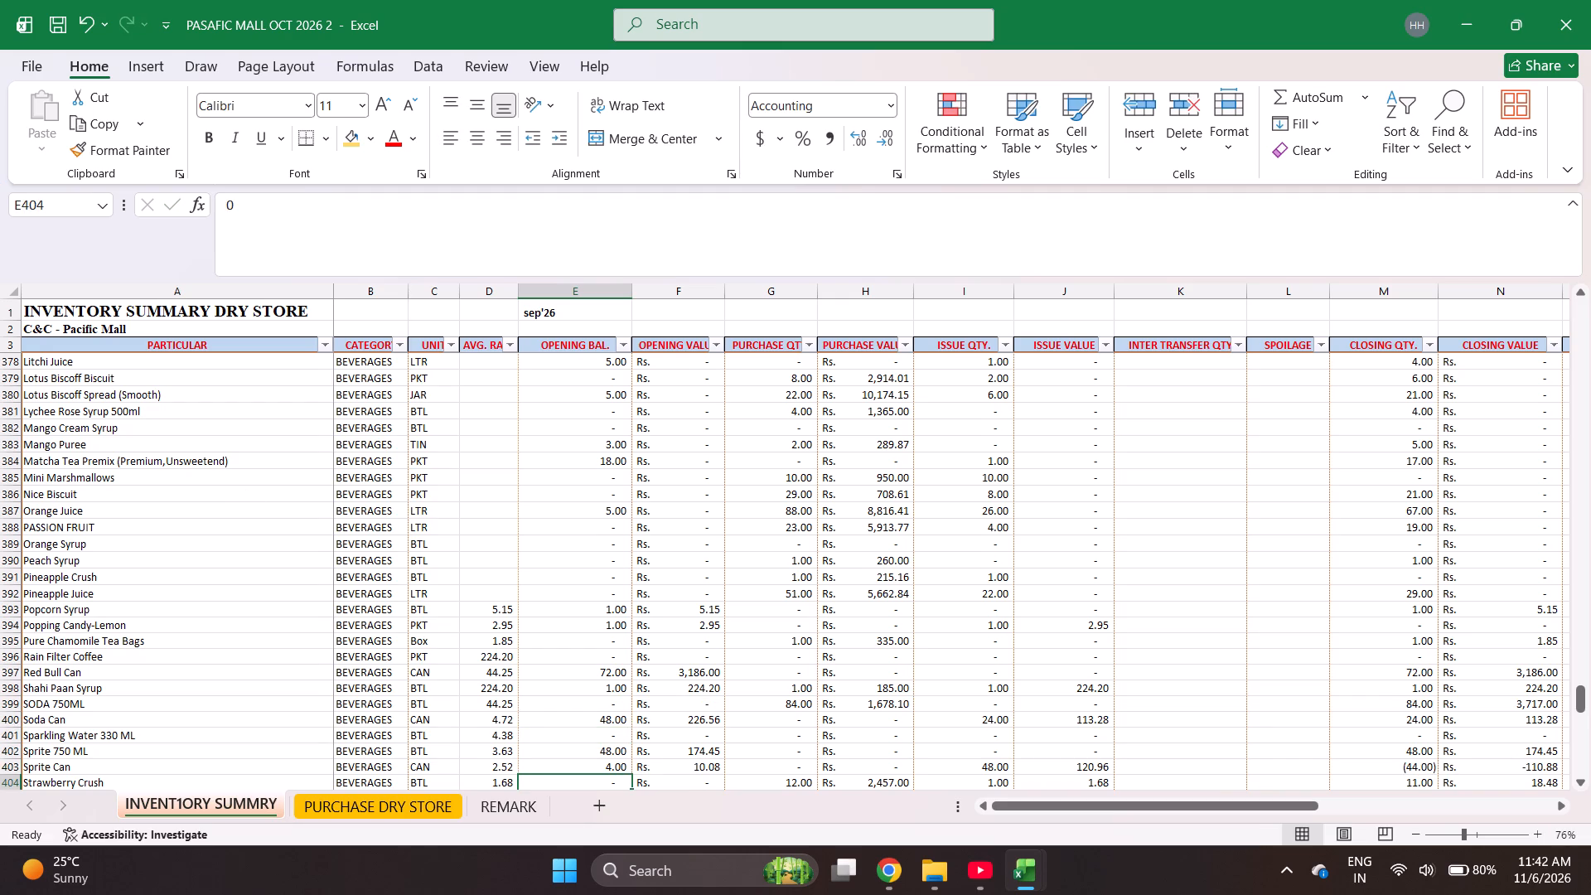
{"action": "key", "text": "3"}
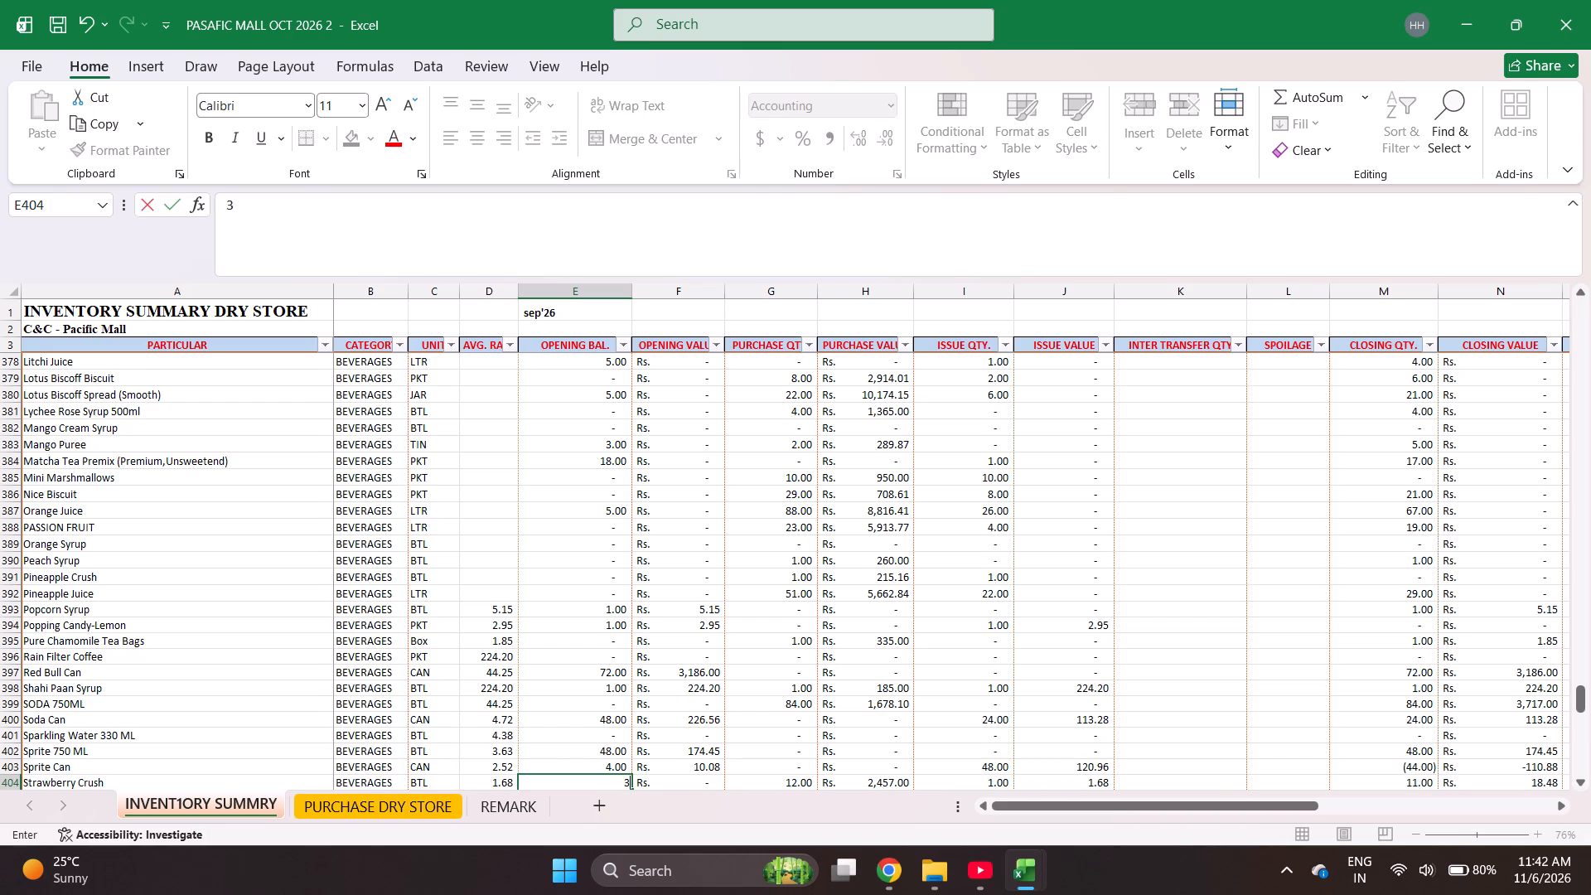
{"action": "key", "text": "Return"}
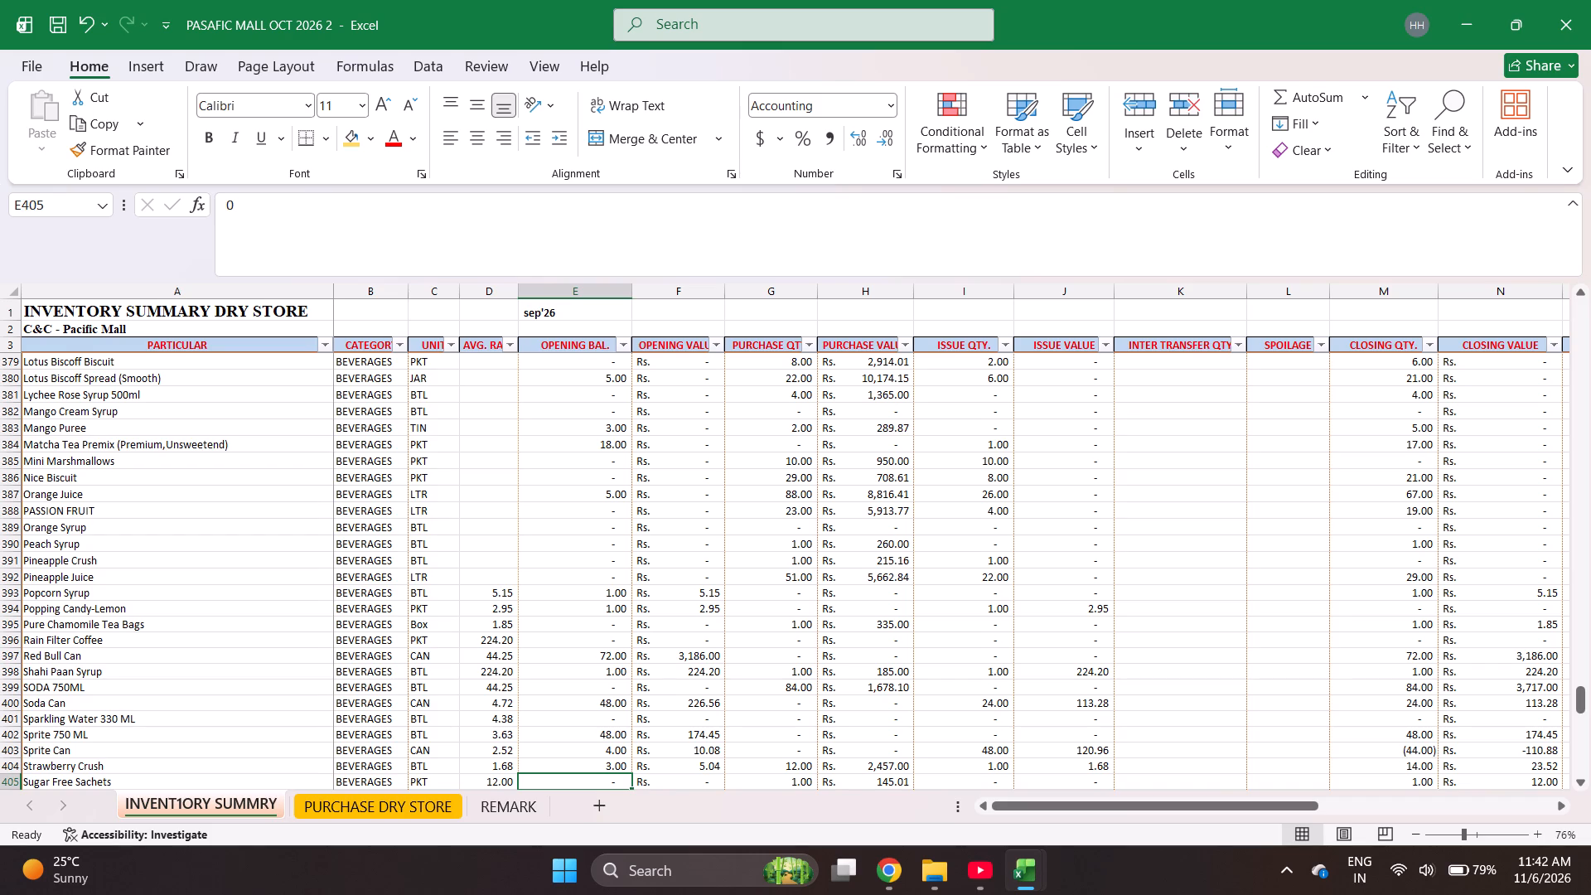
Enter opening balances of 1 for Sulaimani Tea Syrup and 34 for Taro YAM Premix.
{"action": "key", "text": "Return"}
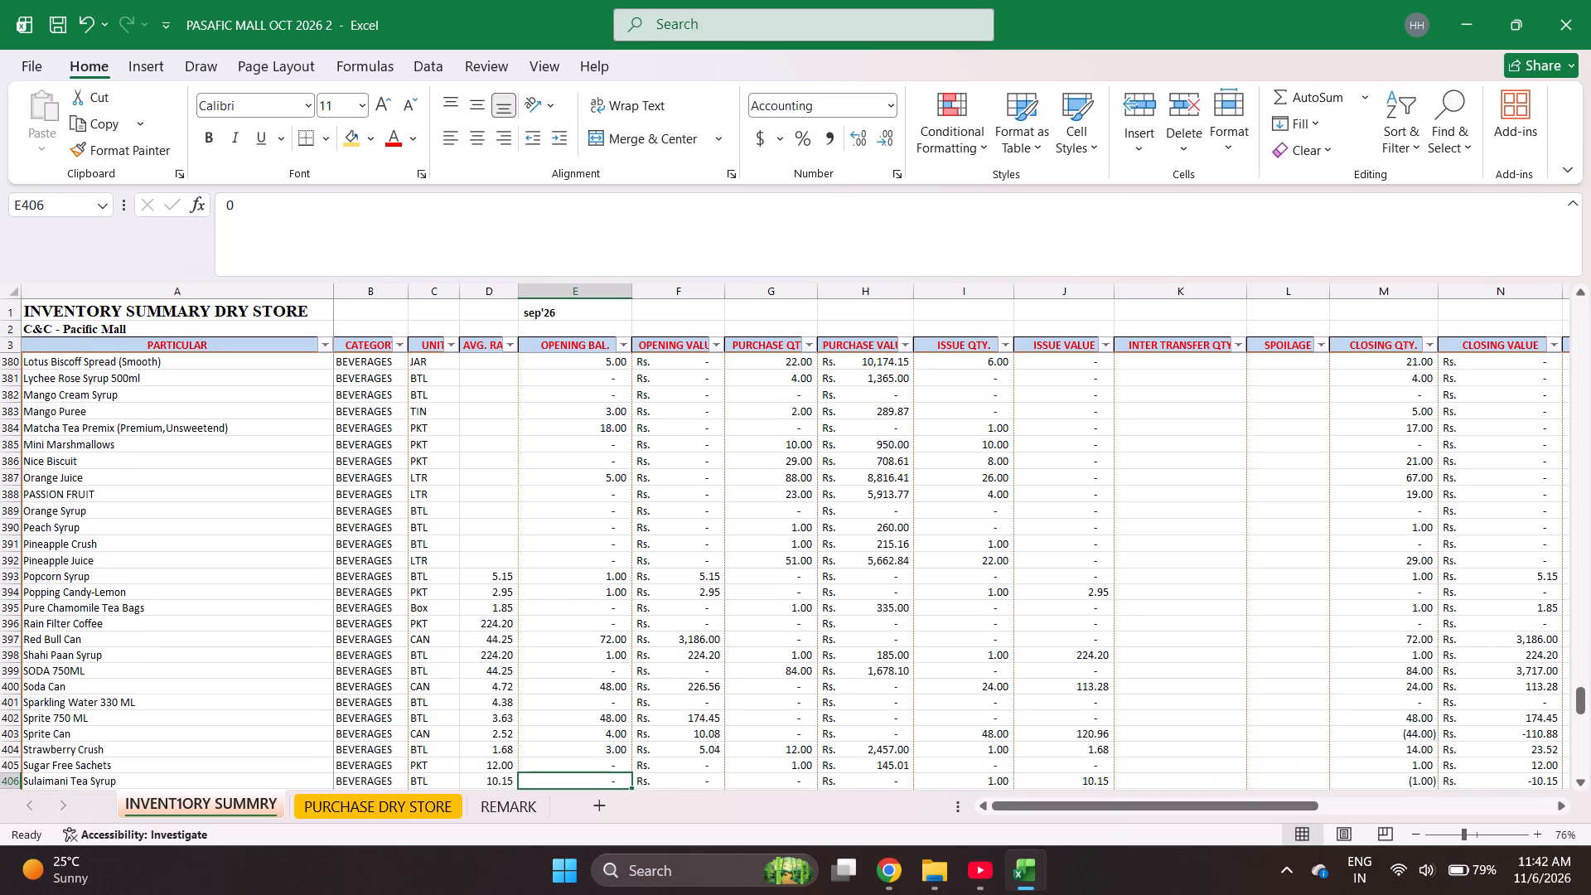
{"action": "key", "text": "1"}
{"action": "key", "text": "Return"}
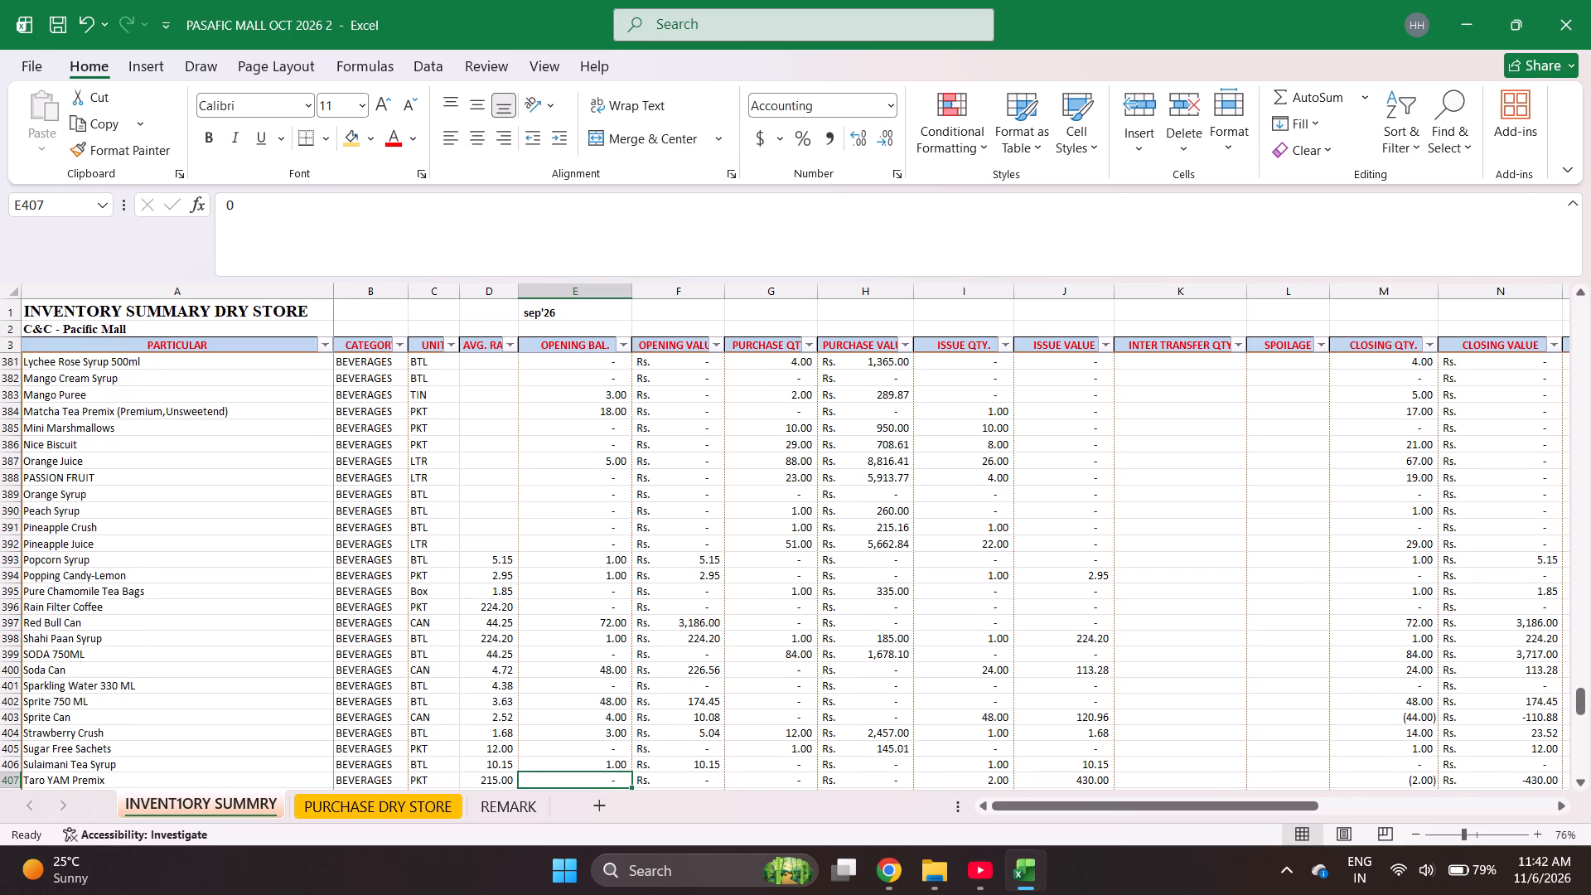
{"action": "key", "text": "Return"}
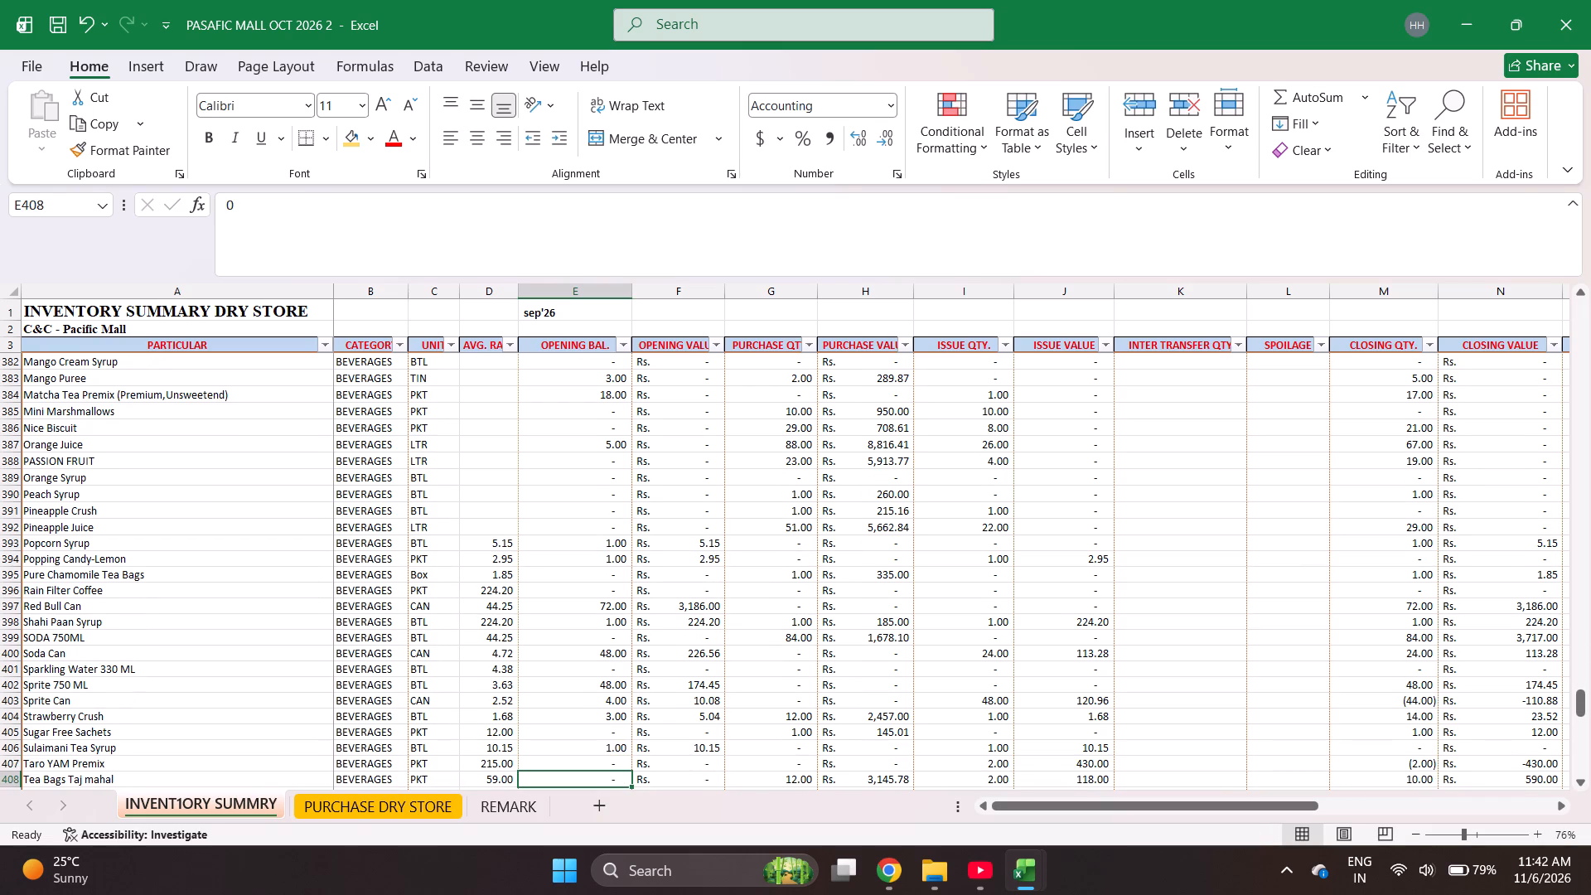
{"action": "key", "text": "Up"}
{"action": "type", "text": "34"}
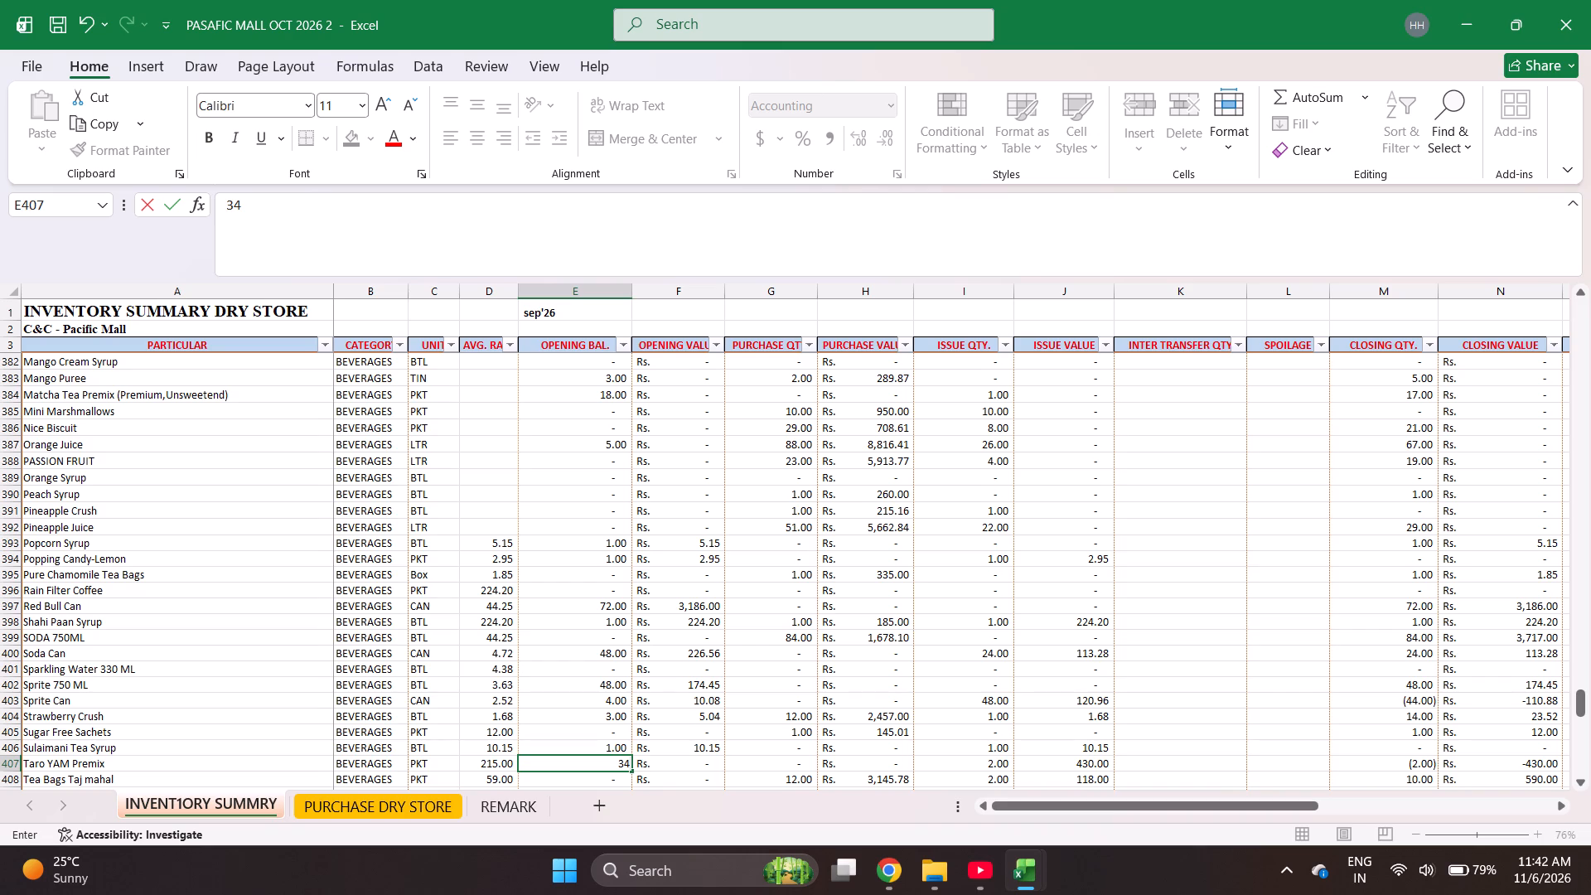
{"action": "key", "text": "Return"}
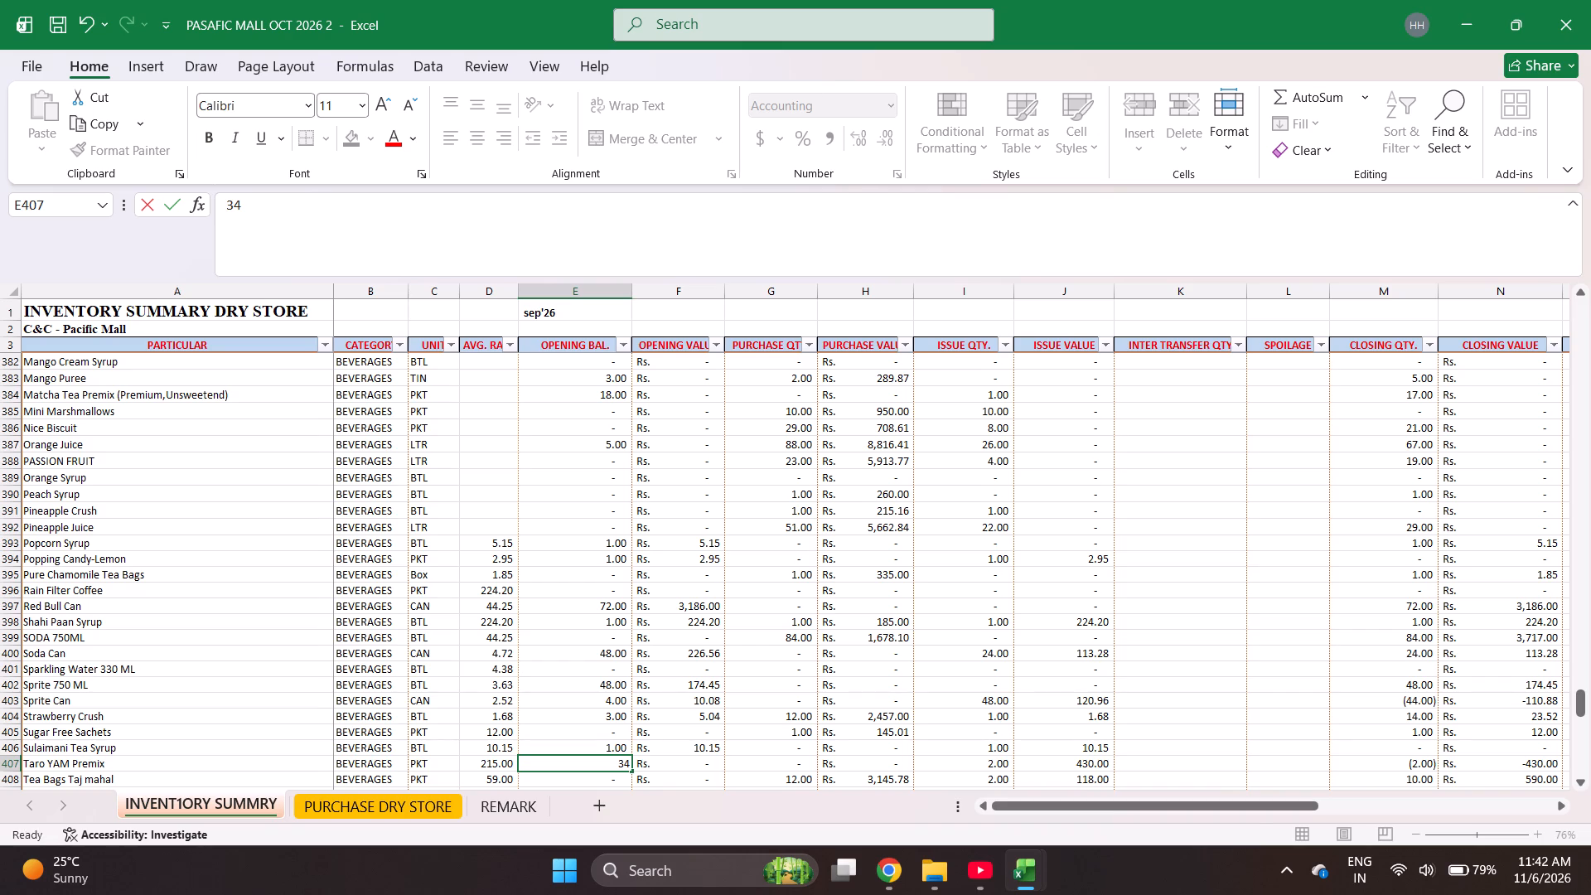
Enter opening balances of 2 for Tea Bags Taj mahal and 3 for Tomato Juice.
{"action": "key", "text": "2"}
{"action": "key", "text": "Return"}
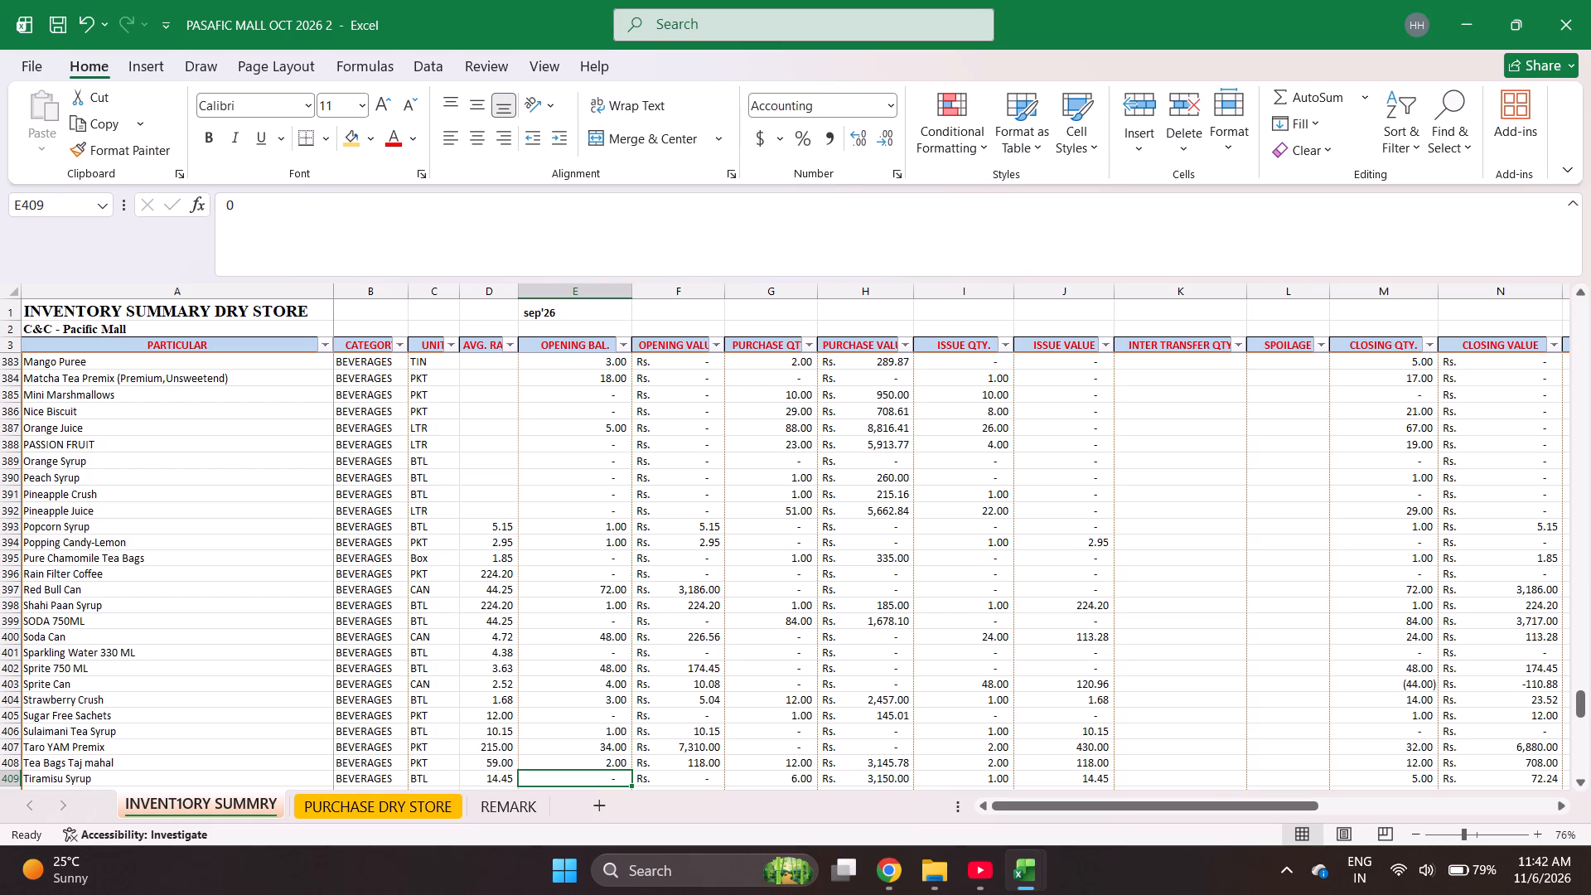
{"action": "key", "text": "Return"}
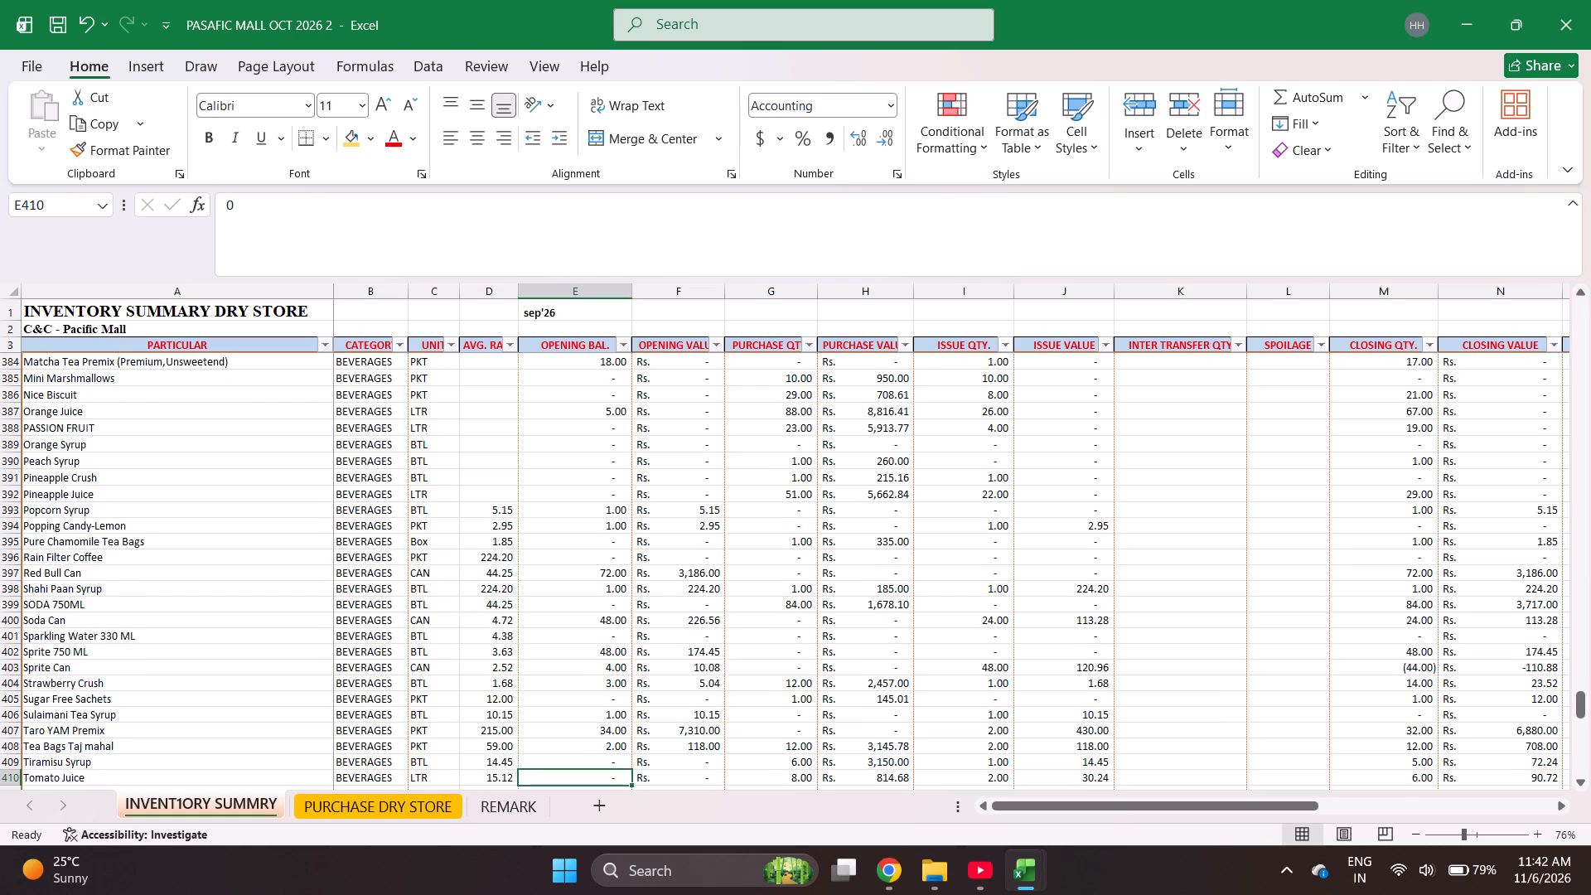
{"action": "key", "text": "3"}
{"action": "key", "text": "Return"}
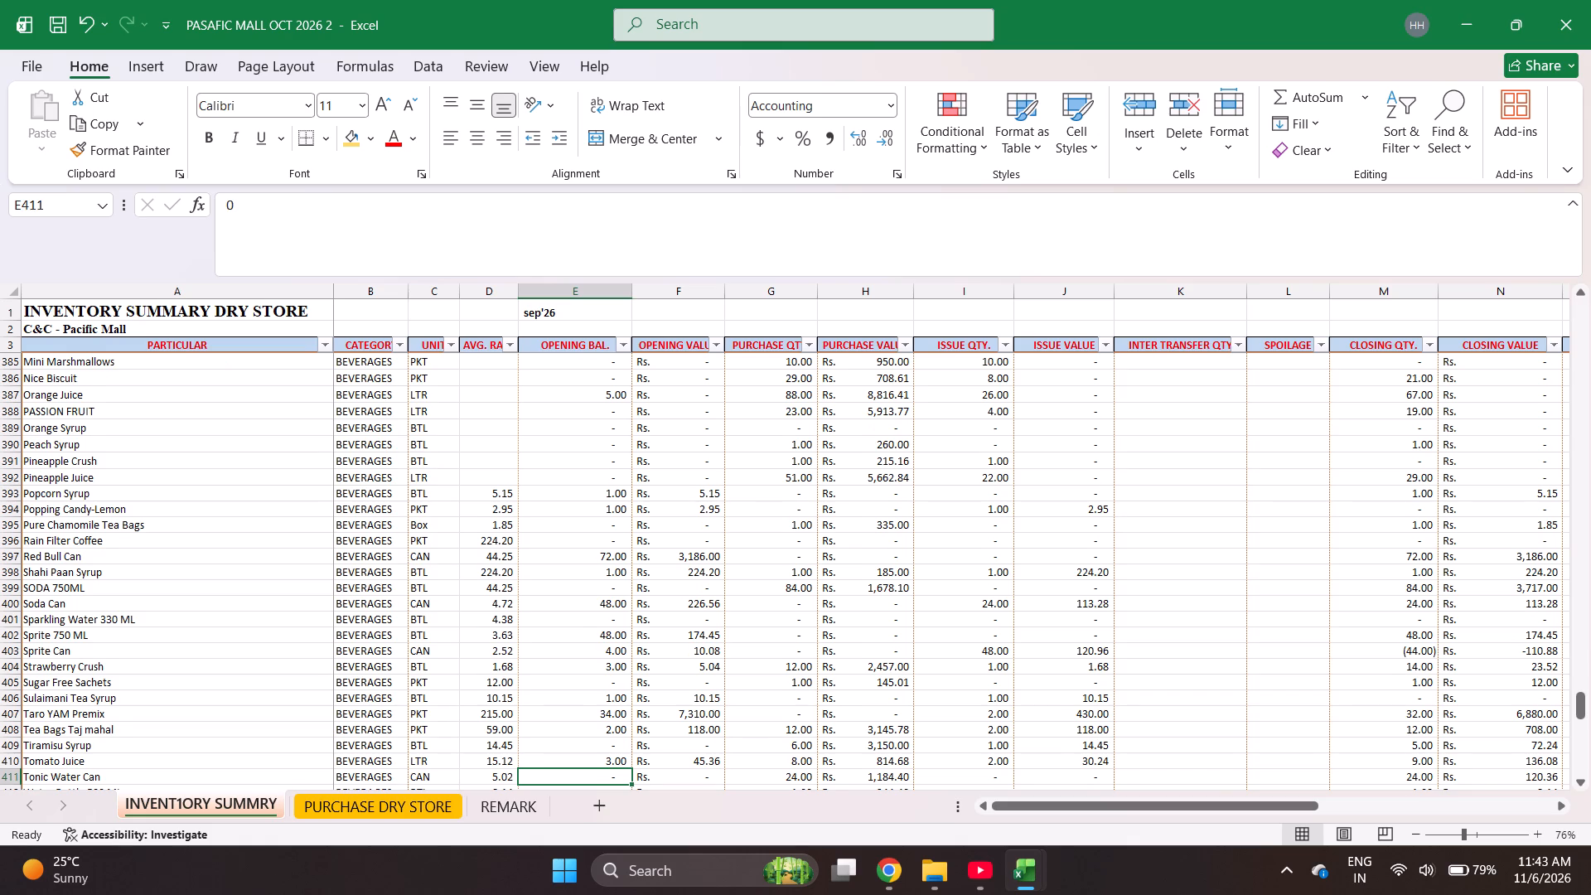
Enter opening balances of 1 for Watermelon Syrup and 5 for White Sugar Sachet.
{"action": "key", "text": "Return"}
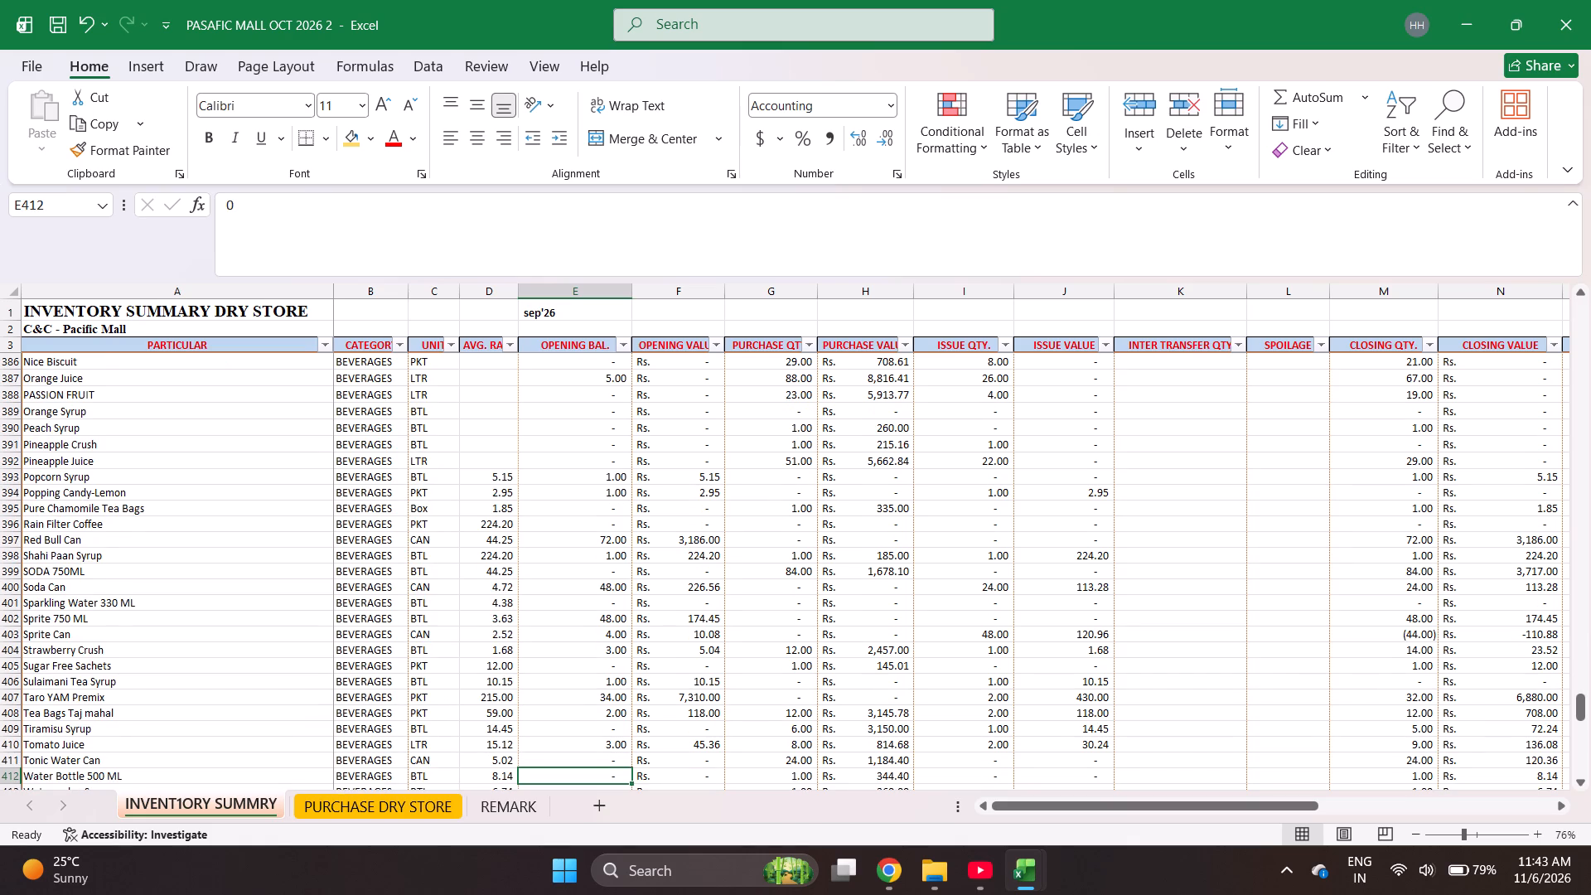
{"action": "key", "text": "Return"}
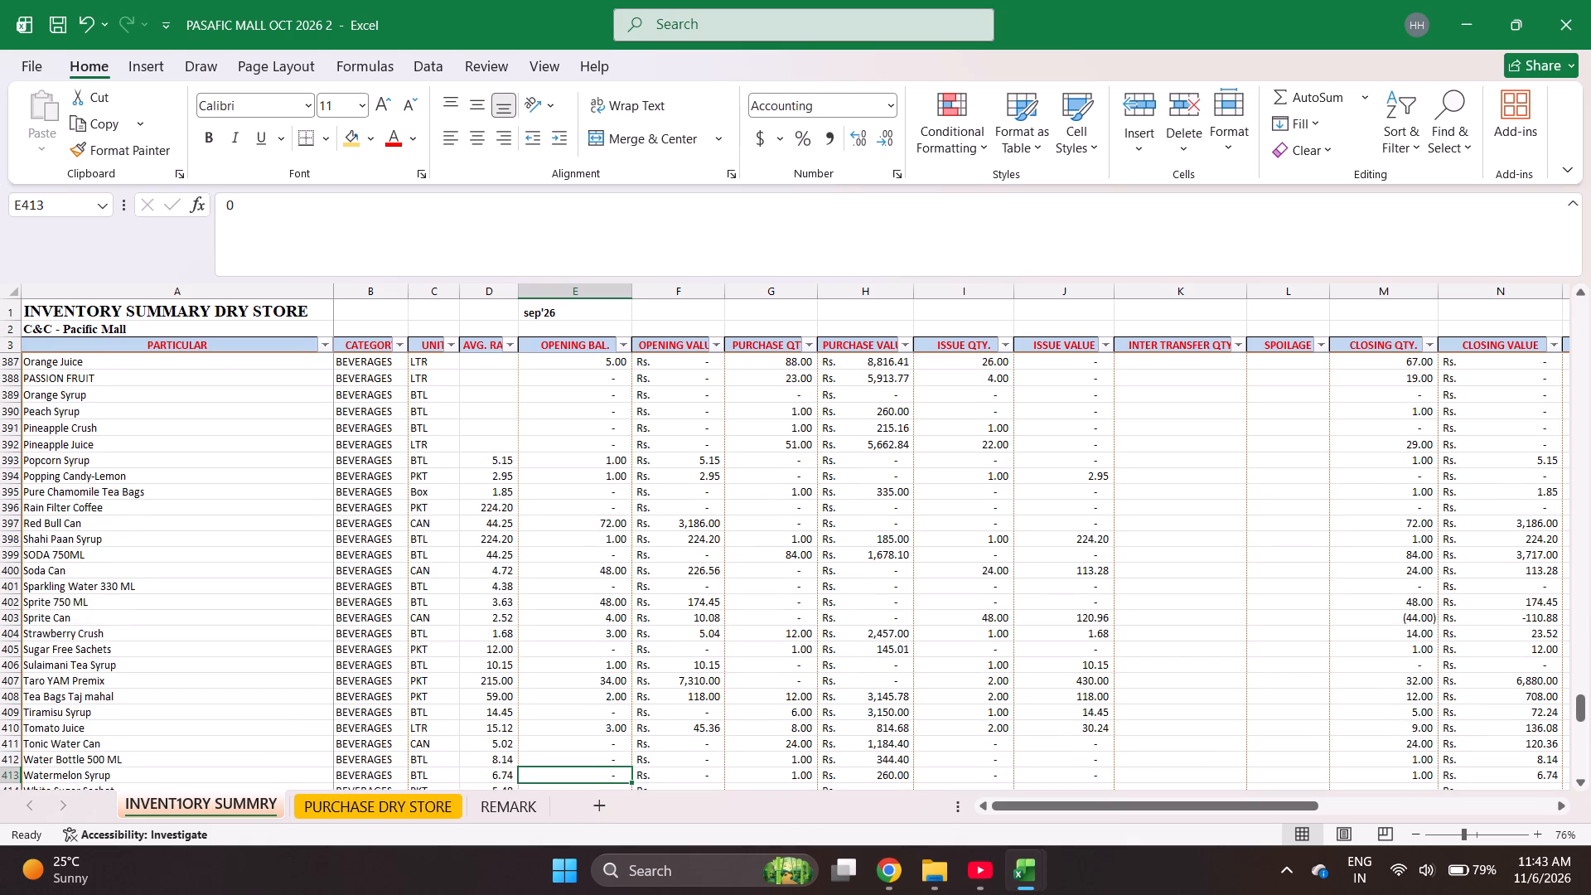
{"action": "key", "text": "1"}
{"action": "key", "text": "Return"}
{"action": "key", "text": "5"}
{"action": "key", "text": "Return"}
Enter opening balances of 35 for Yuzu Syrup and 7 for Zaffrani Ice Tea Syrup.
{"action": "type", "text": "35"}
{"action": "key", "text": "Return"}
{"action": "key", "text": "7"}
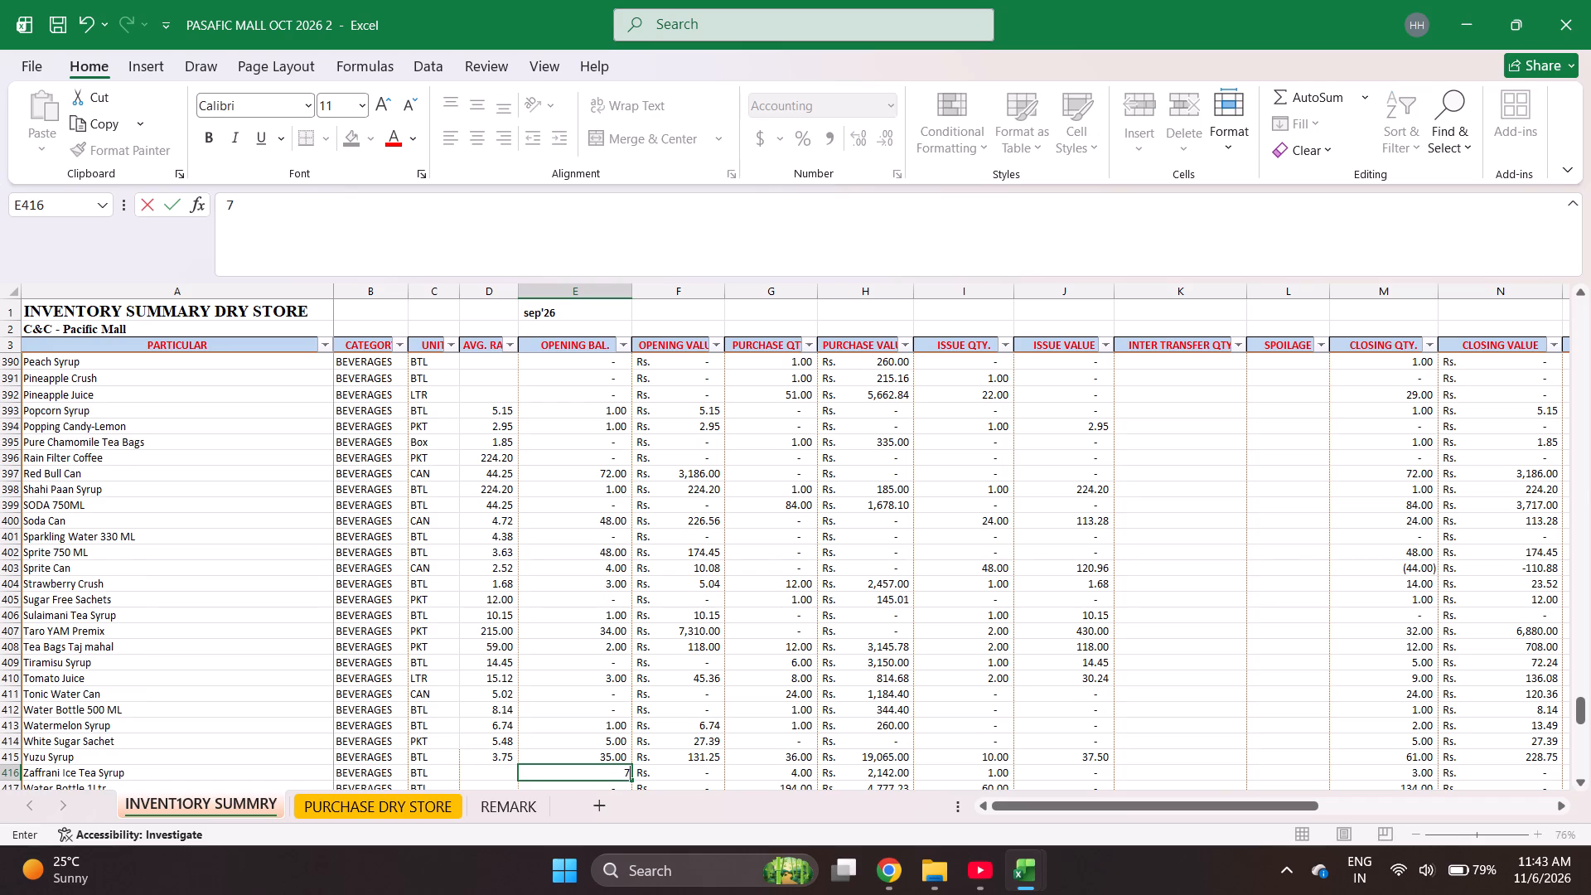
{"action": "key", "text": "Return"}
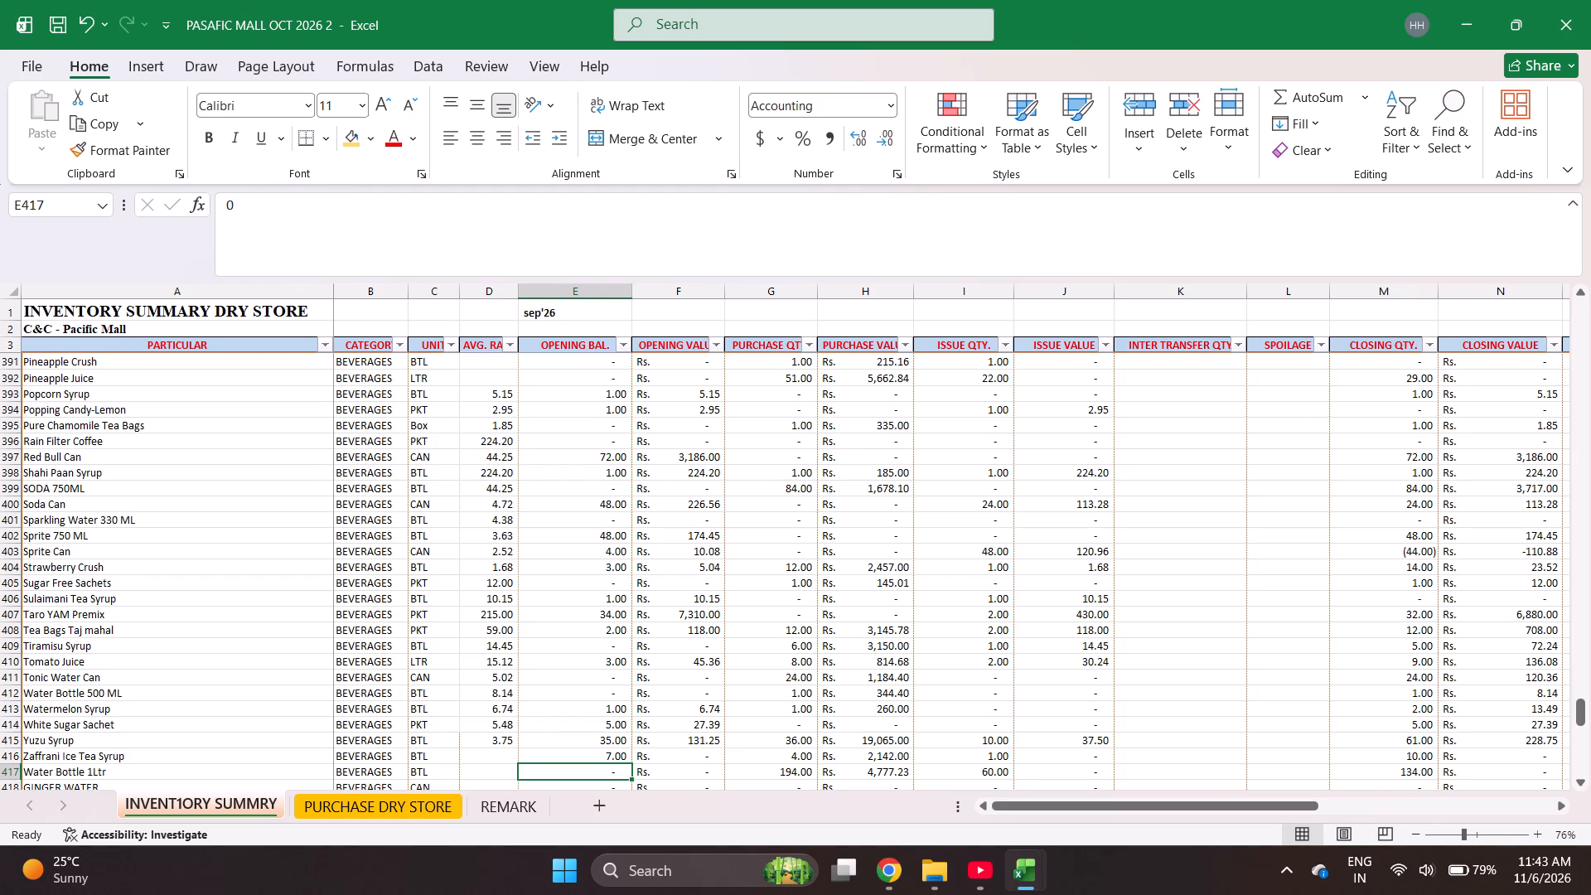
Search the sheet for BROWN and enter opening balances of 2 for Brown Tape 3" and 1 for KOT Pads in the Stationary section.
{"action": "key", "text": "ctrl+f"}
{"action": "type", "text": "BRE"}
{"action": "key", "text": "BackSpace"}
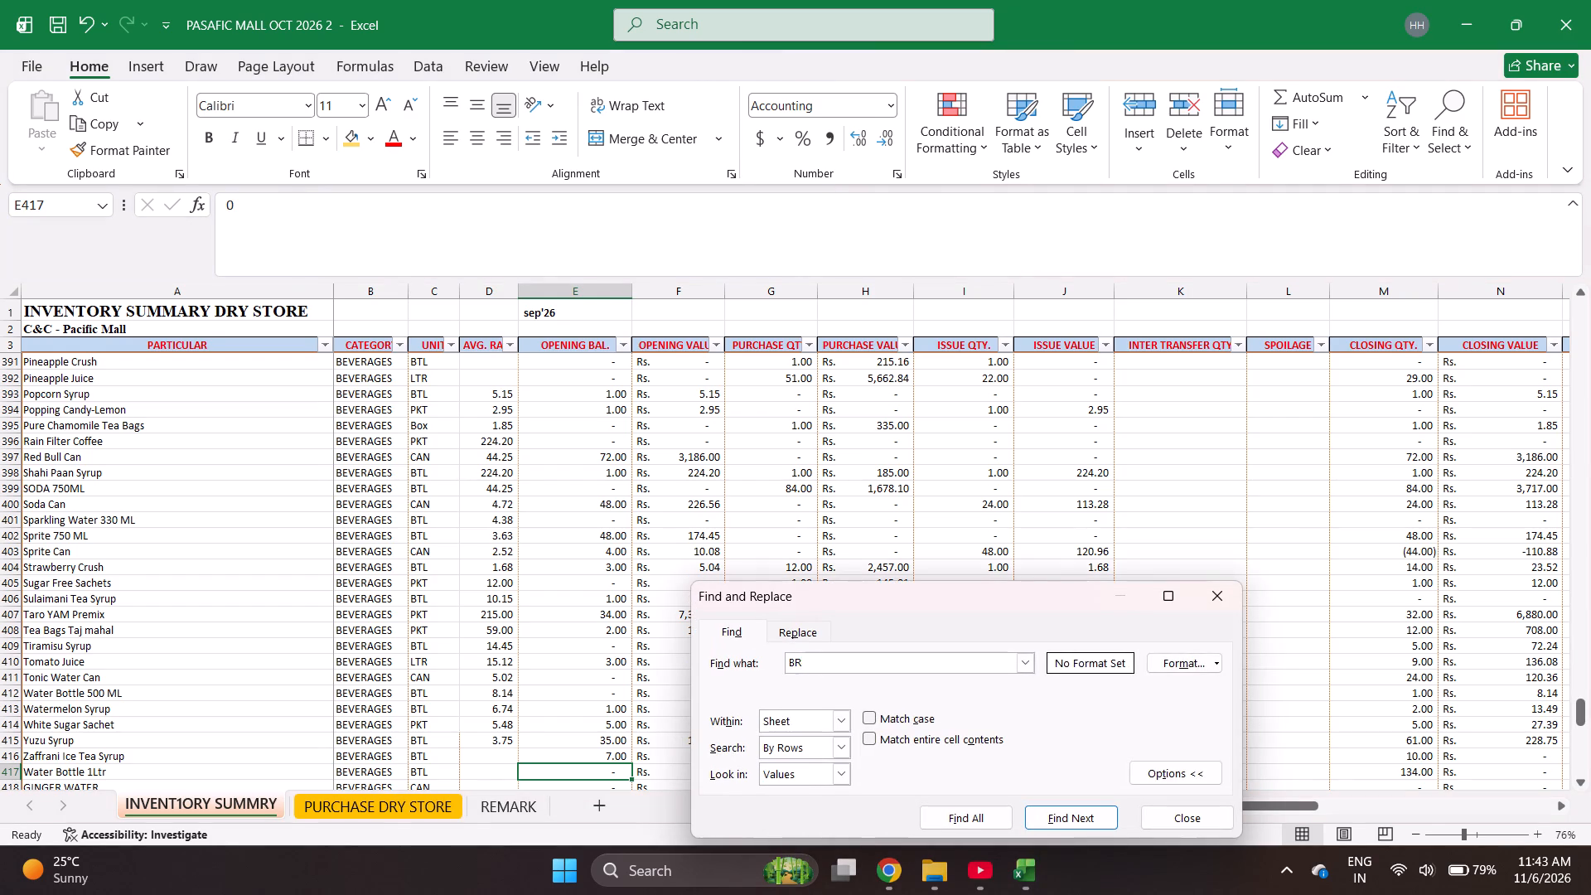
{"action": "type", "text": "IW"}
{"action": "key", "text": "BackSpace"}
{"action": "key", "text": "BackSpace"}
{"action": "type", "text": "OWN"}
{"action": "key", "text": "Return"}
{"action": "key", "text": "Escape"}
{"action": "key", "text": "Right"}
{"action": "key", "text": "Right"}
{"action": "key", "text": "Right"}
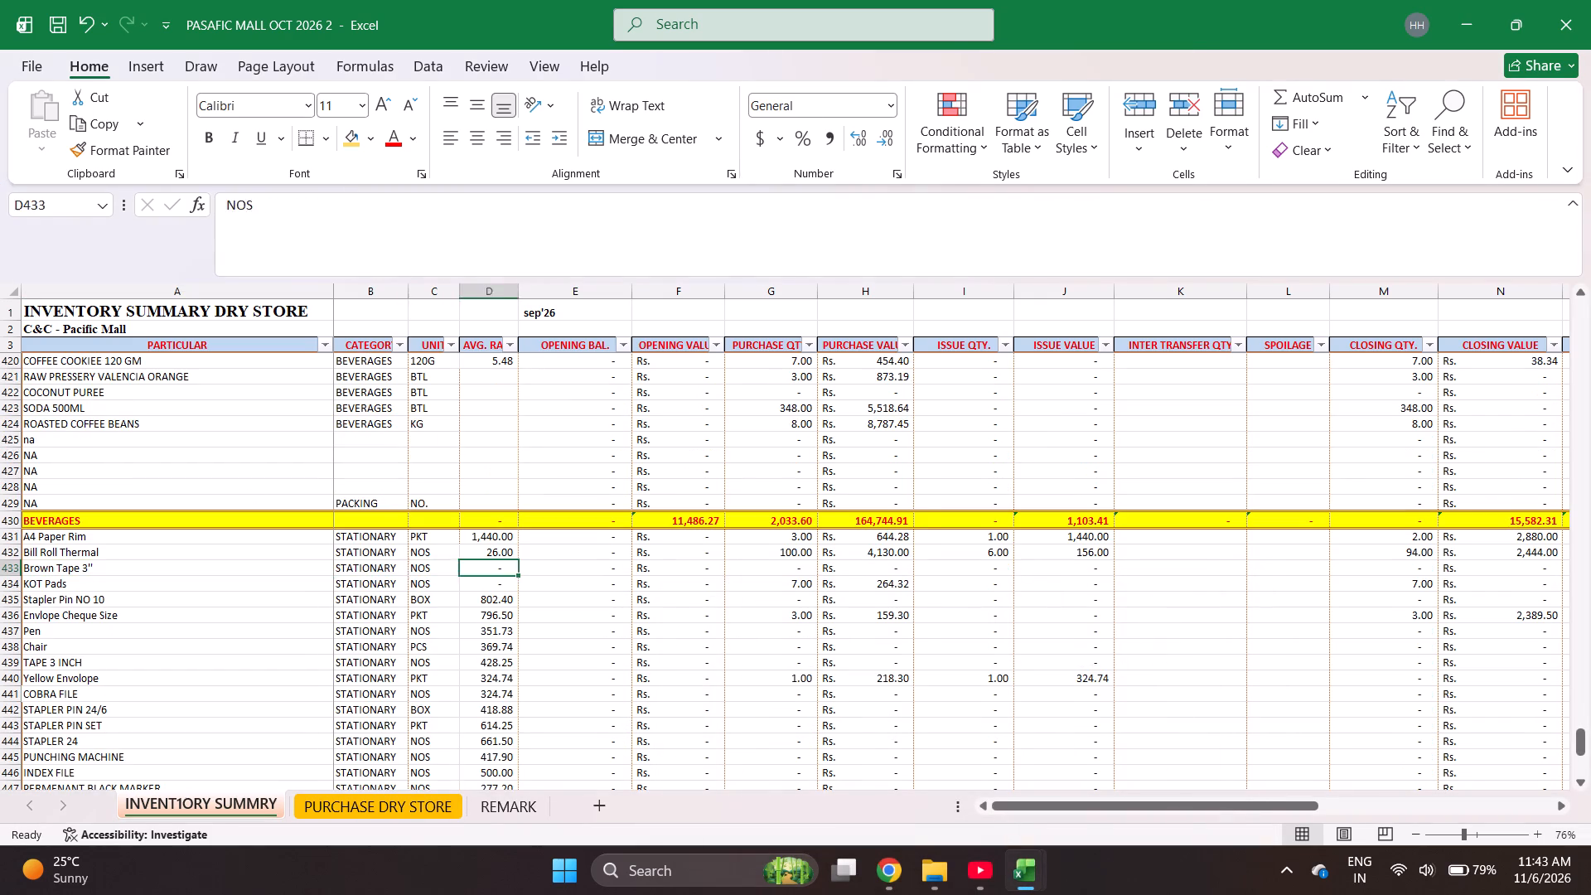
{"action": "key", "text": "Right"}
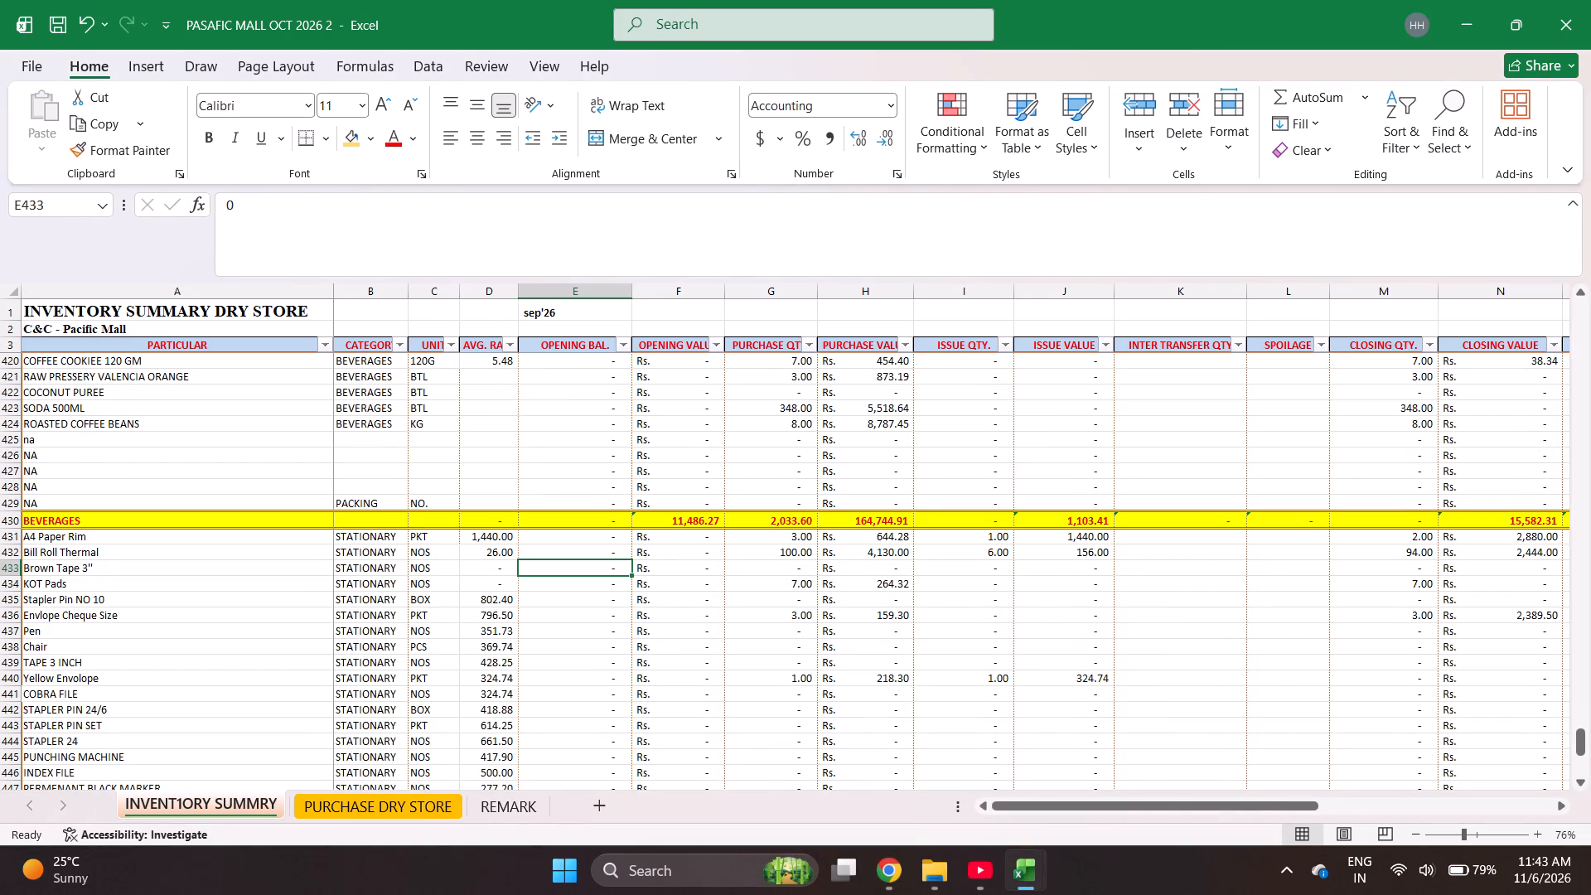
{"action": "key", "text": "2"}
{"action": "key", "text": "Return"}
{"action": "key", "text": "1"}
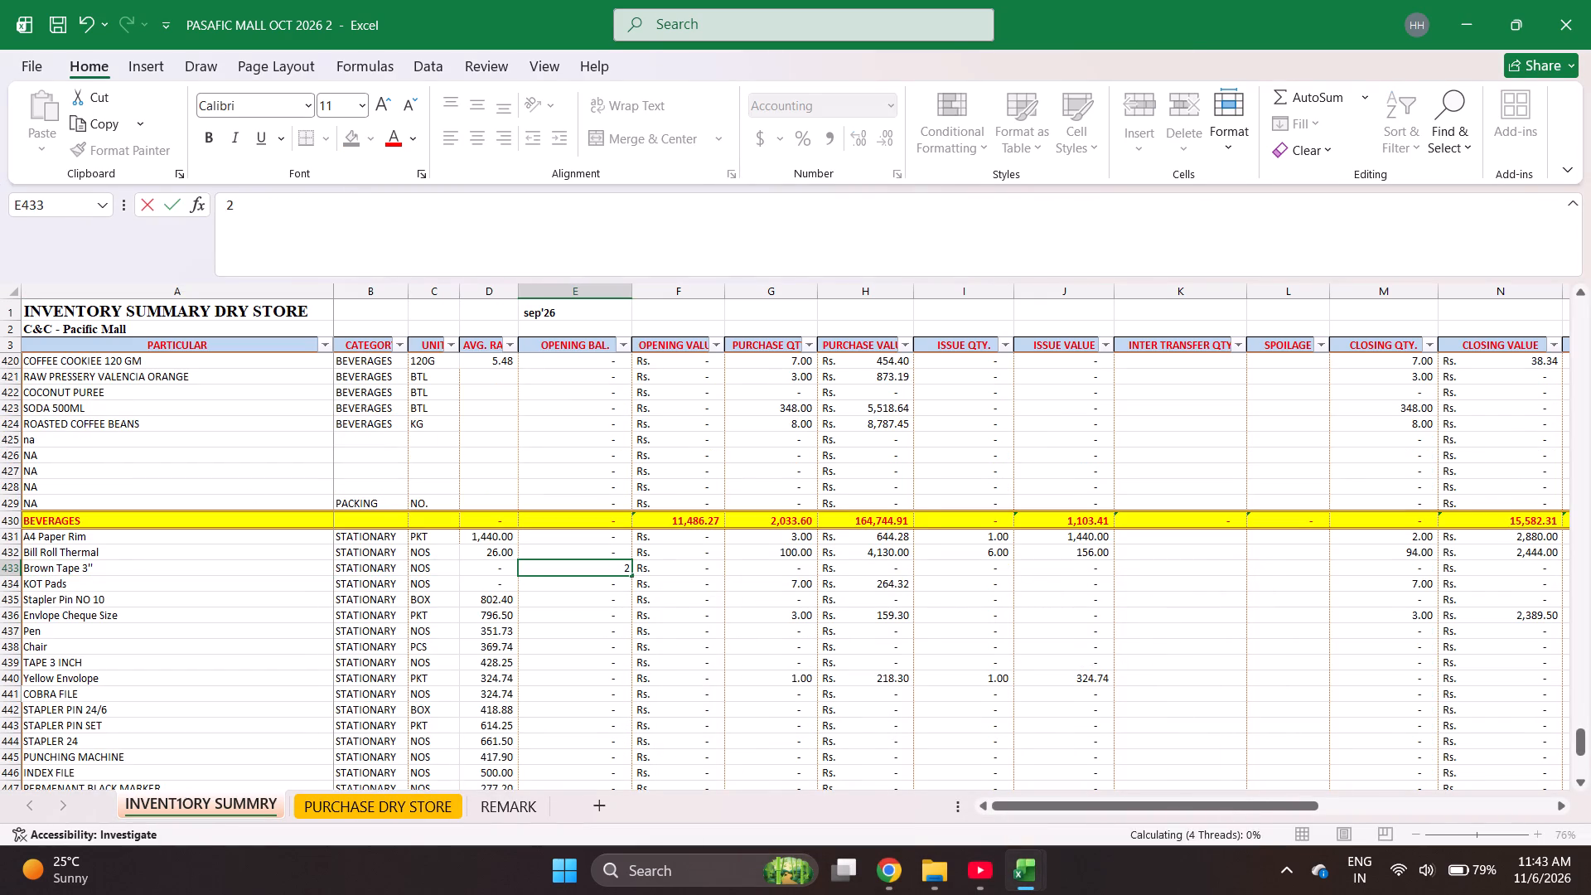
{"action": "key", "text": "Return"}
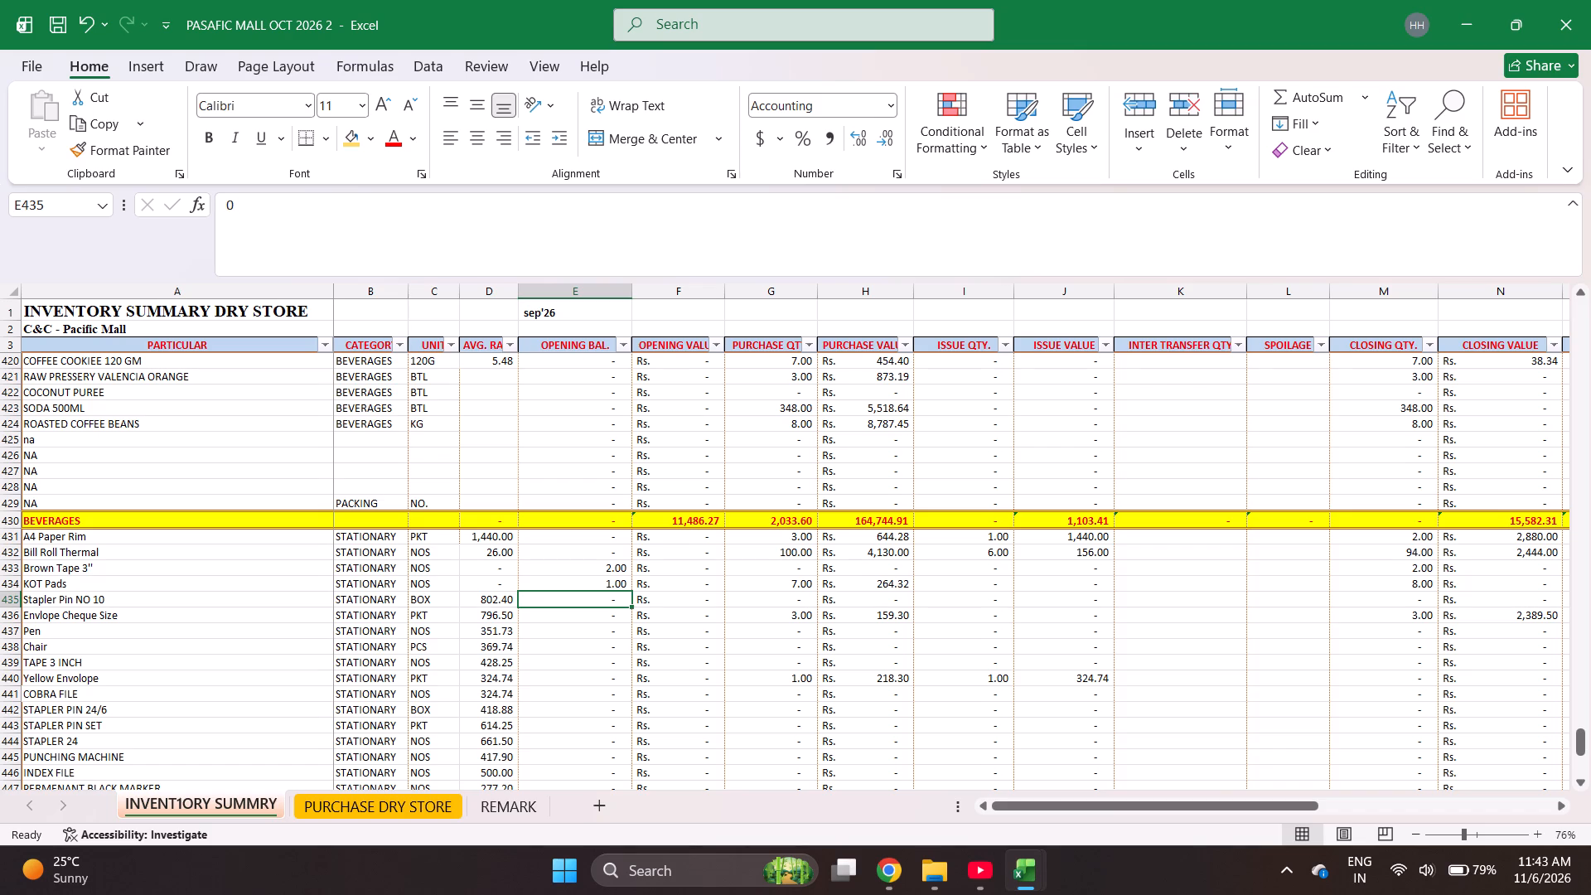
Name the first NA placeholder row below TAPE 1 INCH in the Stationary section FLUID and set its unit to NOS.
{"action": "key", "text": "Return"}
{"action": "key", "text": "Return"}
{"action": "key", "text": "Return"}
{"action": "key", "text": "Return"}
{"action": "key", "text": "Return"}
{"action": "key", "text": "Return"}
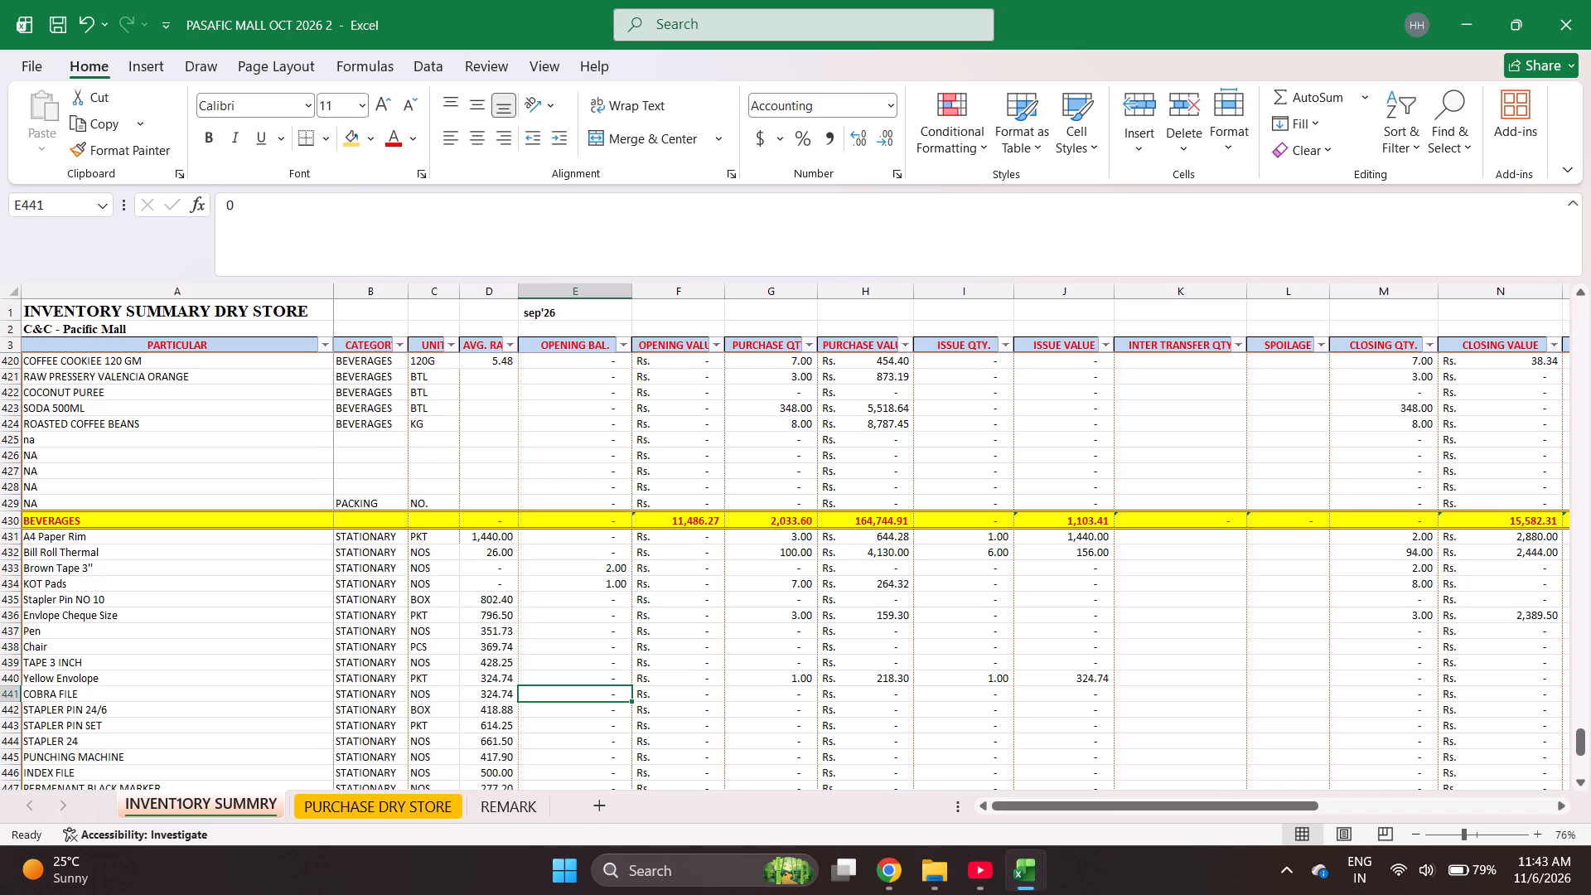
{"action": "scroll", "coordinate": [244, 501], "scroll_direction": "down", "scroll_amount": 1}
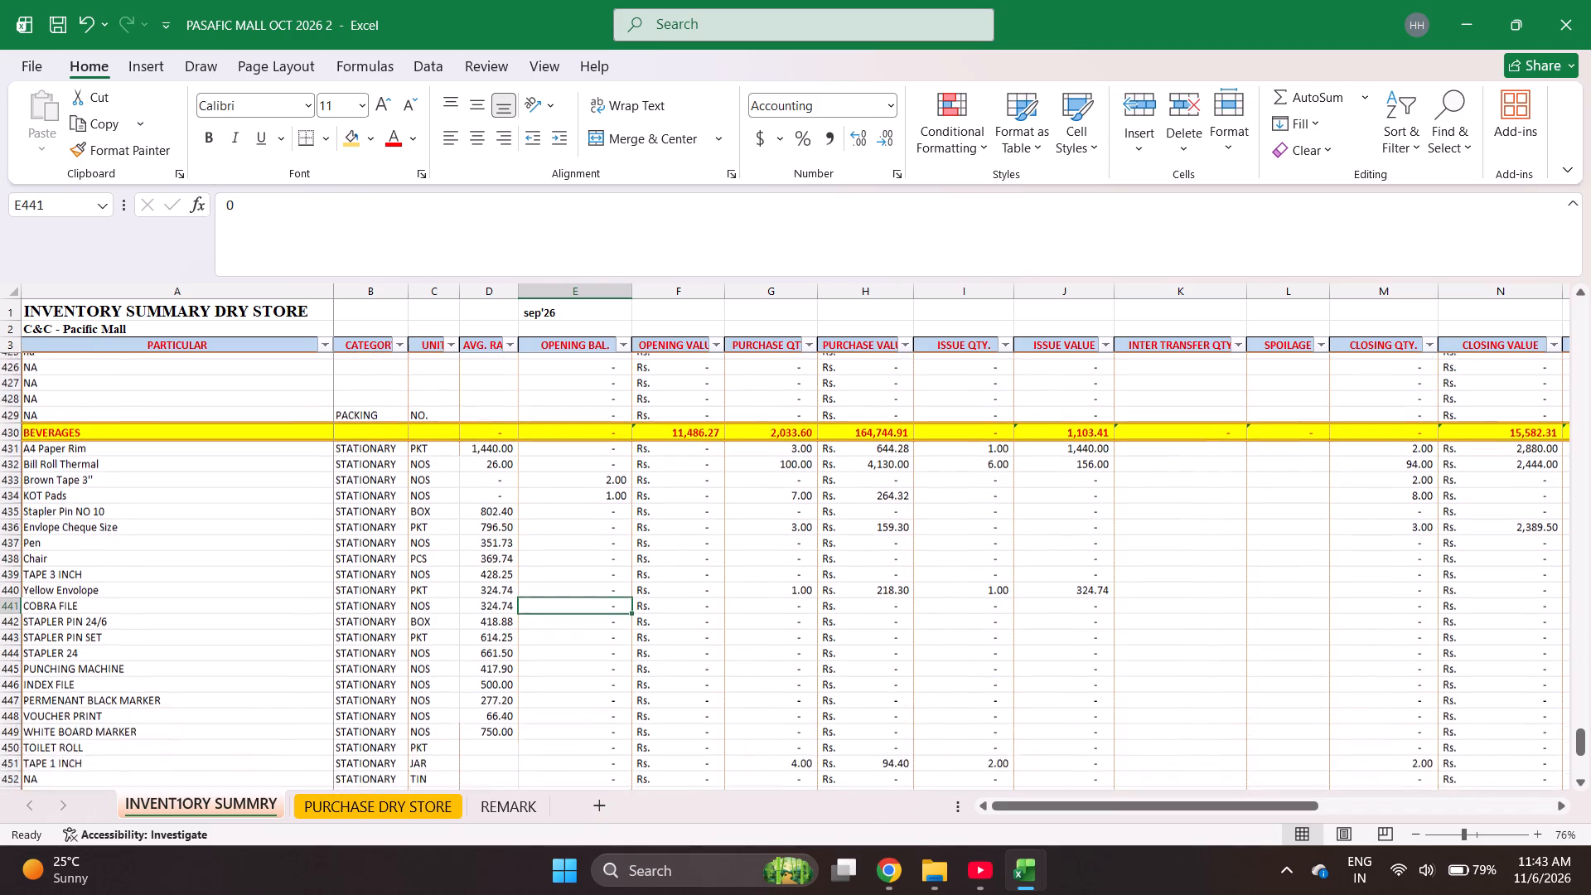
{"action": "scroll", "coordinate": [244, 501], "scroll_direction": "down", "scroll_amount": 2}
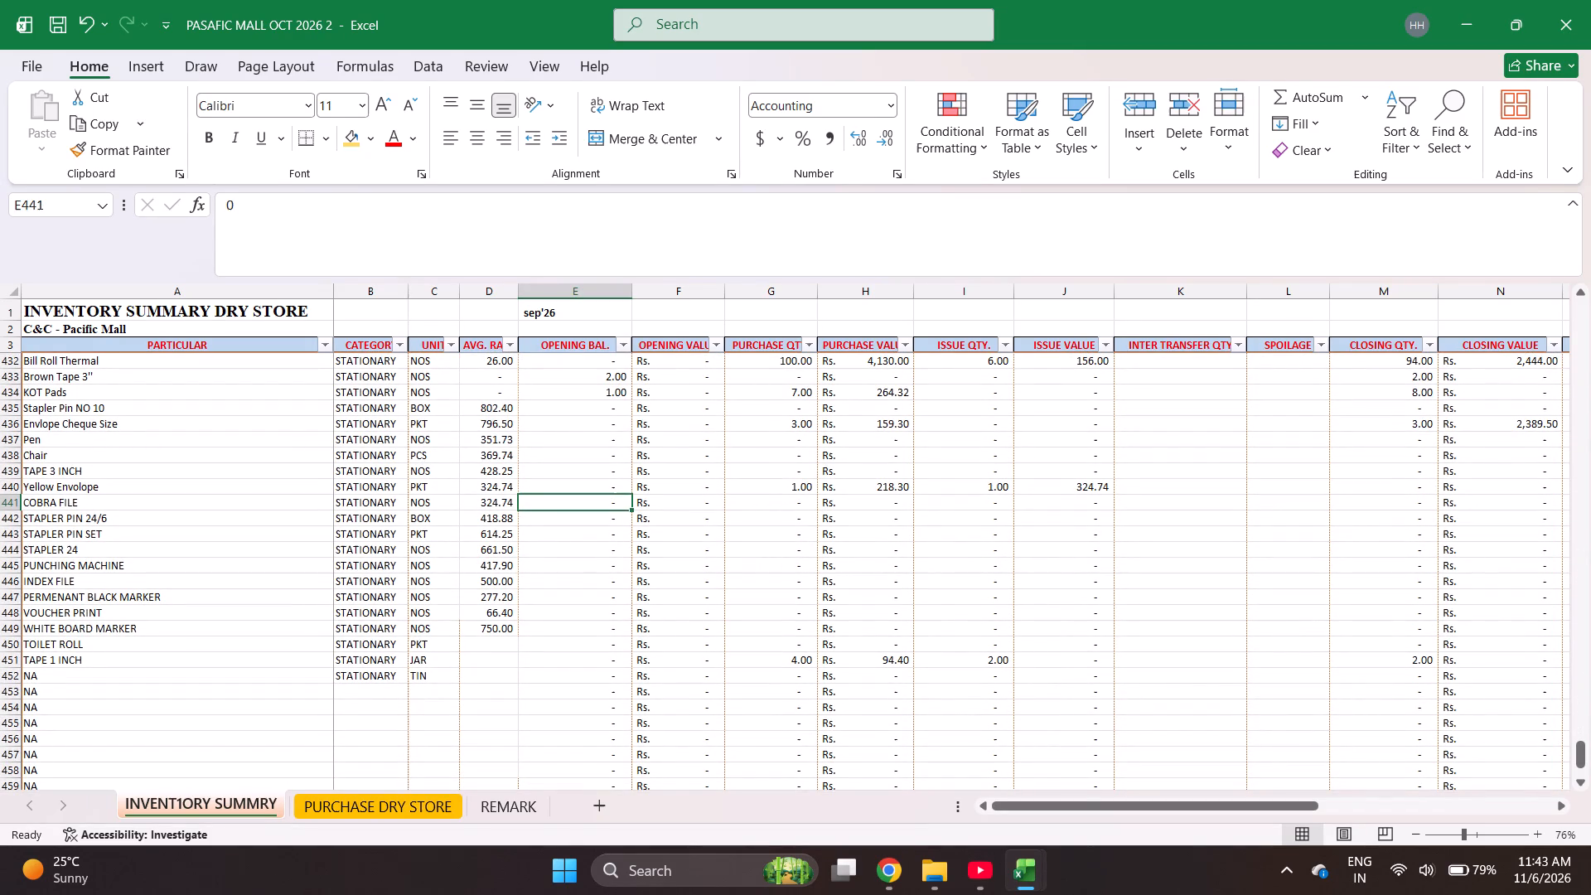
{"action": "left_click", "coordinate": [121, 675]}
{"action": "type", "text": "FLUID"}
{"action": "key", "text": "Right"}
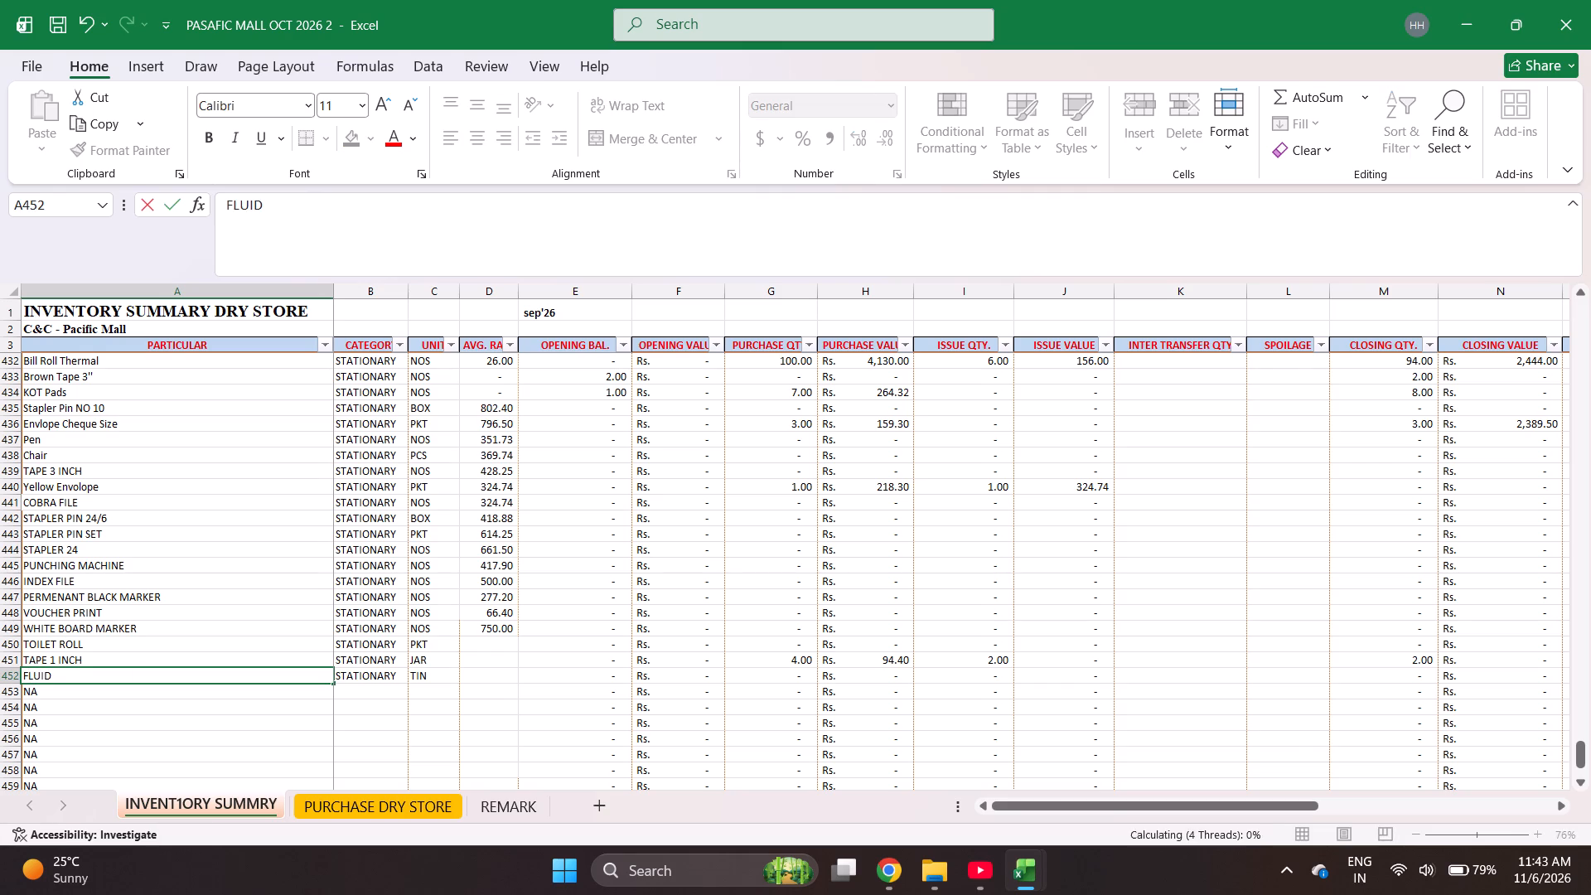
{"action": "key", "text": "Right"}
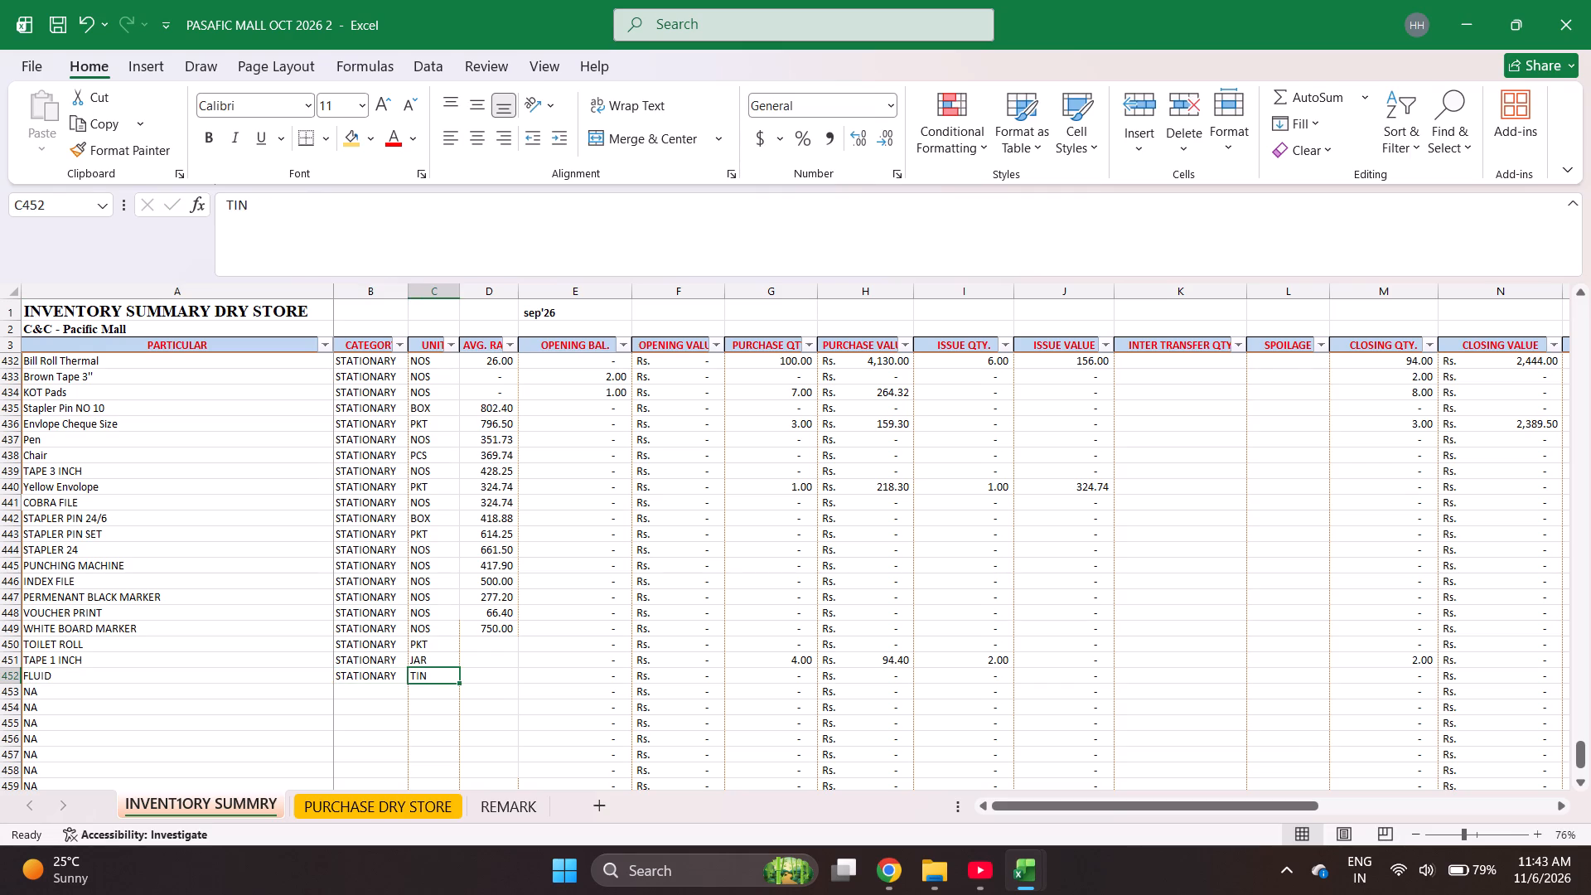
{"action": "type", "text": "NO"}
{"action": "key", "text": "s"}
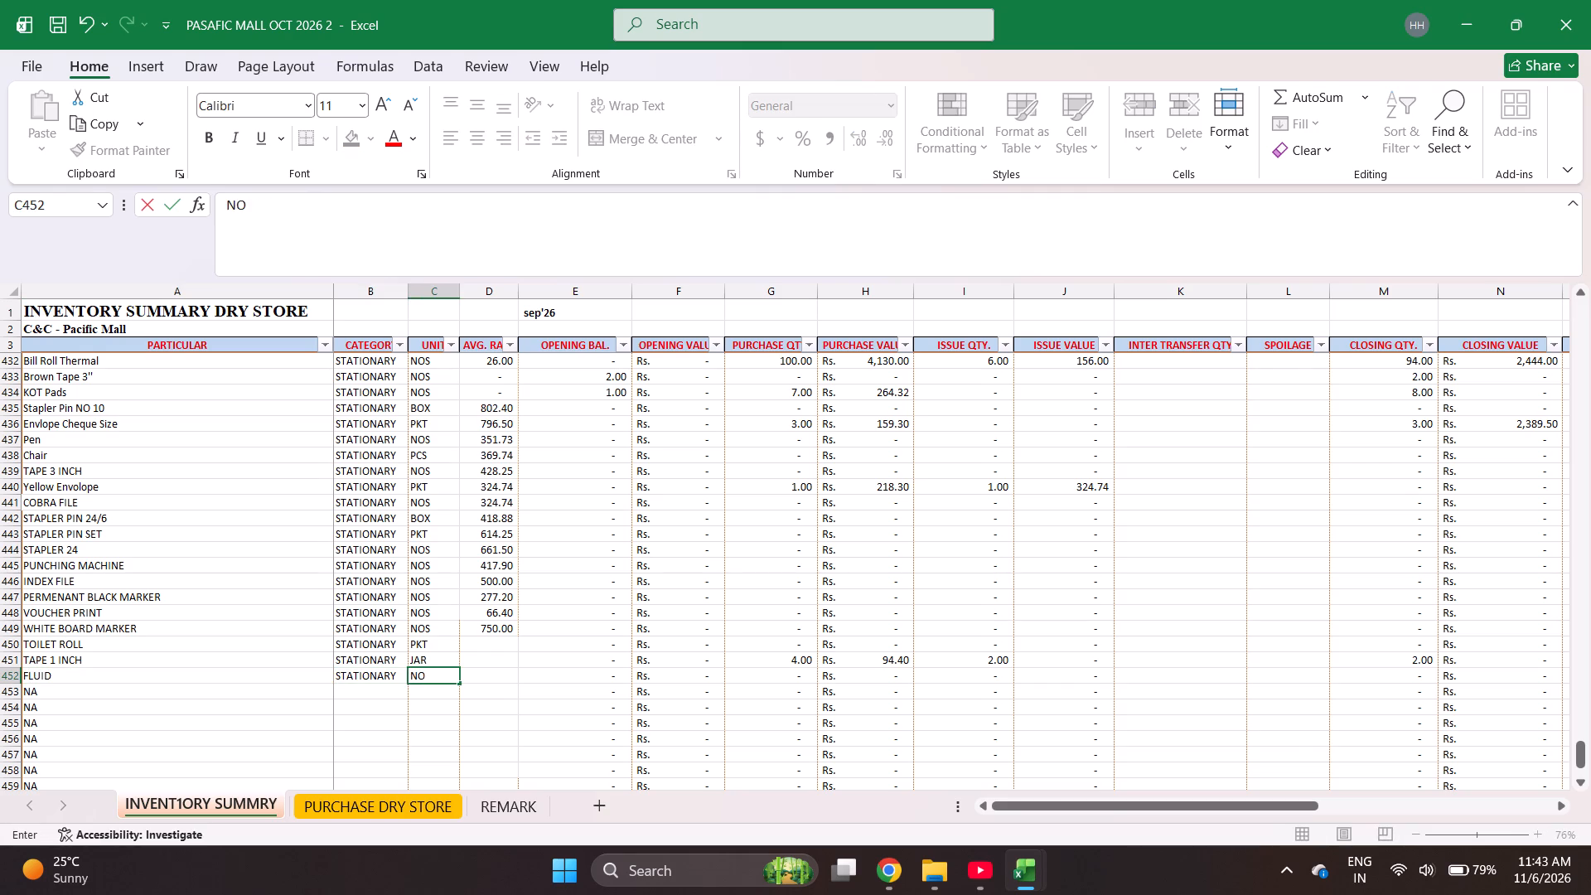
{"action": "key", "text": "Down"}
Enter an opening balance of 1 for FLUID.
{"action": "key", "text": "Page_Up"}
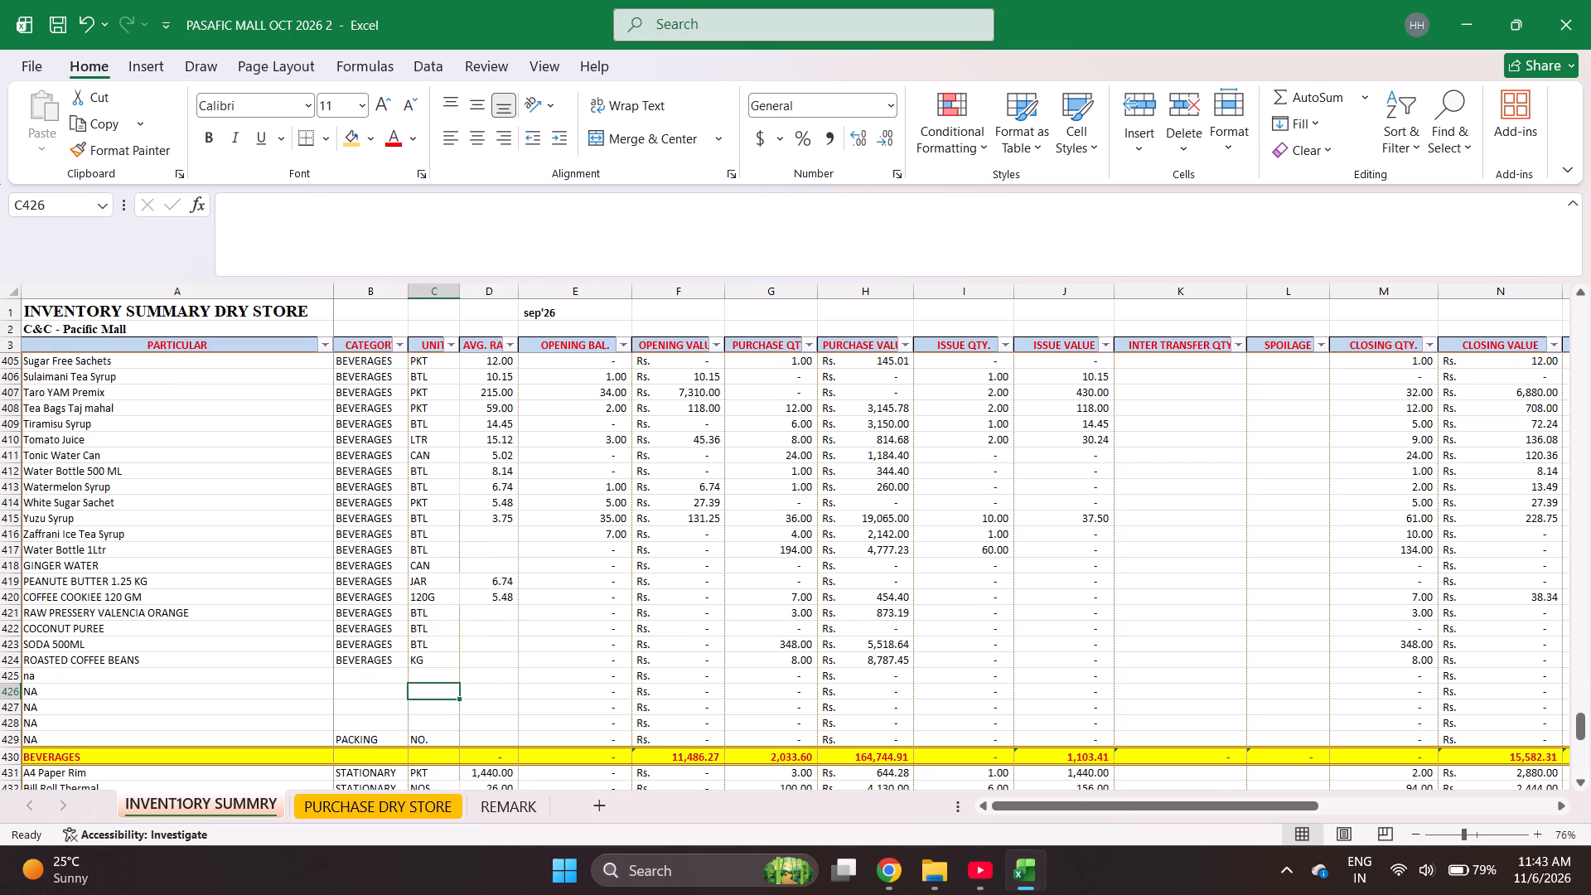
{"action": "key", "text": "Page_Down"}
{"action": "key", "text": "Right"}
{"action": "key", "text": "Right"}
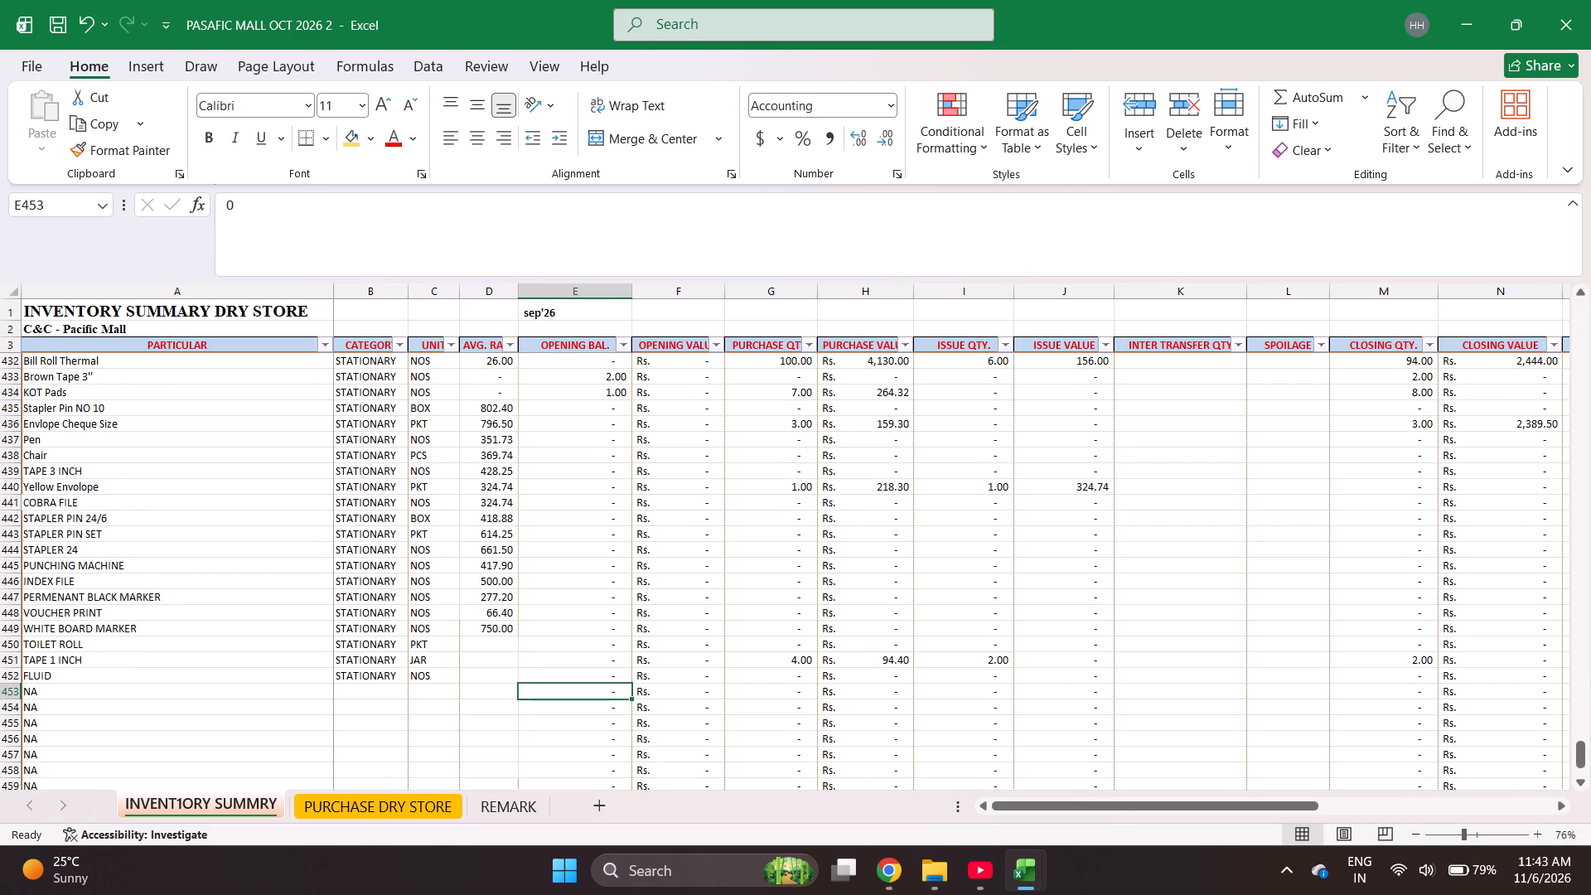
{"action": "key", "text": "Up"}
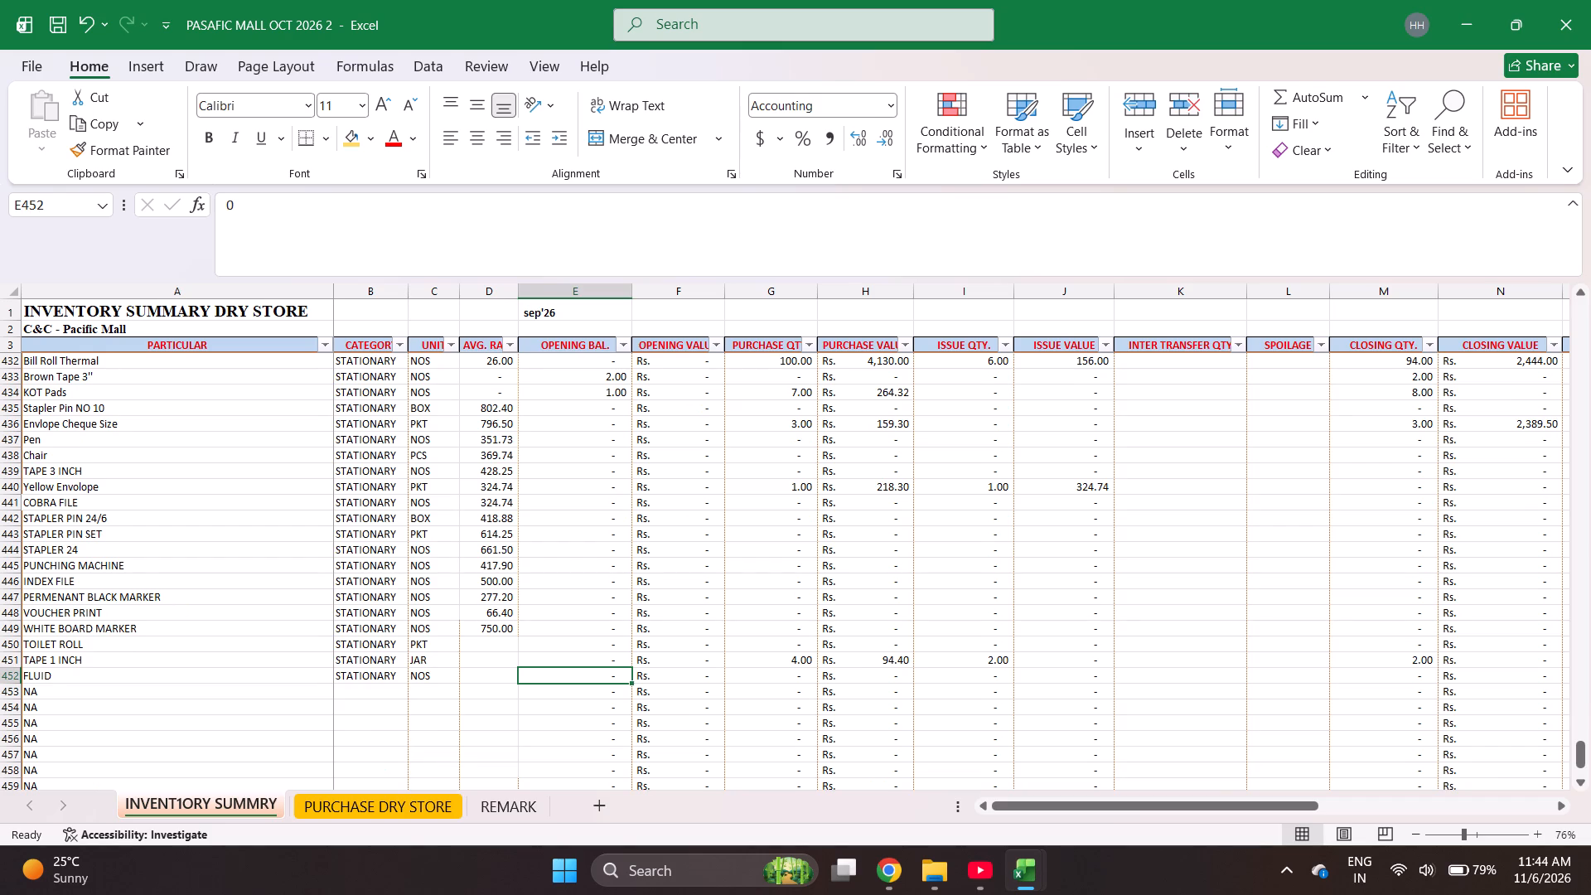
{"action": "key", "text": "1"}
{"action": "key", "text": "Return"}
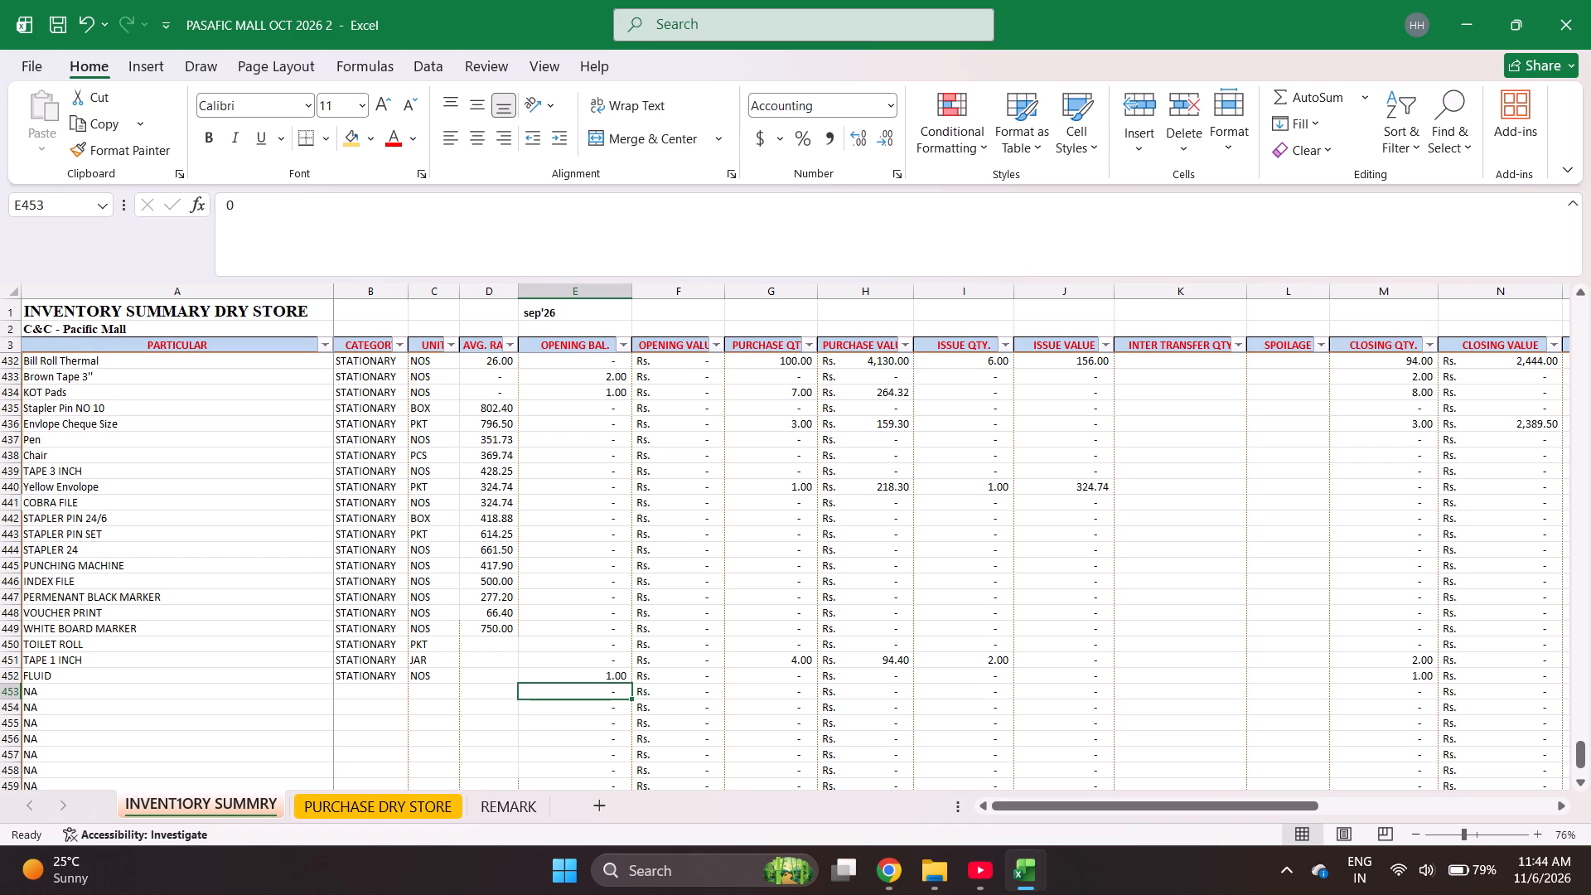
Change the opening balance of FLUID to 3.
{"action": "key", "text": "Up"}
{"action": "key", "text": "3"}
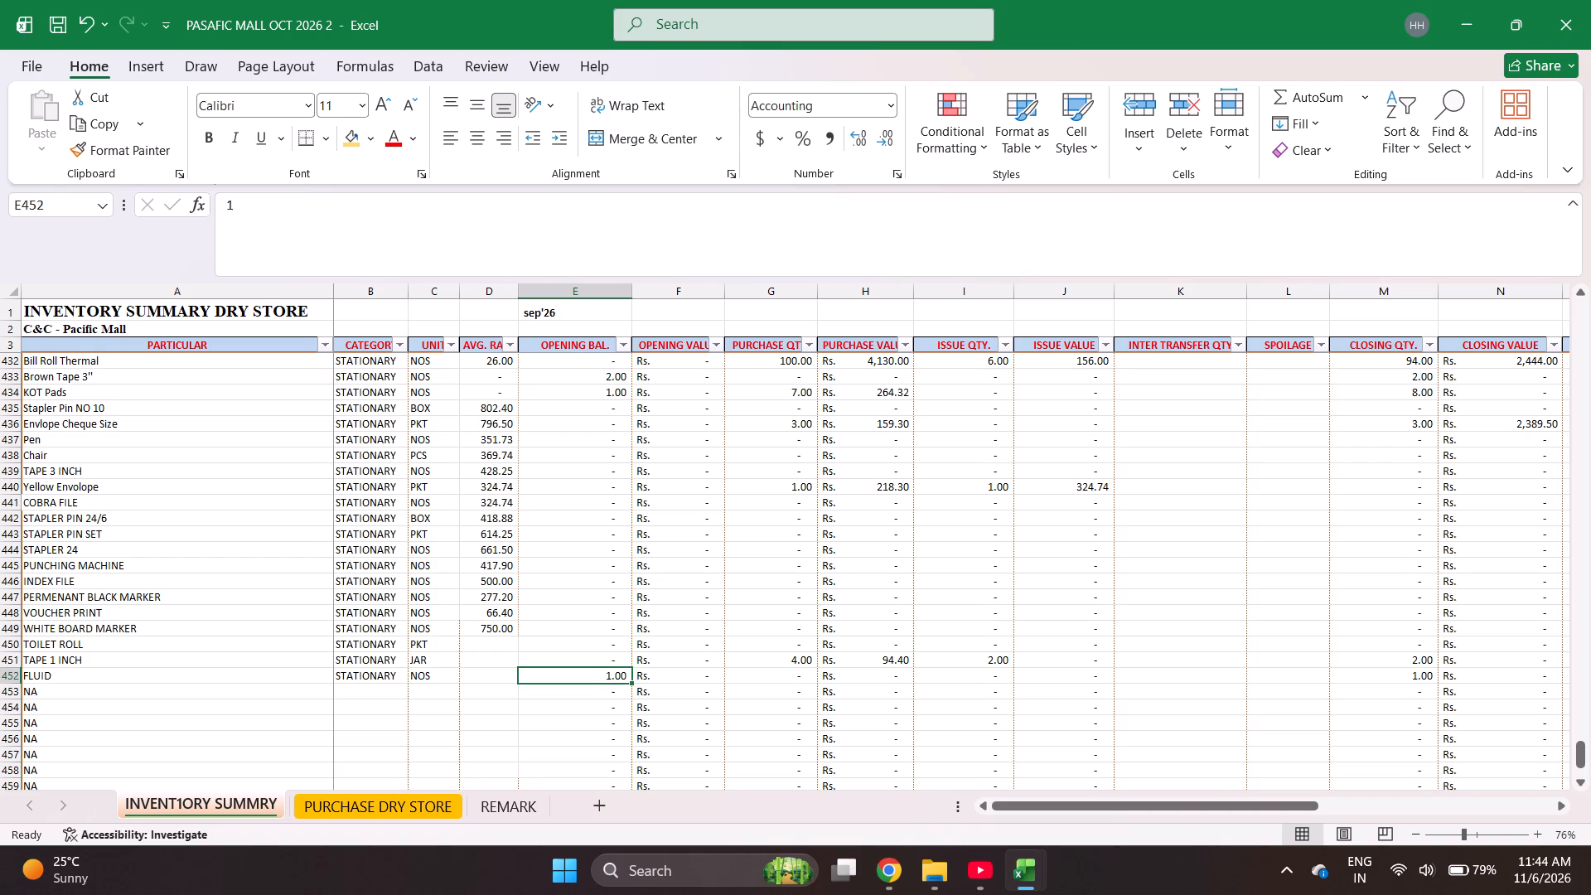
{"action": "key", "text": "Return"}
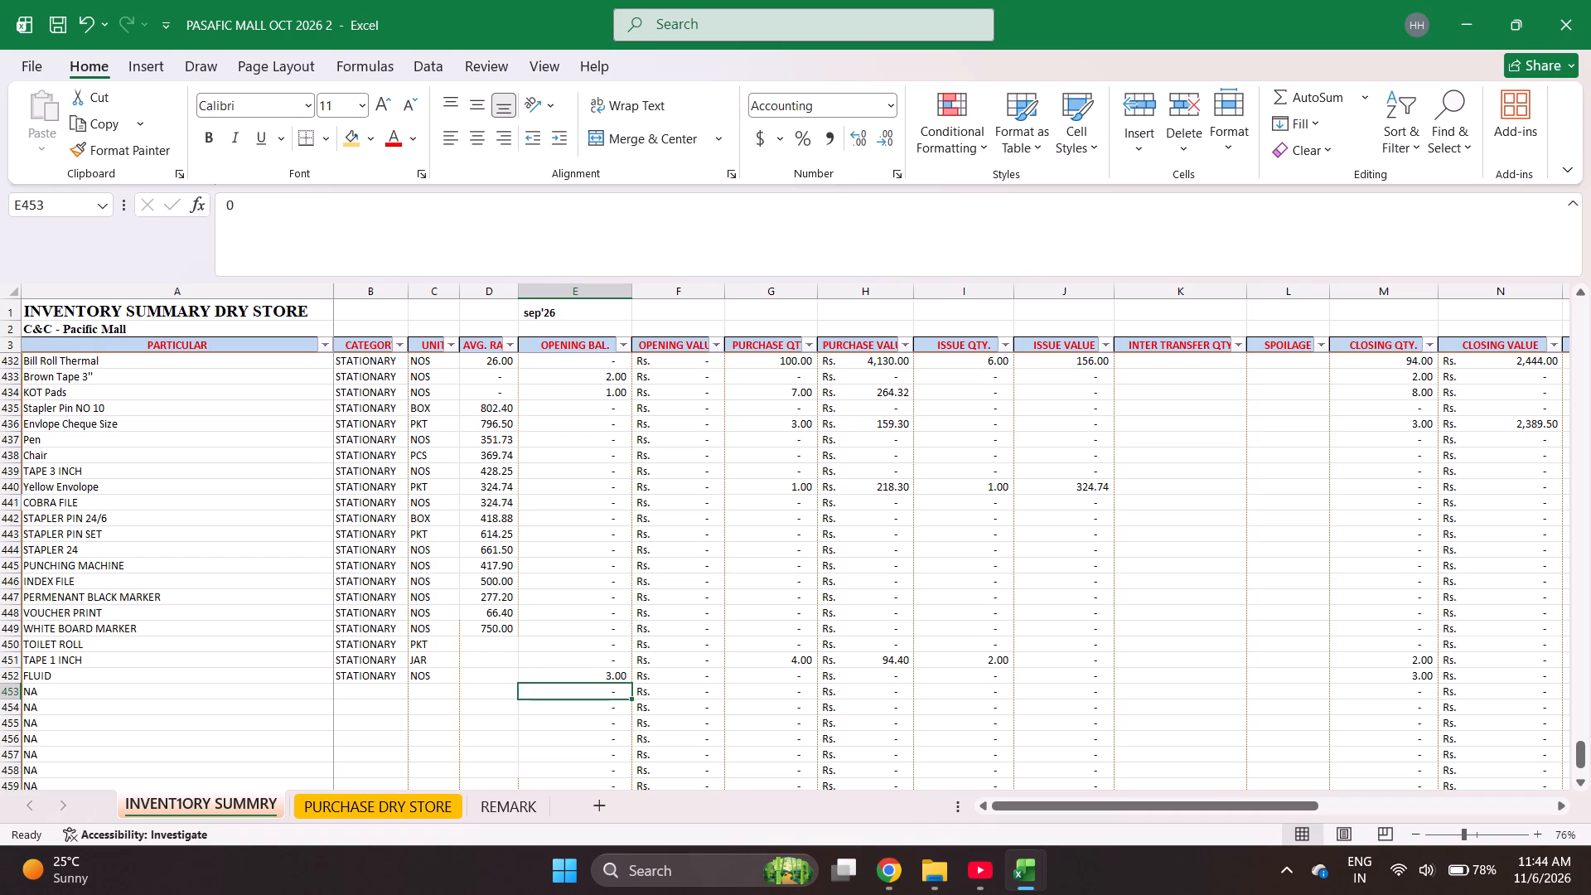
Enter opening balances of 2 for TAPE 3 INCH and 2 for Yellow Envolope in the Stationary section.
{"action": "key", "text": "Up"}
{"action": "key", "text": "Up"}
{"action": "key", "text": "Up"}
{"action": "key", "text": "Up"}
{"action": "key", "text": "Up"}
{"action": "key", "text": "Up"}
{"action": "key", "text": "Up"}
{"action": "key", "text": "Up"}
{"action": "key", "text": "Up"}
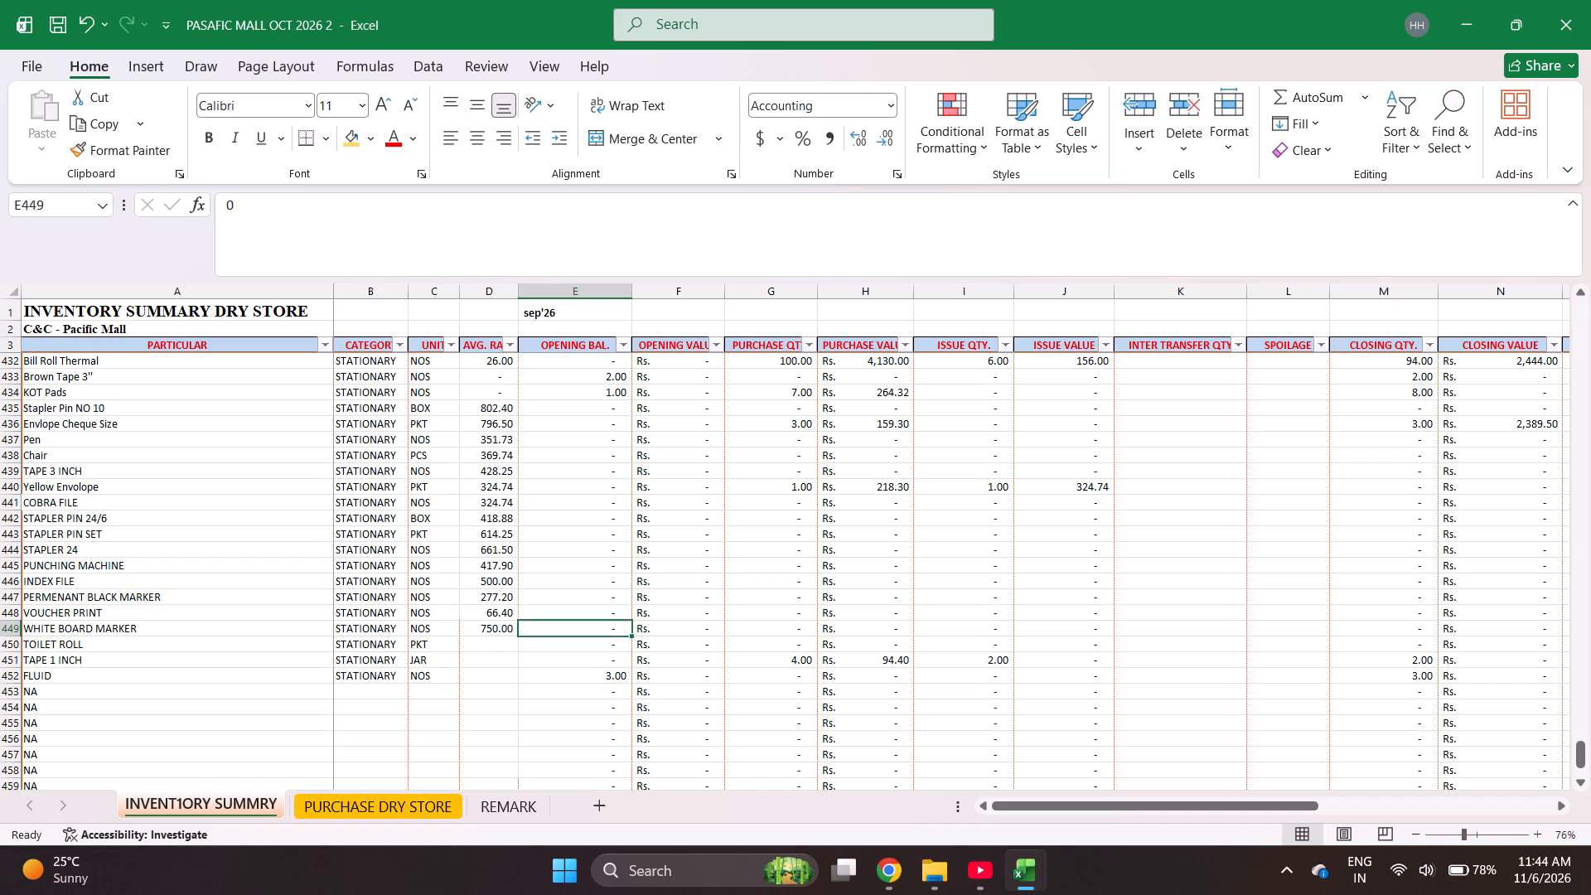
{"action": "key", "text": "Up"}
{"action": "key", "text": "Up"}
{"action": "key", "text": "Up"}
{"action": "key", "text": "Up"}
{"action": "key", "text": "Up"}
{"action": "key", "text": "Up"}
{"action": "key", "text": "Down"}
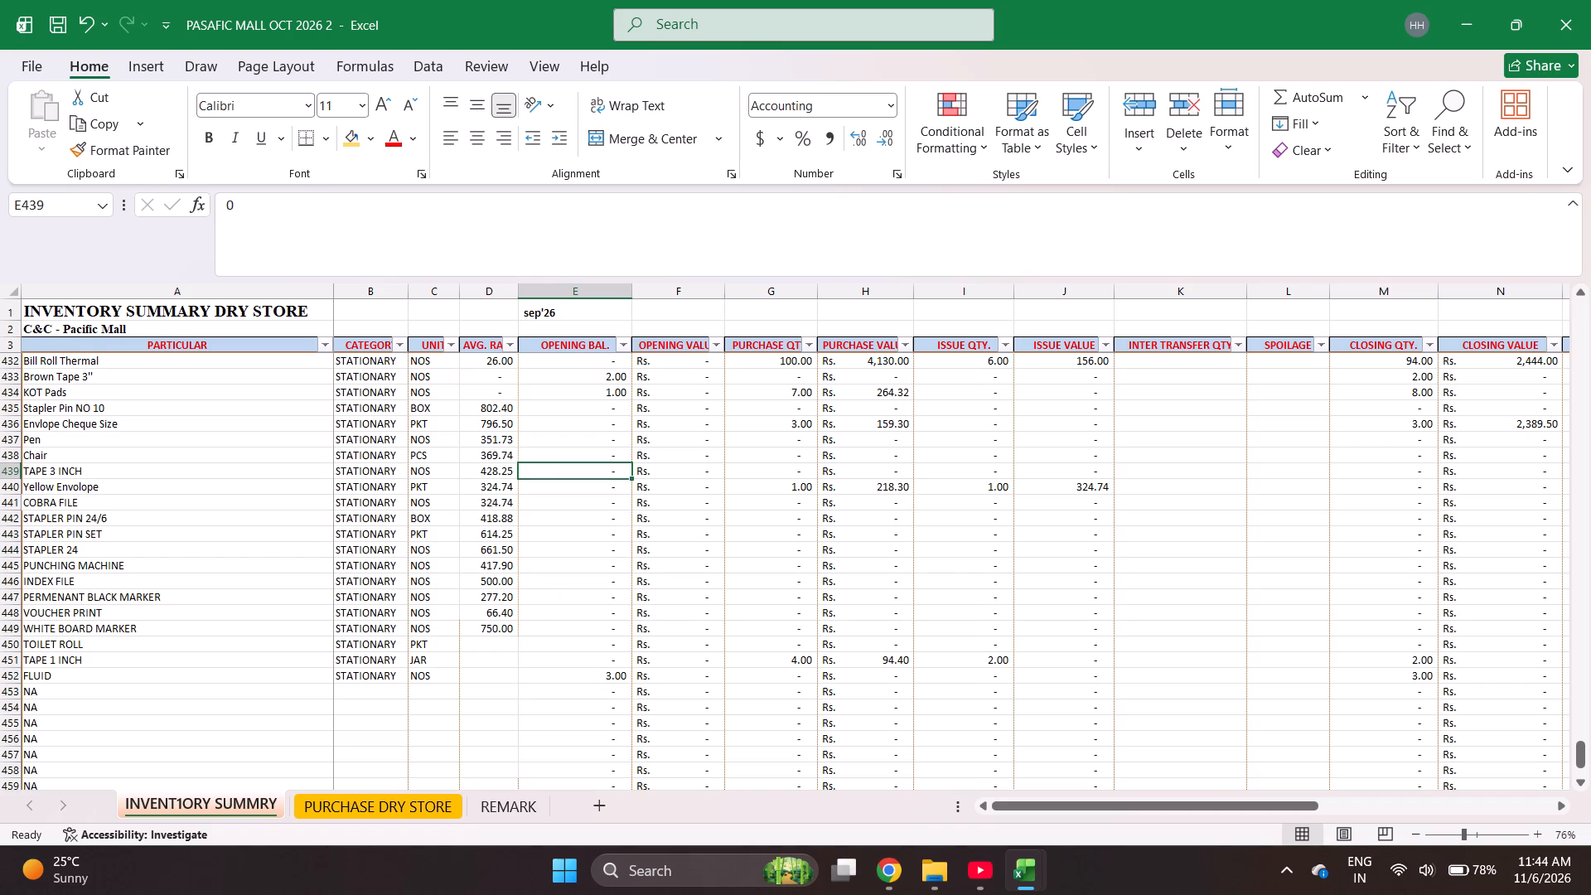
{"action": "key", "text": "2"}
{"action": "key", "text": "Return"}
{"action": "key", "text": "2"}
{"action": "key", "text": "Return"}
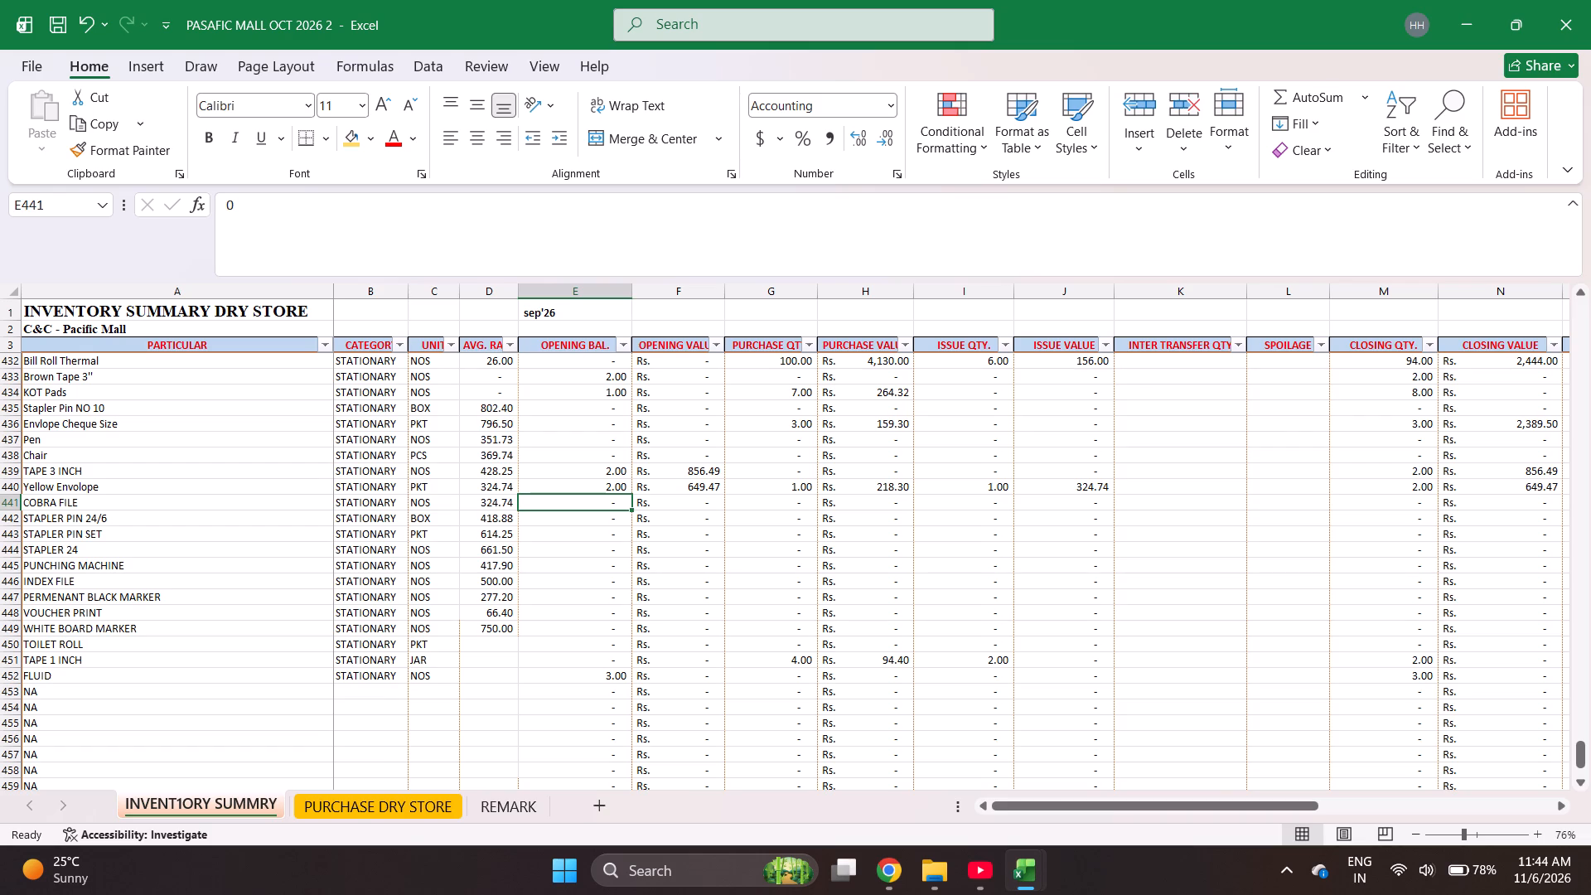
Enter an opening balance for STAPLER PIN 24/6, ending with the value 4.
{"action": "key", "text": "Return"}
{"action": "type", "text": "24"}
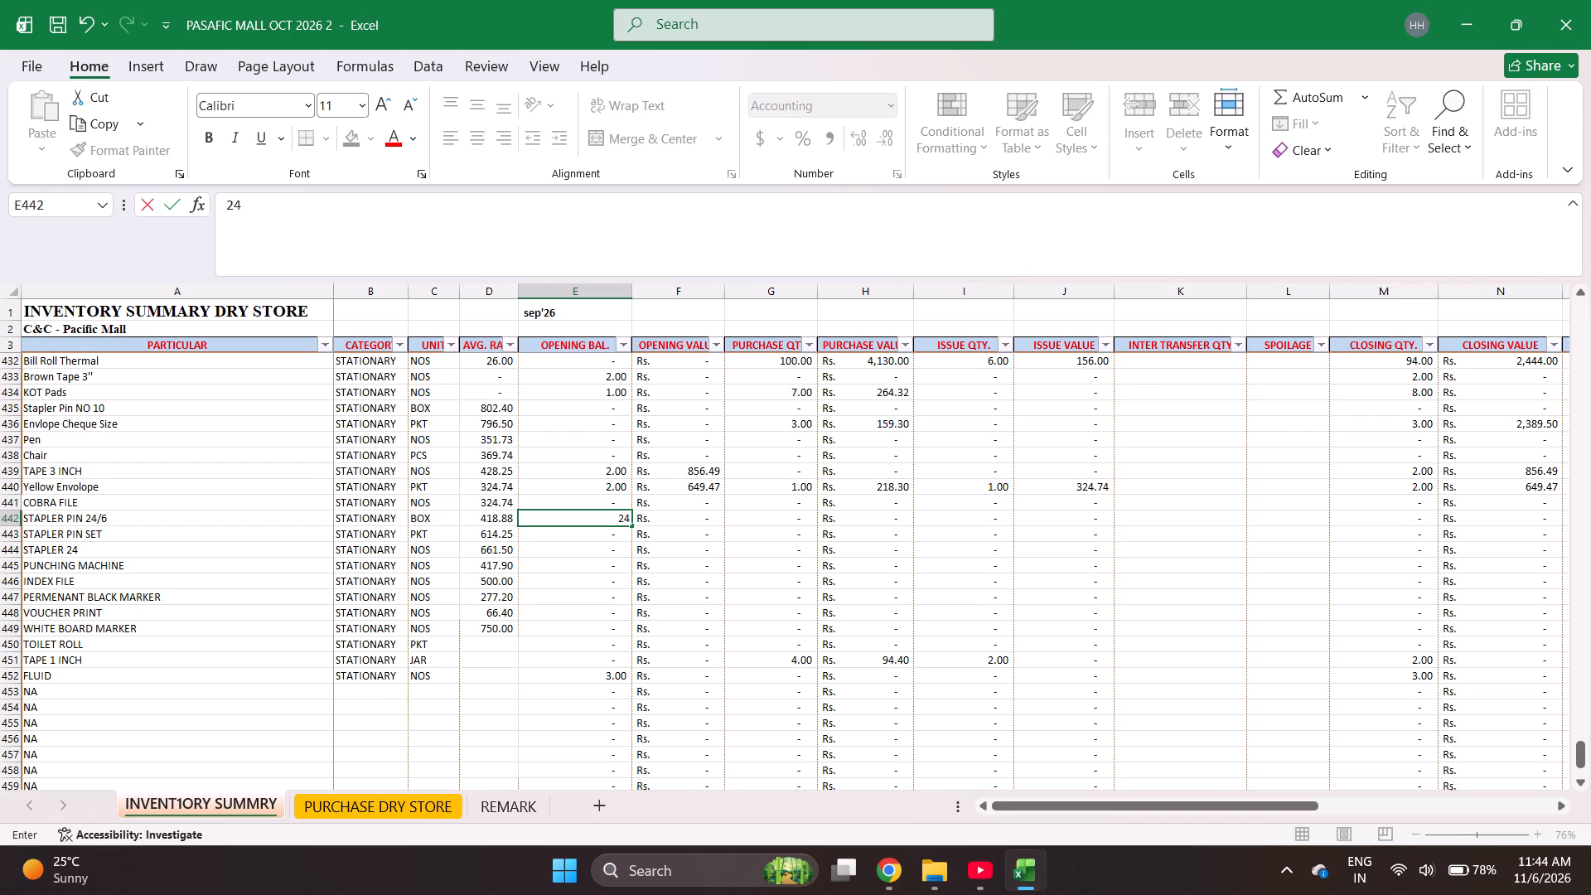
{"action": "key", "text": "Return"}
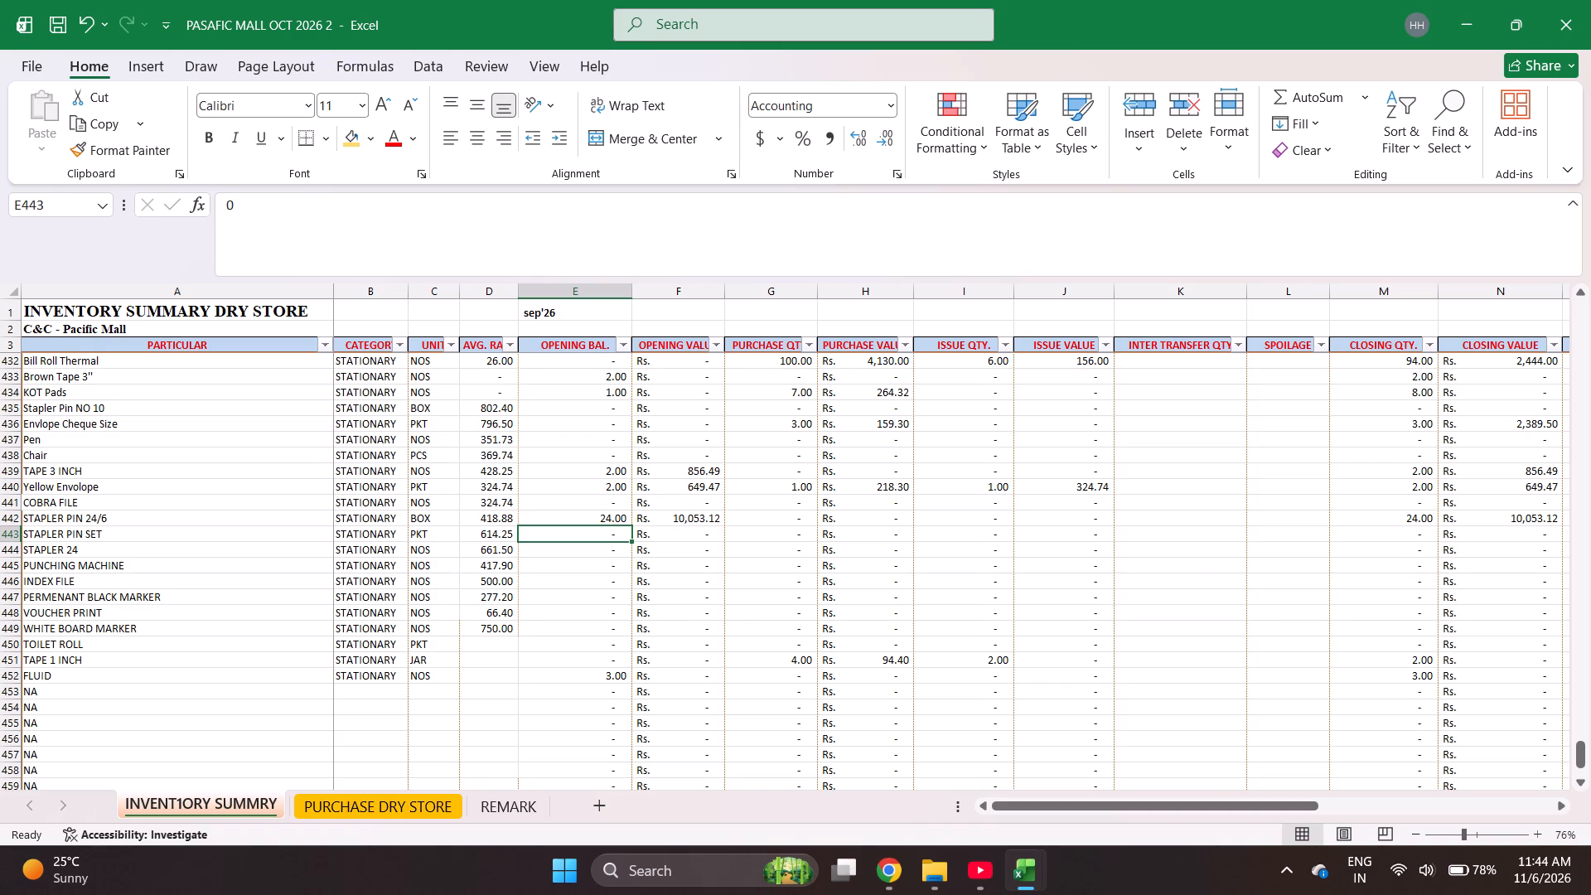
{"action": "key", "text": "Up"}
{"action": "key", "text": "4"}
{"action": "key", "text": "Return"}
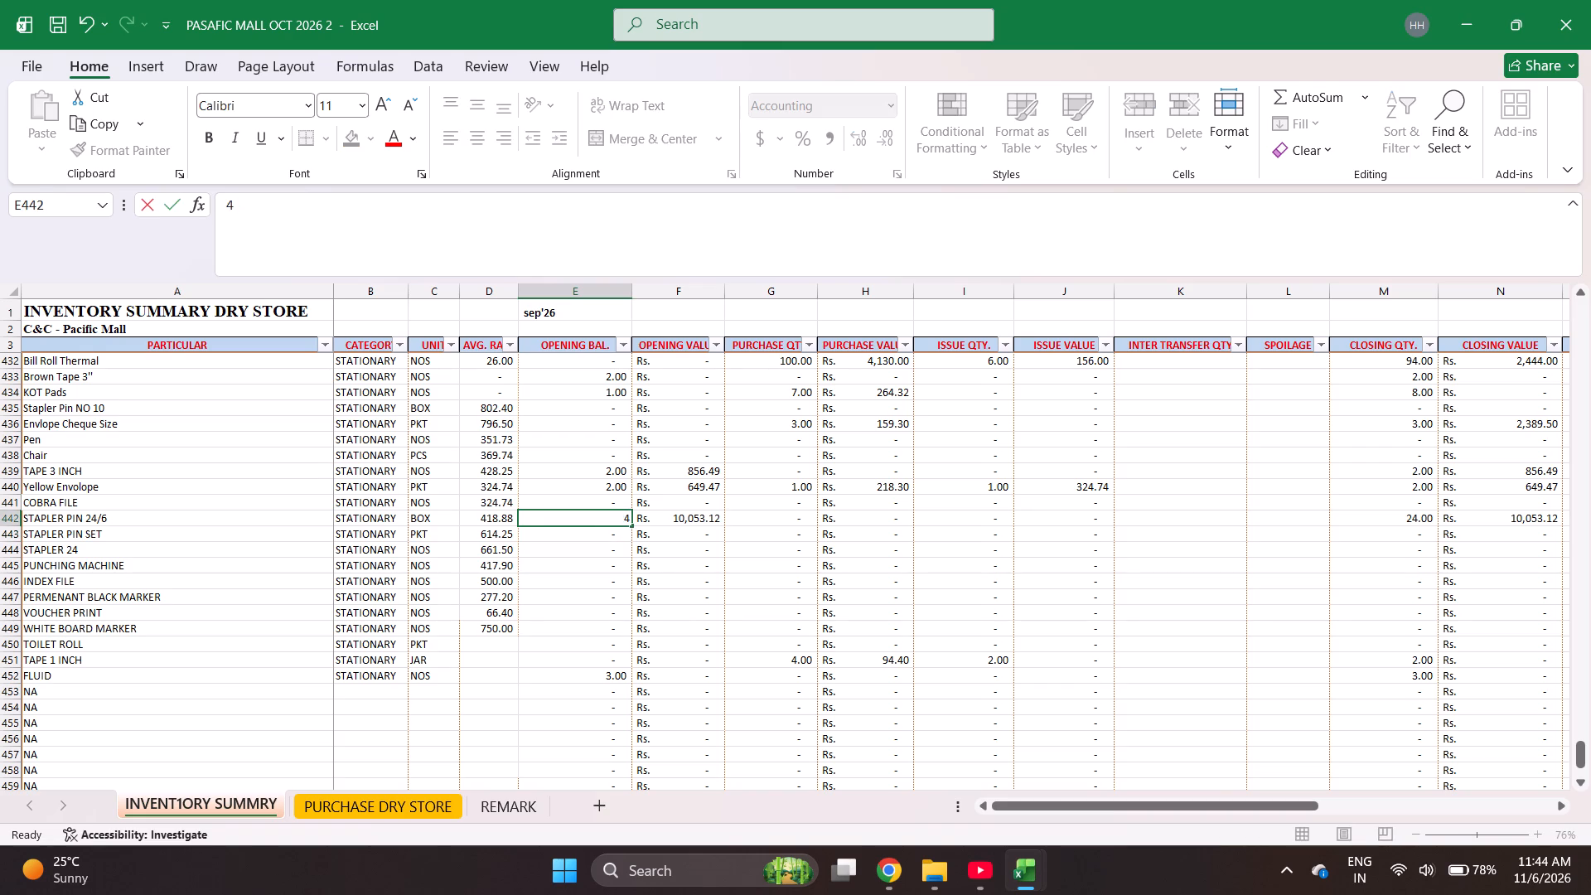
Enter an opening balance of 2 for PERMENANT BLACK MARKER.
{"action": "key", "text": "Return"}
{"action": "key", "text": "Return"}
{"action": "key", "text": "Return"}
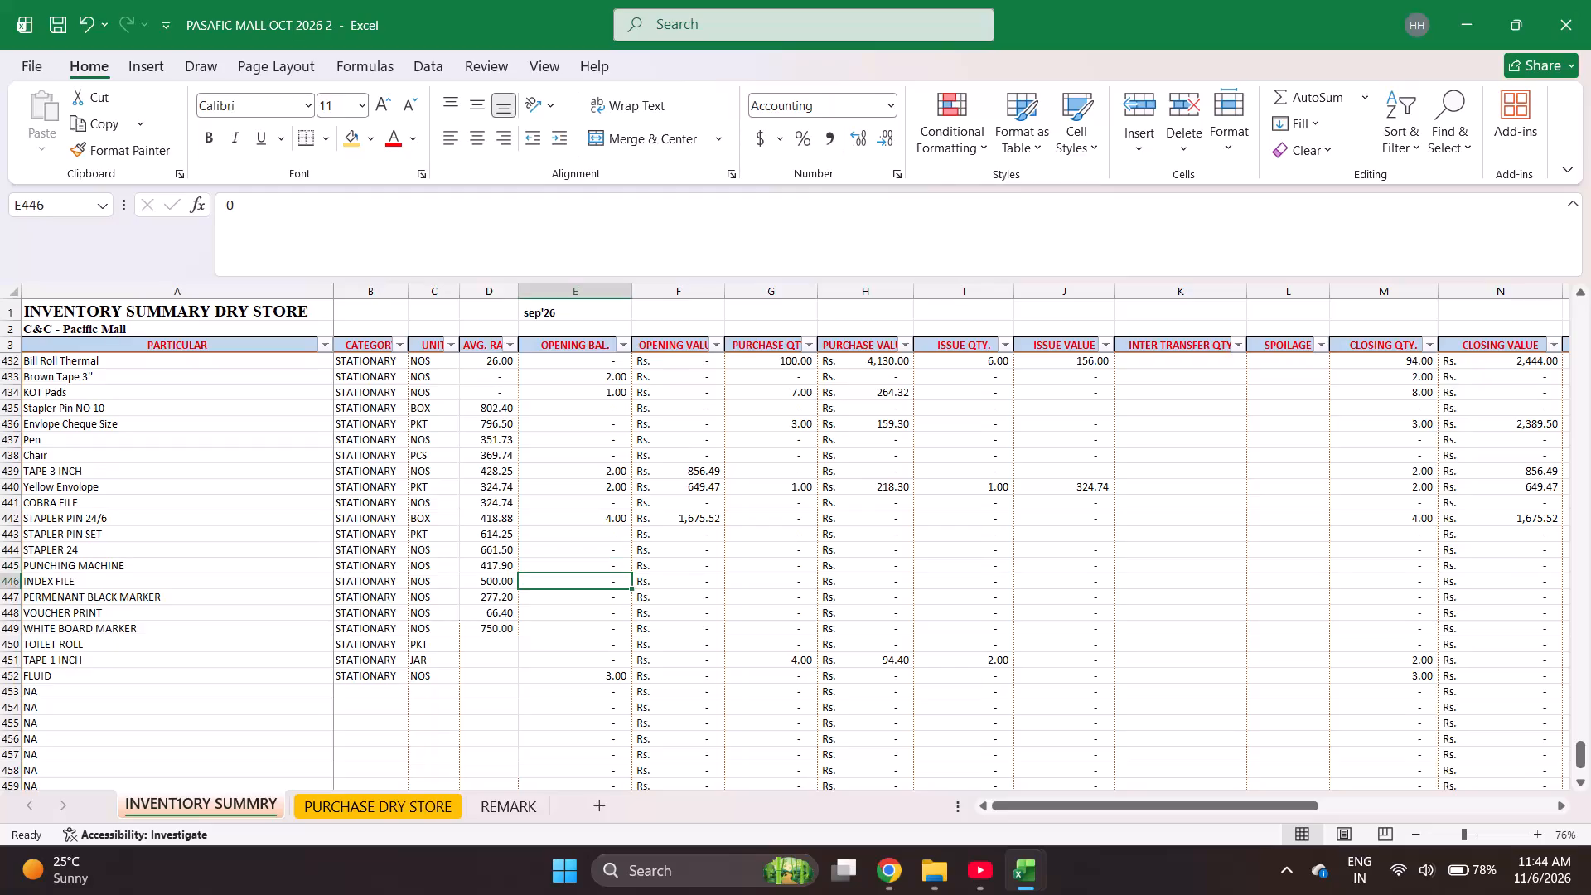
{"action": "key", "text": "Return"}
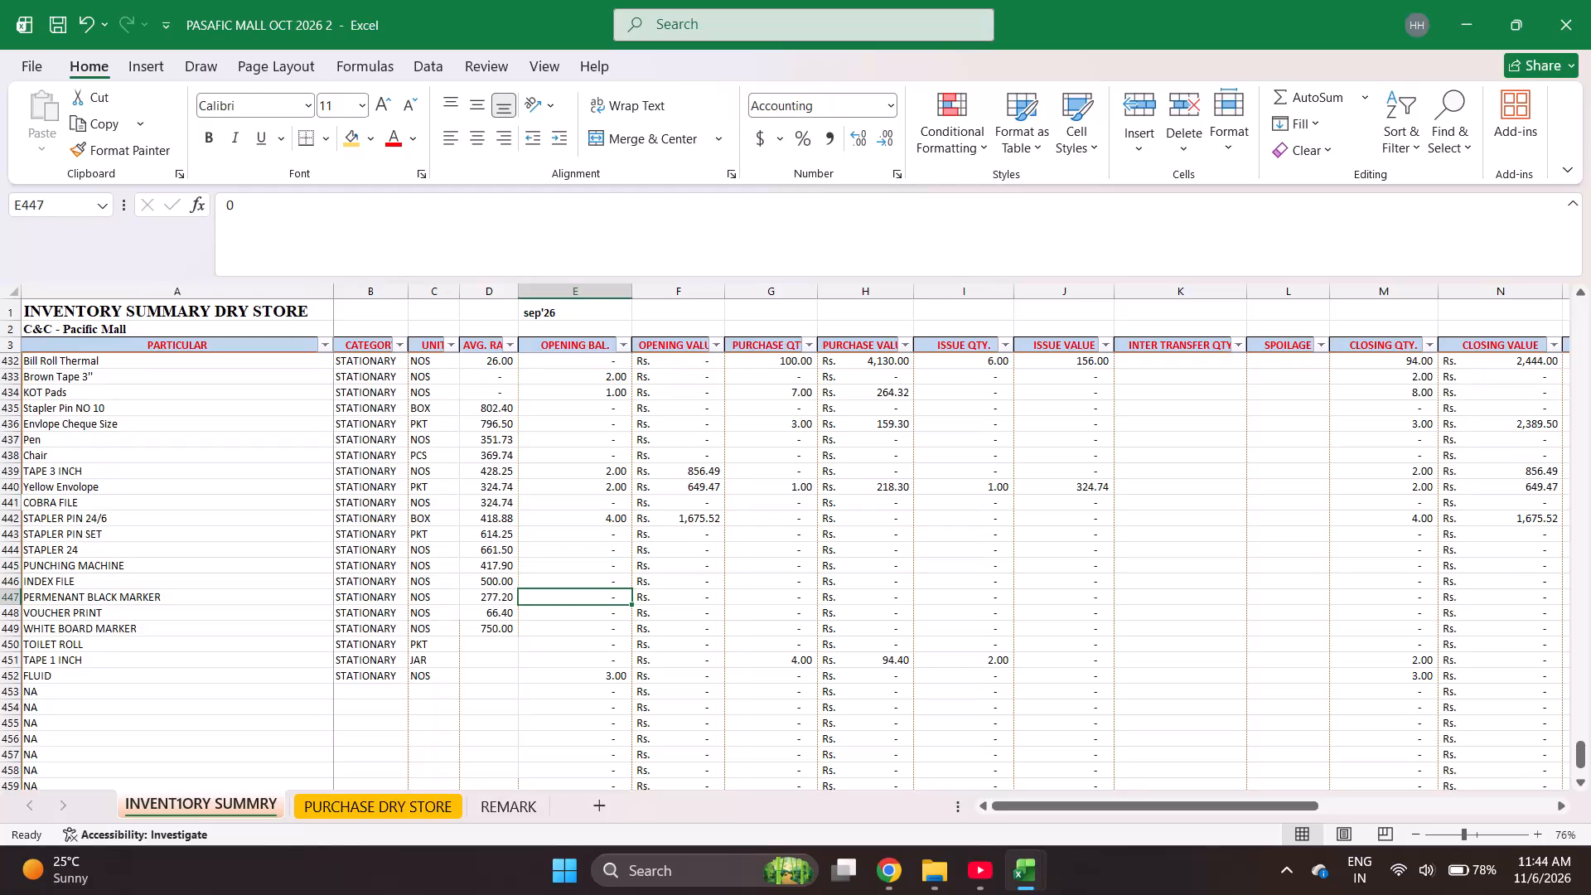
{"action": "key", "text": "2"}
{"action": "key", "text": "Return"}
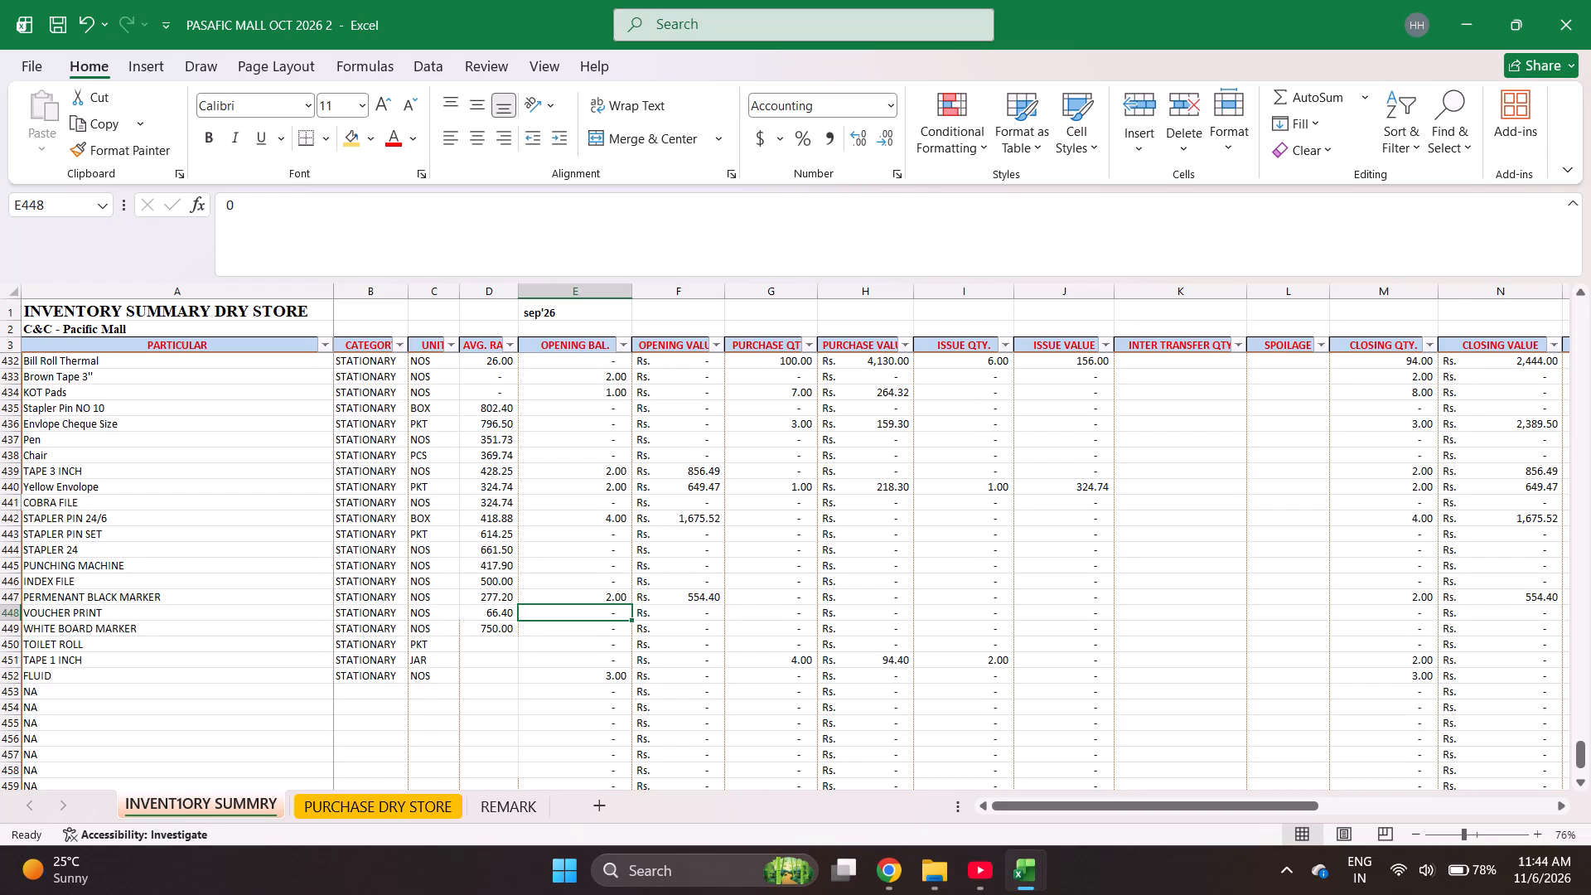
Search the sheet for CASH and CASH M to check for an existing cash memo item.
{"action": "key", "text": "ctrl+f"}
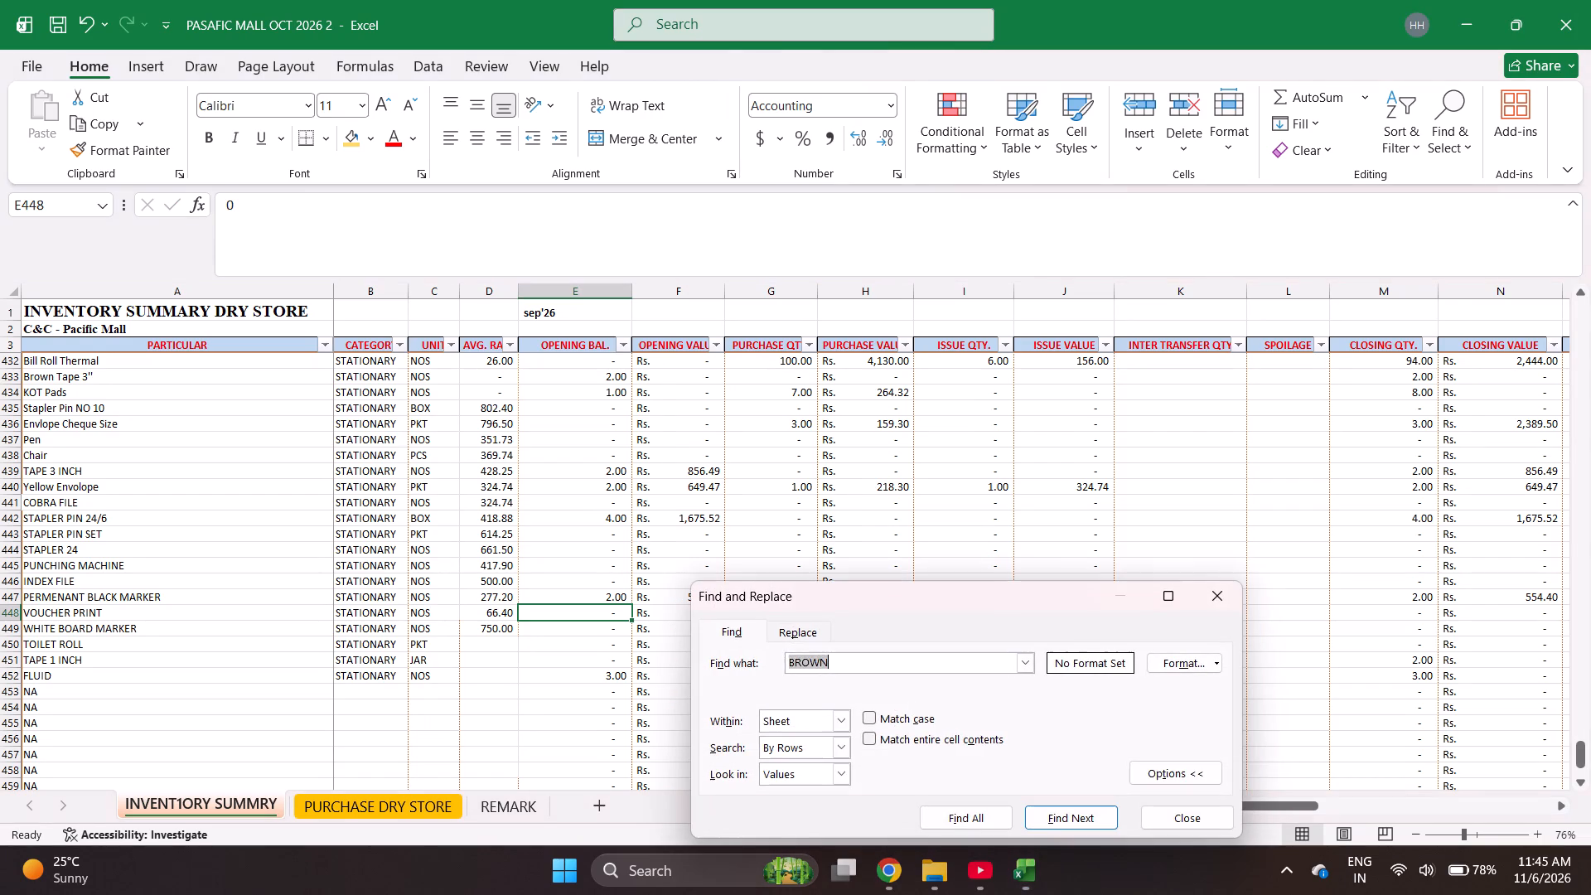
{"action": "type", "text": "CASH"}
{"action": "key", "text": "Return"}
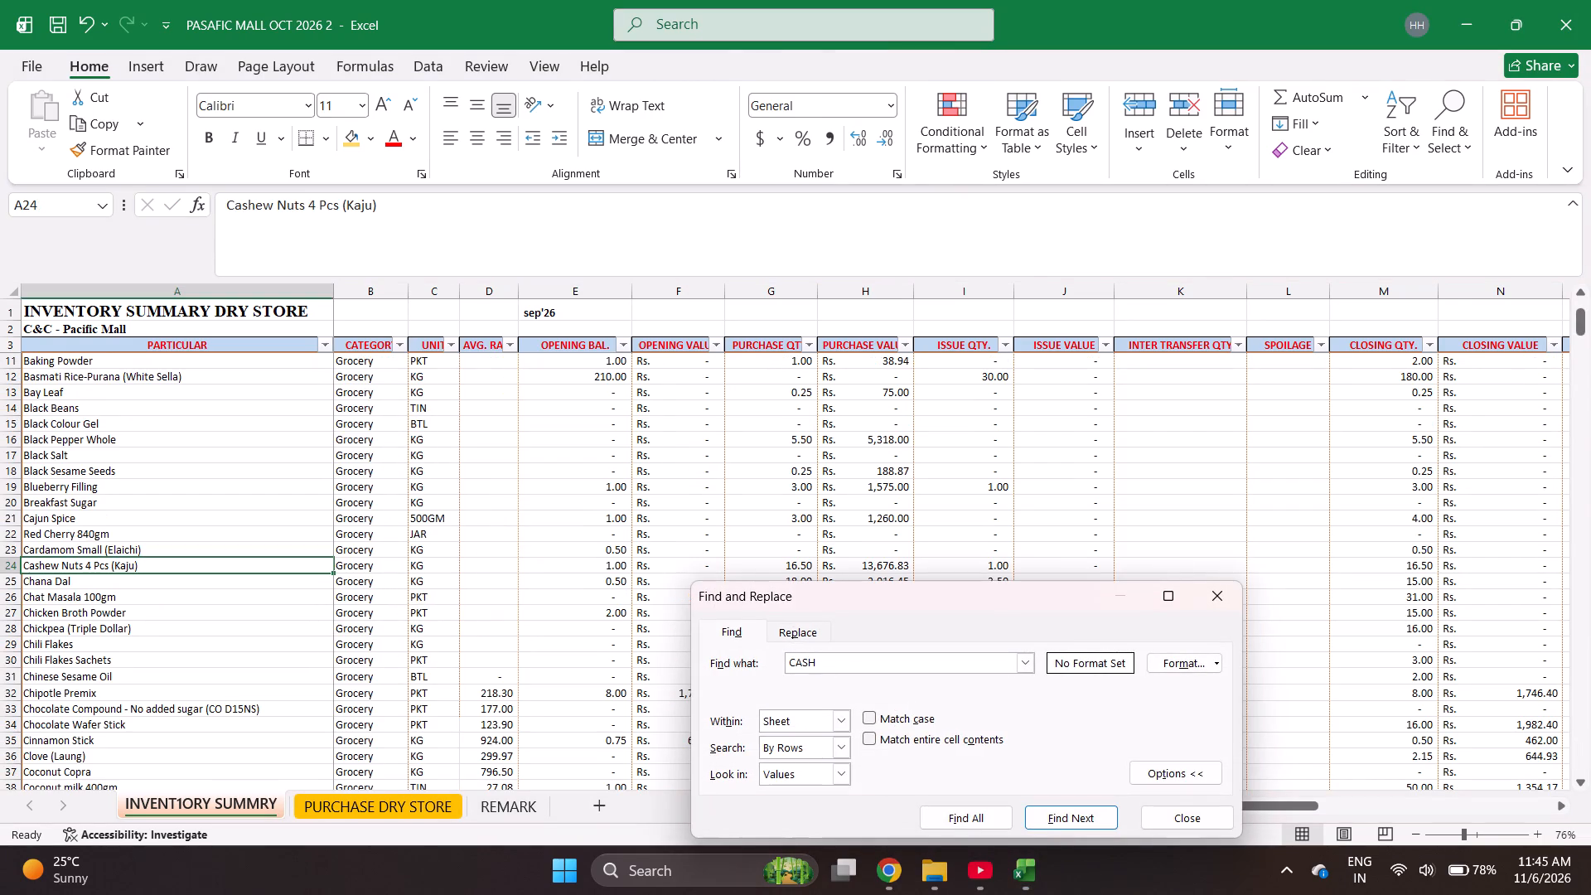
{"action": "key", "text": "space"}
{"action": "type", "text": "M"}
{"action": "key", "text": "Return"}
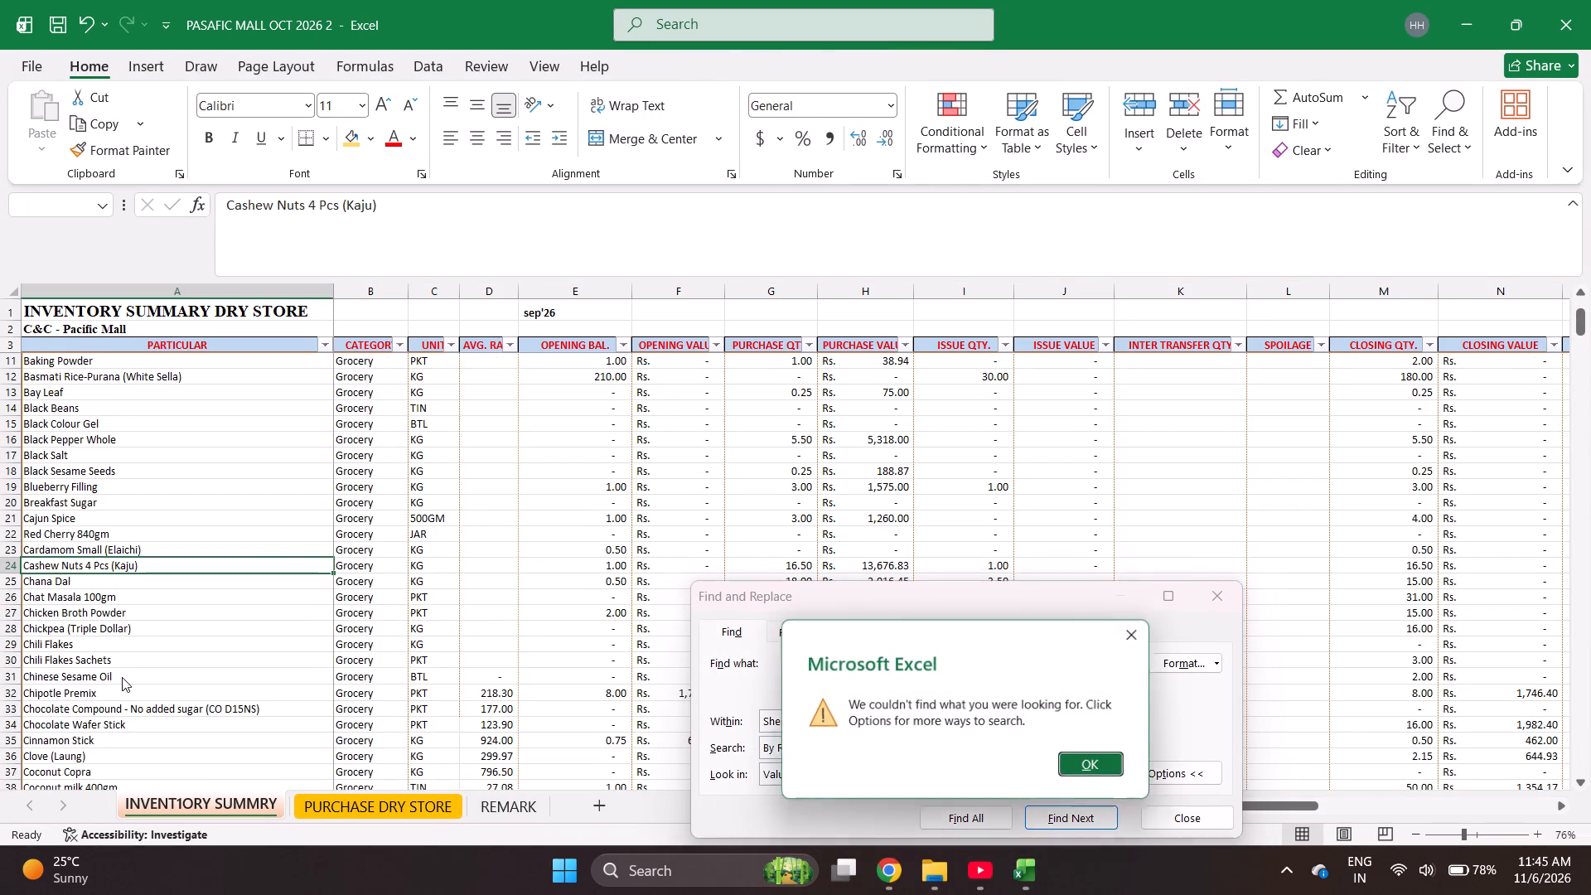
{"action": "key", "text": "Escape"}
{"action": "key", "text": "Escape"}
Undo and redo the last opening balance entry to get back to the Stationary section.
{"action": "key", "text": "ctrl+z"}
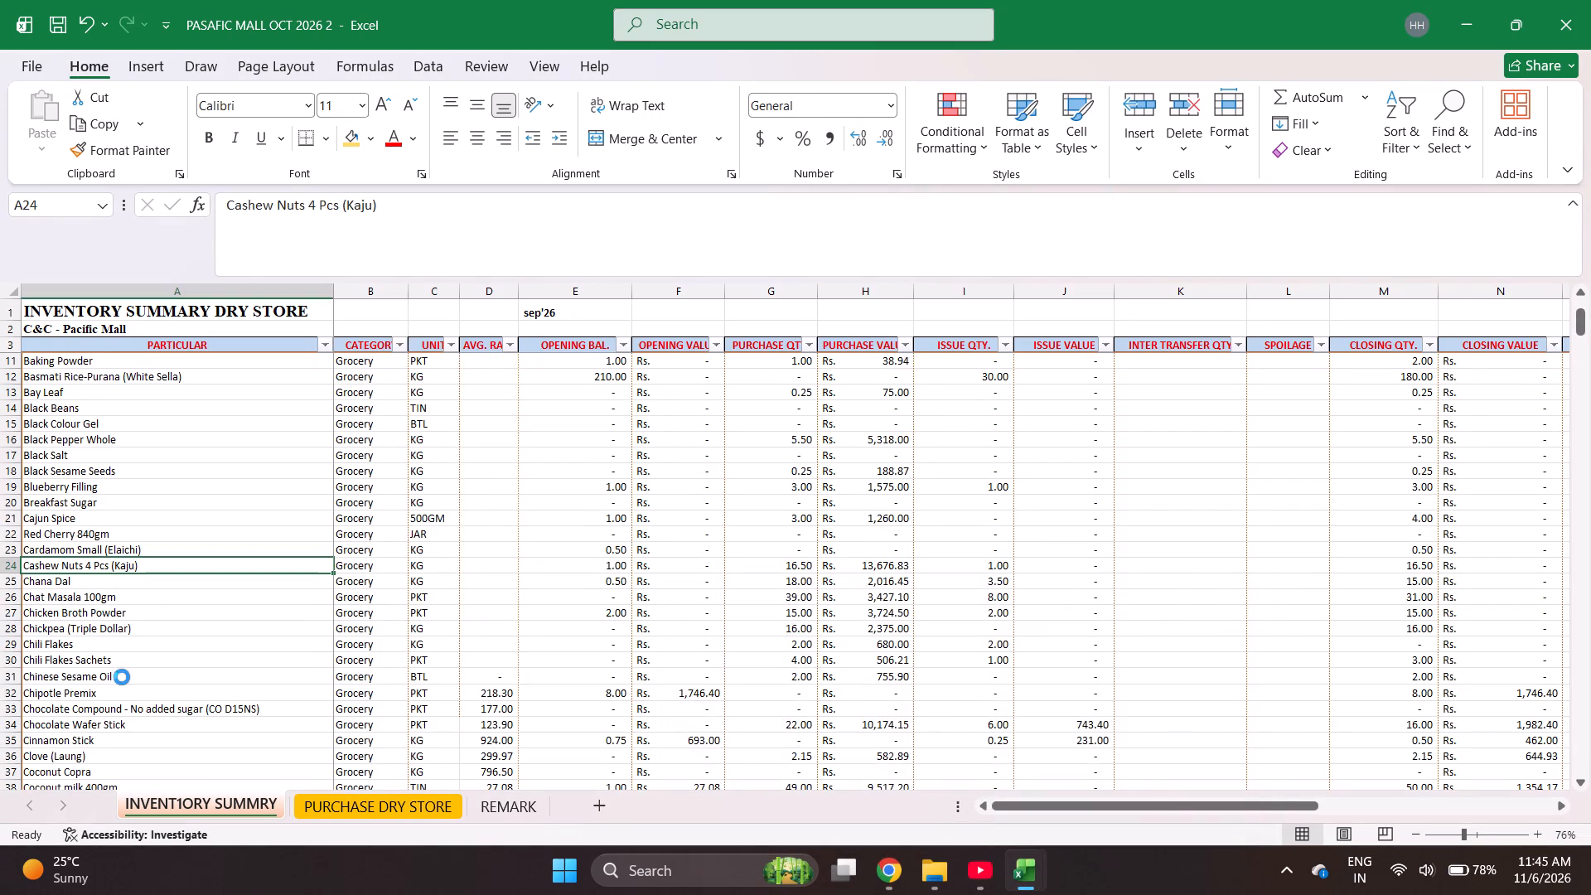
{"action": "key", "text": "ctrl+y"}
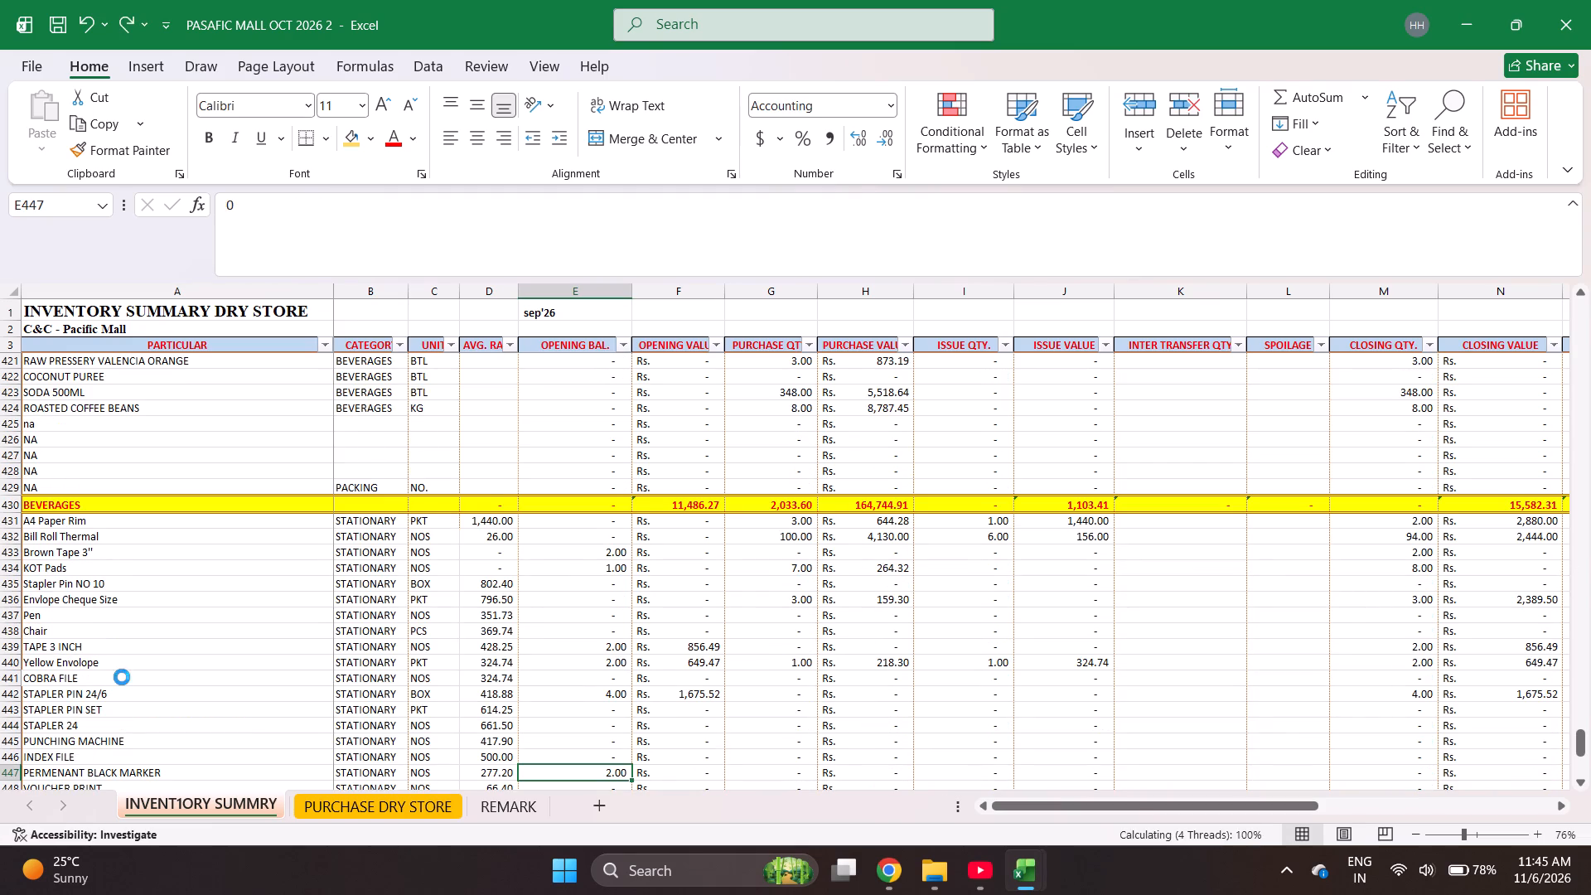
Name the first NA placeholder row below FLUID in the Stationary section CASH MEMO.
{"action": "key", "text": "Down"}
{"action": "key", "text": "Down"}
{"action": "key", "text": "Down"}
{"action": "key", "text": "Down"}
{"action": "key", "text": "Down"}
{"action": "key", "text": "Down"}
{"action": "key", "text": "Down"}
{"action": "key", "text": "Down"}
{"action": "key", "text": "Down"}
{"action": "key", "text": "Down"}
{"action": "key", "text": "Down"}
{"action": "key", "text": "Down"}
{"action": "key", "text": "Down"}
{"action": "key", "text": "Down"}
{"action": "key", "text": "Down"}
{"action": "key", "text": "Down"}
{"action": "key", "text": "Down"}
{"action": "key", "text": "Down"}
{"action": "key", "text": "Down"}
{"action": "key", "text": "Down"}
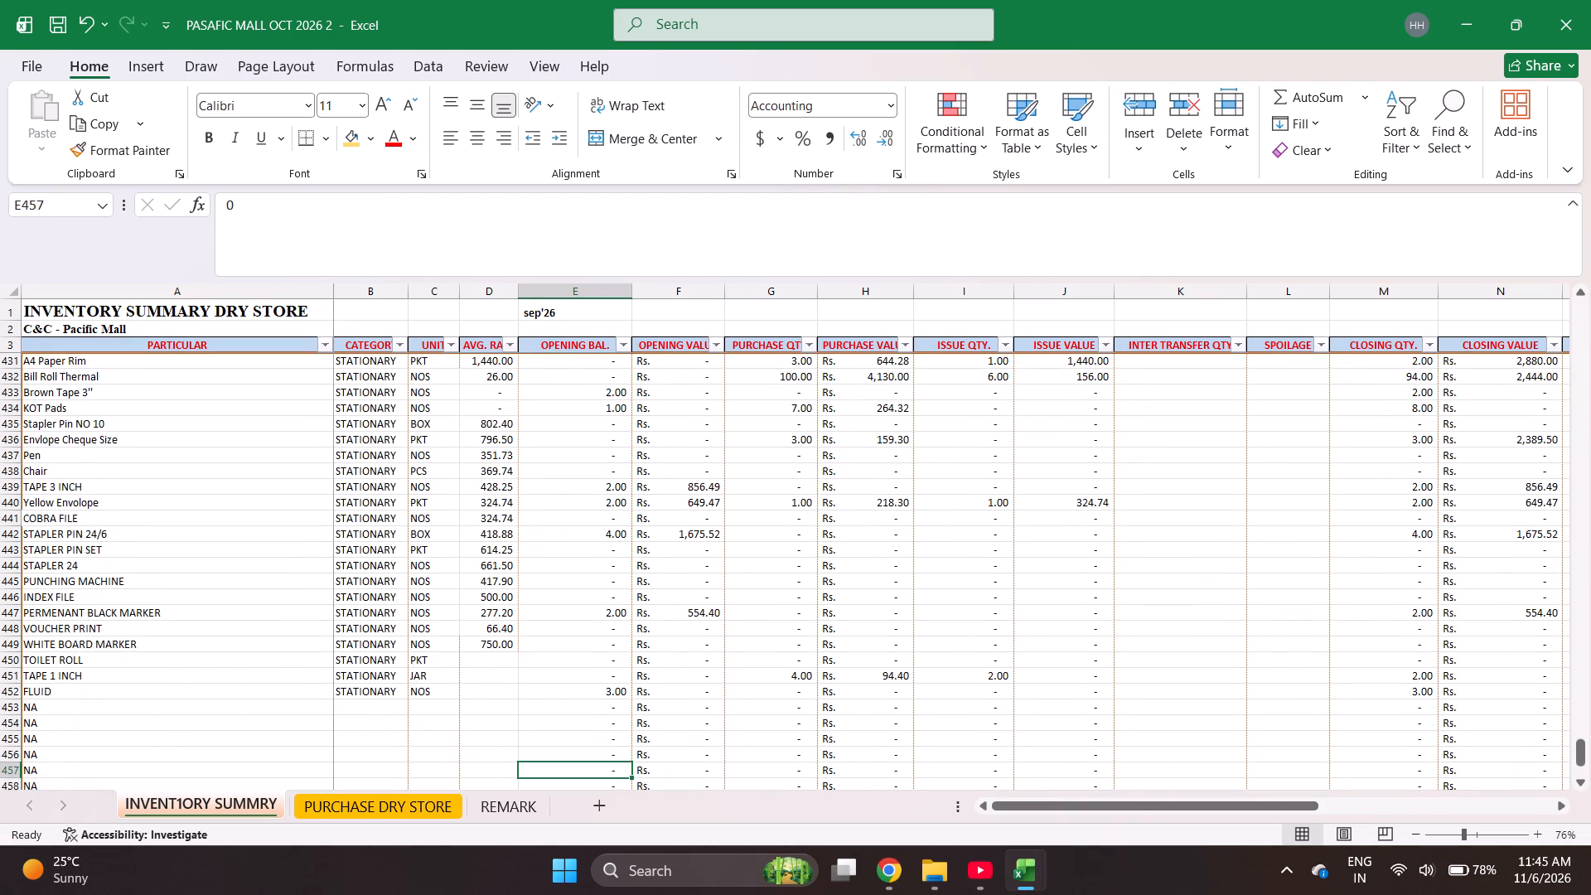
{"action": "key", "text": "Left"}
{"action": "key", "text": "Left"}
{"action": "key", "text": "Left"}
{"action": "key", "text": "Left"}
{"action": "key", "text": "Left"}
{"action": "key", "text": "Left"}
{"action": "key", "text": "Left"}
{"action": "key", "text": "Left"}
{"action": "key", "text": "Left"}
{"action": "key", "text": "Left"}
{"action": "key", "text": "Left"}
{"action": "key", "text": "Left"}
{"action": "key", "text": "Left"}
{"action": "key", "text": "Up"}
{"action": "key", "text": "Up"}
{"action": "key", "text": "Up"}
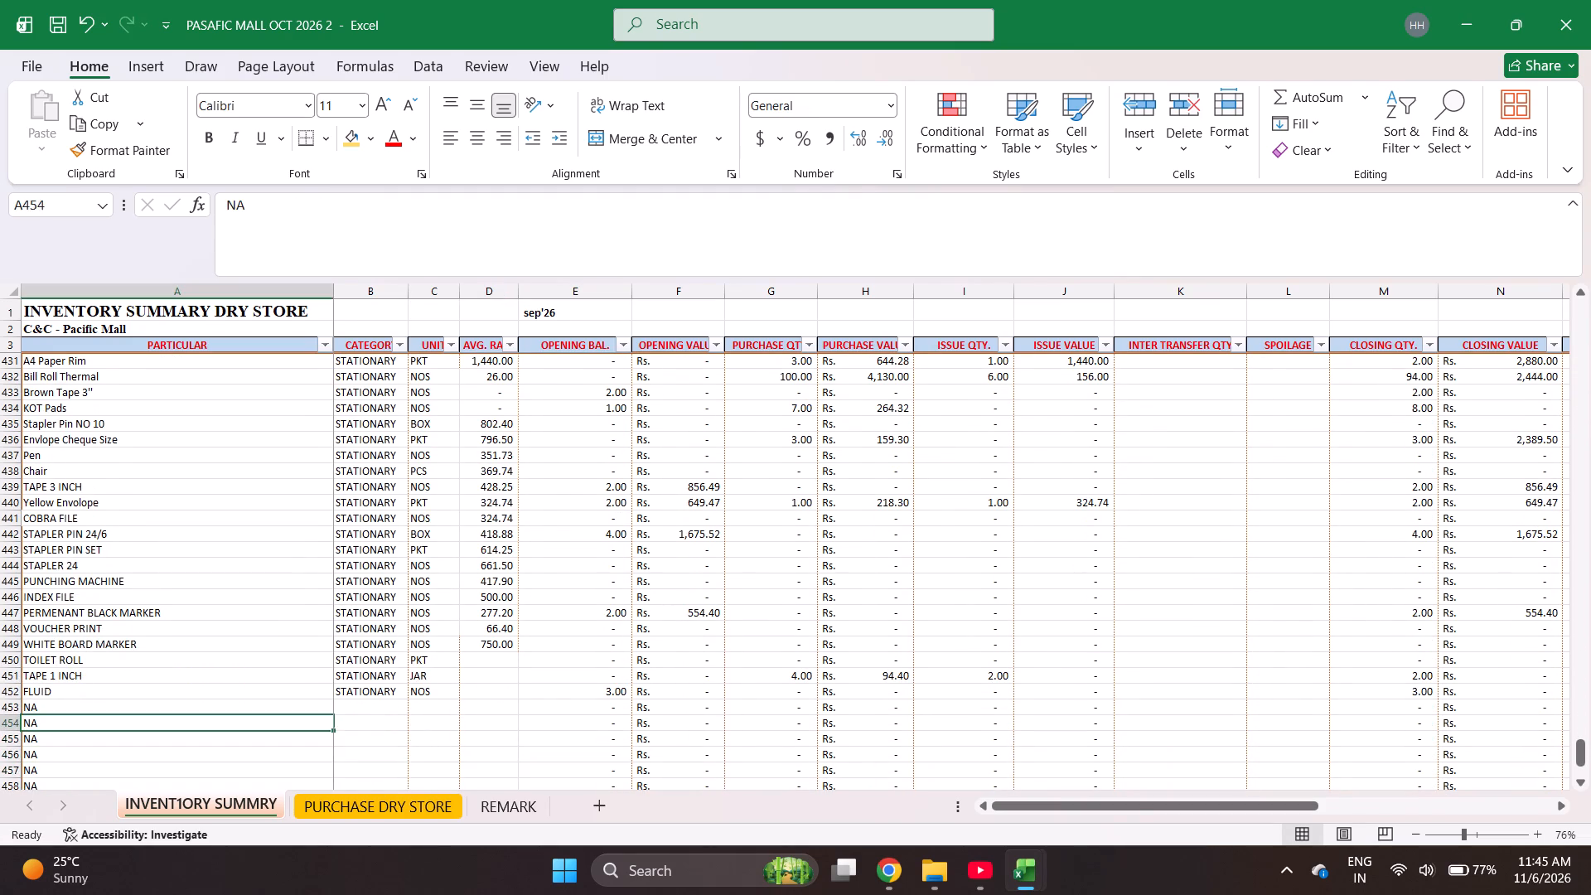
{"action": "key", "text": "Up"}
{"action": "type", "text": "CASH MWMO"}
{"action": "key", "text": "Return"}
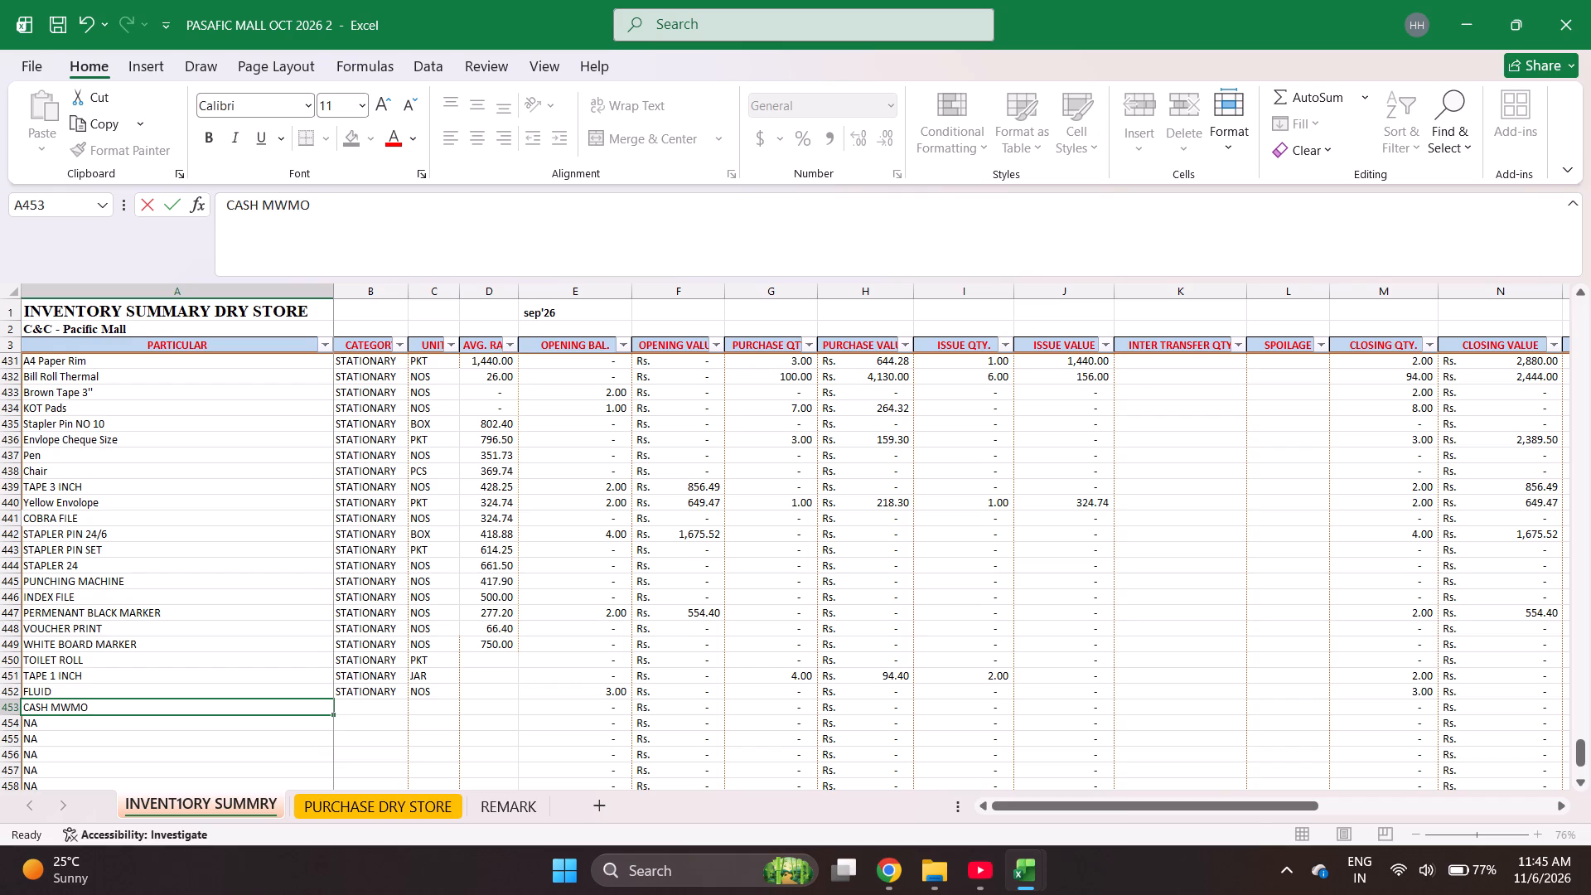
{"action": "key", "text": "Up"}
{"action": "type", "text": "CASH MEMO"}
{"action": "key", "text": "Return"}
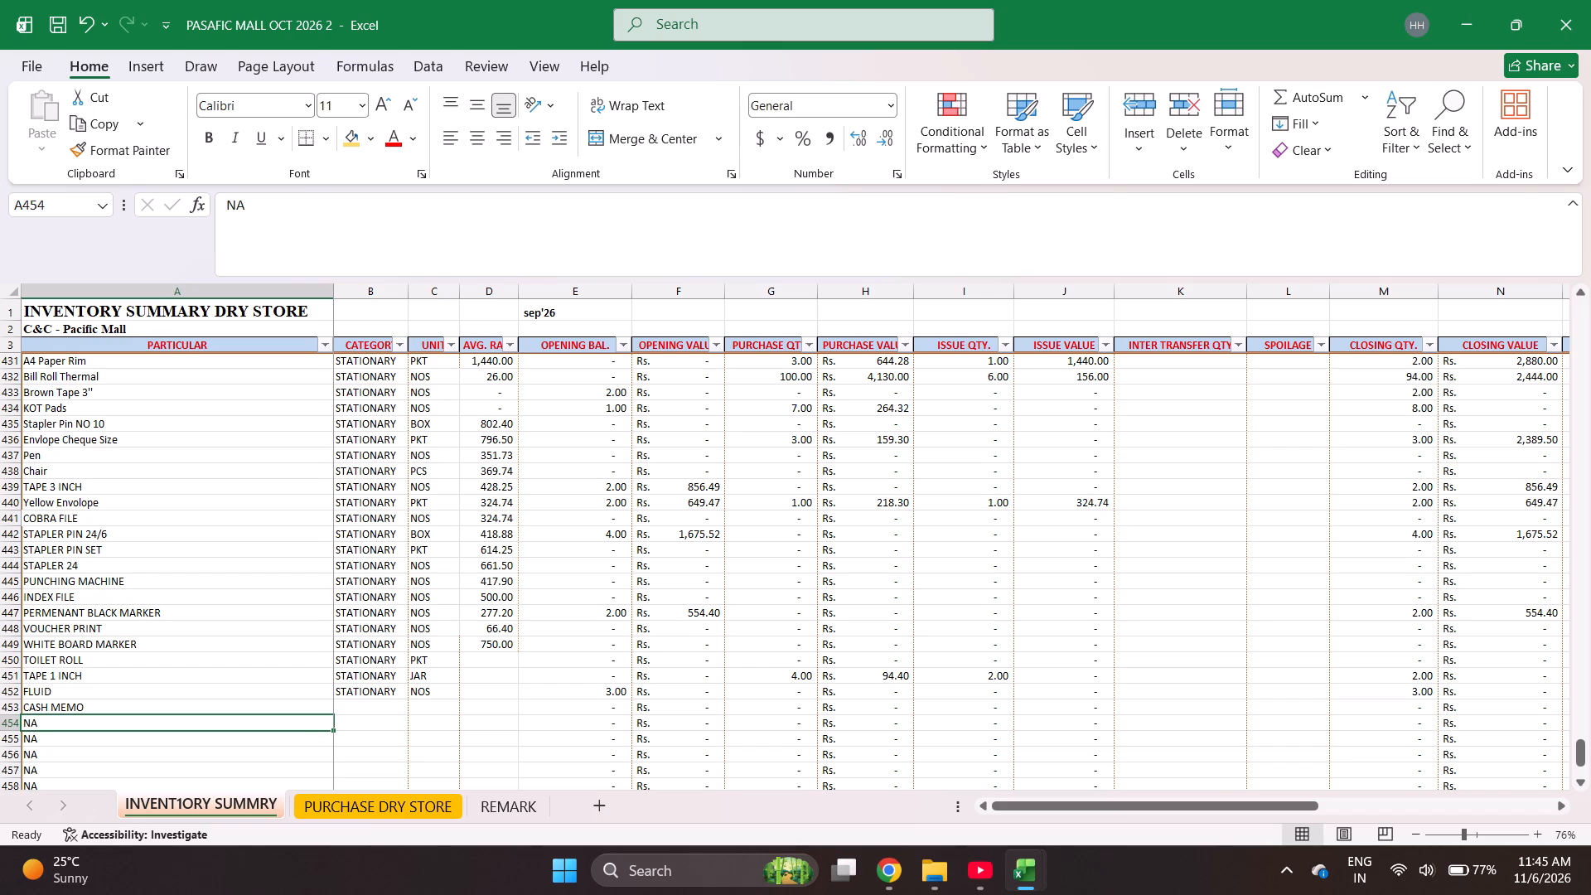
Name the three NA placeholder rows below CASH MEMO FEVISTICK, RUBBER BAND and DOUBLE TAPE, in that order.
{"action": "type", "text": "FE"}
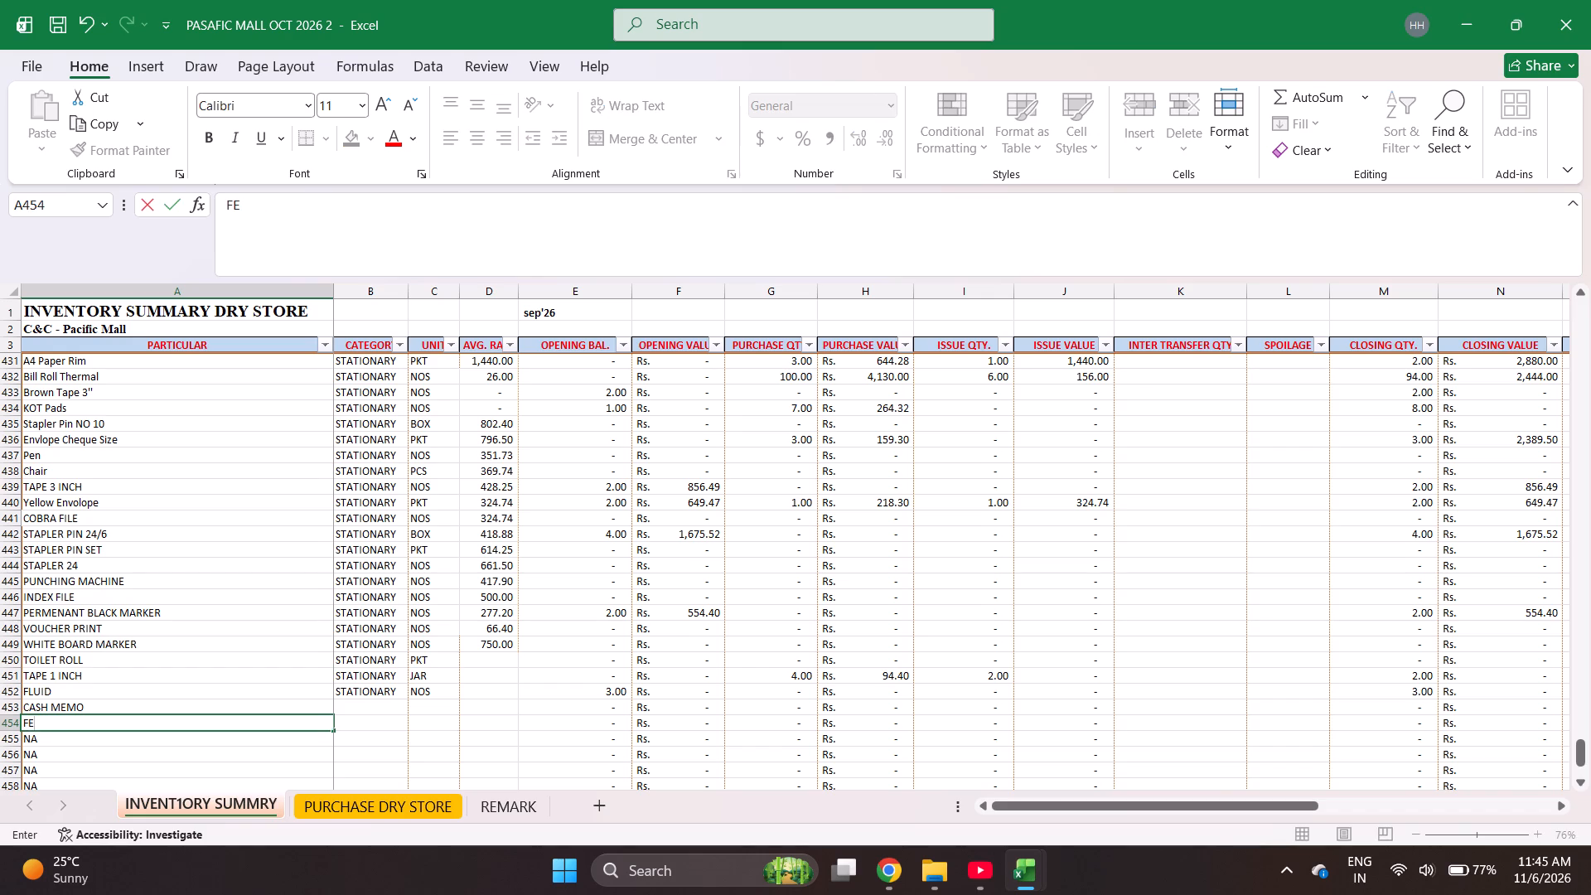
{"action": "type", "text": "VIS"}
{"action": "type", "text": "TICL"}
{"action": "key", "text": "BackSpace"}
{"action": "key", "text": "k"}
{"action": "key", "text": "Return"}
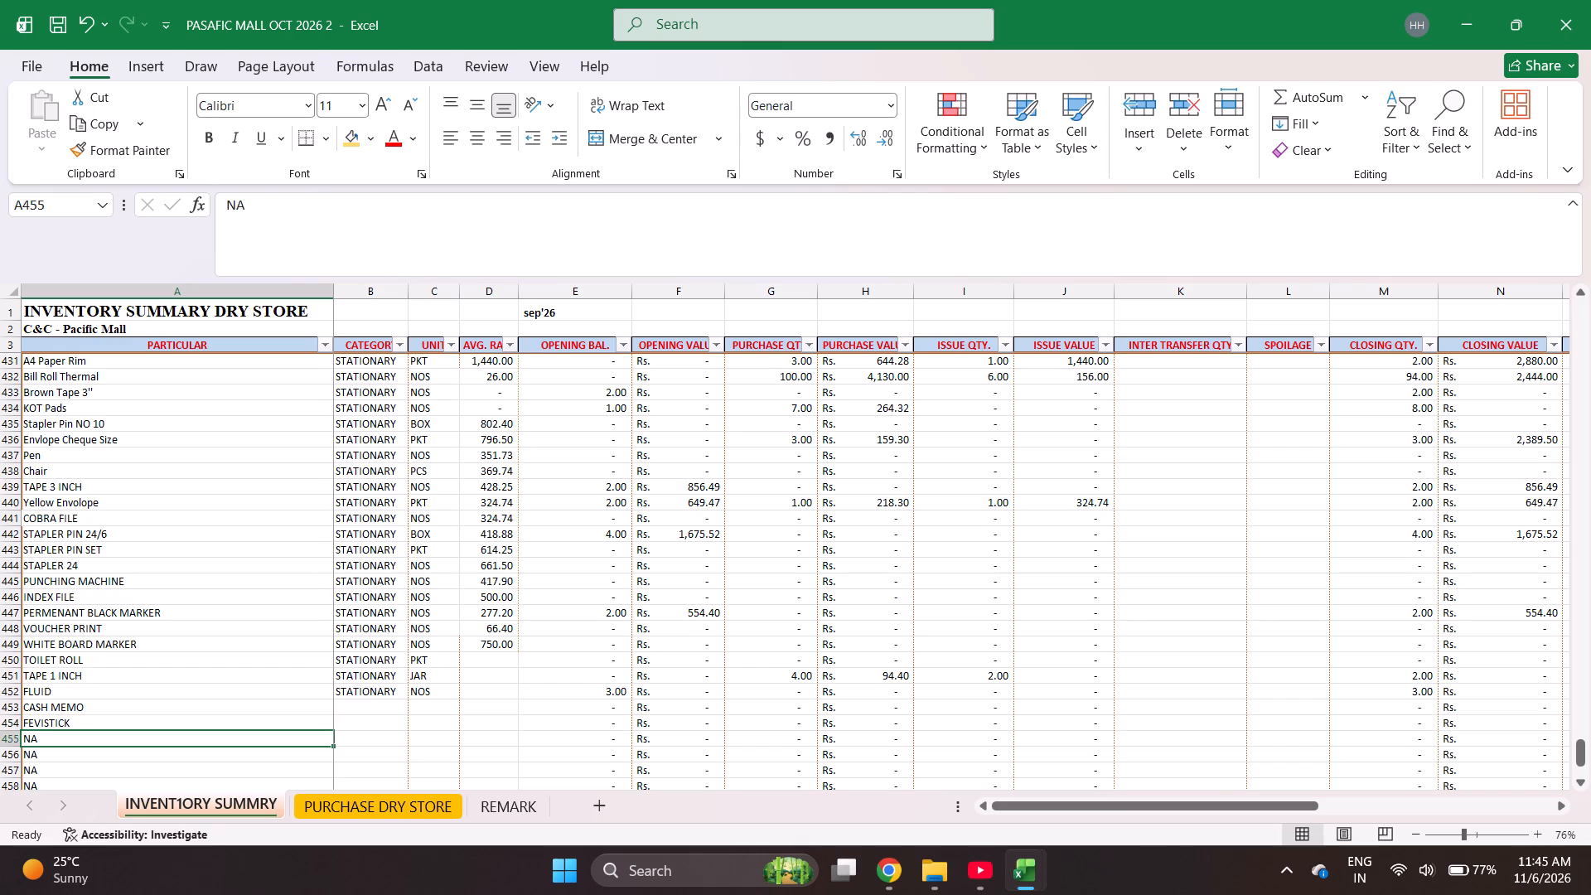
{"action": "type", "text": "RUBBER BAN"}
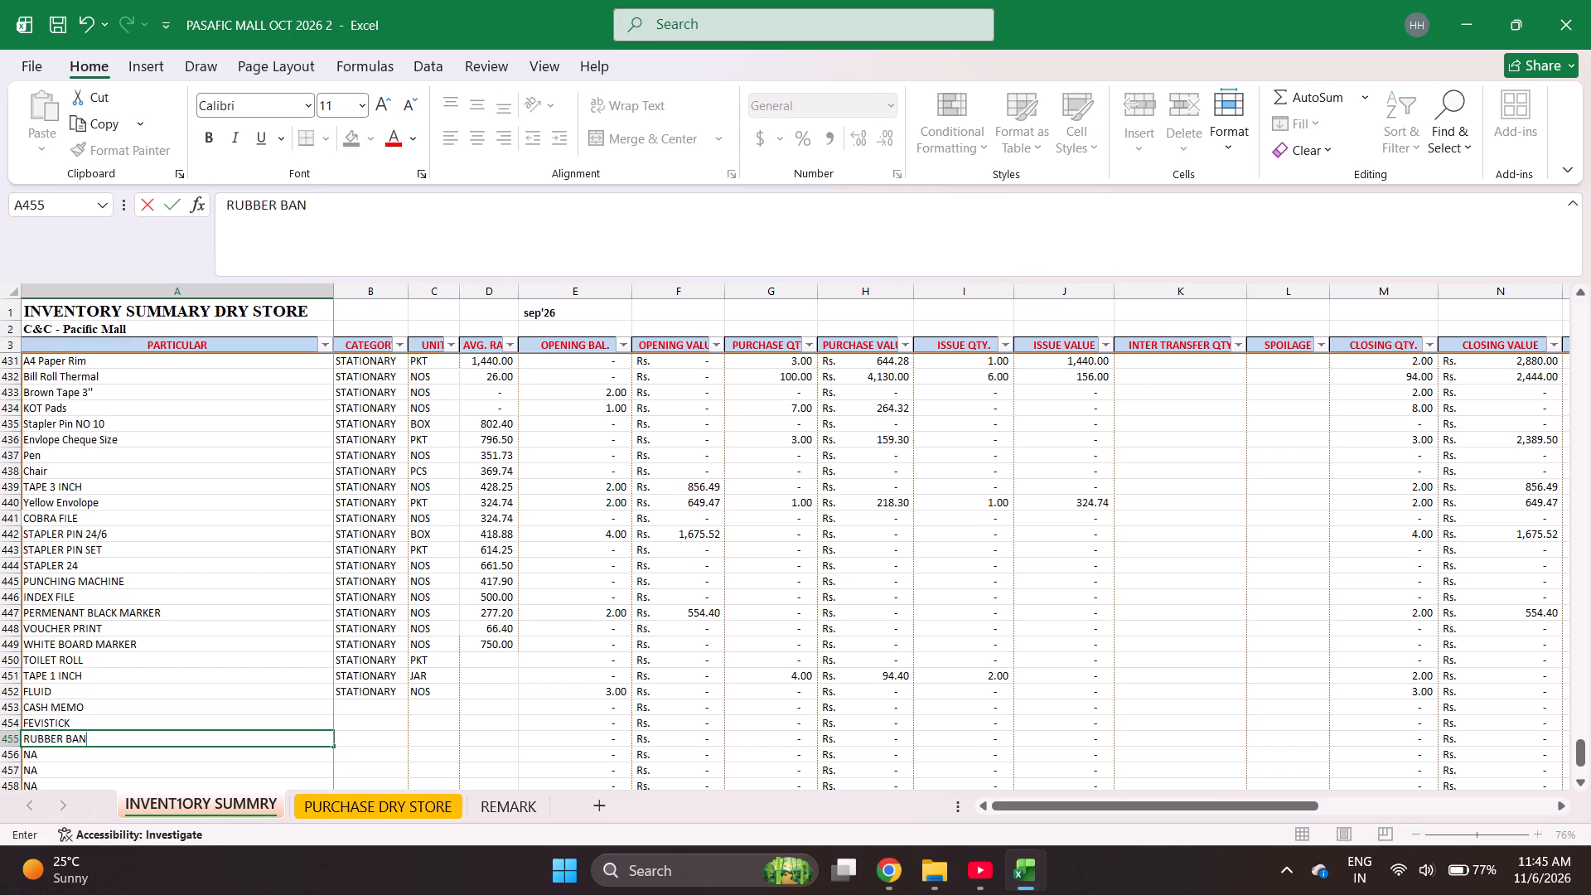
{"action": "key", "text": "BackSpace"}
{"action": "type", "text": "ND"}
{"action": "key", "text": "space"}
{"action": "key", "text": "Return"}
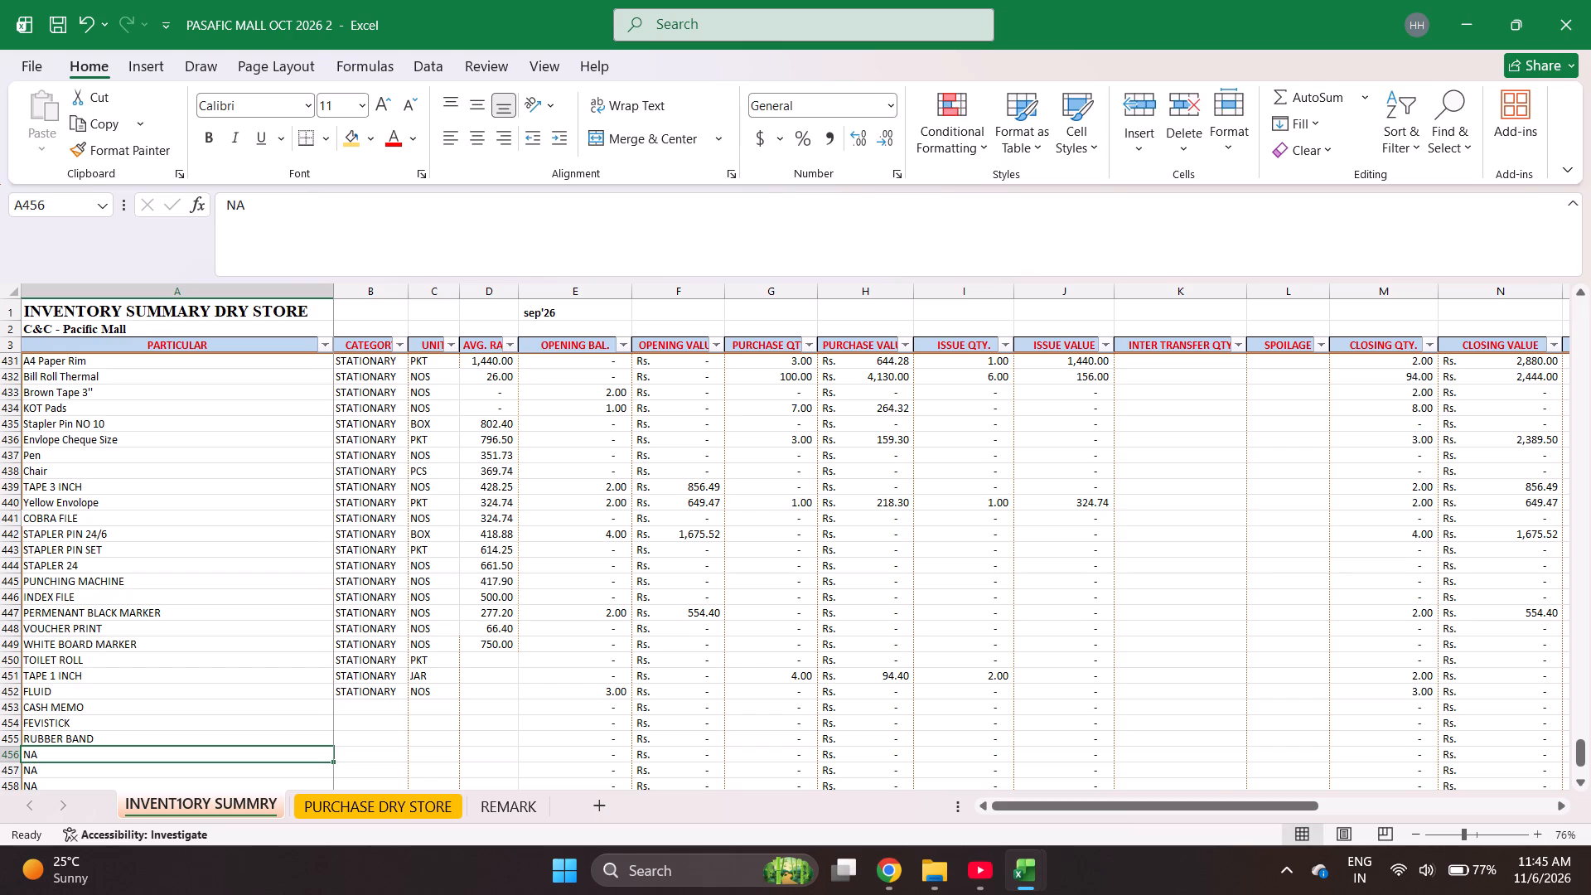
{"action": "type", "text": "DOUBLE TAPE"}
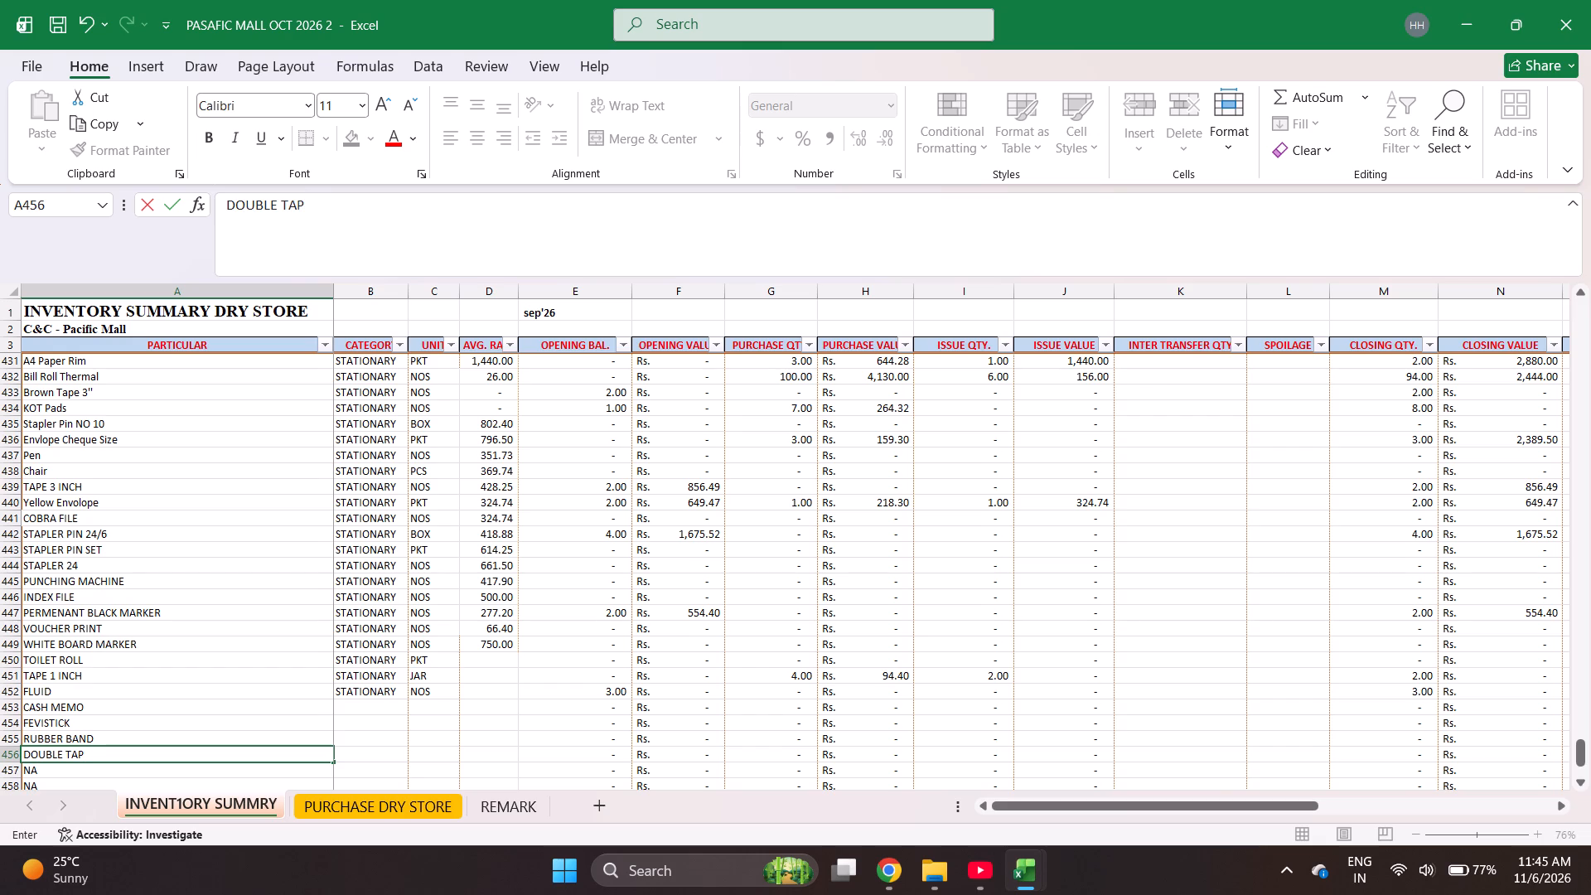
{"action": "key", "text": "Return"}
Fill the category STATIONARY and unit NOS down from the FLUID row through CASH MEMO, FEVISTICK, RUBBER BAND and DOUBLE TAPE.
{"action": "key", "text": "Right"}
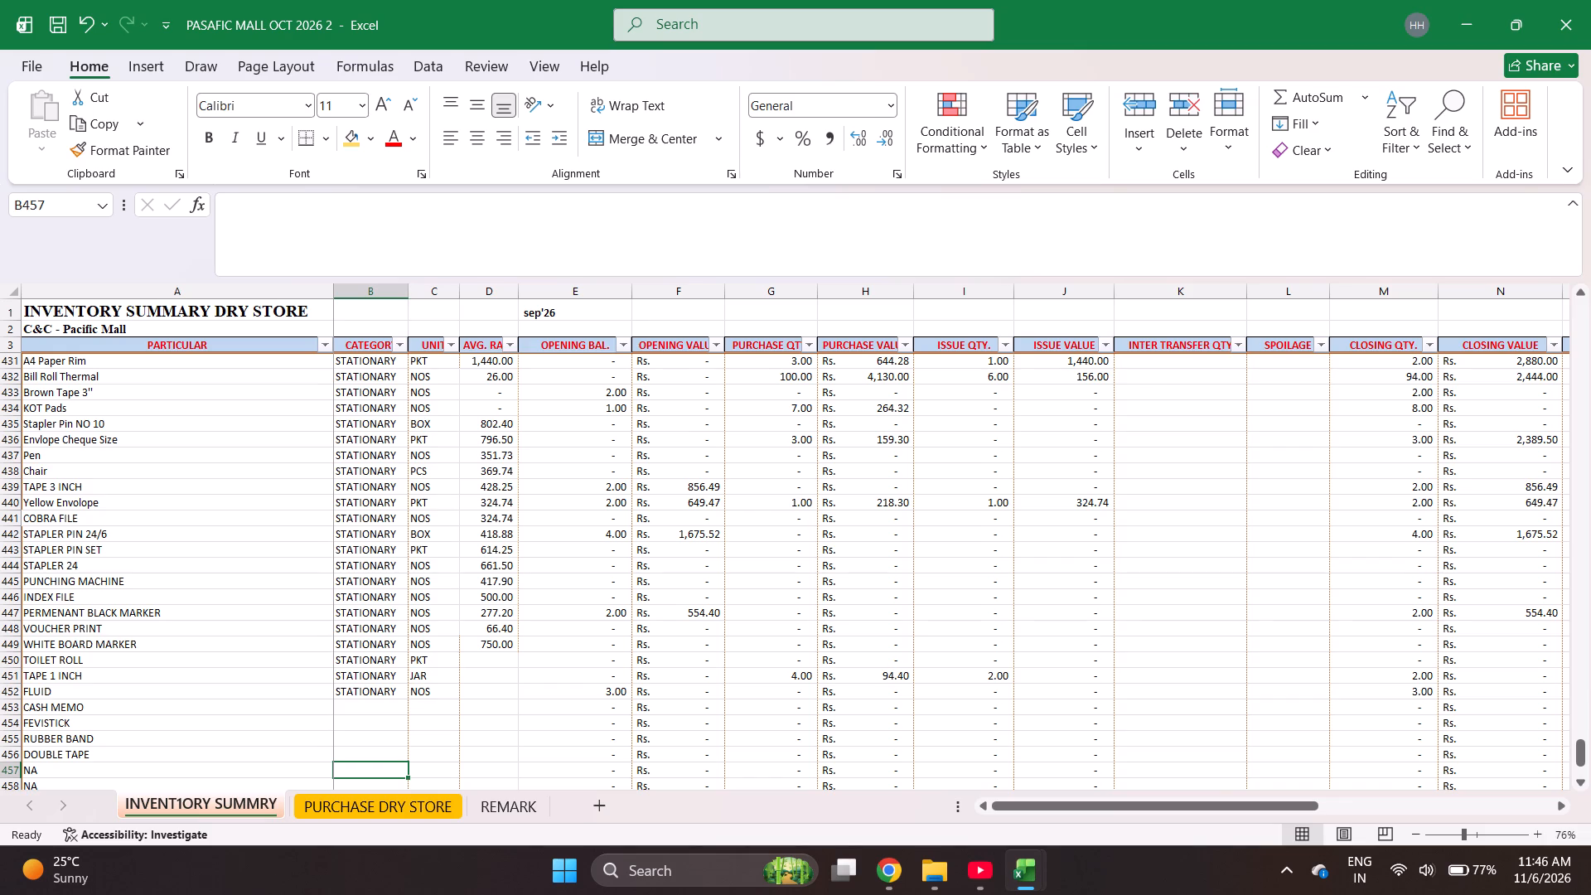
{"action": "key", "text": "ctrl+Up"}
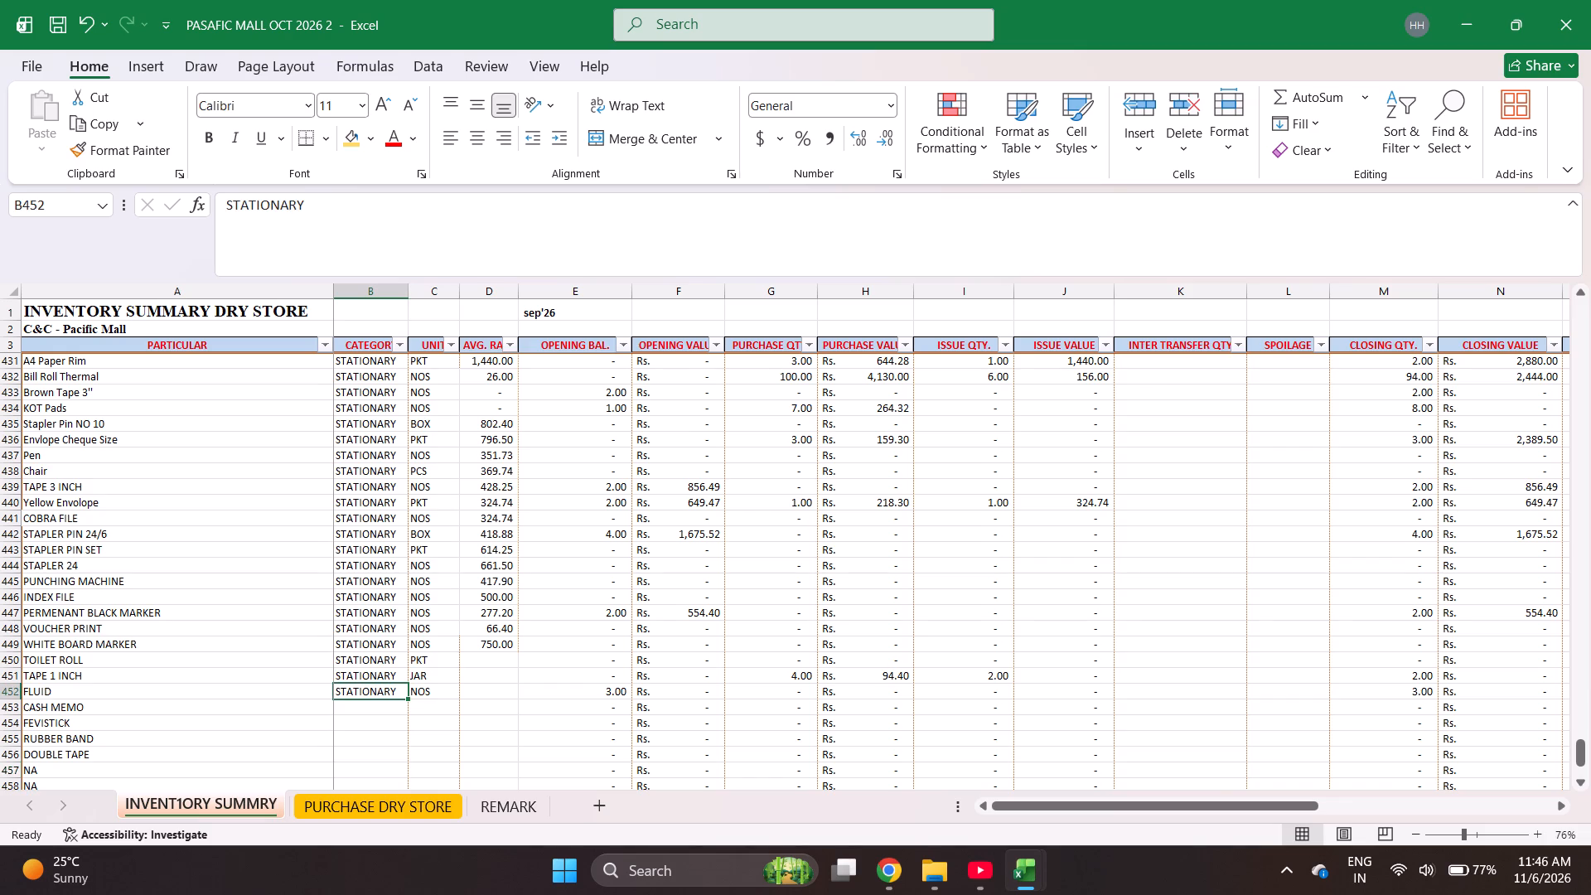
{"action": "key", "text": "Down"}
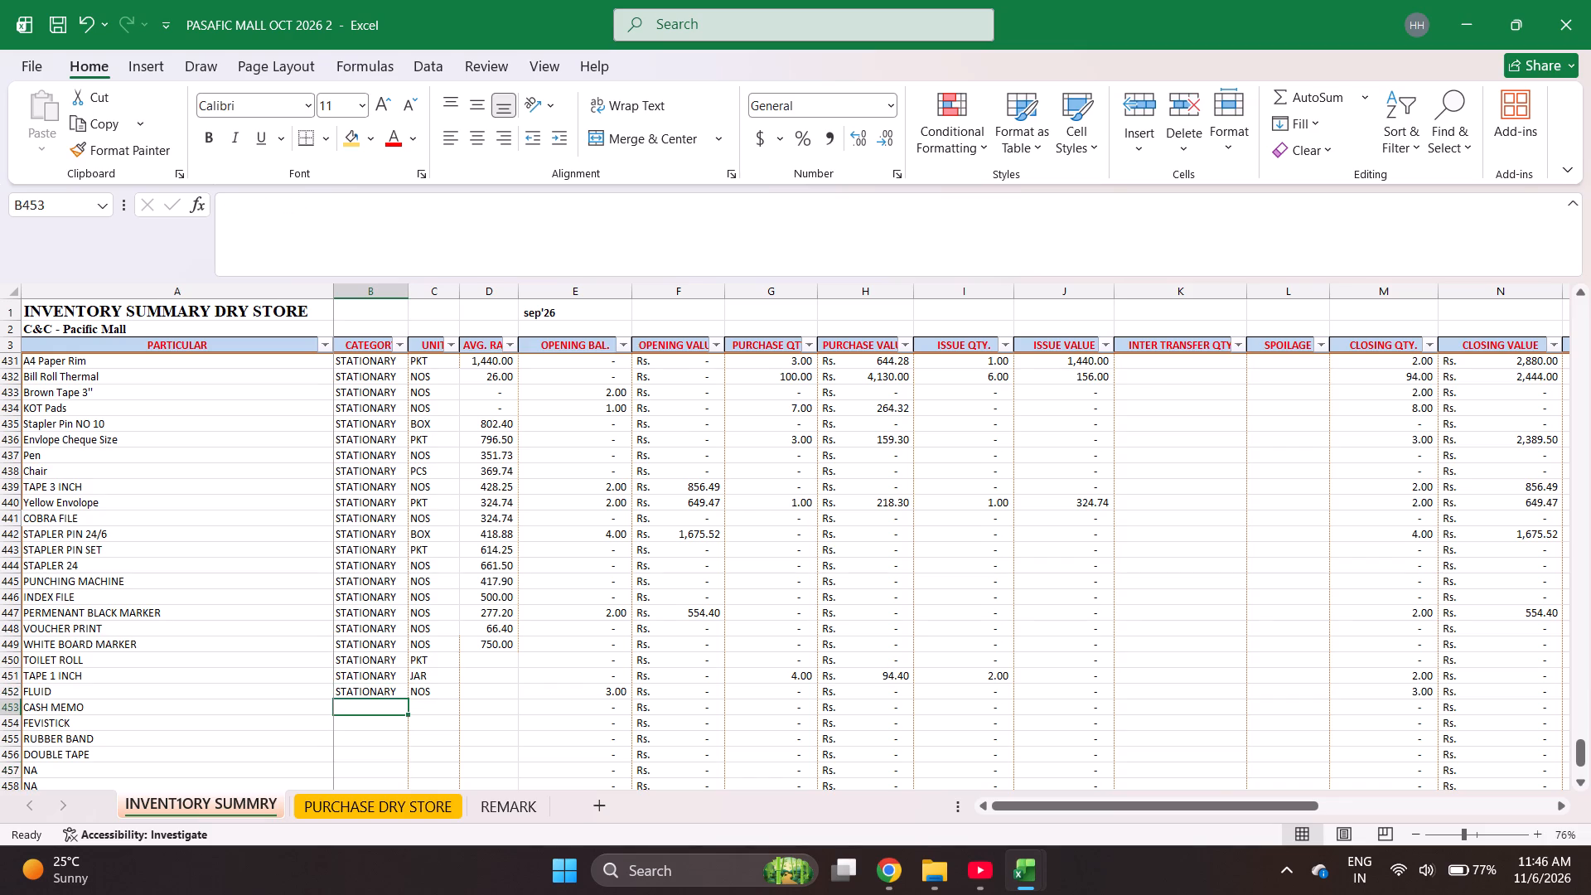
{"action": "key", "text": "Up"}
{"action": "key", "text": "shift+Right"}
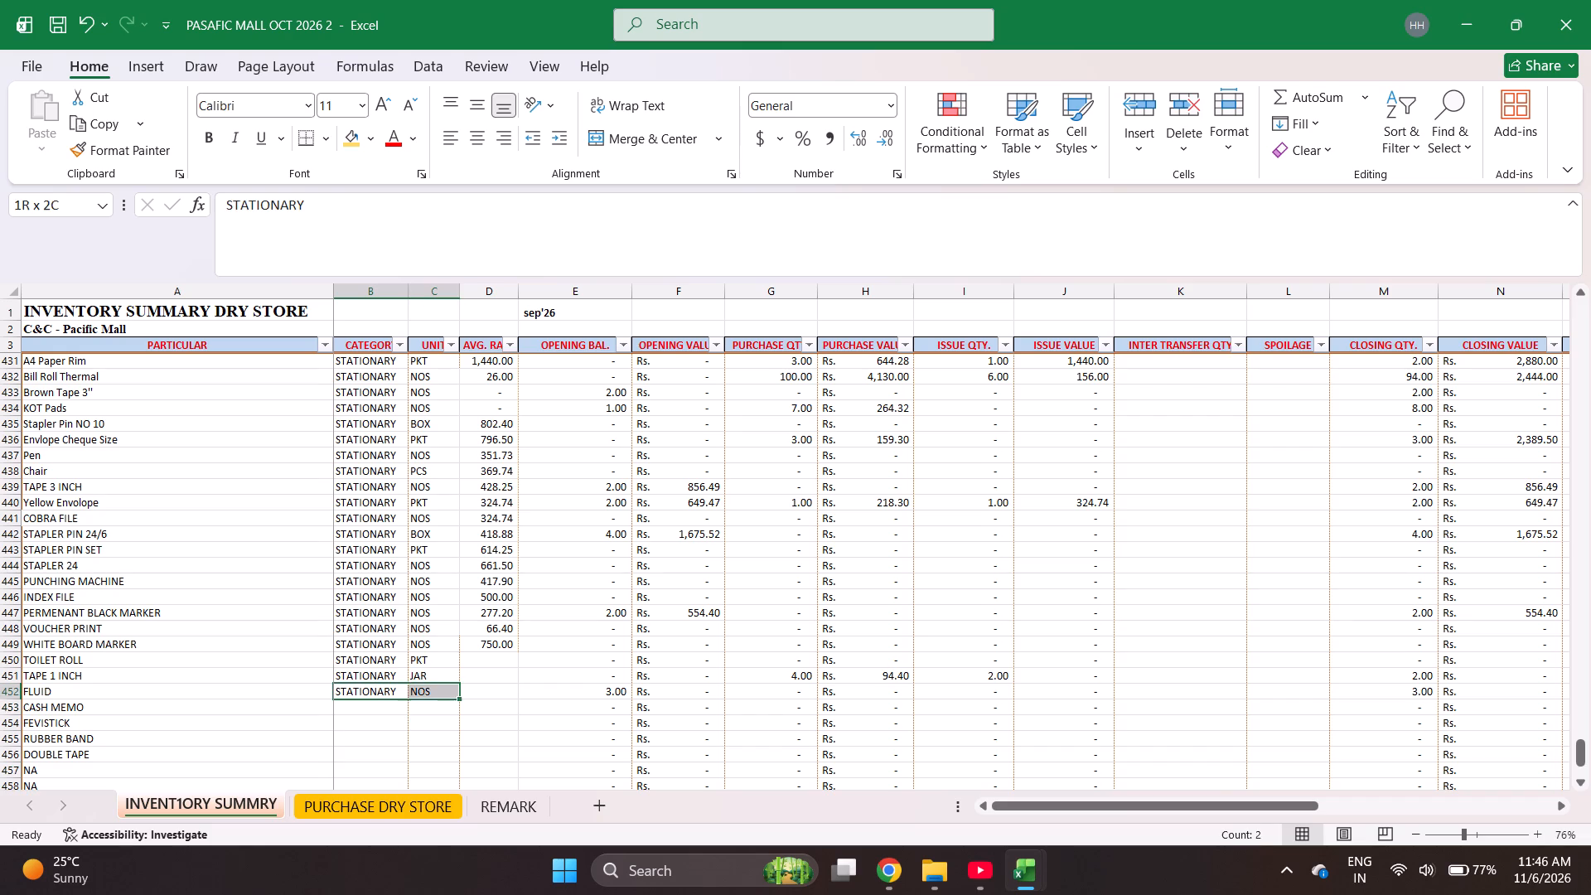
{"action": "key", "text": "shift+Down"}
{"action": "key", "text": "shift+Down"}
{"action": "key", "text": "shift+Down"}
{"action": "key", "text": "shift+Down"}
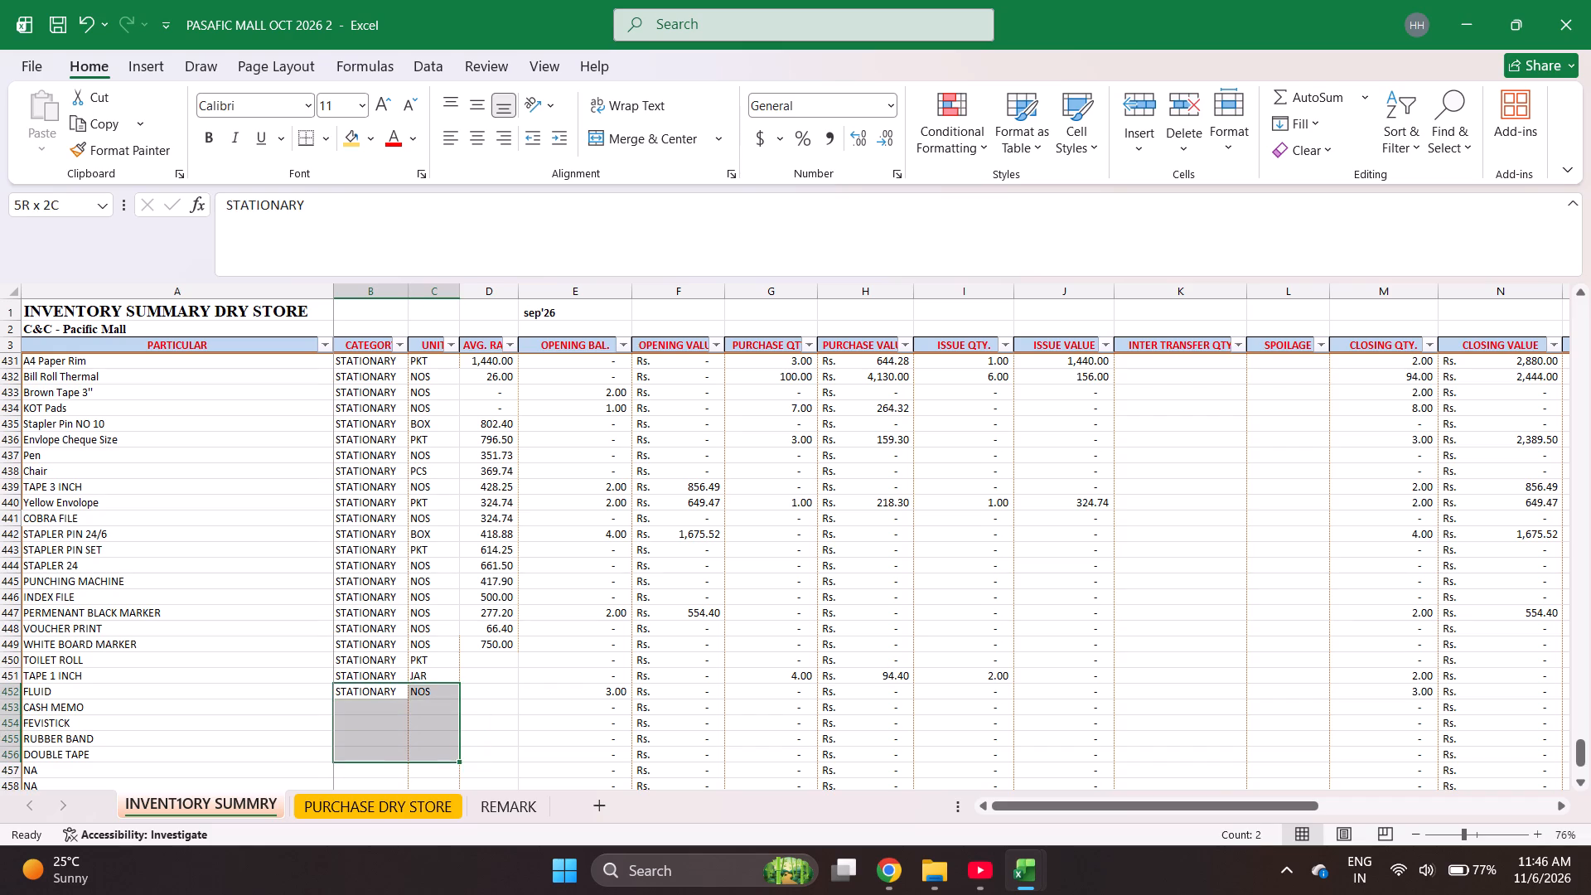
{"action": "key", "text": "ctrl+d"}
Set the unit of RUBBER BAND to PKT.
{"action": "key", "text": "Down"}
{"action": "key", "text": "Down"}
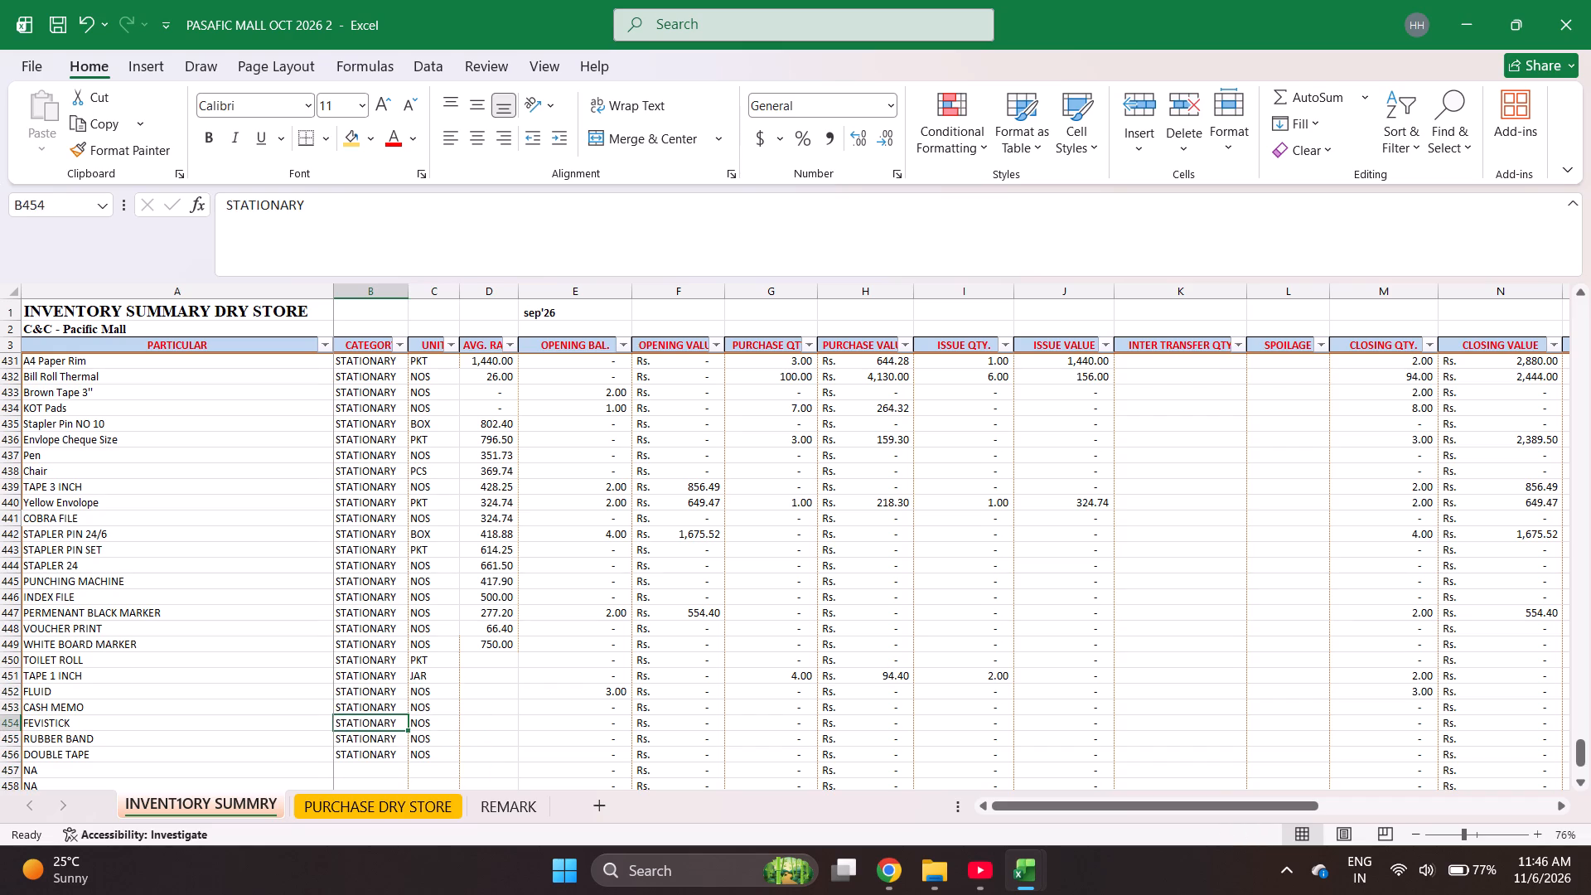
{"action": "key", "text": "Down"}
{"action": "key", "text": "Right"}
{"action": "type", "text": "PK"}
{"action": "key", "text": "Right"}
Enter opening balances of 4 for CASH MEMO, 1 for FEVISTICK and 1 for RUBBER BAND.
{"action": "key", "text": "Right"}
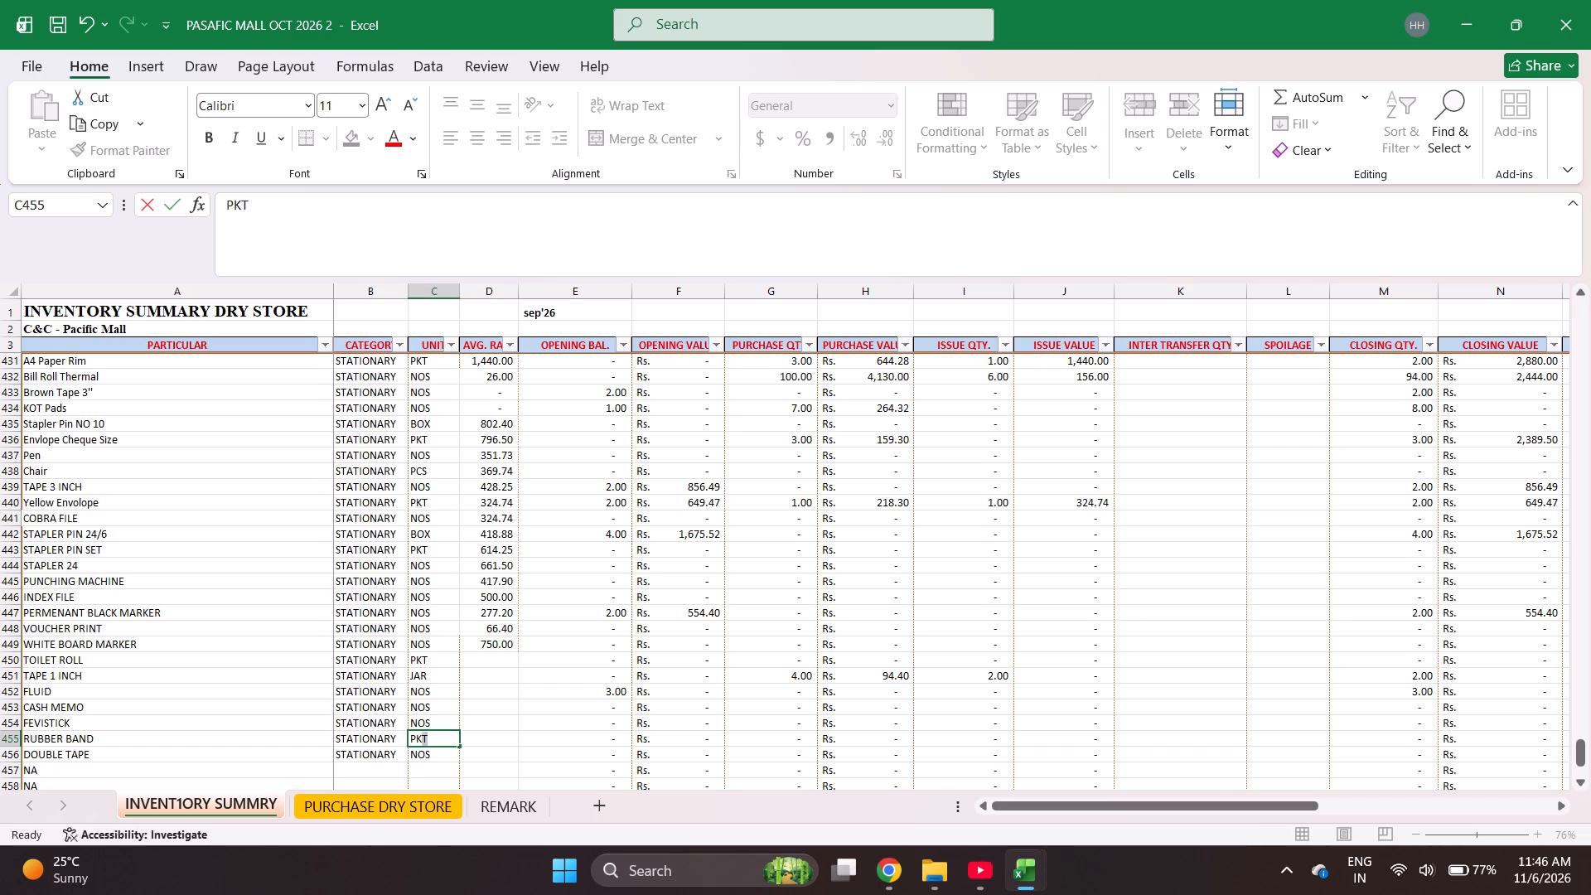
{"action": "key", "text": "Up"}
{"action": "key", "text": "Up"}
{"action": "key", "text": "Up"}
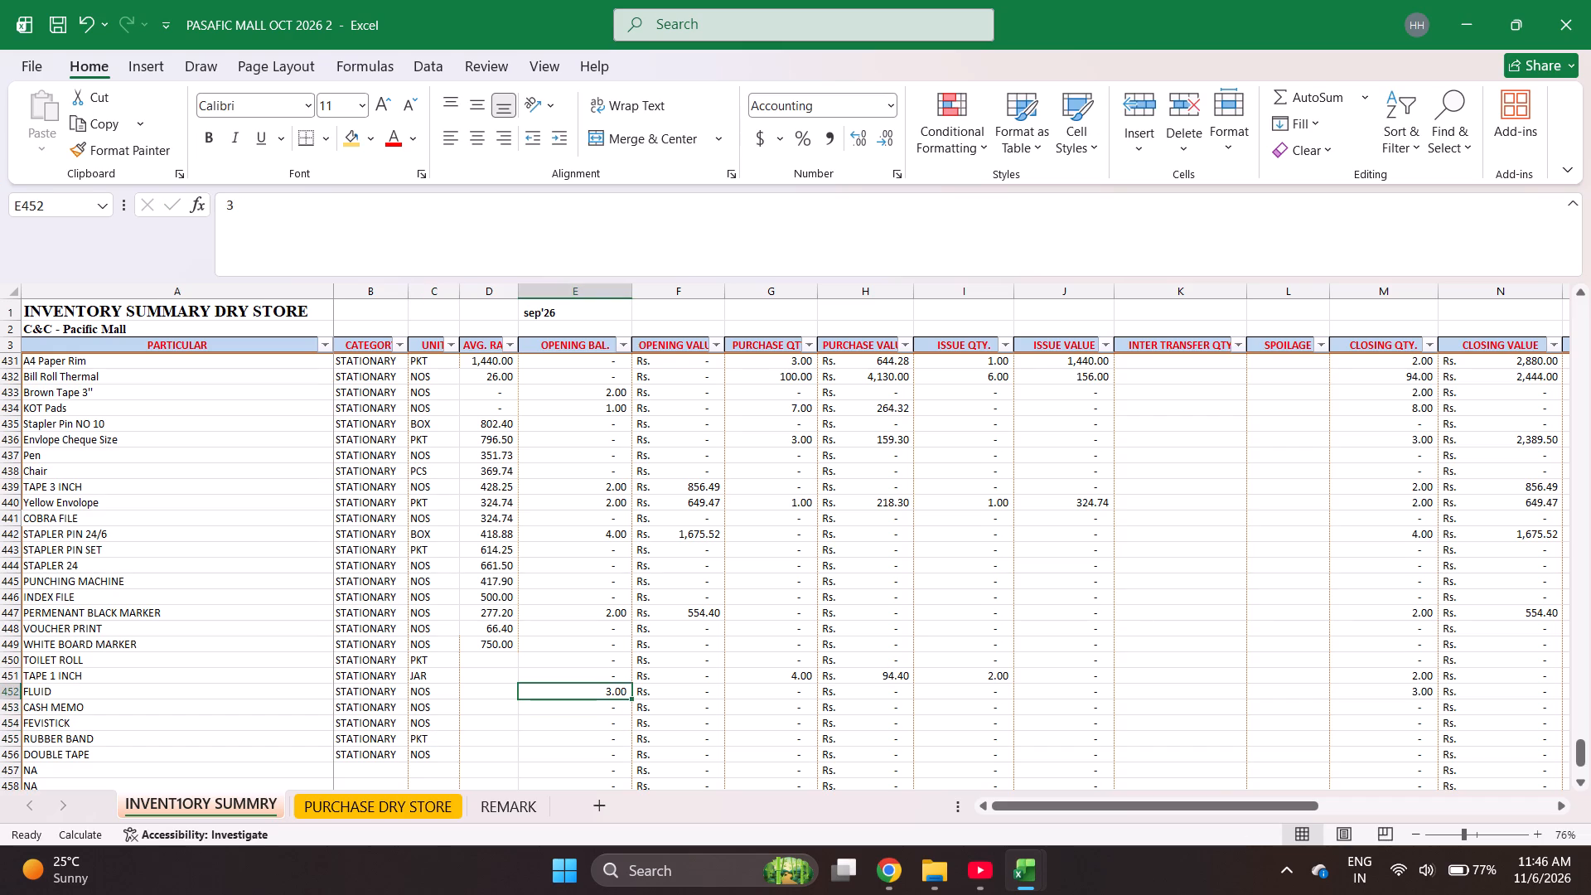
{"action": "key", "text": "Down"}
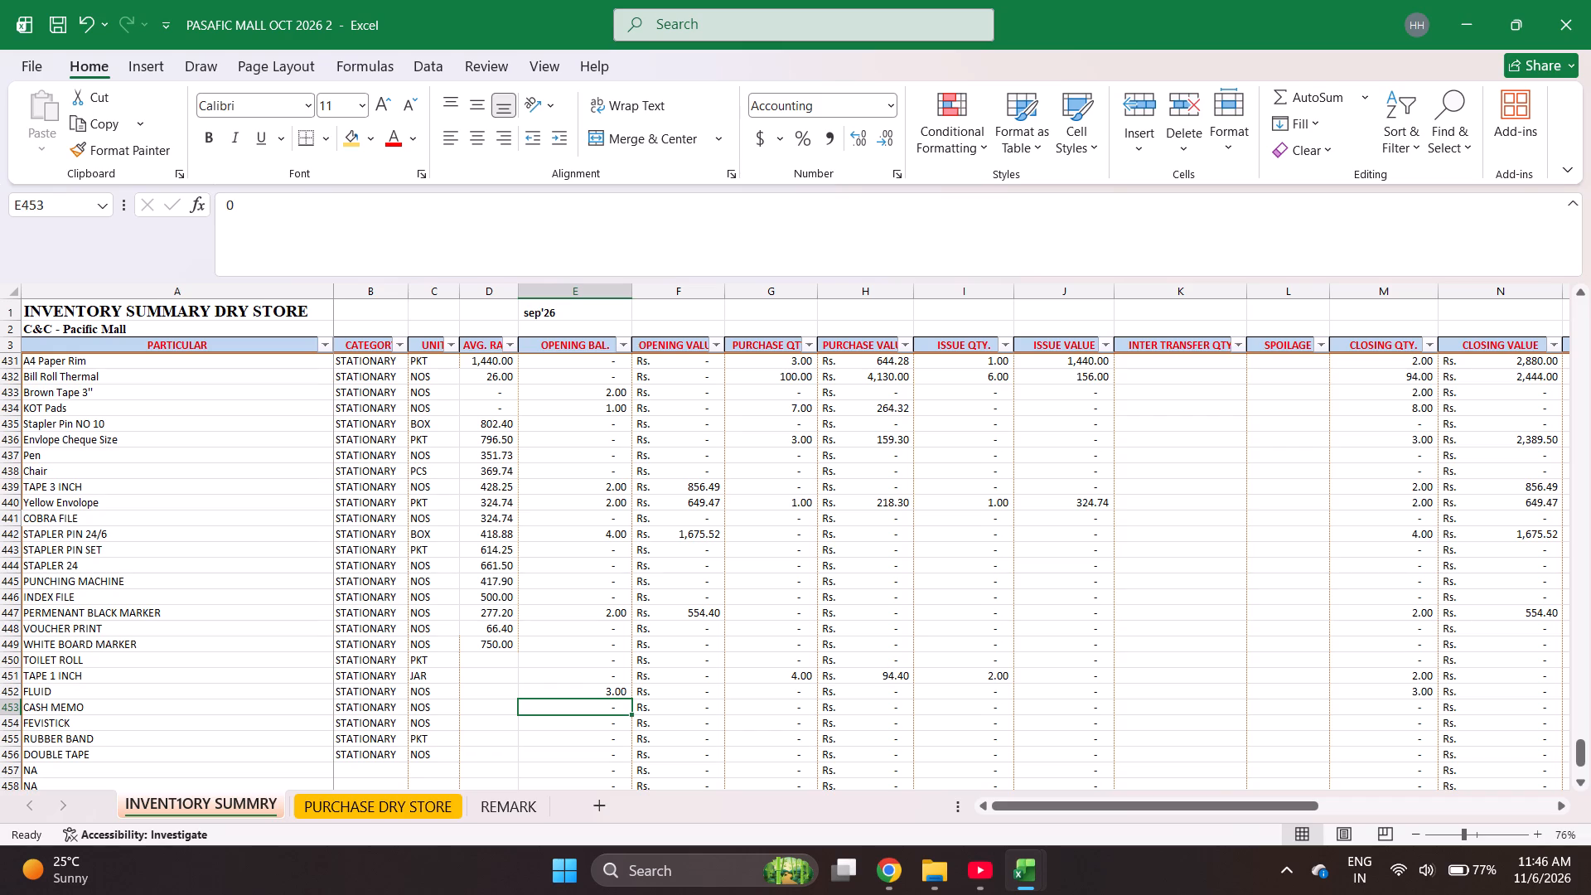
{"action": "key", "text": "4"}
{"action": "key", "text": "Return"}
{"action": "key", "text": "1"}
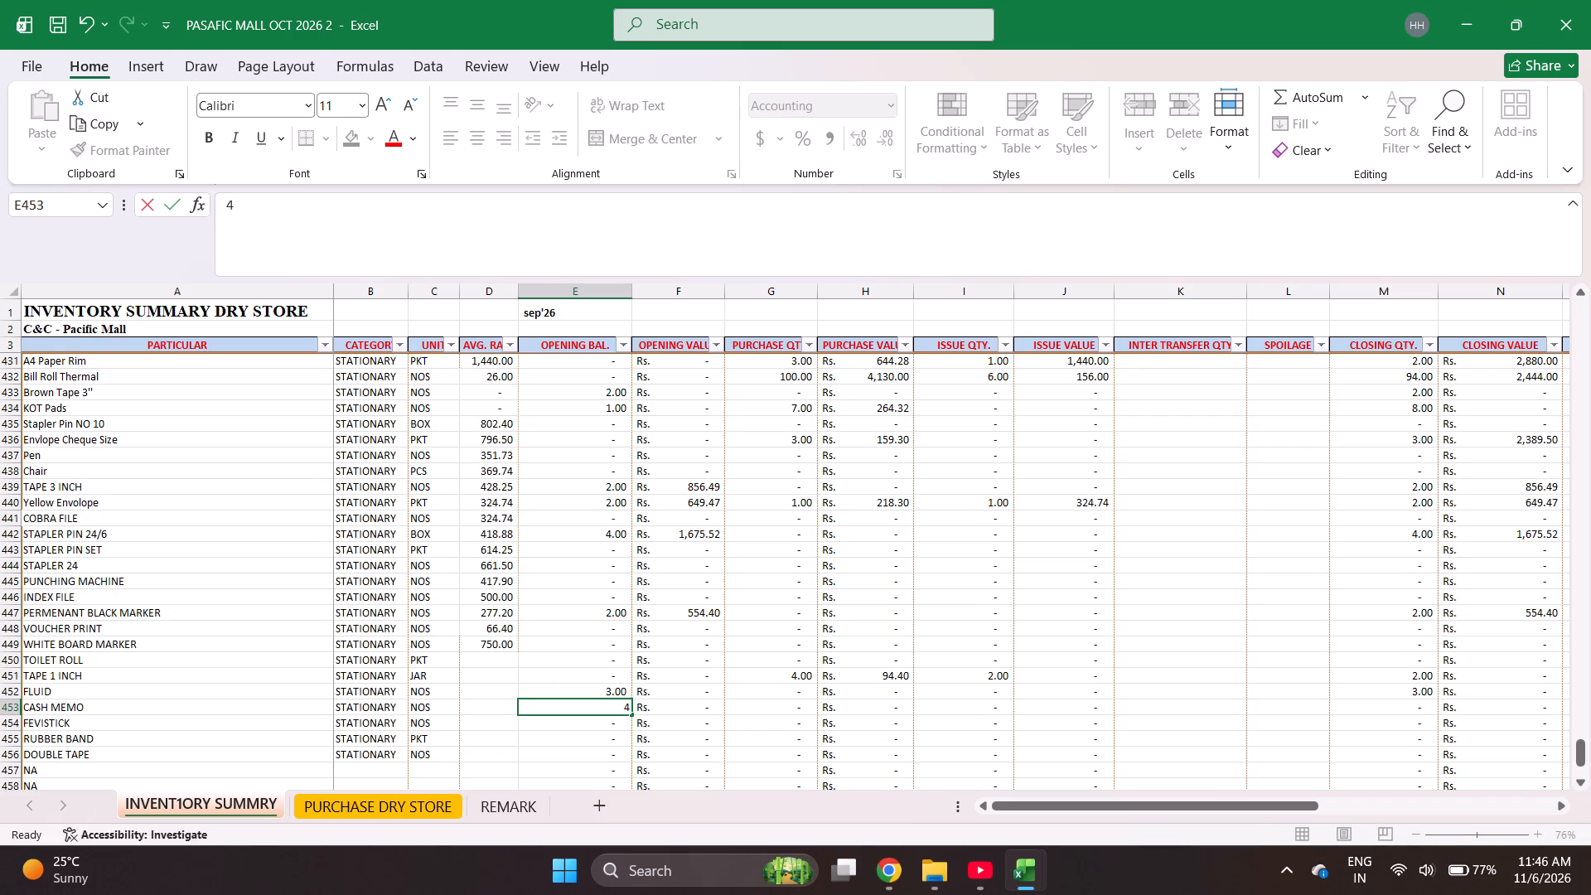
{"action": "key", "text": "Return"}
{"action": "key", "text": "1"}
{"action": "key", "text": "Return"}
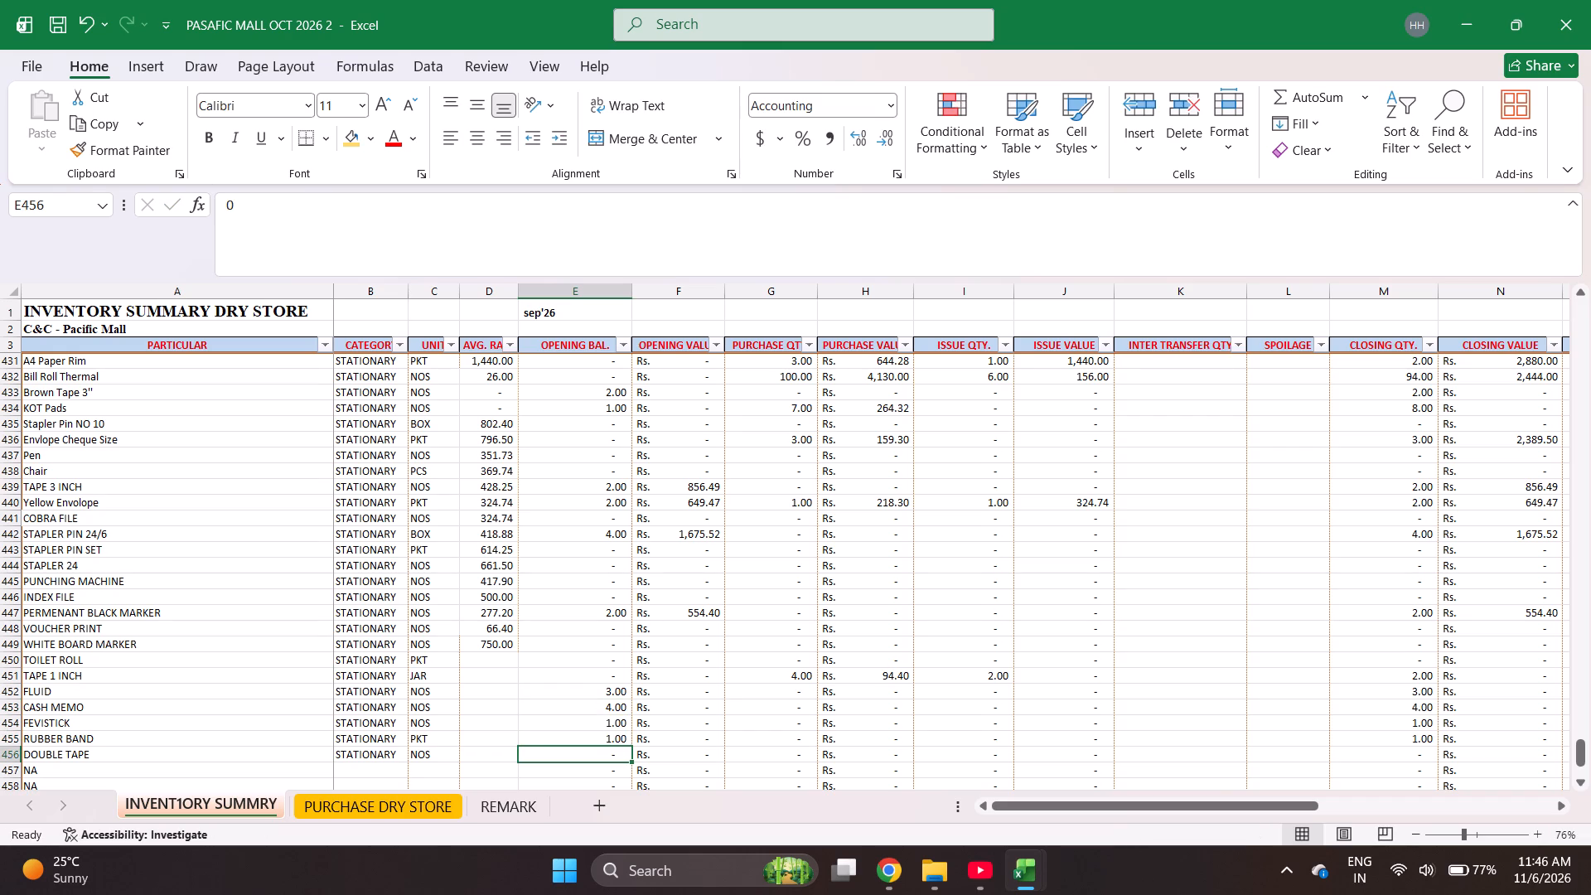